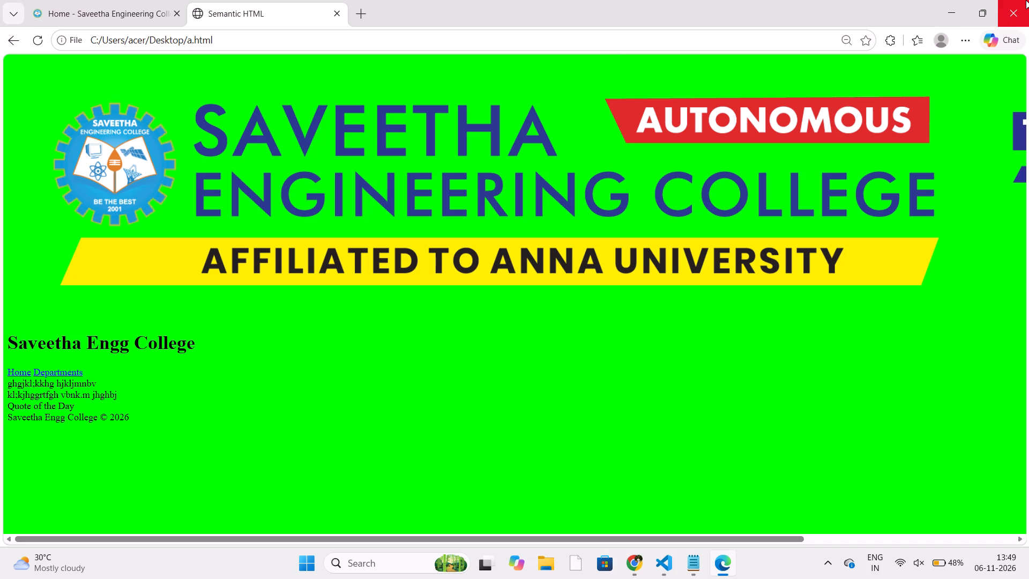
# Close the browser window showing the Semantic HTML page and the Notepad window holding the HTML files.
pyautogui.click(1026, 0)
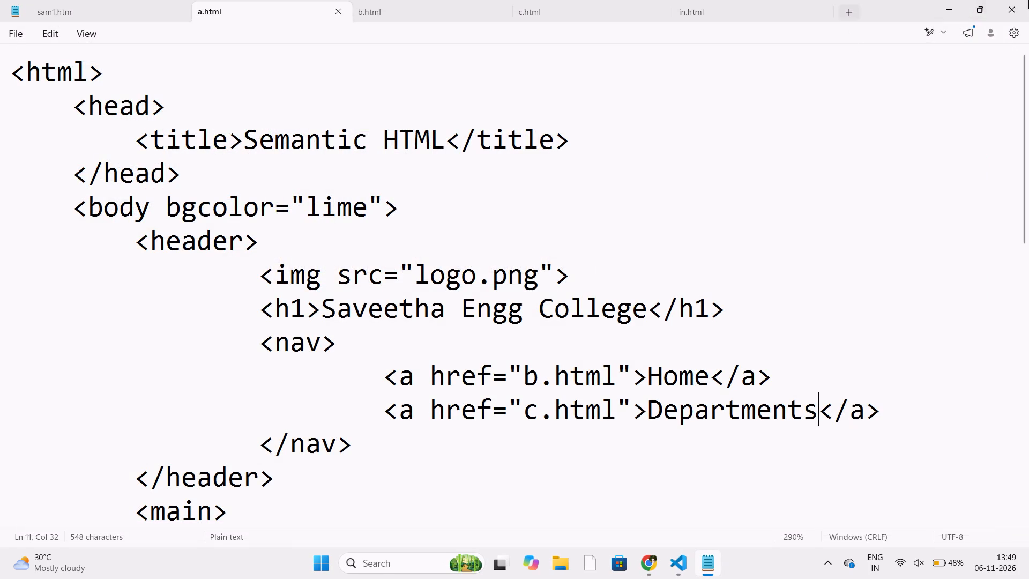
pyautogui.click(1028, 1)
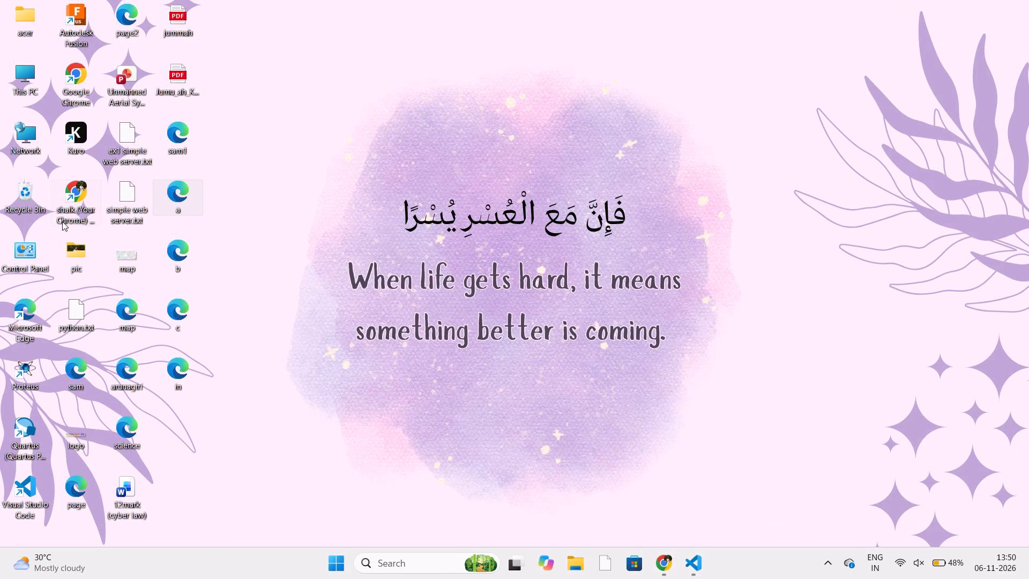
# Open the Word document "unit 3 3mark" from the 19AI414-Fundamentals of Web Application Development folder.
pyautogui.doubleClick(38, 17)
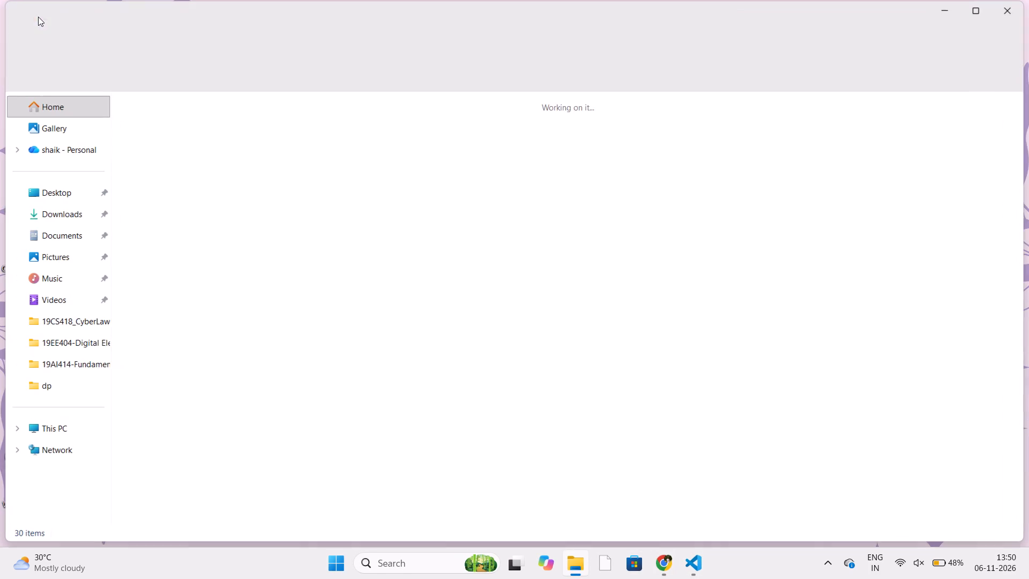
pyautogui.click(71, 362)
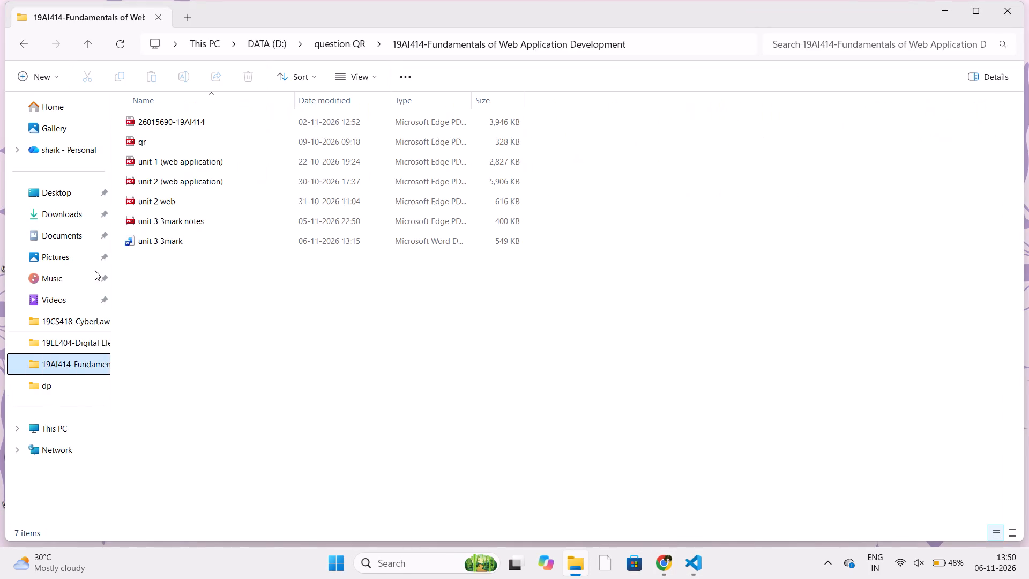
pyautogui.doubleClick(197, 239)
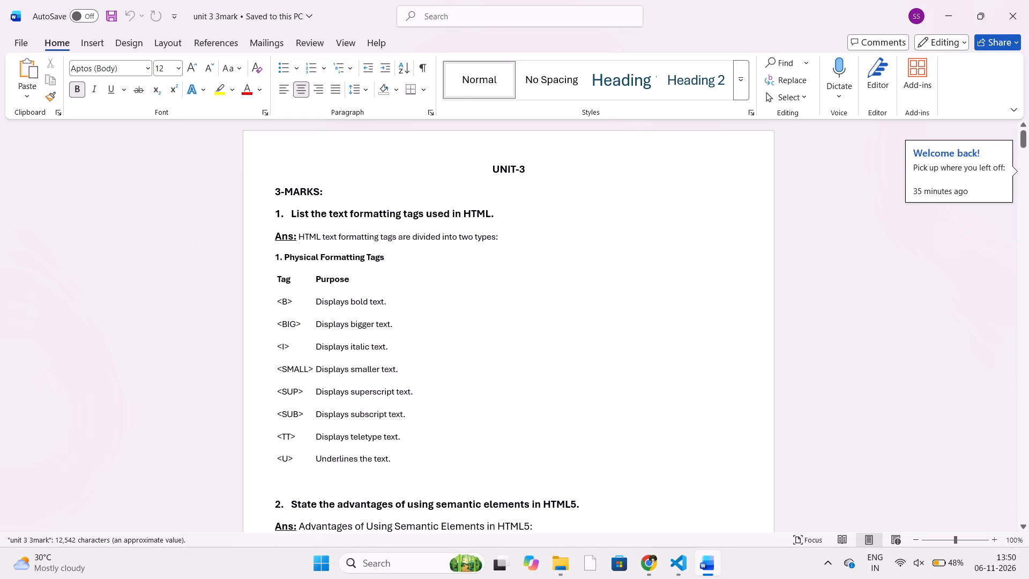
# Delete the answer title and introductory sentence between "Ans:" and "Program:" in question 12 on text formatting tags.
pyautogui.scroll(-4, 565, 392)
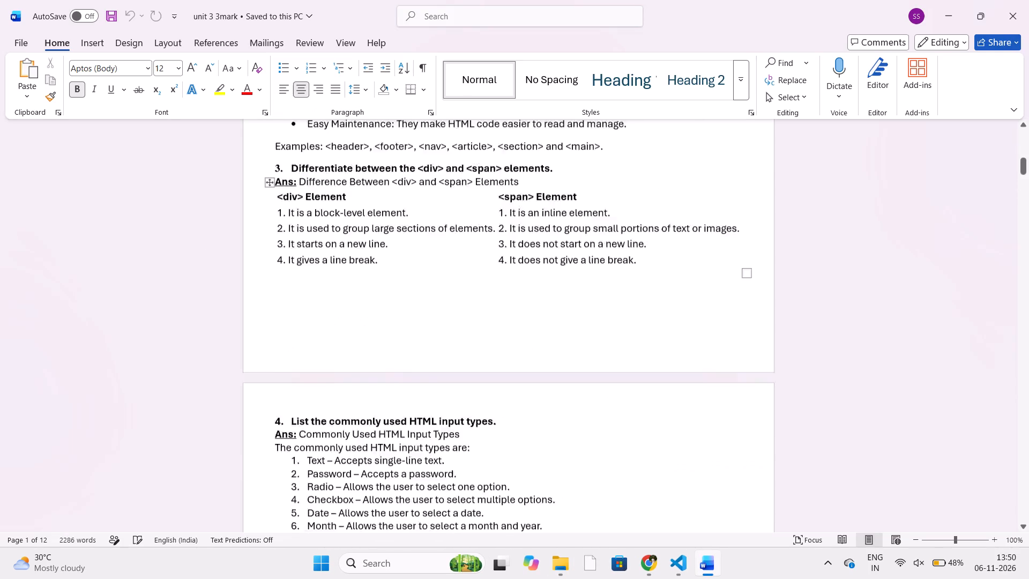
pyautogui.scroll(-5, 565, 392)
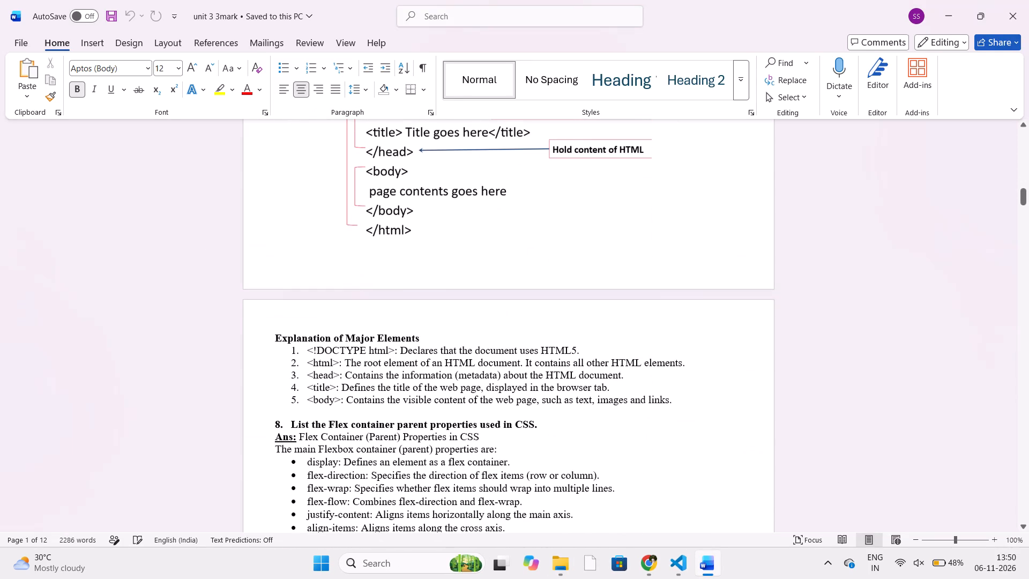
pyautogui.scroll(-3, 661, 396)
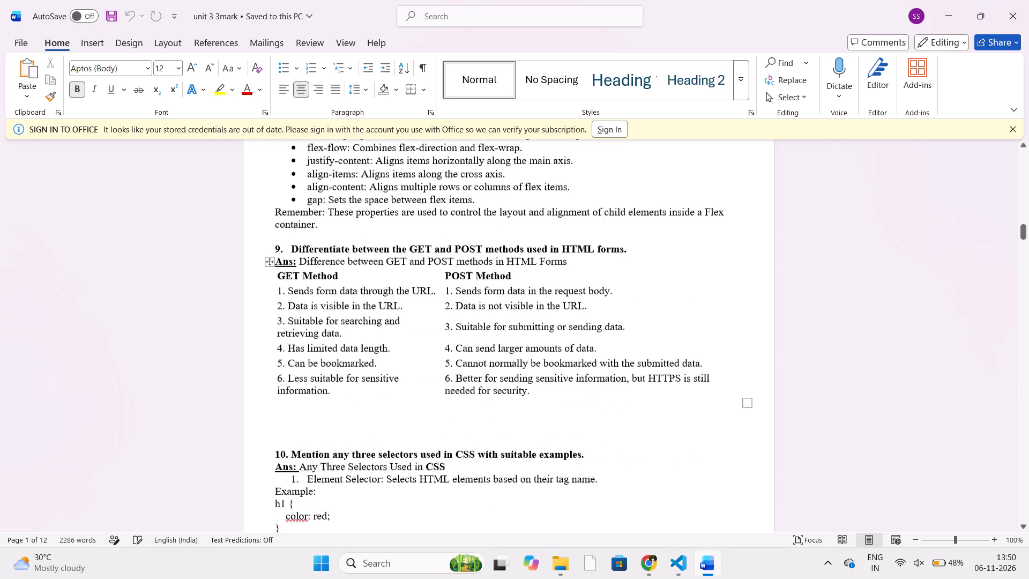
pyautogui.scroll(-2, 661, 396)
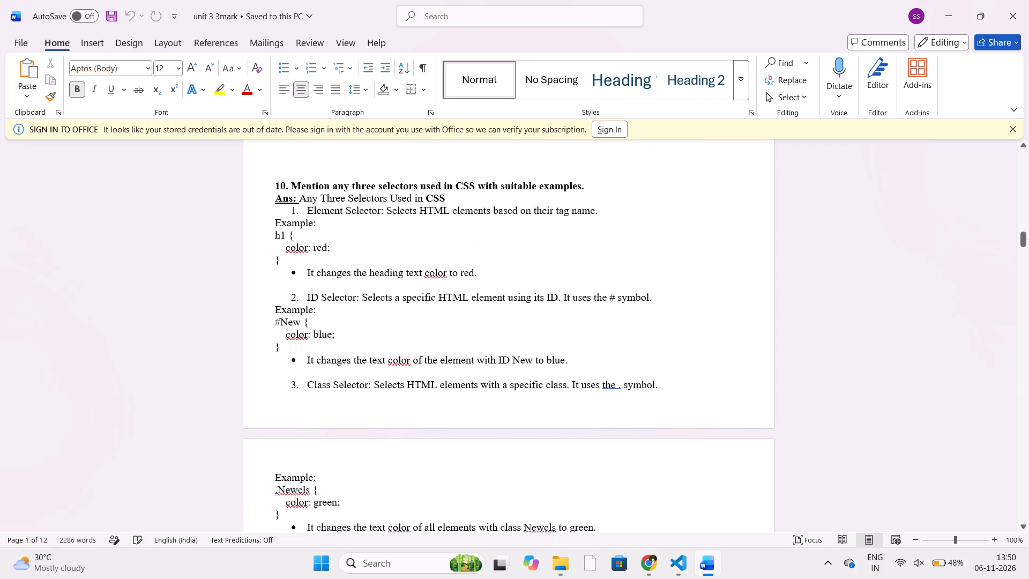
pyautogui.scroll(-3, 661, 396)
pyautogui.hscroll(2, 661, 396)
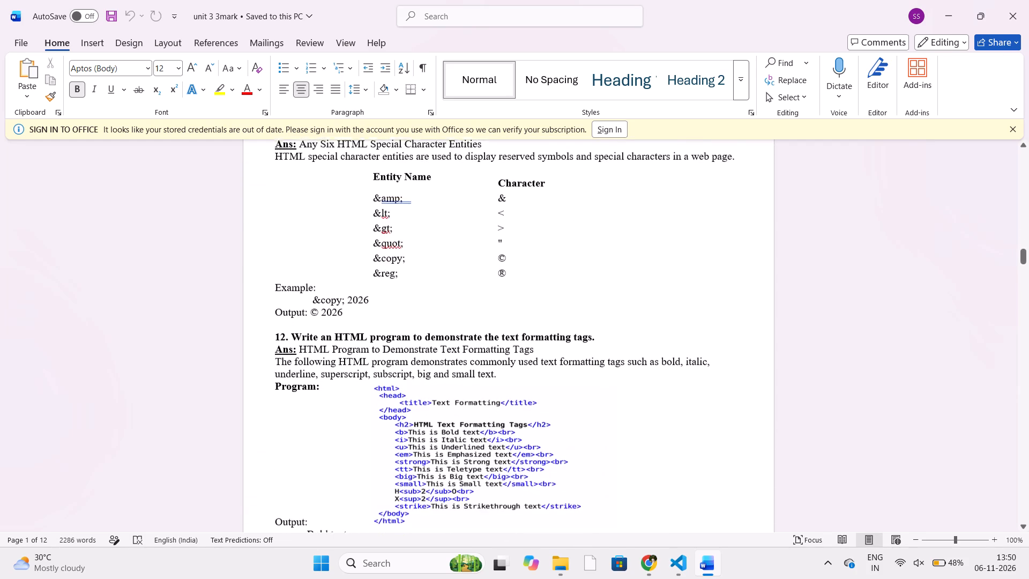
pyautogui.hscroll(1, 661, 396)
pyautogui.scroll(-1, 661, 396)
pyautogui.scroll(1, 572, 284)
pyautogui.moveTo(502, 269); pyautogui.dragTo(370, 246)
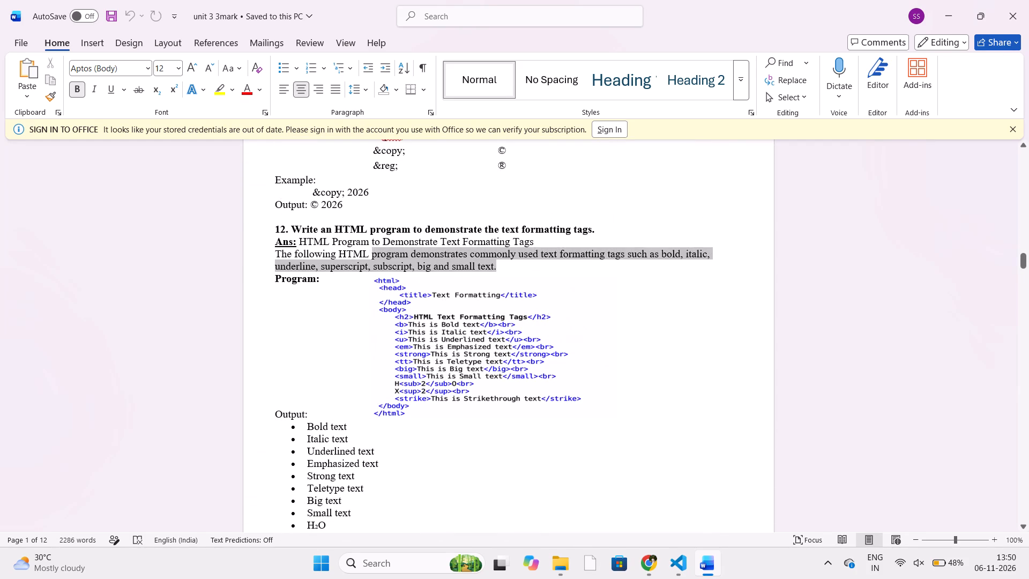
pyautogui.moveTo(370, 246); pyautogui.dragTo(320, 244)
pyautogui.press('BackSpace')
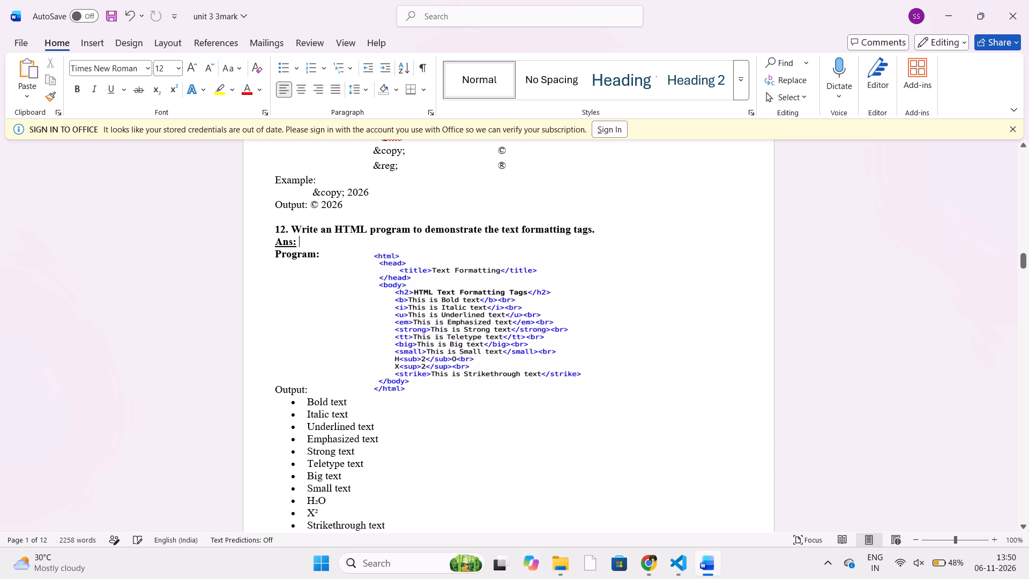
# Delete the "Output:" label and its whole bulleted list below the program in question 12.
pyautogui.scroll(-3, 426, 452)
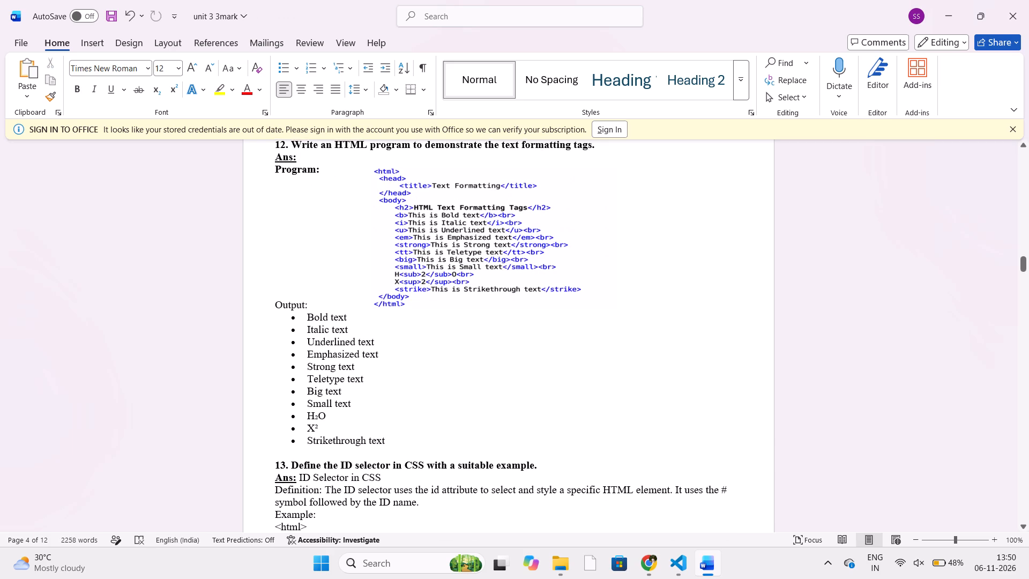
pyautogui.moveTo(409, 450); pyautogui.dragTo(253, 310)
pyautogui.press('BackSpace')
# Review the answers to questions 13 to 17 on the CSS ID, Class, Element, Universal, Adjacent Sibling and Direct Child selectors.
pyautogui.scroll(-1, 467, 410)
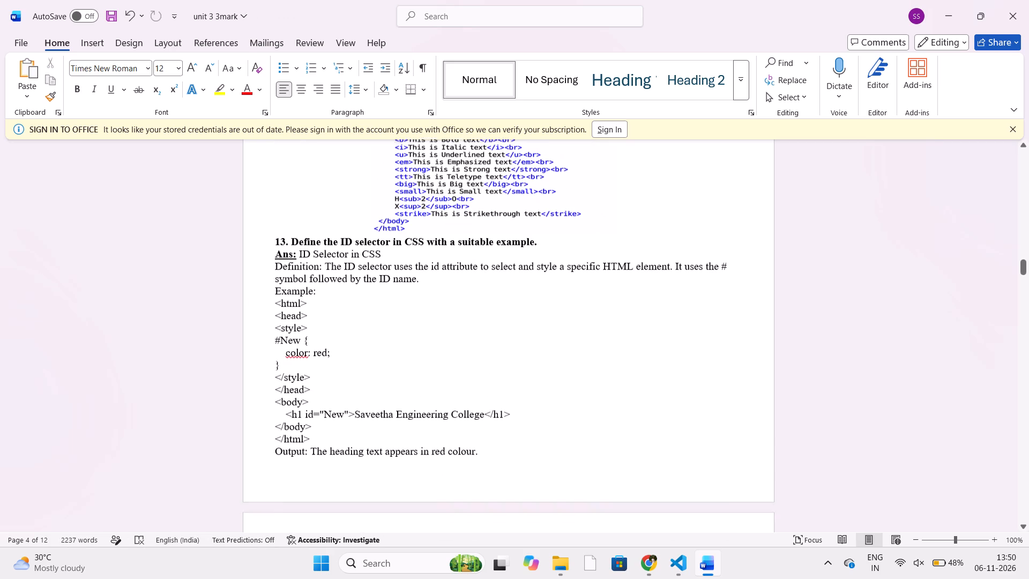
pyautogui.scroll(-3, 467, 410)
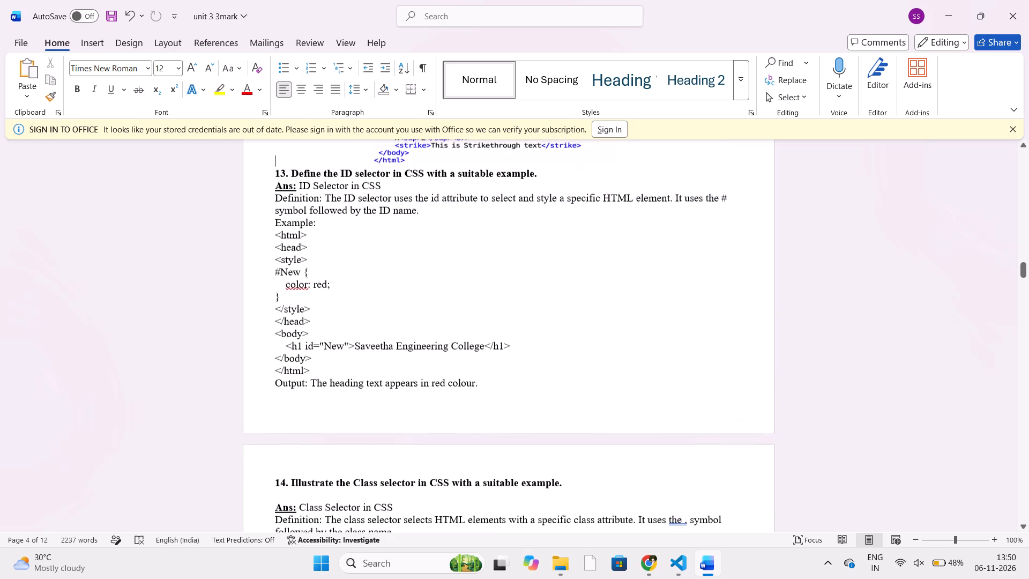
pyautogui.scroll(-2, 467, 410)
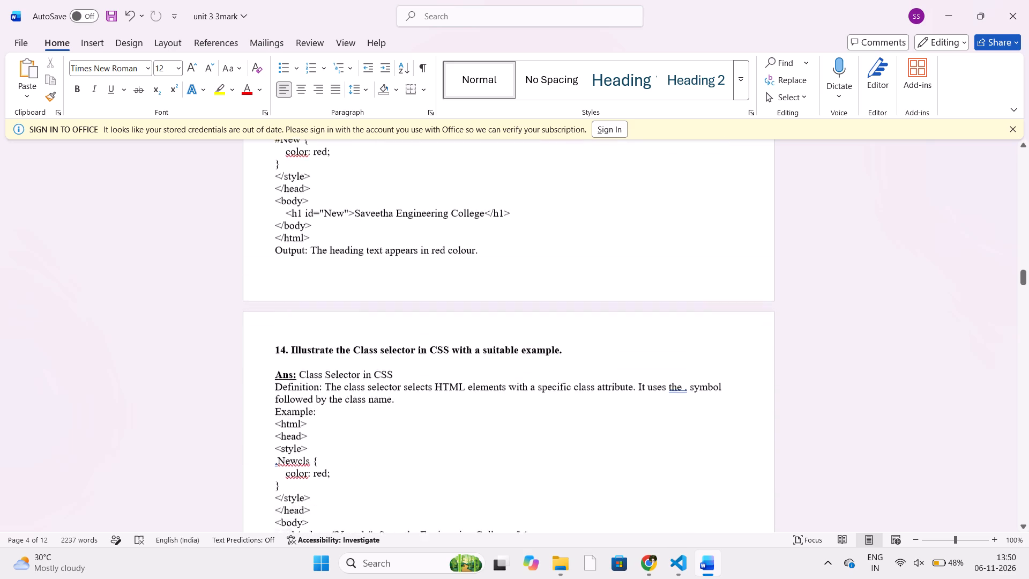
pyautogui.scroll(-1, 467, 410)
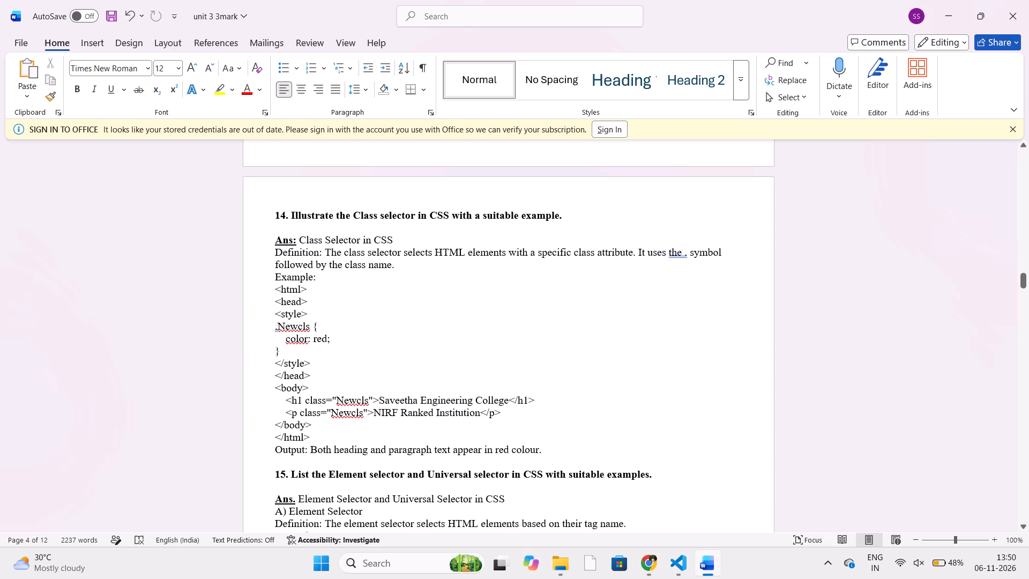
pyautogui.scroll(-2, 346, 341)
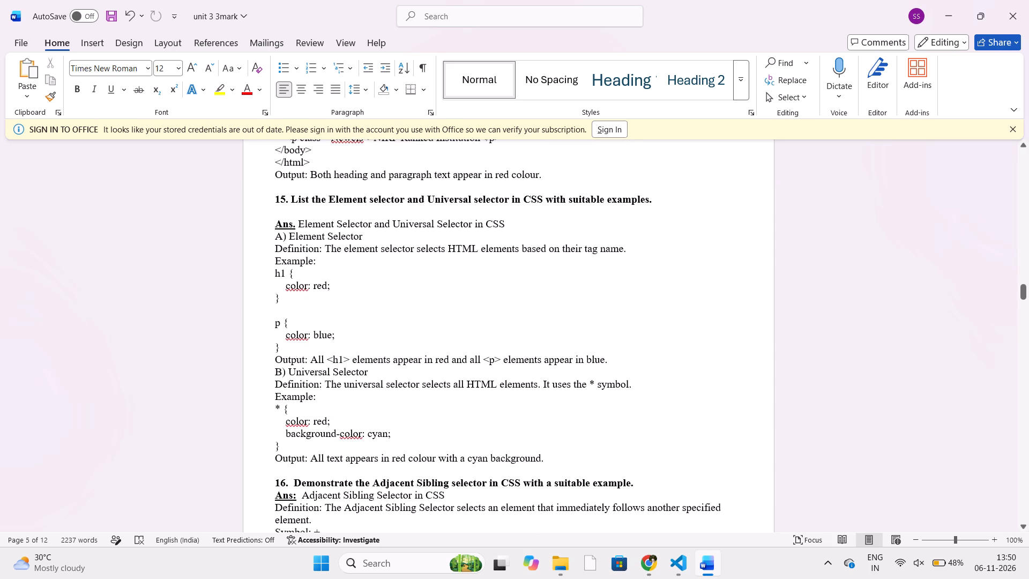
pyautogui.scroll(-1, 346, 341)
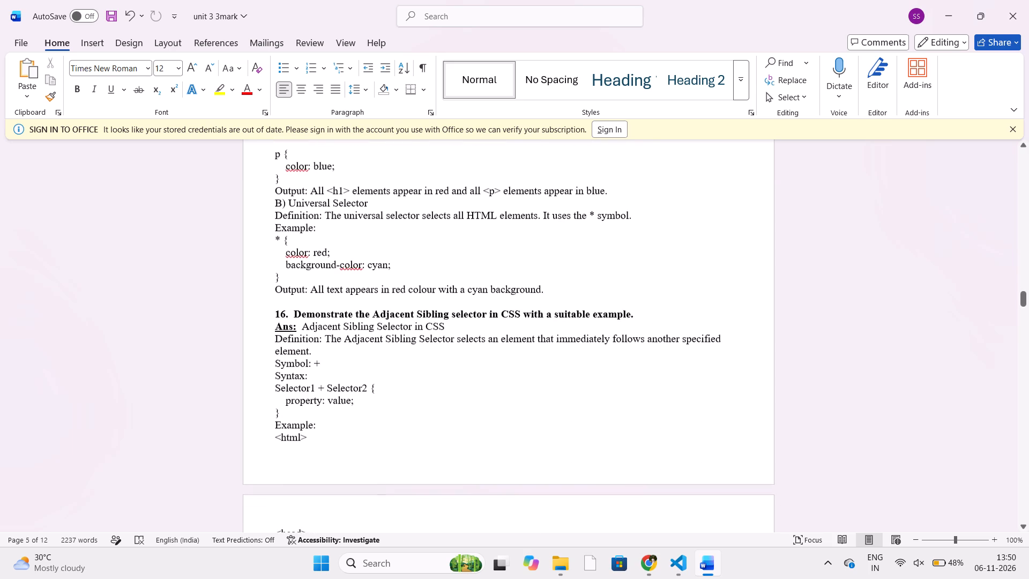
pyautogui.scroll(-2, 346, 341)
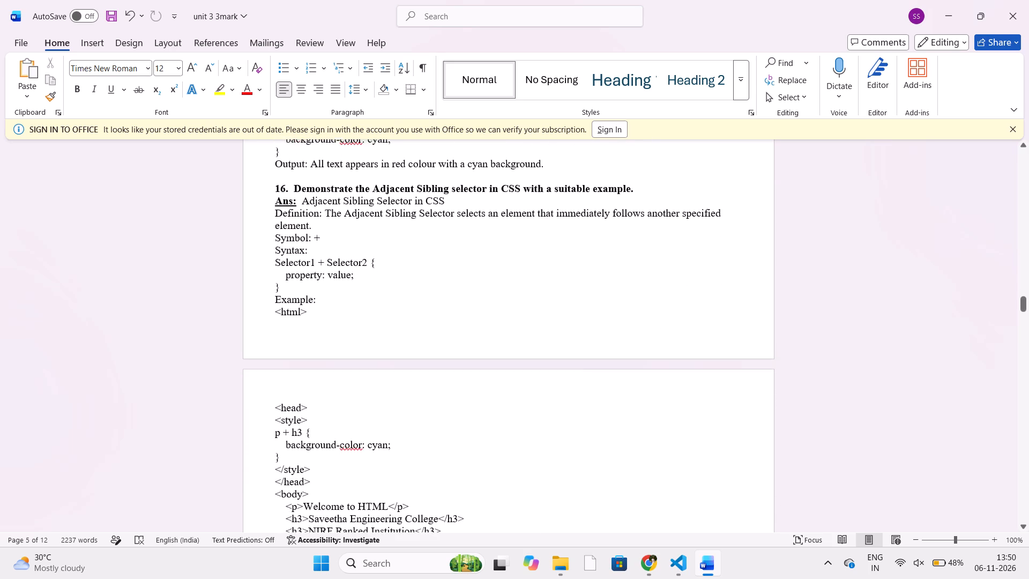
pyautogui.scroll(-3, 346, 341)
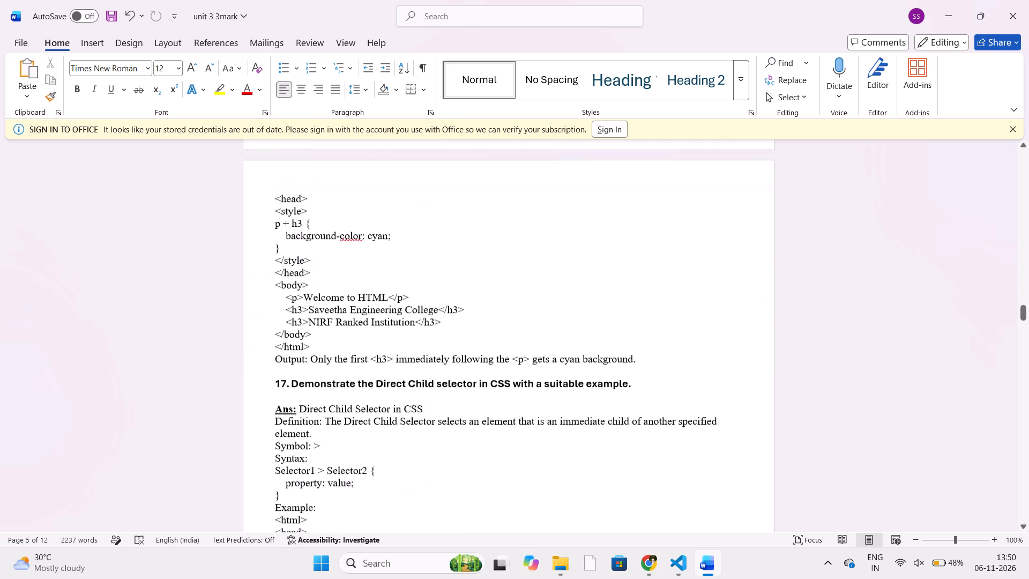
pyautogui.scroll(-1, 346, 341)
pyautogui.scroll(1, 346, 341)
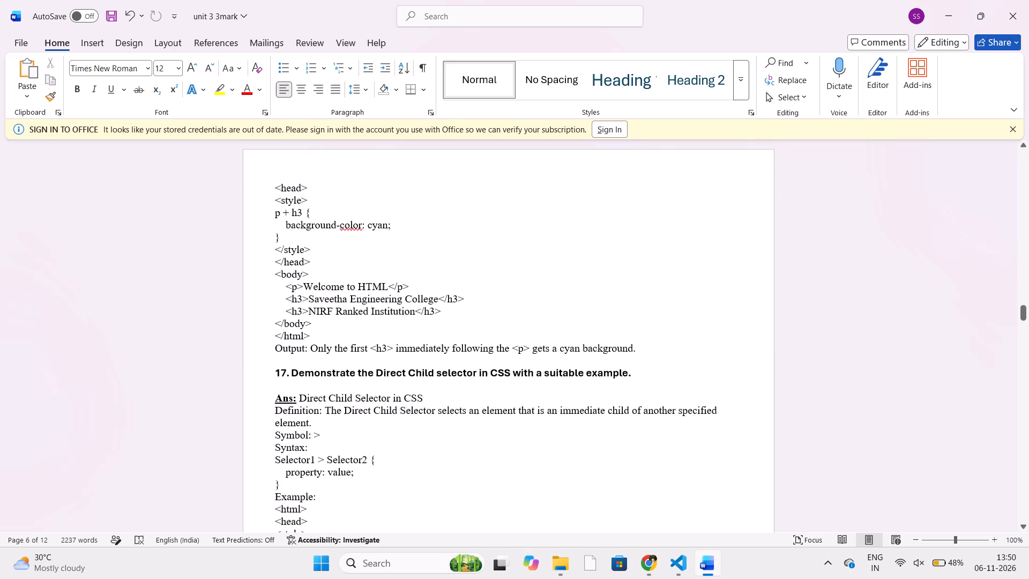
pyautogui.scroll(2, 346, 341)
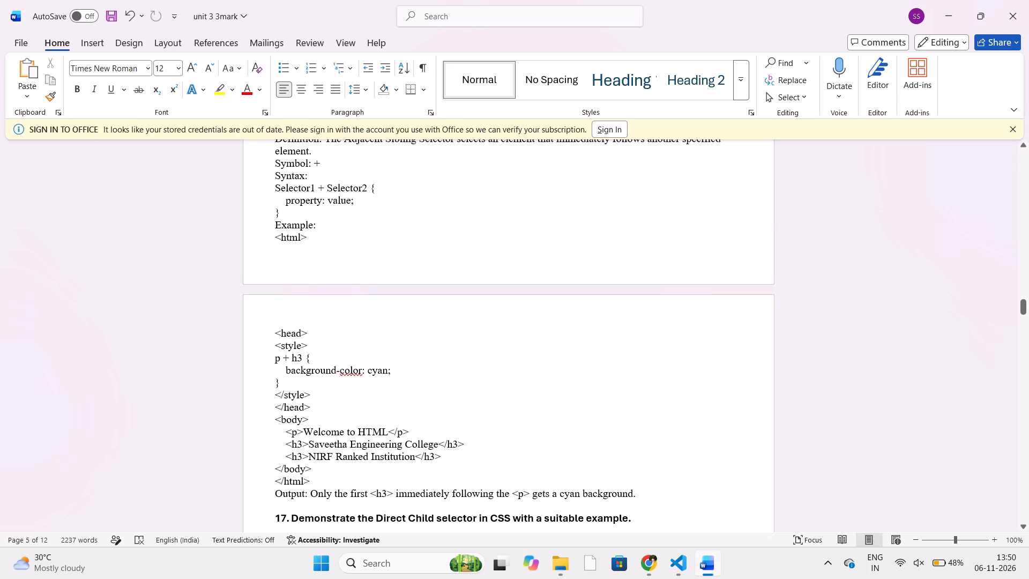
pyautogui.scroll(-3, 346, 341)
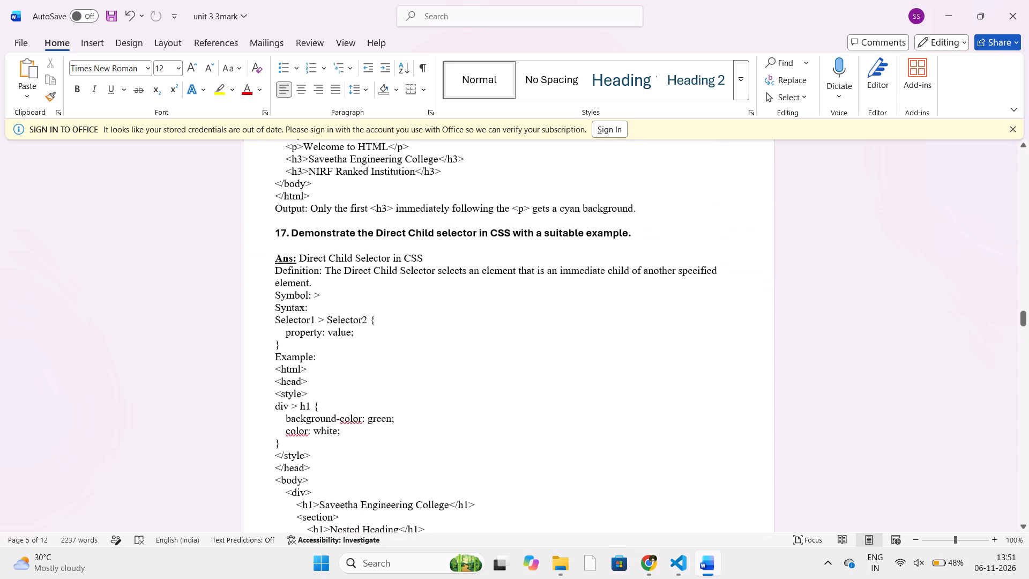
pyautogui.scroll(-2, 346, 341)
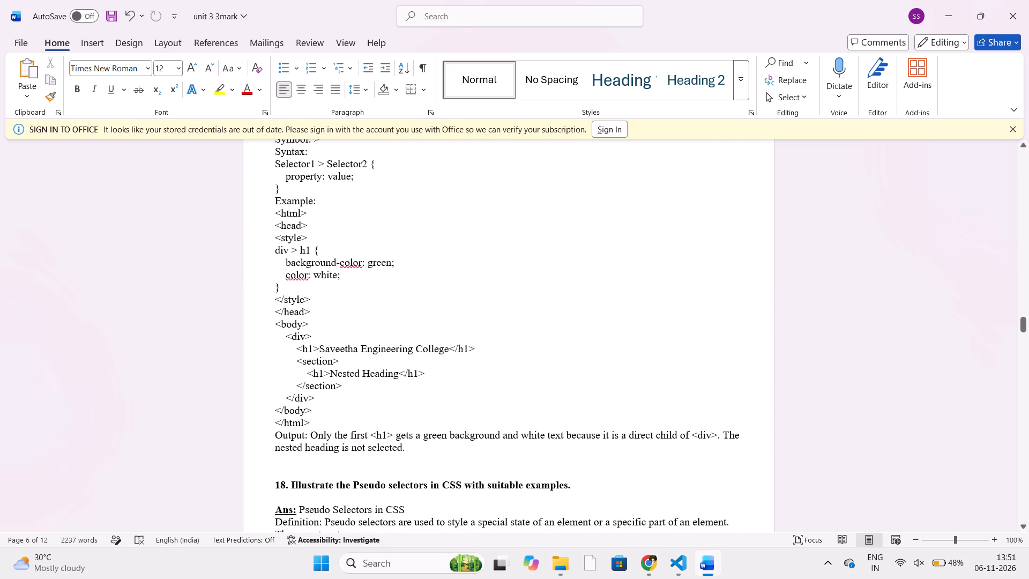
pyautogui.scroll(2, 346, 341)
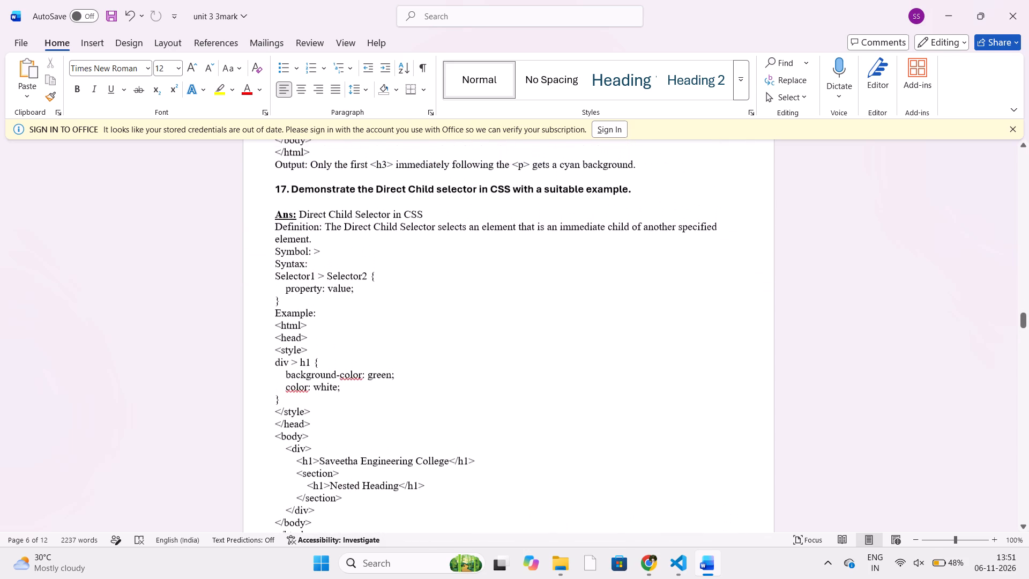
pyautogui.scroll(2, 346, 341)
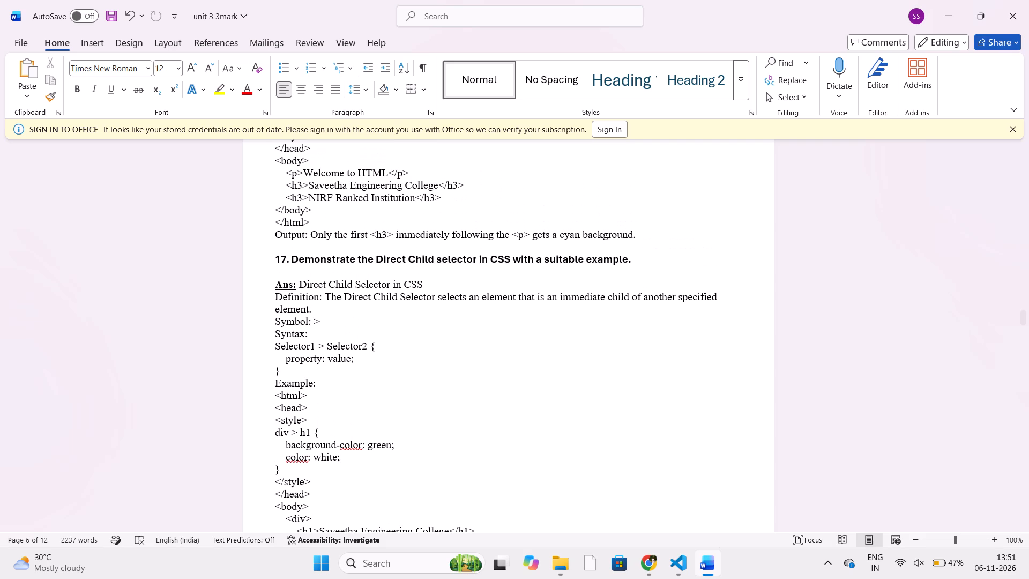
# Delete the introductory line after "Ans:" and the "1. Physical Formatting Tags" heading above the tag table in question 1.
pyautogui.scroll(20, 362, 372)
pyautogui.scroll(11, 362, 372)
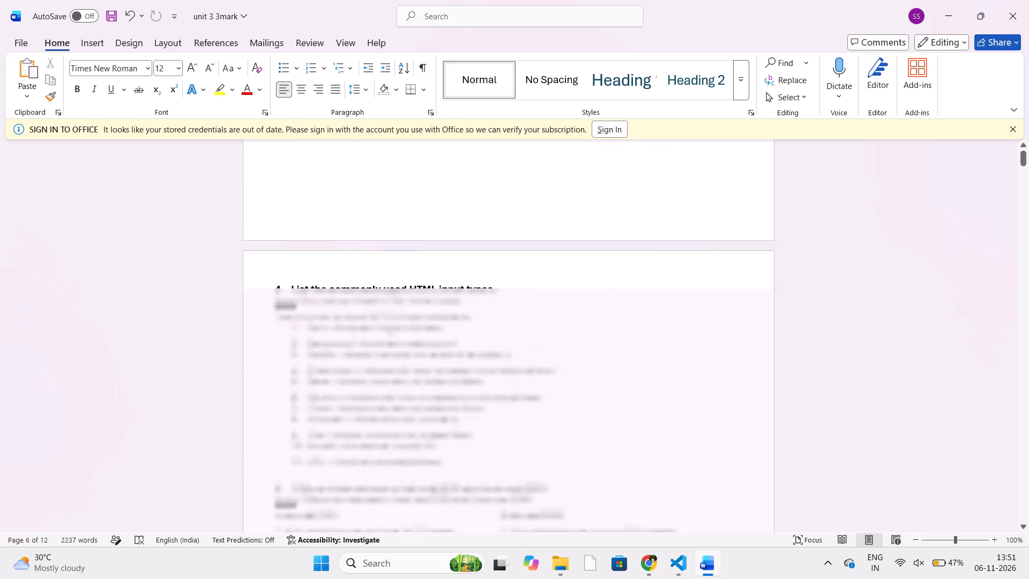
pyautogui.scroll(17, 362, 372)
pyautogui.scroll(5, 371, 313)
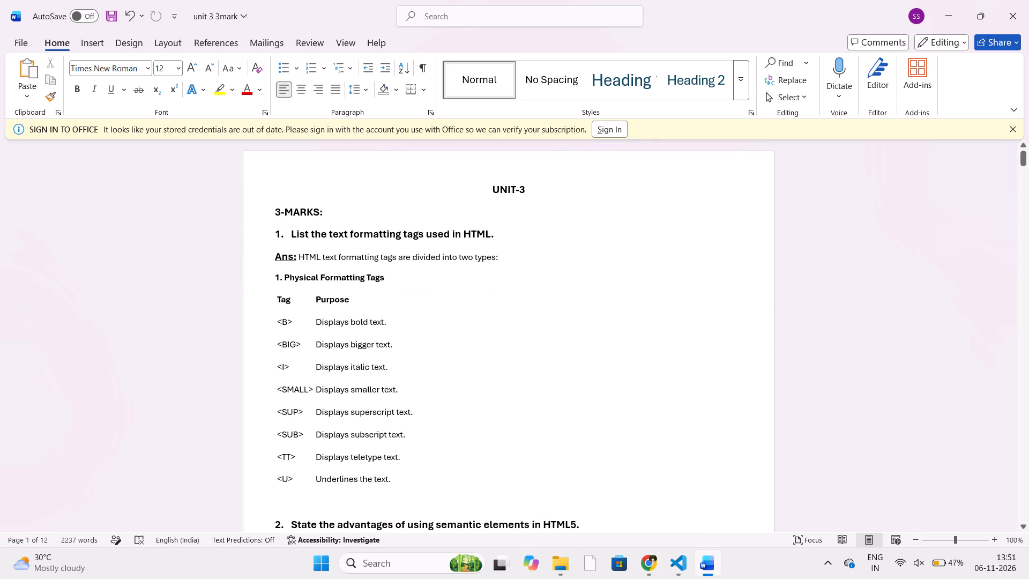
pyautogui.scroll(-2, 397, 286)
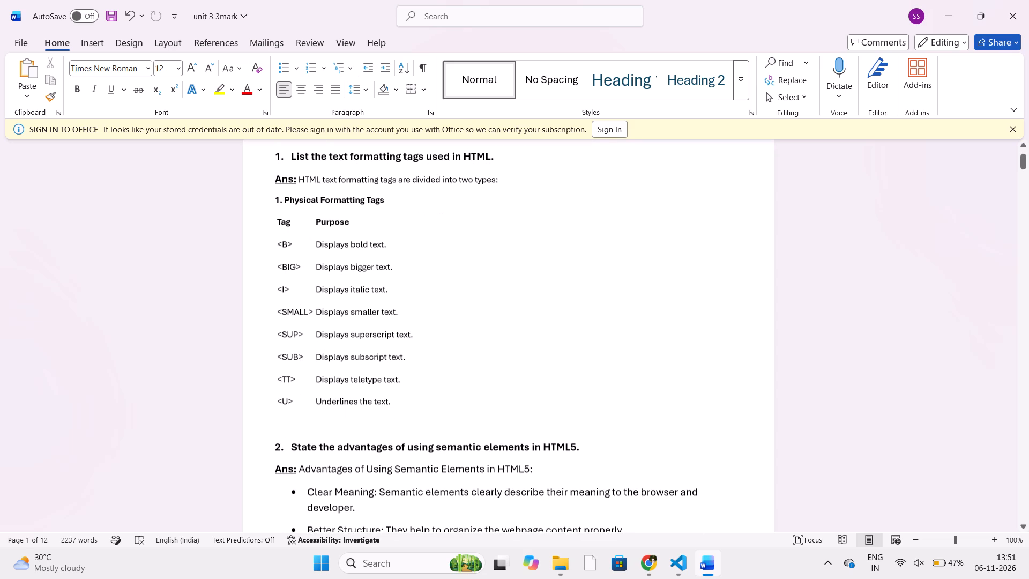
pyautogui.scroll(-1, 397, 286)
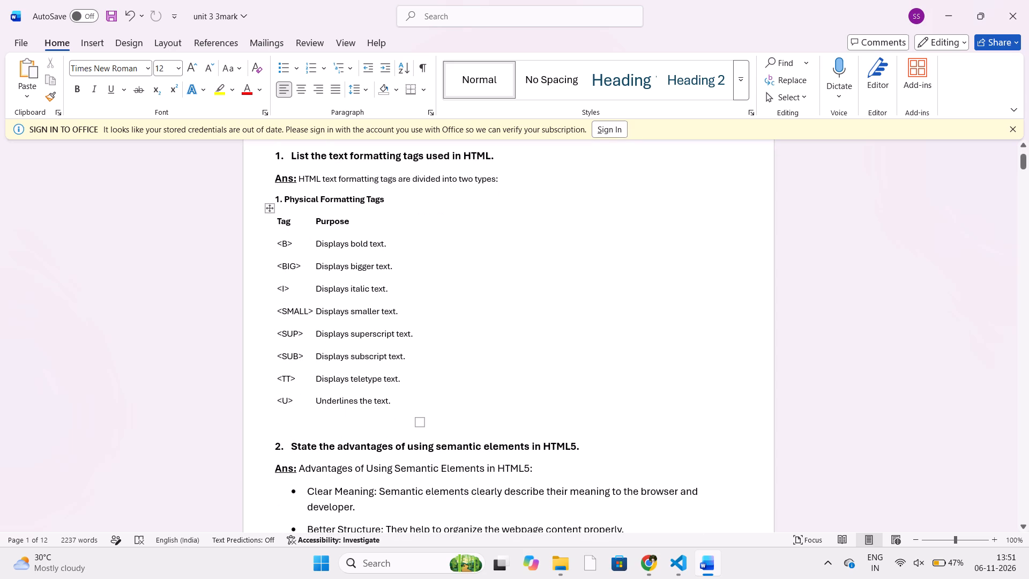
pyautogui.moveTo(402, 204); pyautogui.dragTo(350, 188)
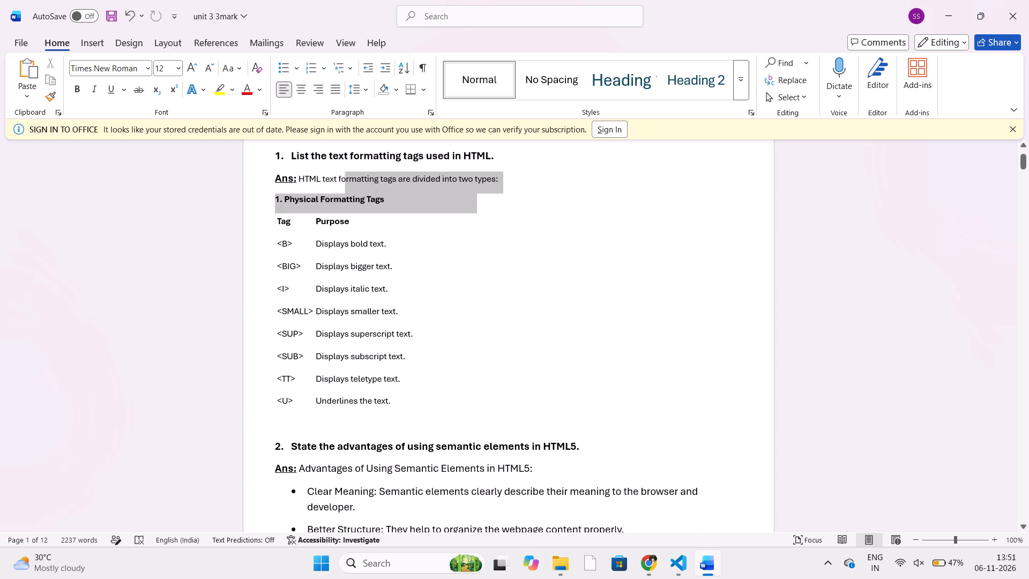
pyautogui.moveTo(350, 188); pyautogui.dragTo(305, 184)
pyautogui.press('Delete')
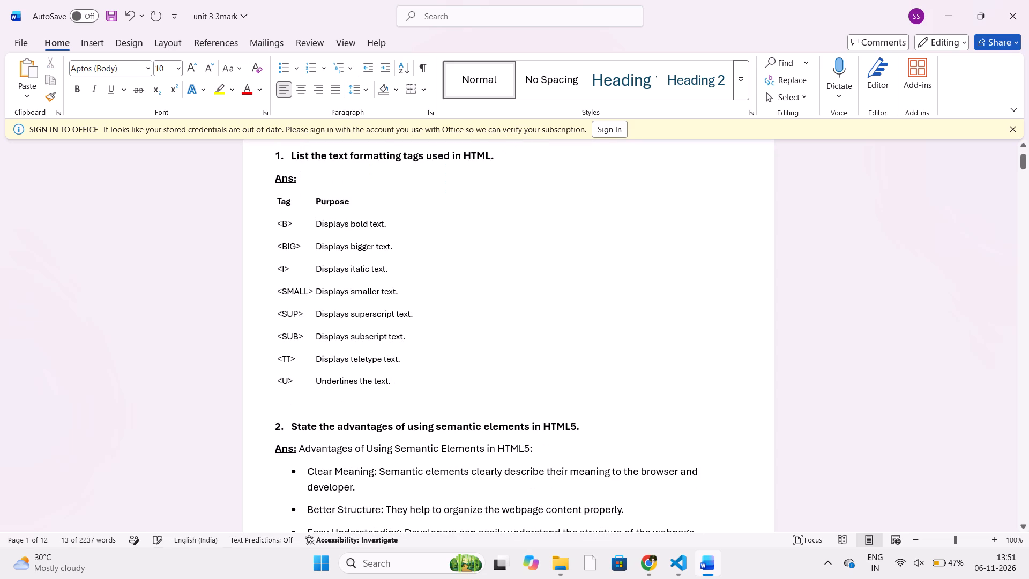
# Delete the "Examples:" line listing semantic tags below the bullets in question 2.
pyautogui.scroll(-1, 418, 294)
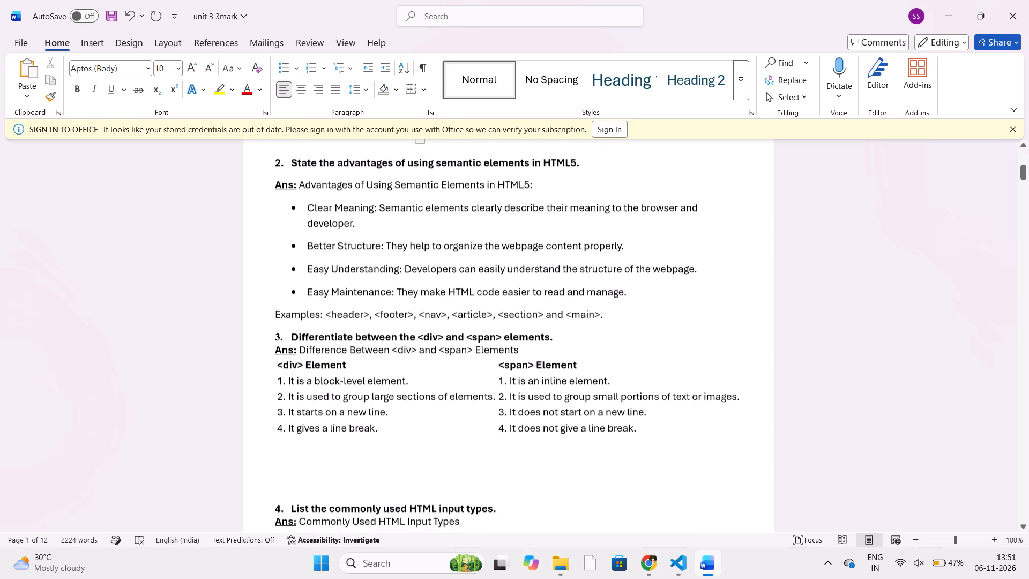
pyautogui.scroll(-2, 418, 294)
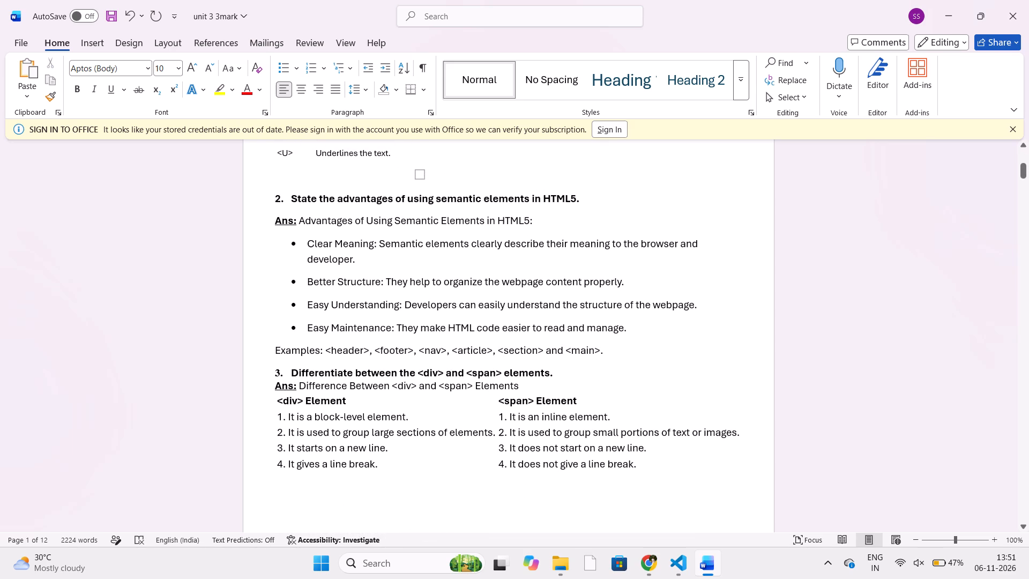
pyautogui.click(608, 351)
pyautogui.moveTo(608, 351); pyautogui.dragTo(270, 352)
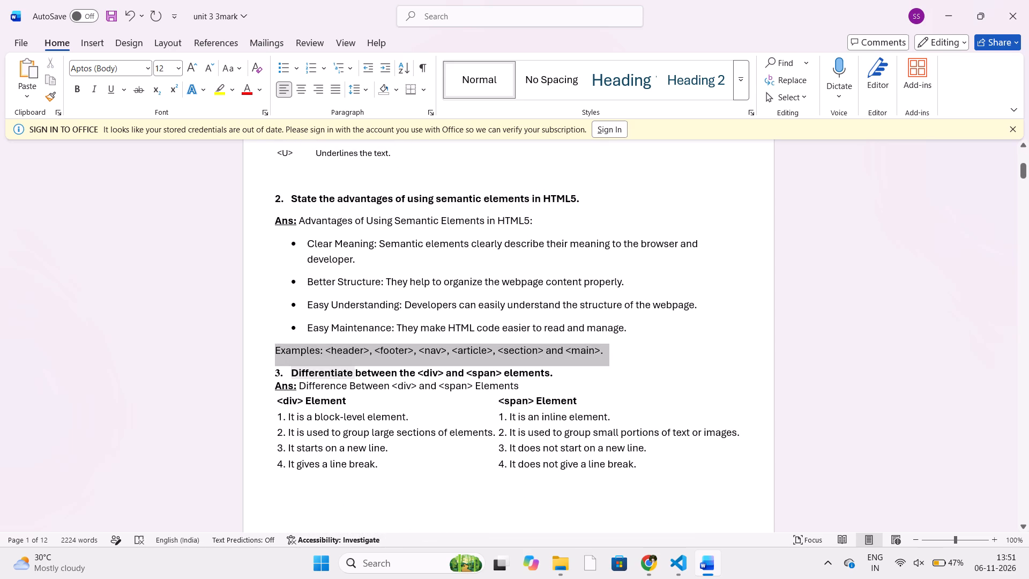
pyautogui.moveTo(270, 352); pyautogui.dragTo(254, 348)
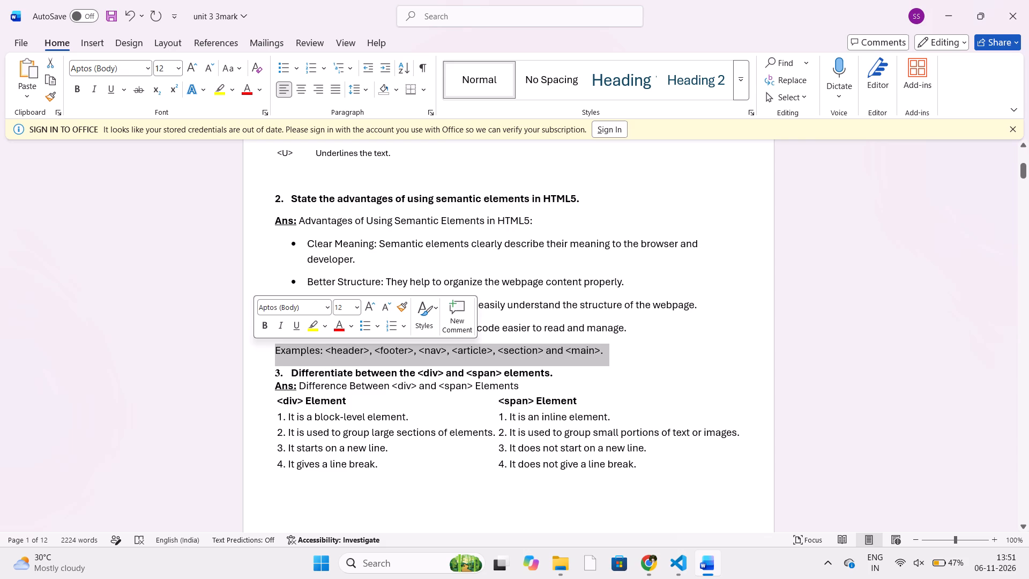
pyautogui.press('BackSpace')
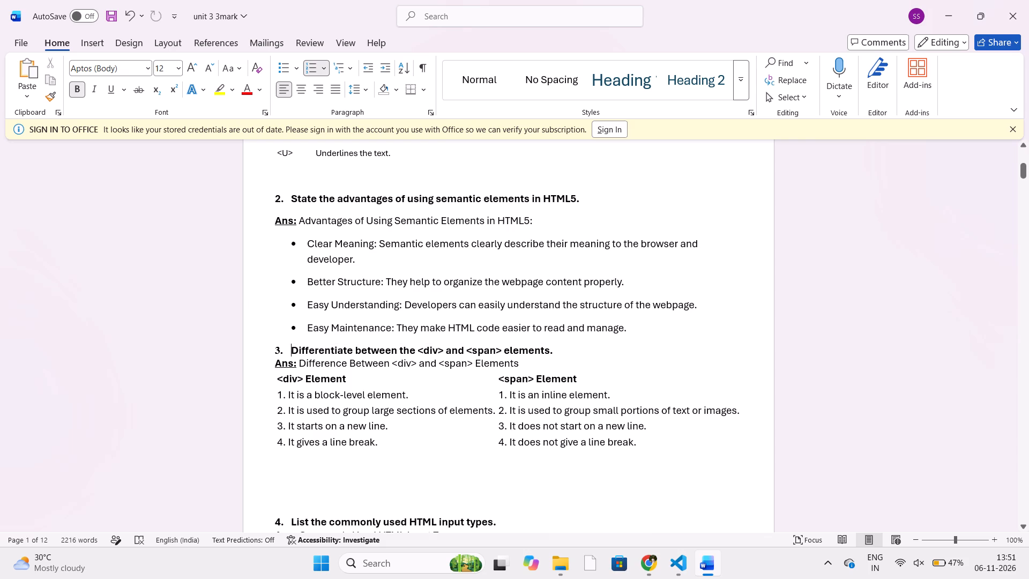
# Delete the introductory line "Advantages of Using Semantic Elements in HTML5:" after "Ans:" in question 2.
pyautogui.moveTo(543, 218); pyautogui.dragTo(311, 221)
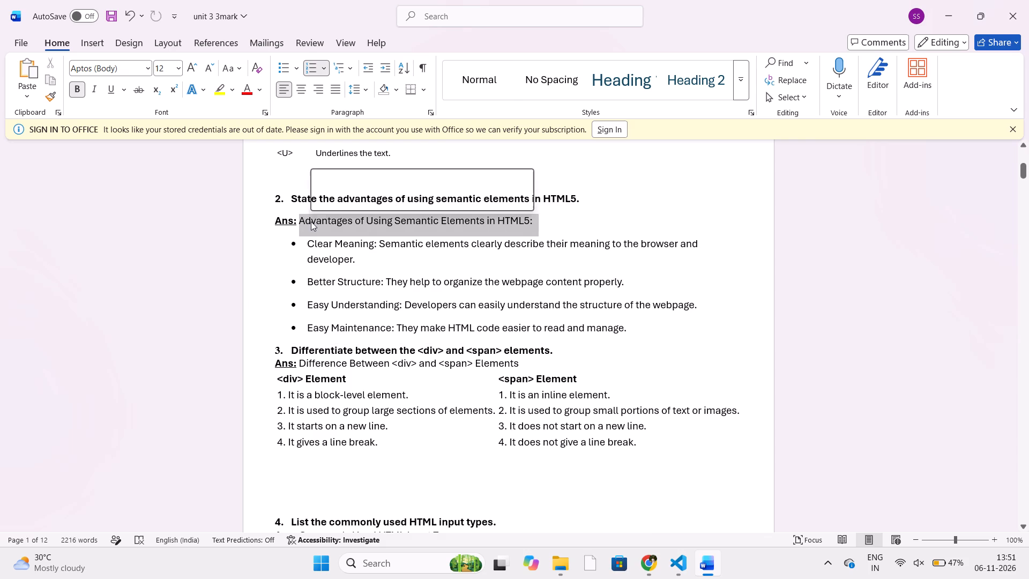
pyautogui.press('BackSpace')
# Undo the last edit, and insert a page break before the question 4 heading on commonly used HTML input types.
pyautogui.hotkey('ctrl', 'z')
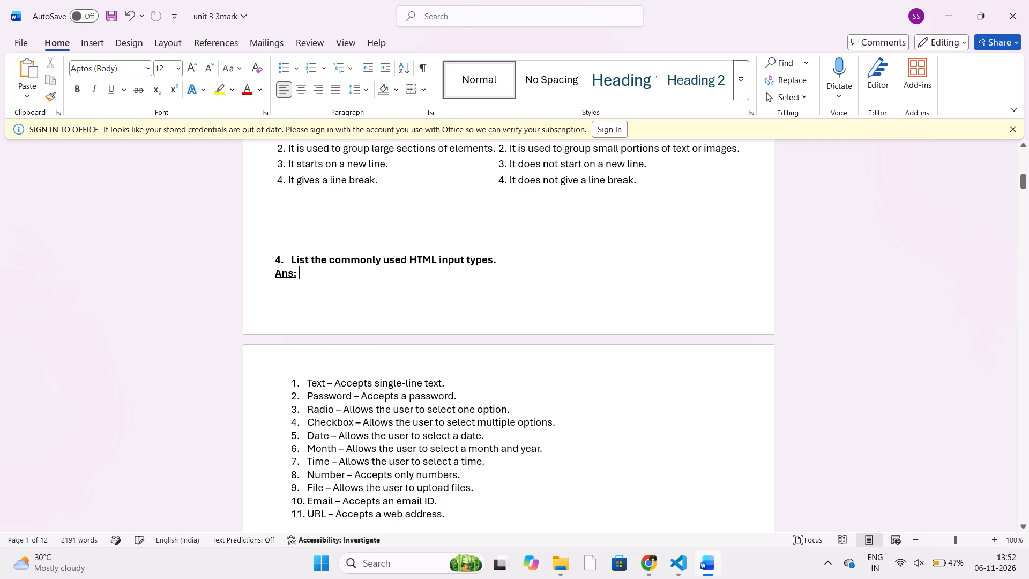
pyautogui.press('Up')
pyautogui.press('Home')
pyautogui.hotkey('ctrl', 'Return')
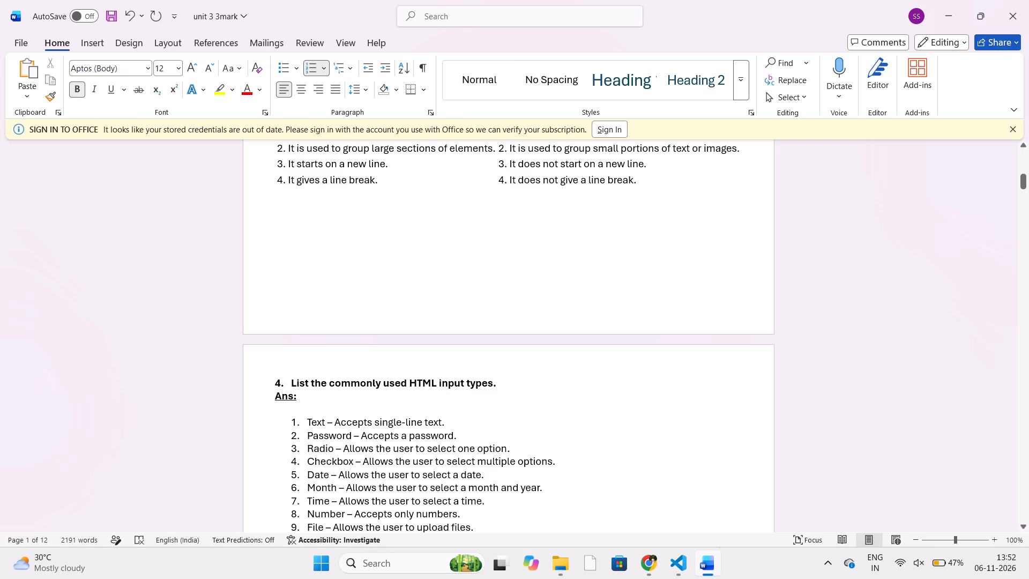
# Delete the introductory line "Difference between Internal CSS and External CSS" after "Ans:" in question 5.
pyautogui.scroll(-2, 496, 344)
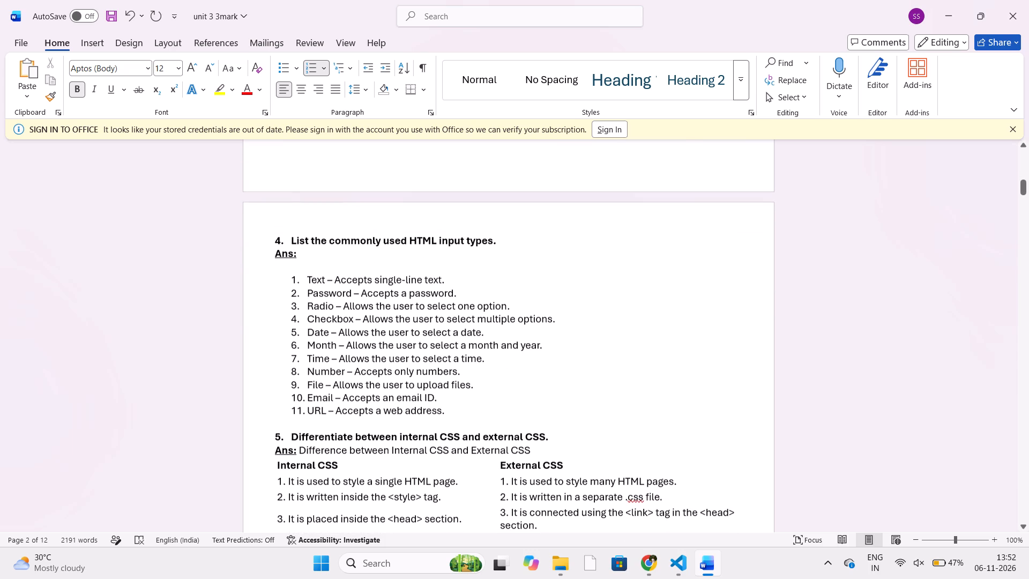
pyautogui.scroll(-2, 496, 344)
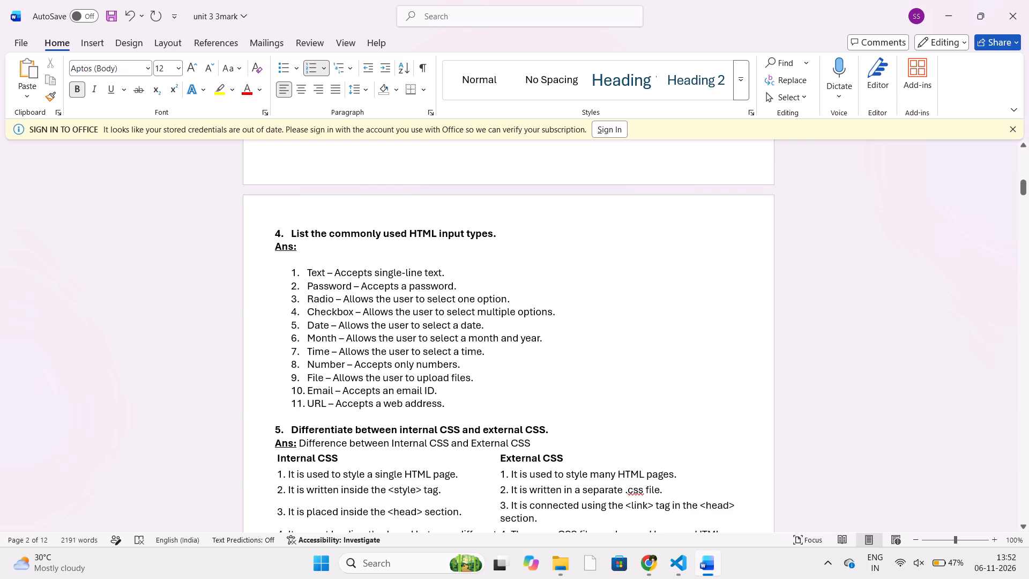
pyautogui.scroll(-4, 389, 374)
pyautogui.click(303, 270)
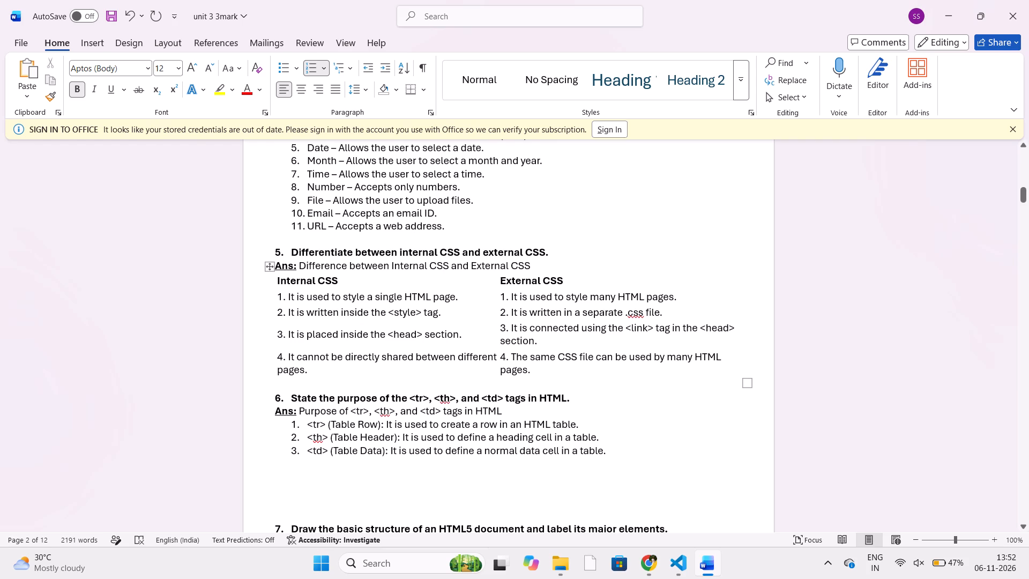
pyautogui.press('Left')
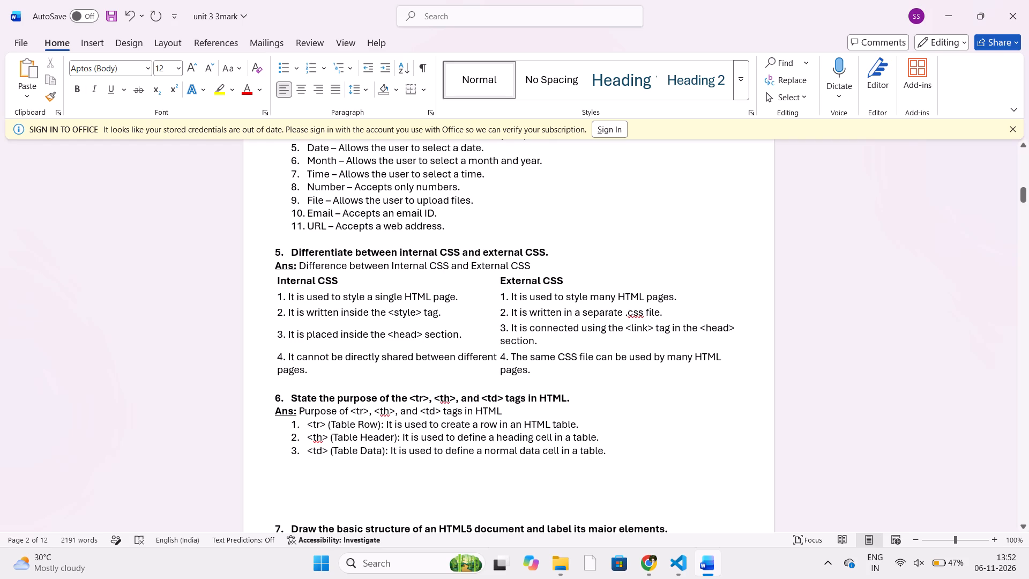
pyautogui.hotkey('shift', 'End')
pyautogui.hotkey('shift', 'Left')
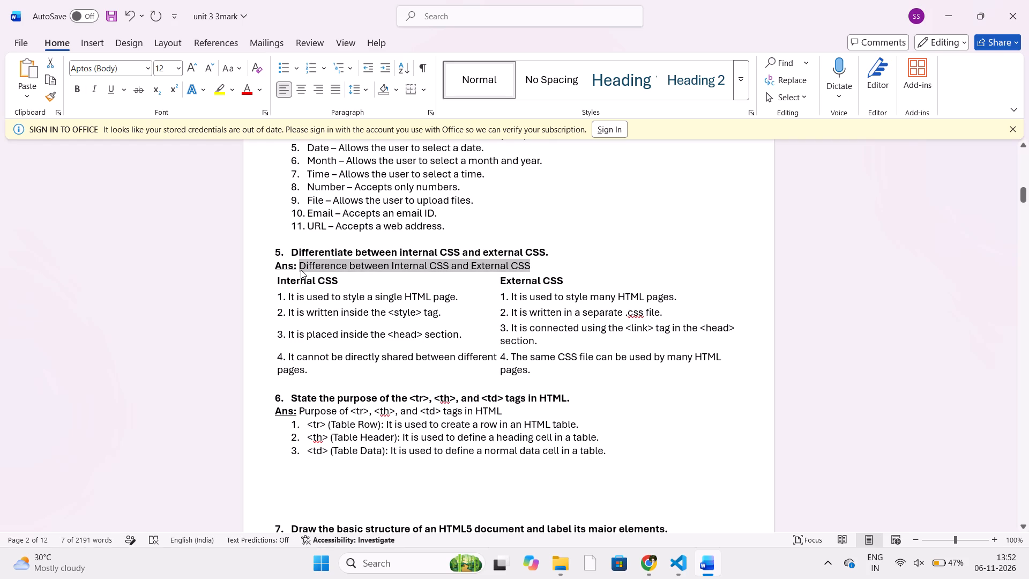
pyautogui.press('Delete')
# Delete the introductory line "Purpose of <tr>, <th>, and <td> tags in HTML" after "Ans:" in question 6.
pyautogui.scroll(-1, 376, 330)
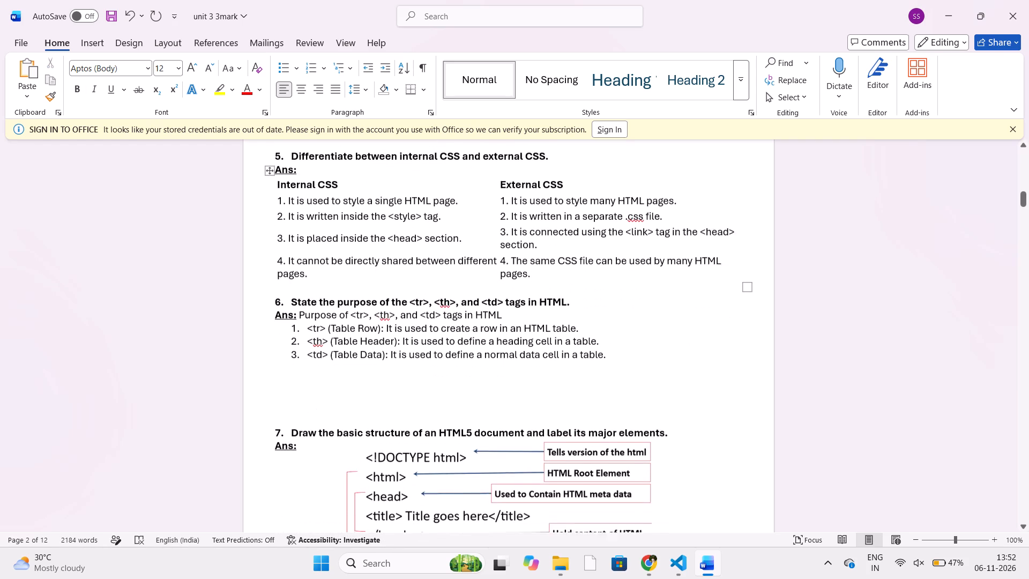
pyautogui.scroll(-1, 376, 330)
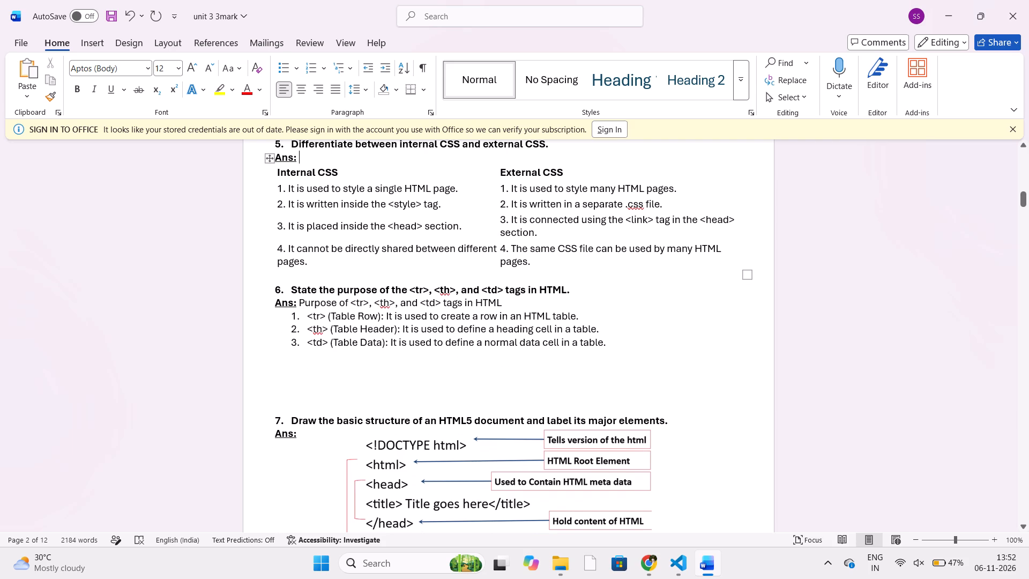
pyautogui.click(299, 304)
pyautogui.hotkey('shift', 'End')
pyautogui.hotkey('shift', 'Left')
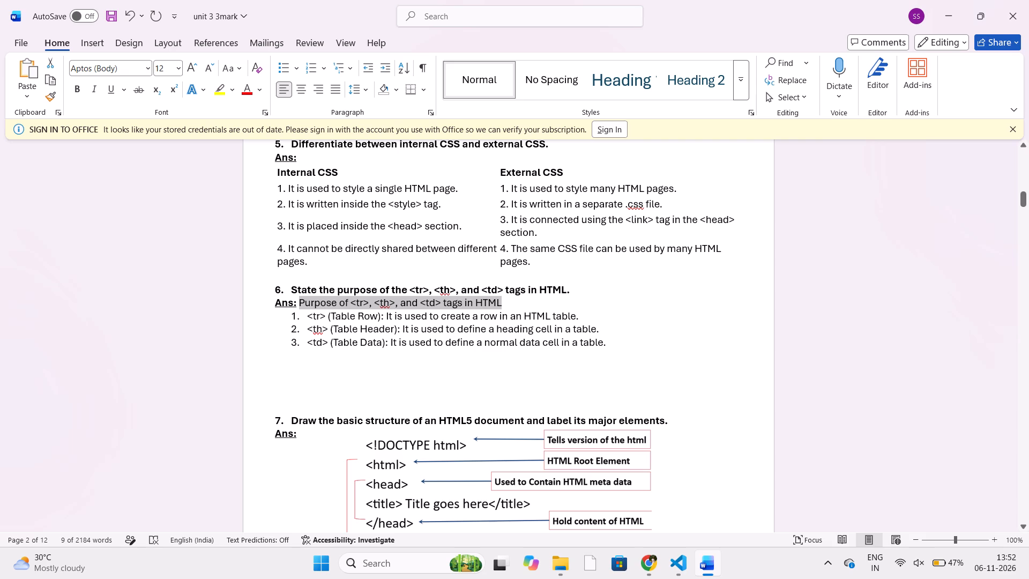
pyautogui.press('BackSpace')
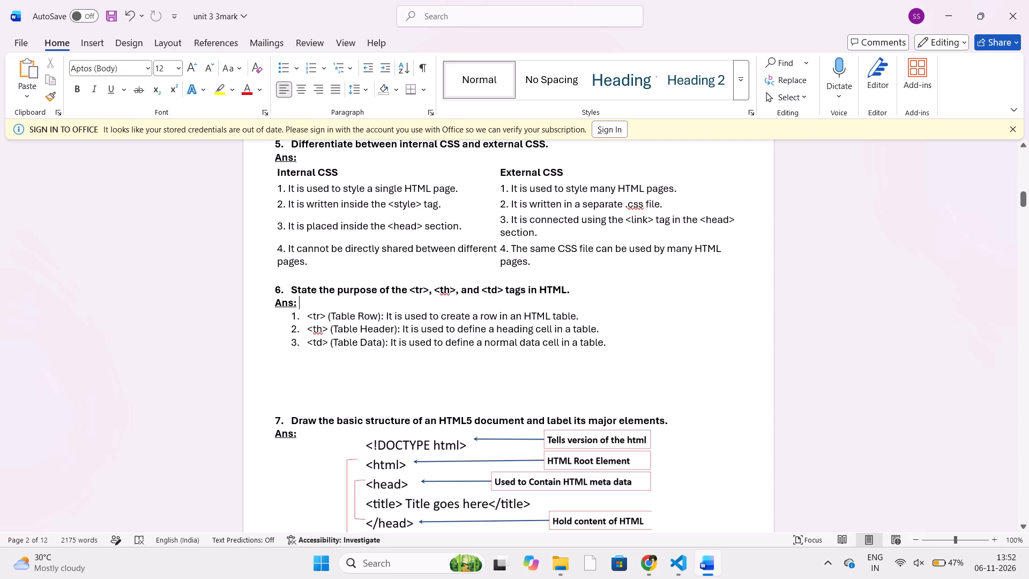
pyautogui.click(347, 360)
# Delete the "Explanation of Major Elements" heading, its numbered list and the blank line after it in question 7.
pyautogui.scroll(-1, 347, 360)
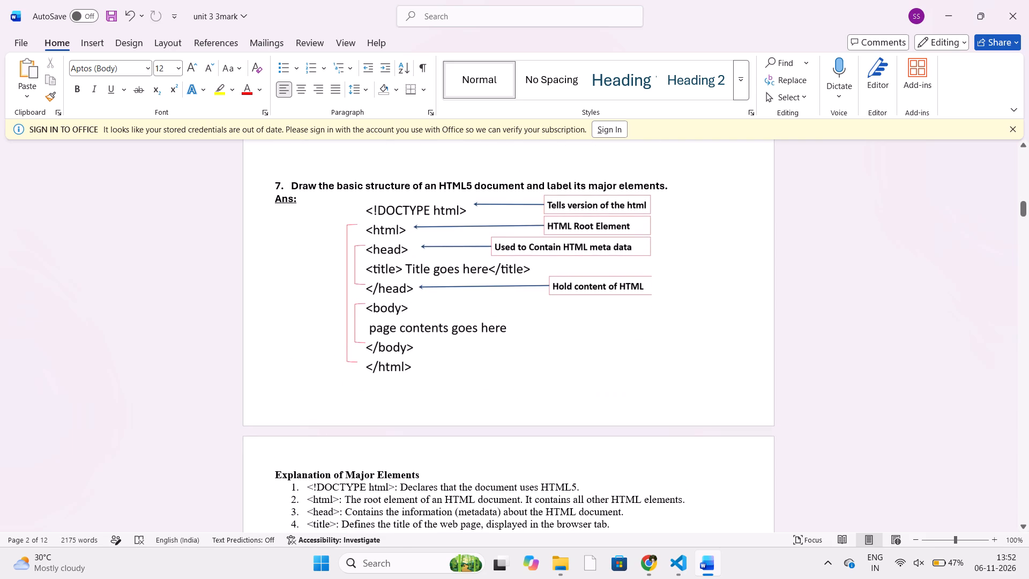
pyautogui.scroll(-3, 347, 360)
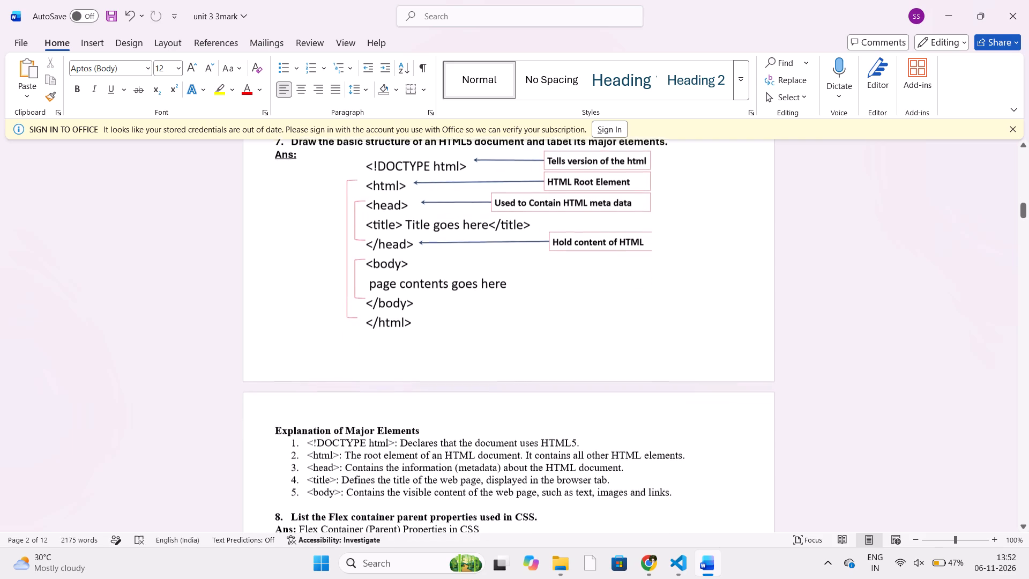
pyautogui.scroll(-1, 347, 360)
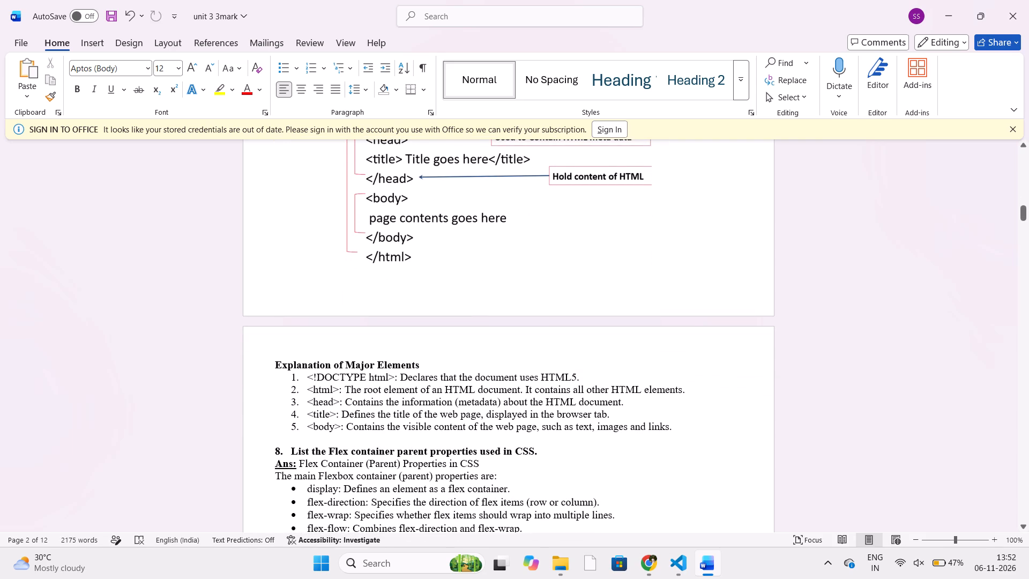
pyautogui.moveTo(680, 428); pyautogui.dragTo(253, 357)
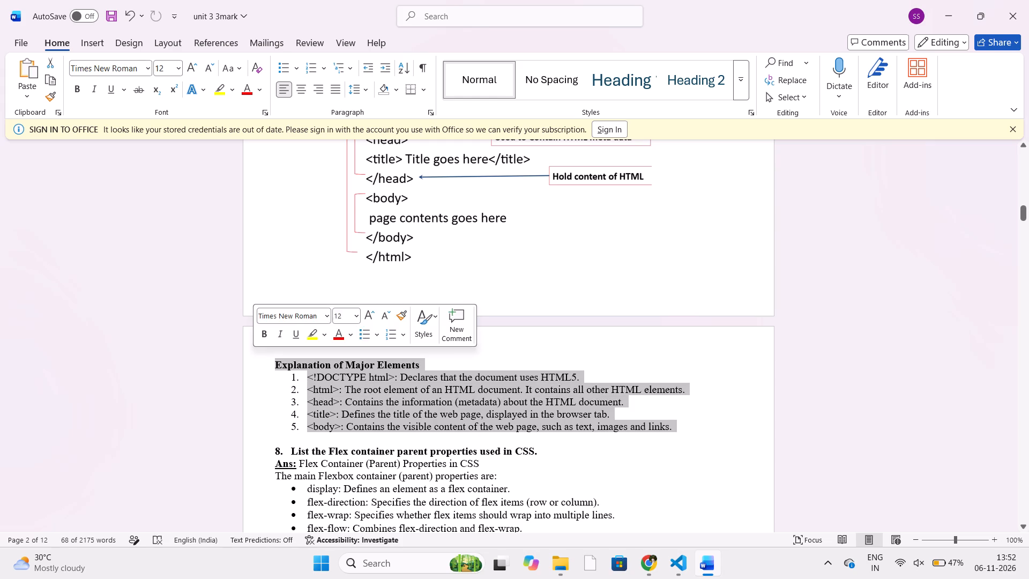
pyautogui.press('Delete')
pyautogui.press('Delete')
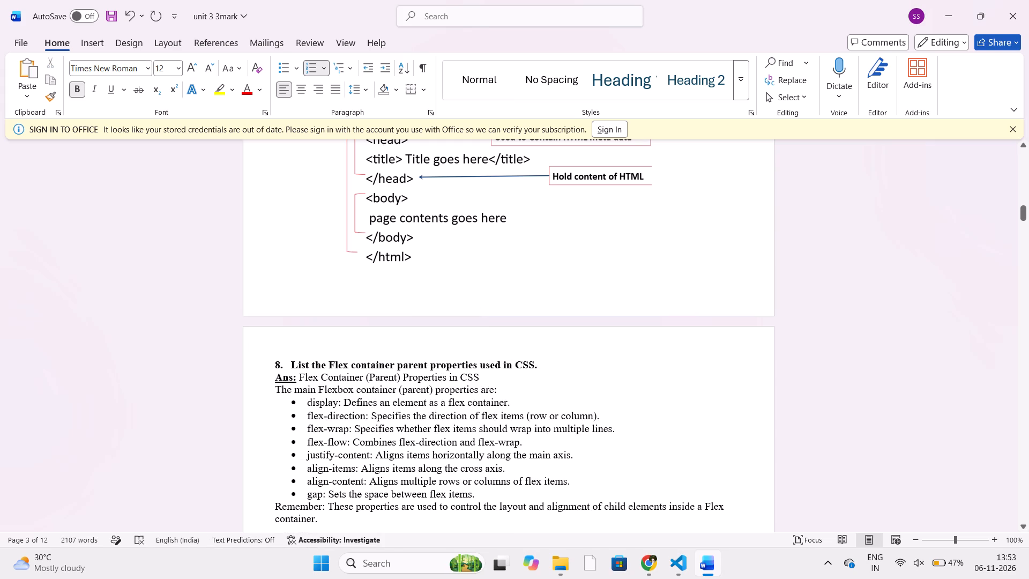
# Delete the answer title and the sentence "The main Flexbox container (parent) properties are:" after "Ans:" in question 8.
pyautogui.moveTo(299, 376); pyautogui.dragTo(479, 381)
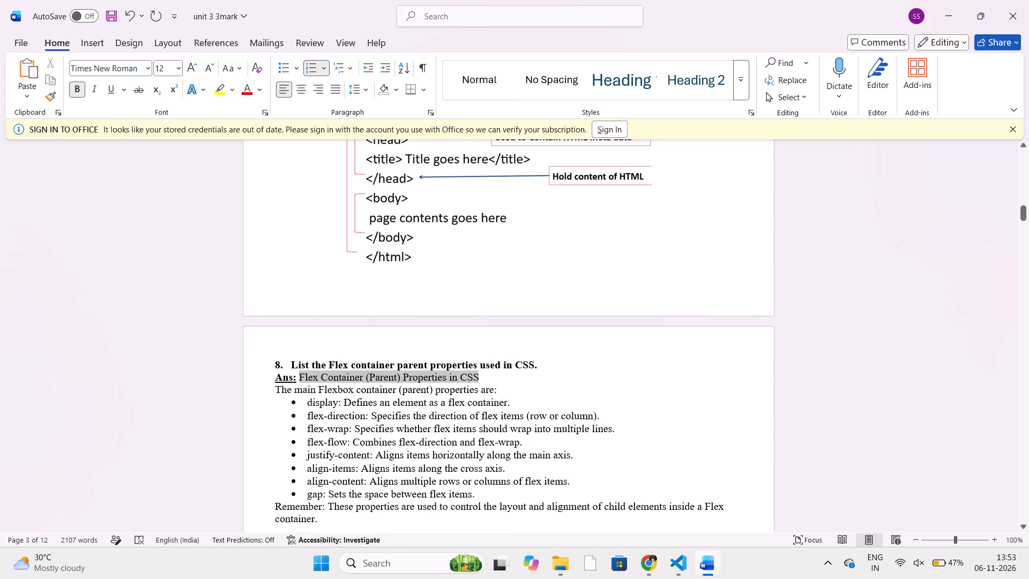
pyautogui.moveTo(479, 381); pyautogui.dragTo(496, 388)
pyautogui.hotkey('shift', 'Left')
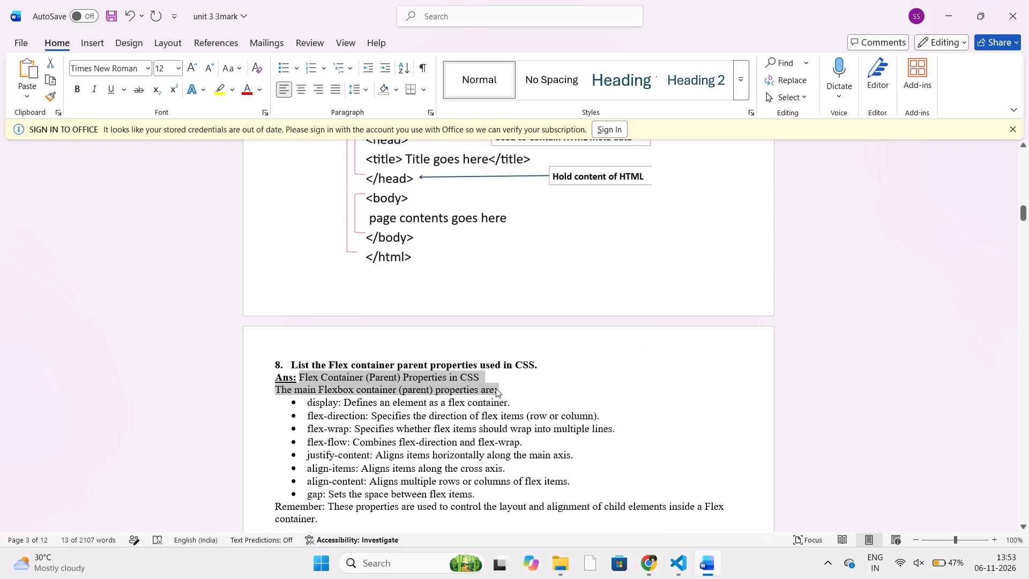
pyautogui.press('BackSpace')
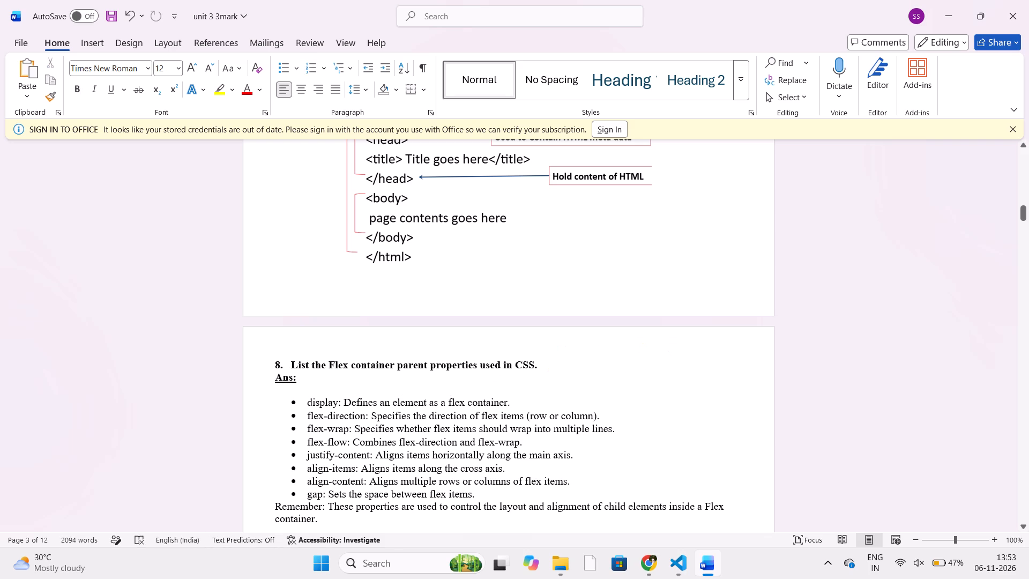
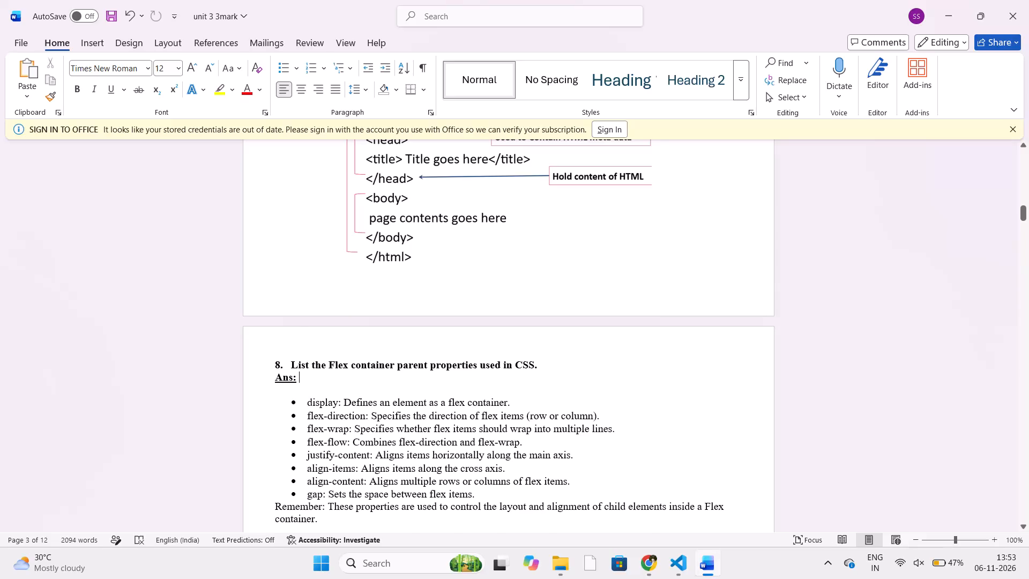
# Delete the align-content and gap bullets and the closing "Remember" note from question 8's answer.
pyautogui.scroll(-1, 457, 427)
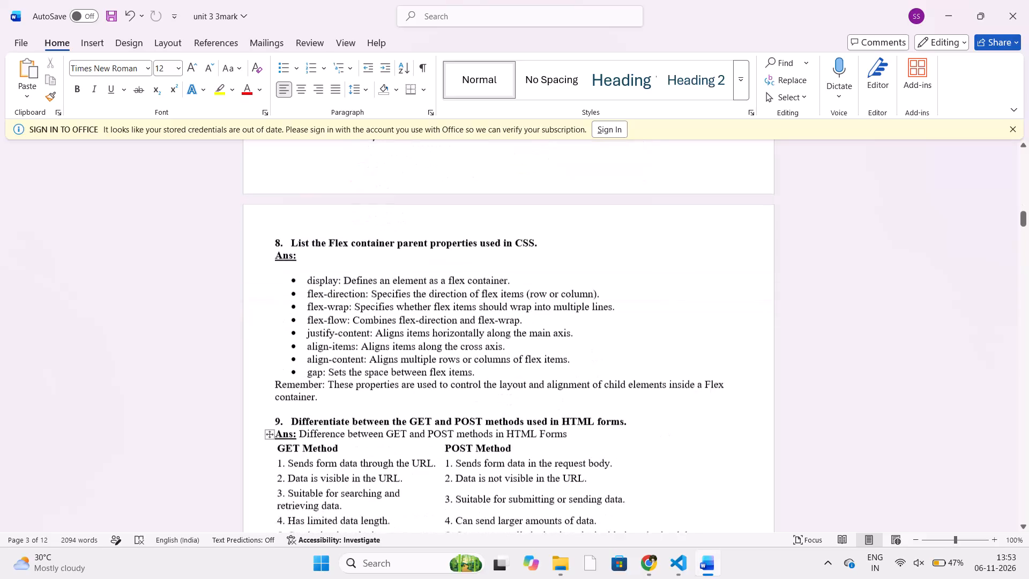
pyautogui.scroll(-1, 457, 427)
pyautogui.moveTo(326, 377); pyautogui.dragTo(309, 353)
pyautogui.press('BackSpace')
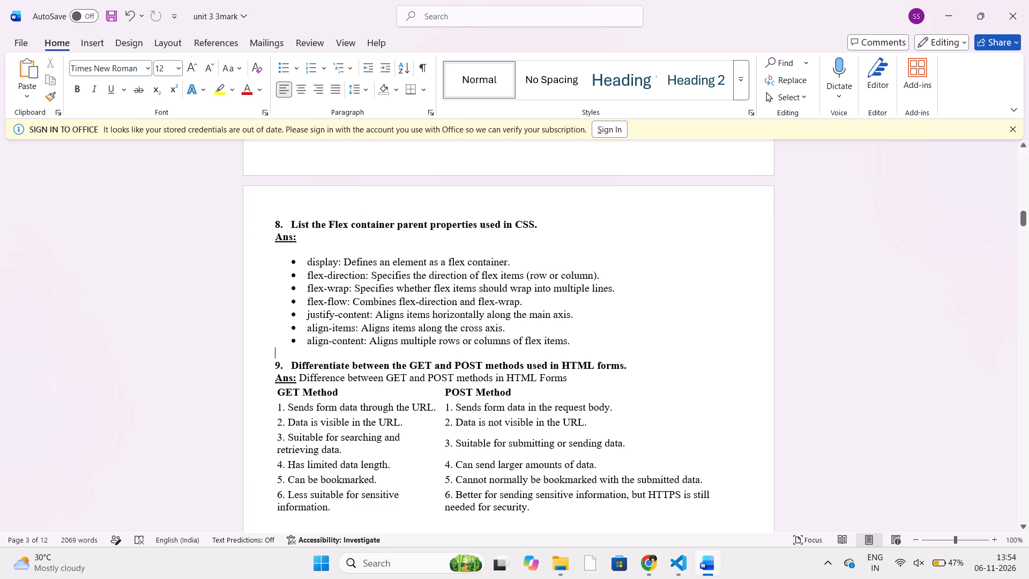
pyautogui.moveTo(583, 341); pyautogui.dragTo(280, 339)
pyautogui.press('BackSpace')
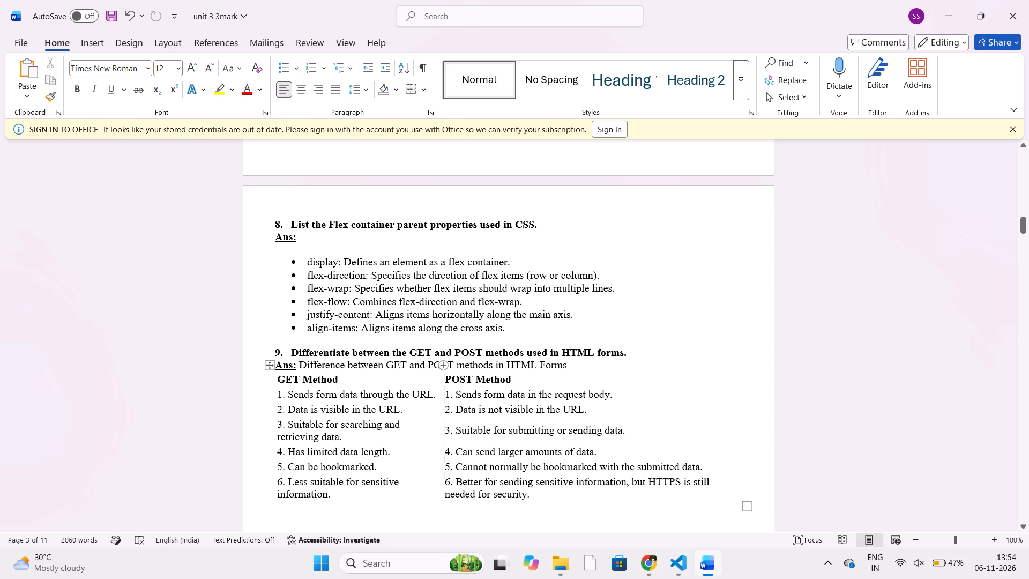
# Delete the introductory line "Difference between GET and POST methods in HTML Forms" after "Ans:" in question 9.
pyautogui.click(300, 366)
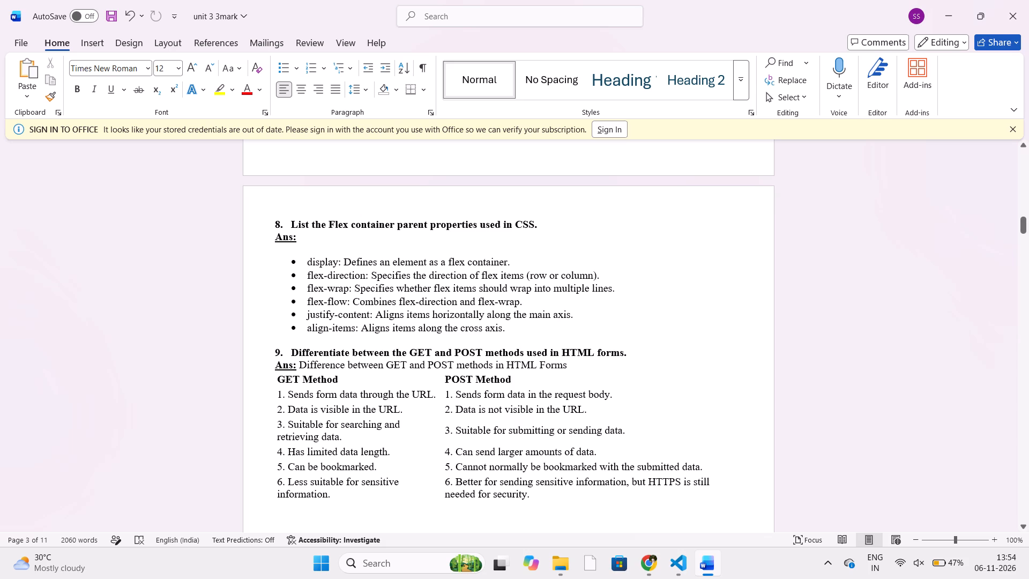
pyautogui.hotkey('shift', 'End')
pyautogui.hotkey('shift', 'Left')
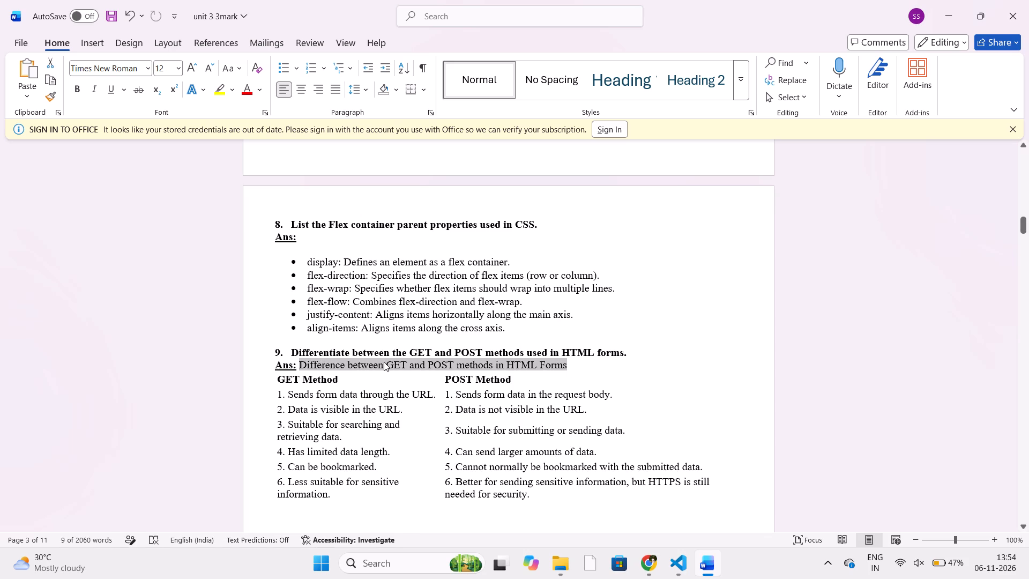
pyautogui.press('BackSpace')
# Remove two of the blank lines between question 9's comparison table and question 10.
pyautogui.scroll(-1, 386, 465)
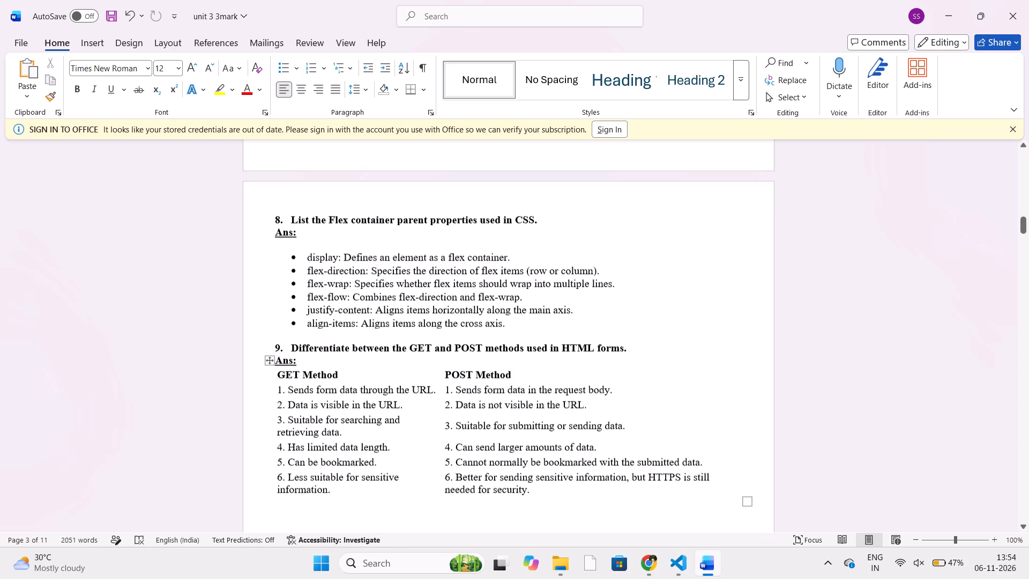
pyautogui.scroll(-3, 386, 465)
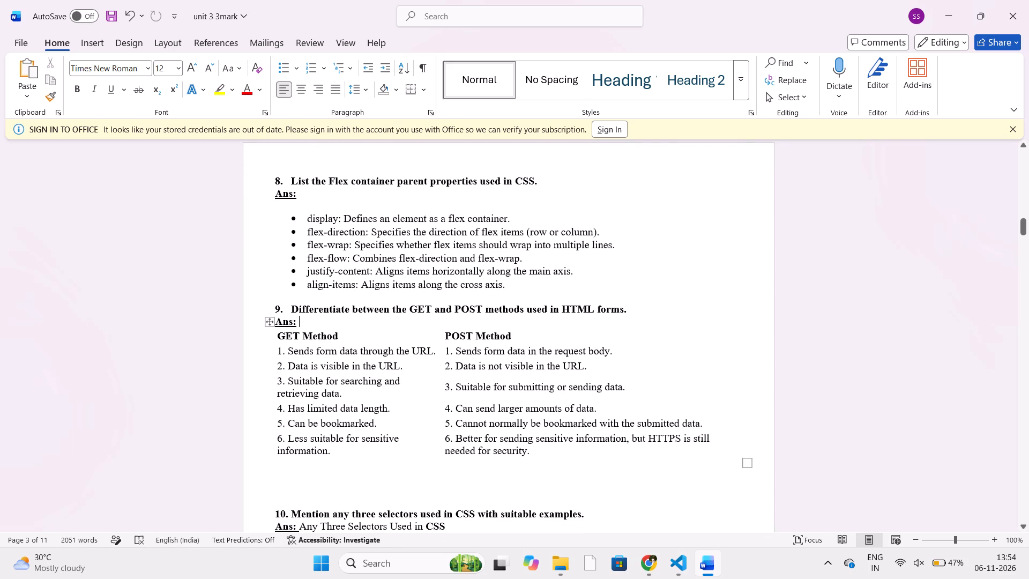
pyautogui.scroll(-1, 386, 465)
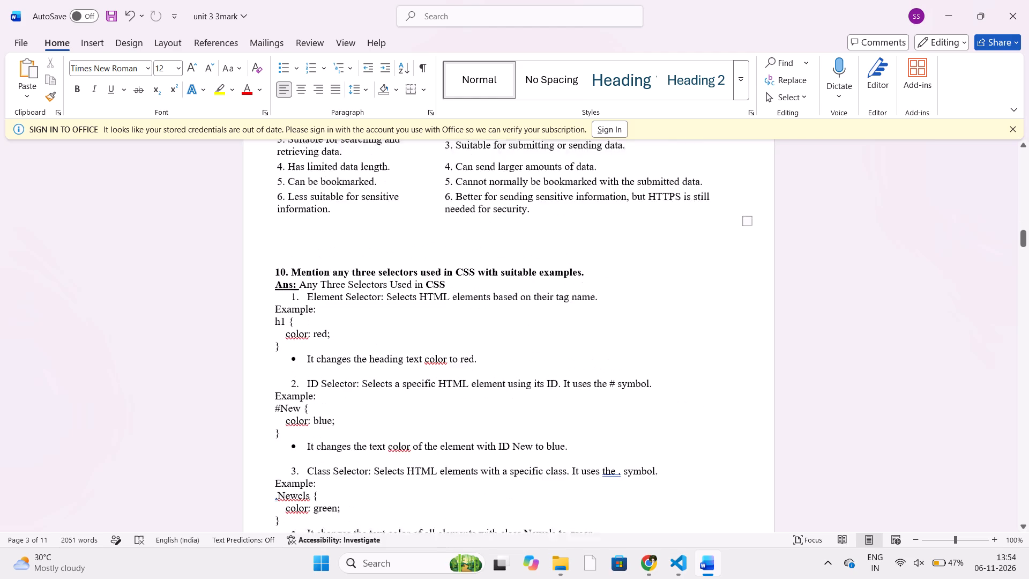
pyautogui.scroll(-3, 386, 465)
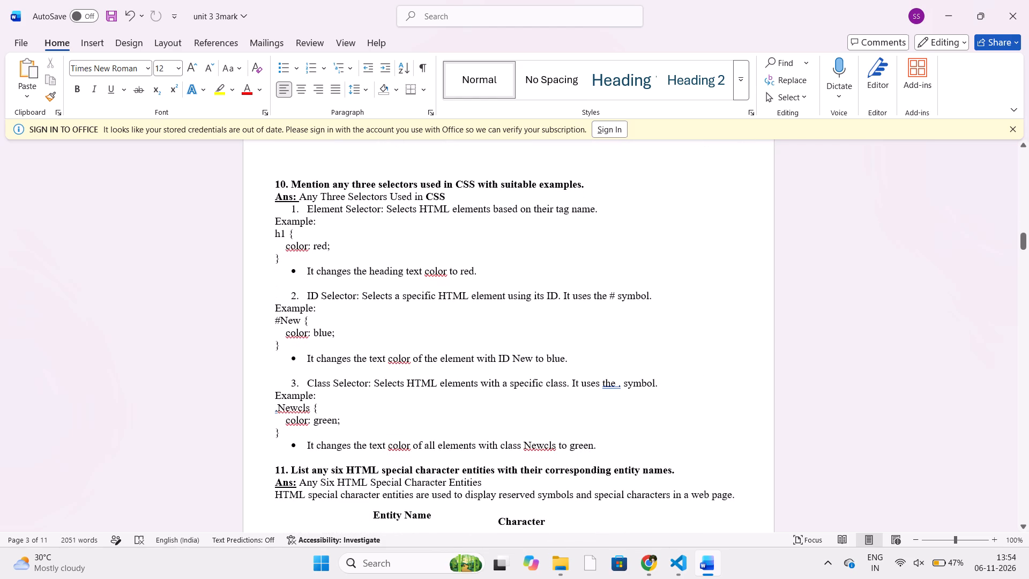
pyautogui.scroll(2, 386, 465)
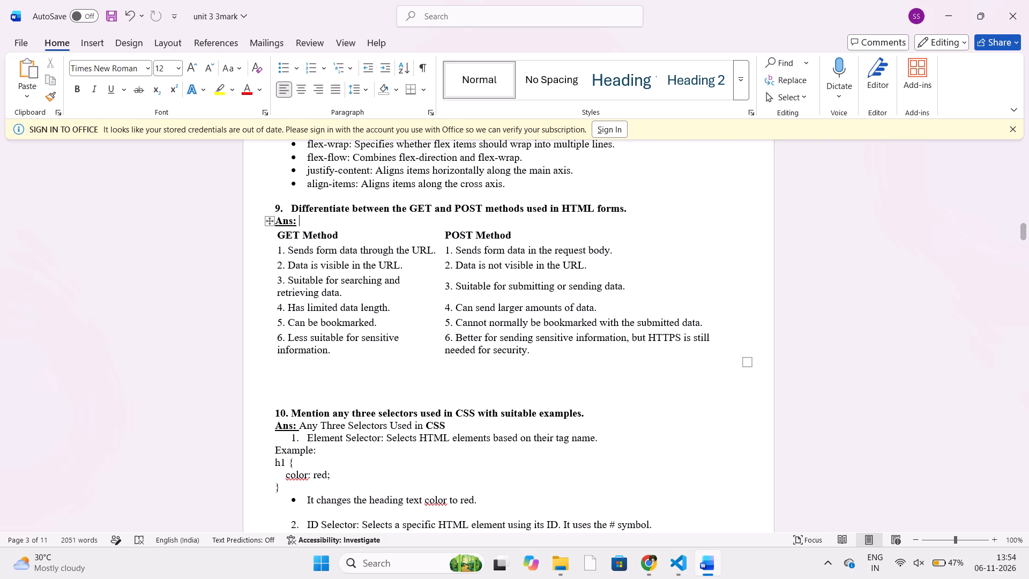
pyautogui.click(378, 391)
pyautogui.press('BackSpace')
pyautogui.press('BackSpace')
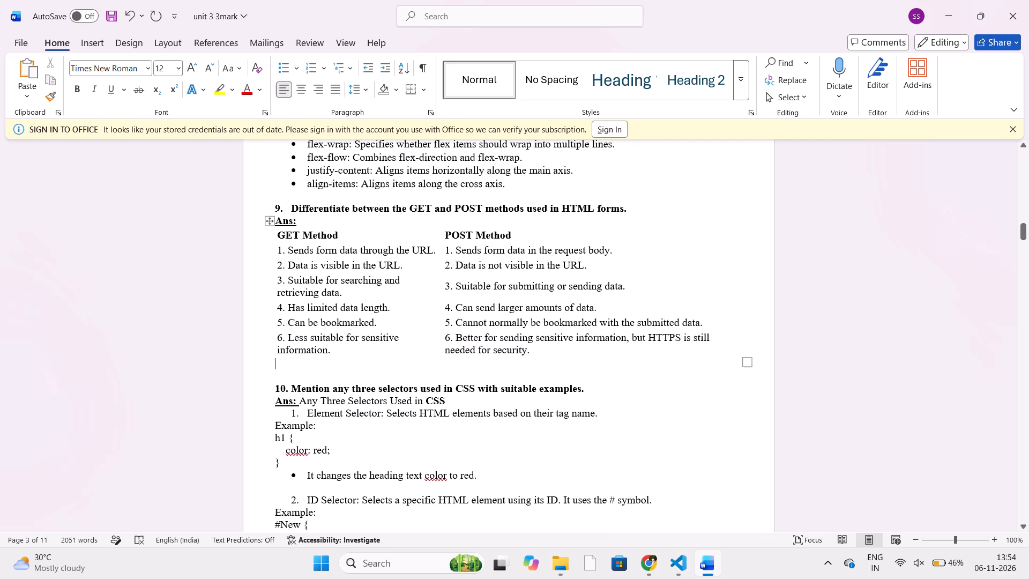
# Delete the entire sixth-point row, about sensitive information, from the GET and POST comparison table in question 9.
pyautogui.moveTo(537, 351); pyautogui.dragTo(368, 342)
pyautogui.rightClick(368, 342)
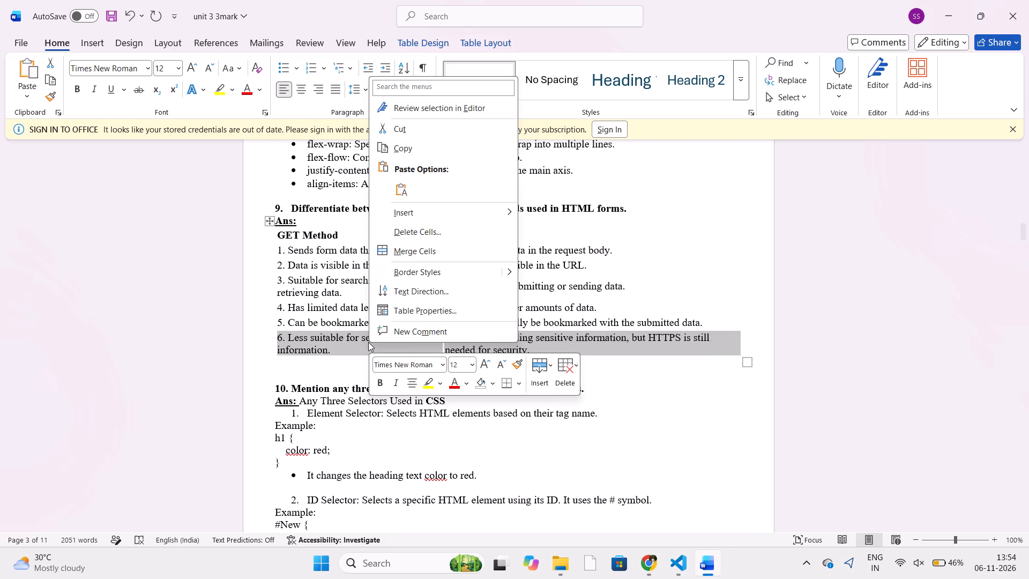
pyautogui.click(415, 235)
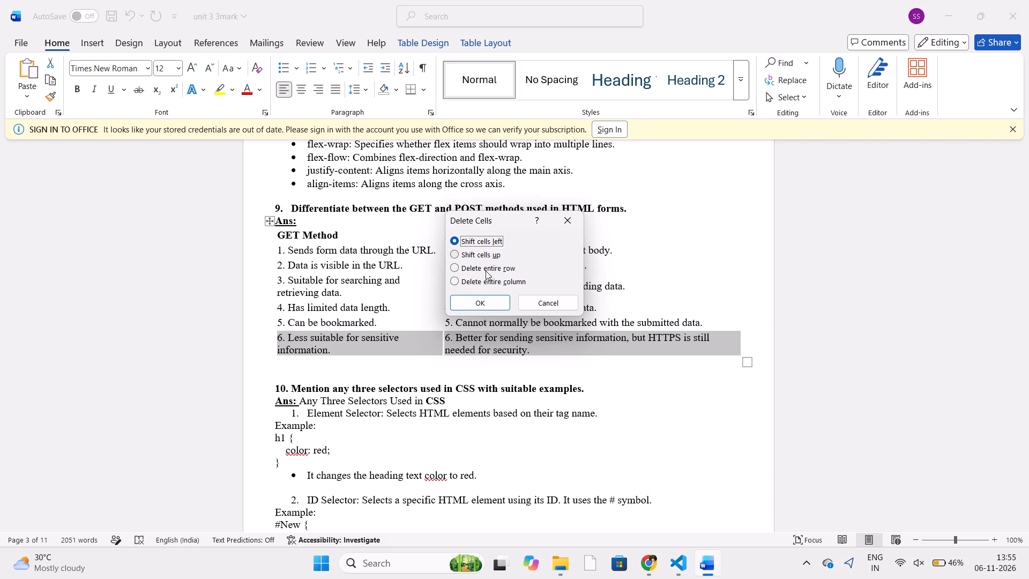
pyautogui.click(486, 271)
pyautogui.click(477, 302)
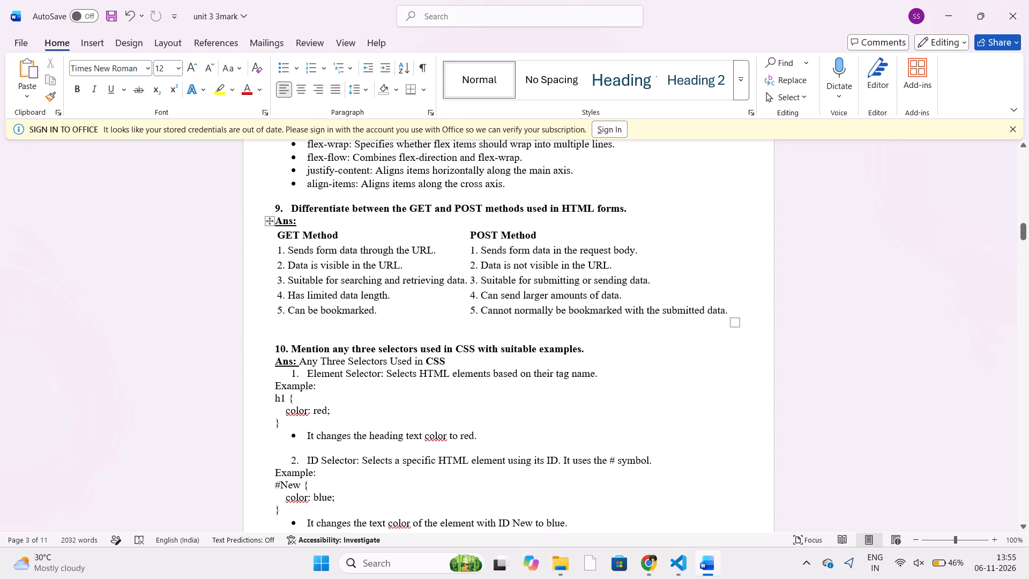
# Delete the introductory text "Any Three Selectors Used in CSS" after "Ans:" in question 10.
pyautogui.moveTo(298, 364); pyautogui.dragTo(335, 359)
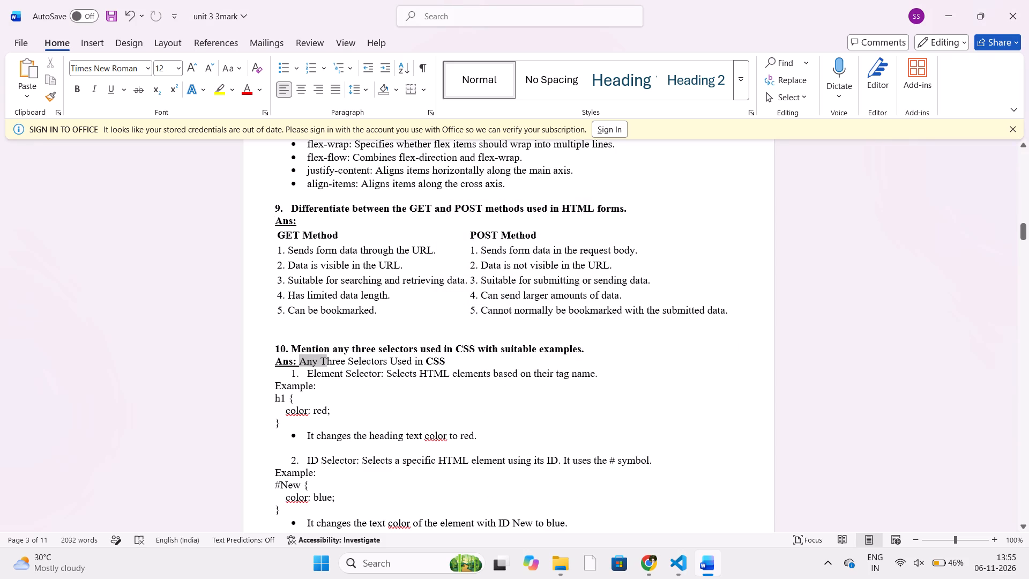
pyautogui.moveTo(335, 359); pyautogui.dragTo(439, 360)
pyautogui.press('BackSpace')
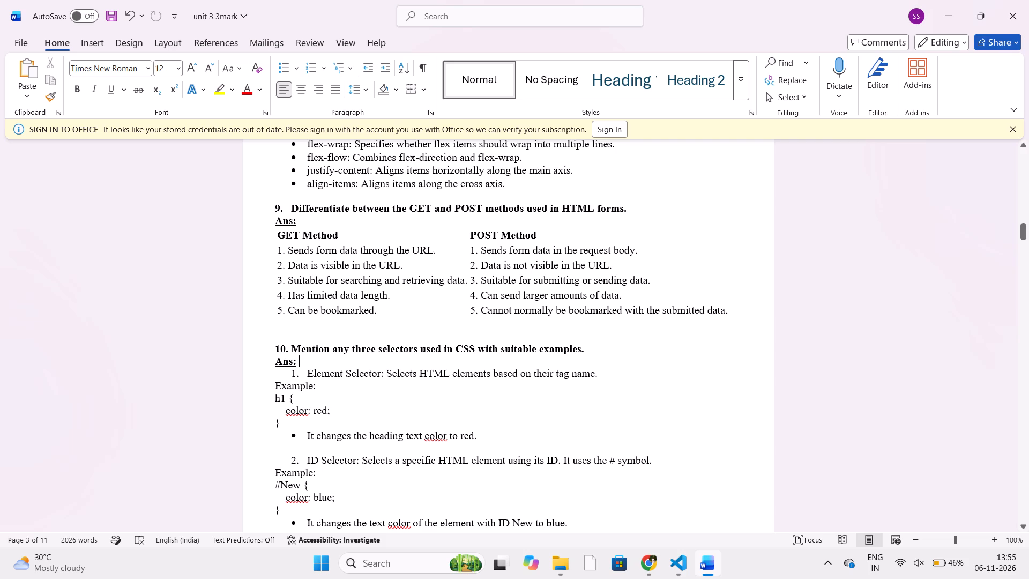
# Delete the Element Selector's colon and description, "Example:" label and explanatory bullet in question 10, keeping an empty line above the h1 code.
pyautogui.scroll(-1, 457, 428)
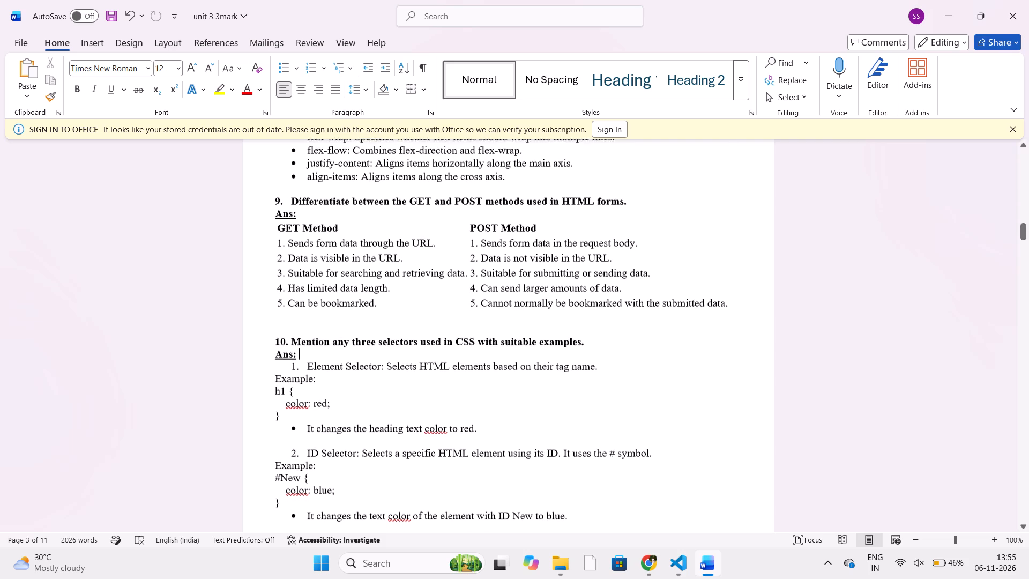
pyautogui.scroll(-2, 457, 428)
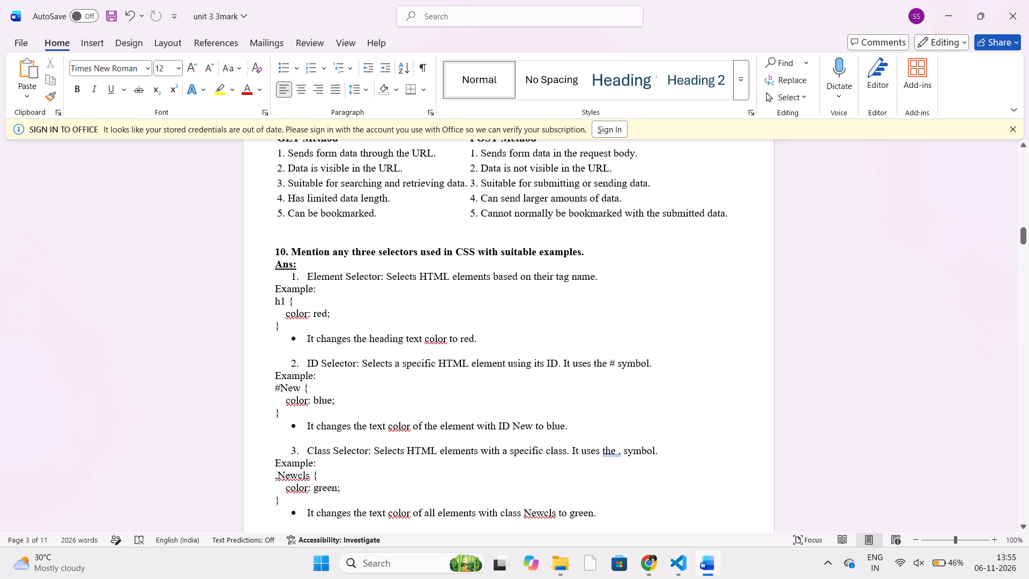
pyautogui.moveTo(384, 274); pyautogui.dragTo(385, 284)
pyautogui.press('BackSpace')
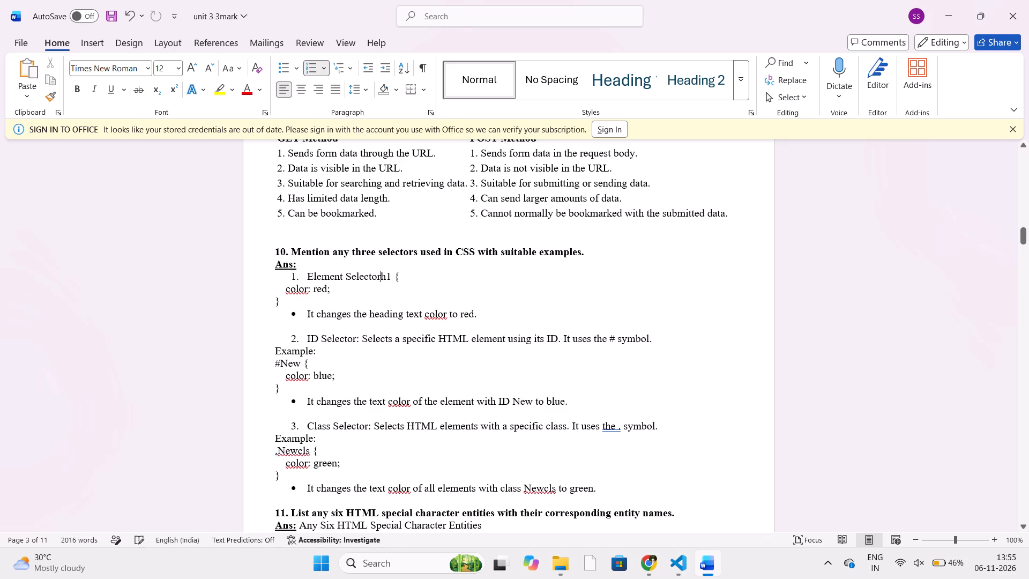
pyautogui.hotkey('ctrl', 'z')
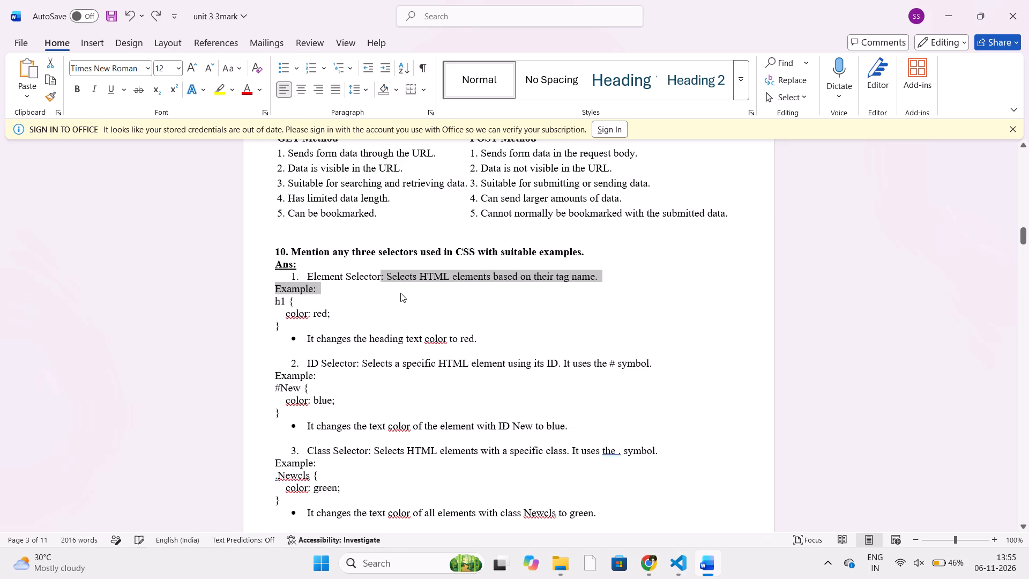
pyautogui.hotkey('shift', 'Left')
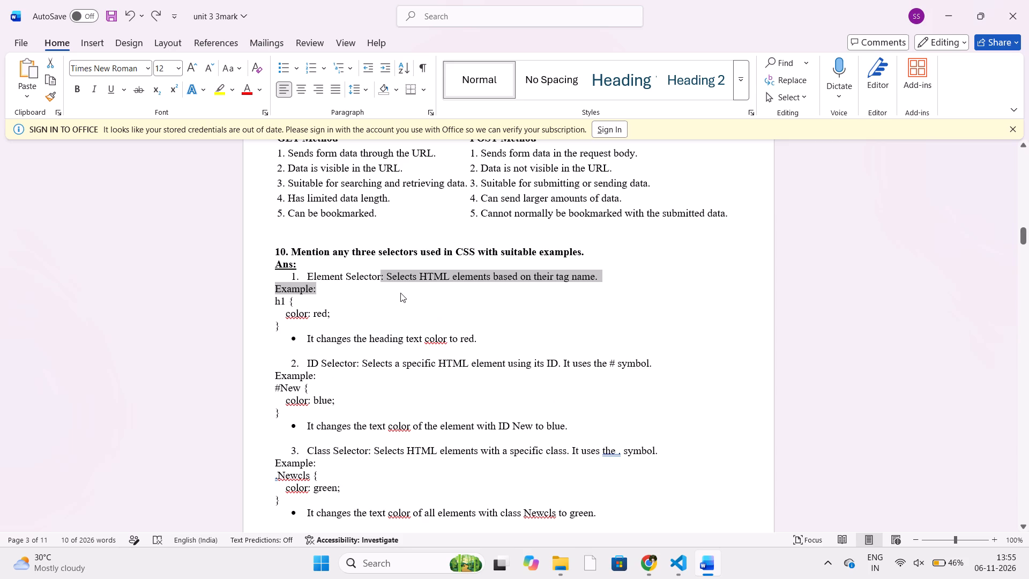
pyautogui.press('BackSpace')
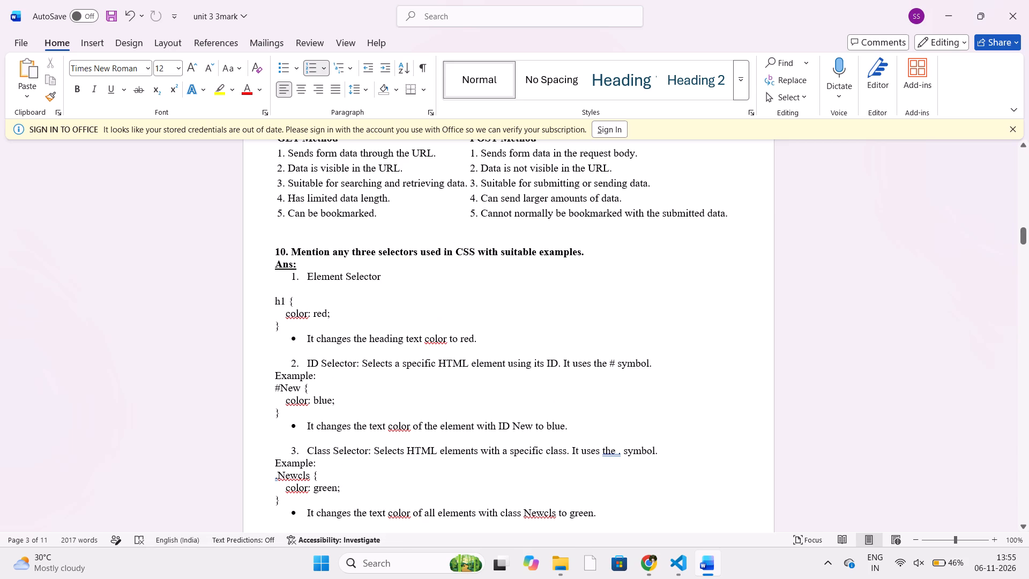
pyautogui.moveTo(303, 334); pyautogui.dragTo(511, 342)
pyautogui.press('BackSpace')
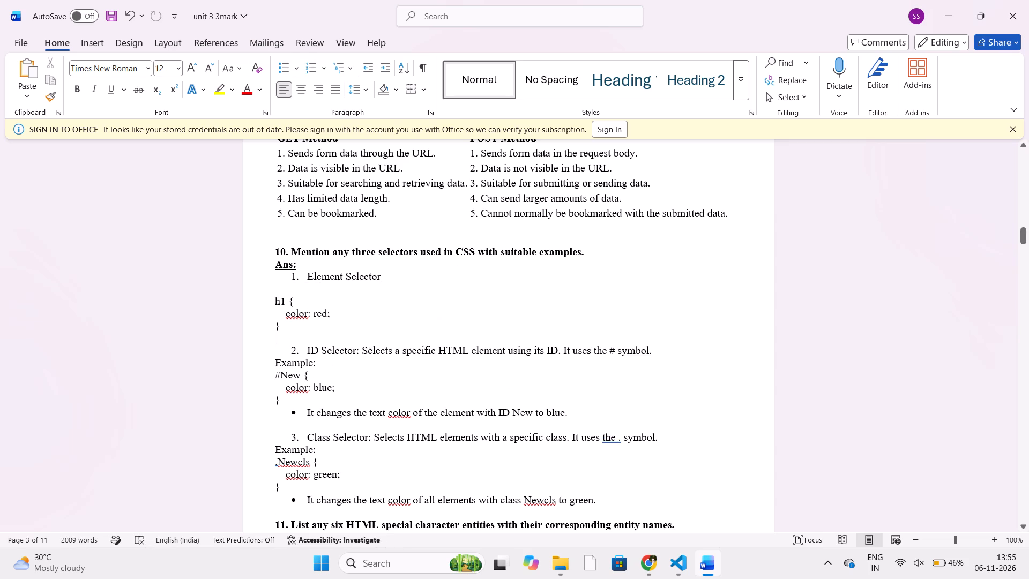
# Delete the ID Selector's description, "Example:" label and explanatory bullet in question 10, keeping an empty line above the #New code.
pyautogui.moveTo(366, 351); pyautogui.dragTo(321, 364)
pyautogui.hotkey('shift', 'Left')
pyautogui.press('BackSpace')
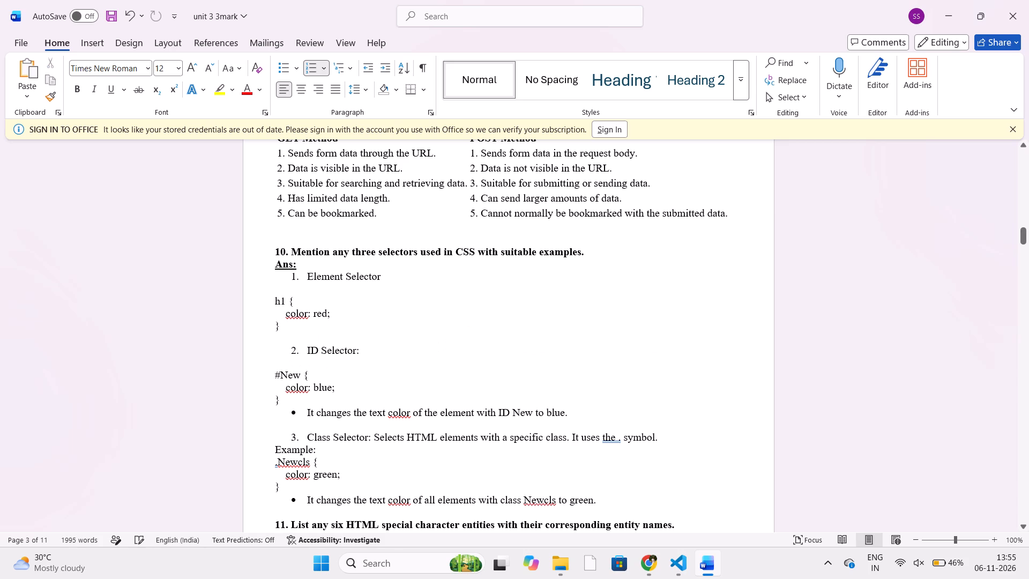
pyautogui.click(306, 414)
pyautogui.hotkey('shift', 'End')
pyautogui.press('BackSpace')
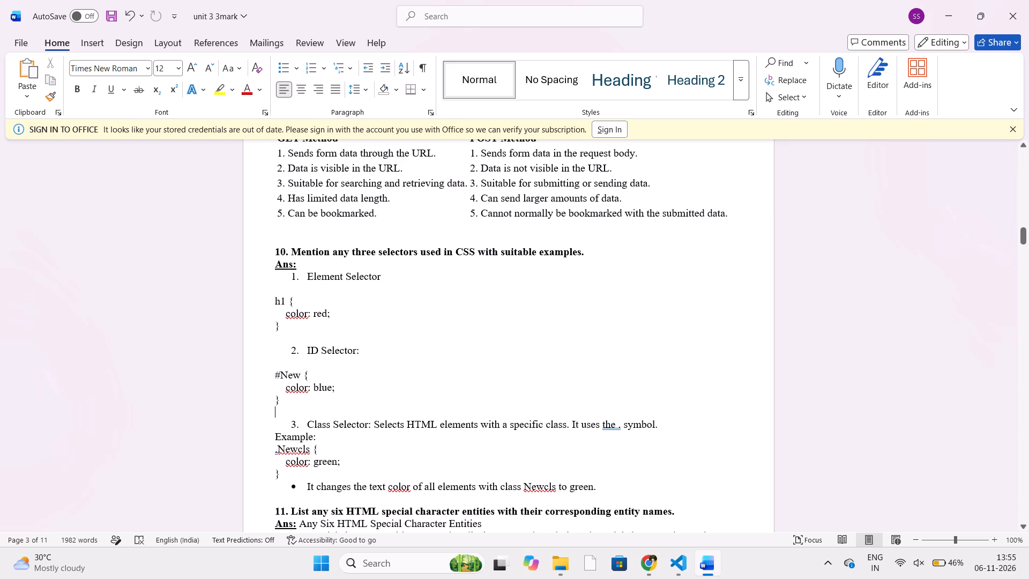
# Delete the Class Selector's description, "Example:" label and explanatory bullet in question 10, keeping an empty line above the .Newcls code.
pyautogui.click(373, 424)
pyautogui.keyDown('shift'); pyautogui.click(320, 438); pyautogui.keyUp('shift')
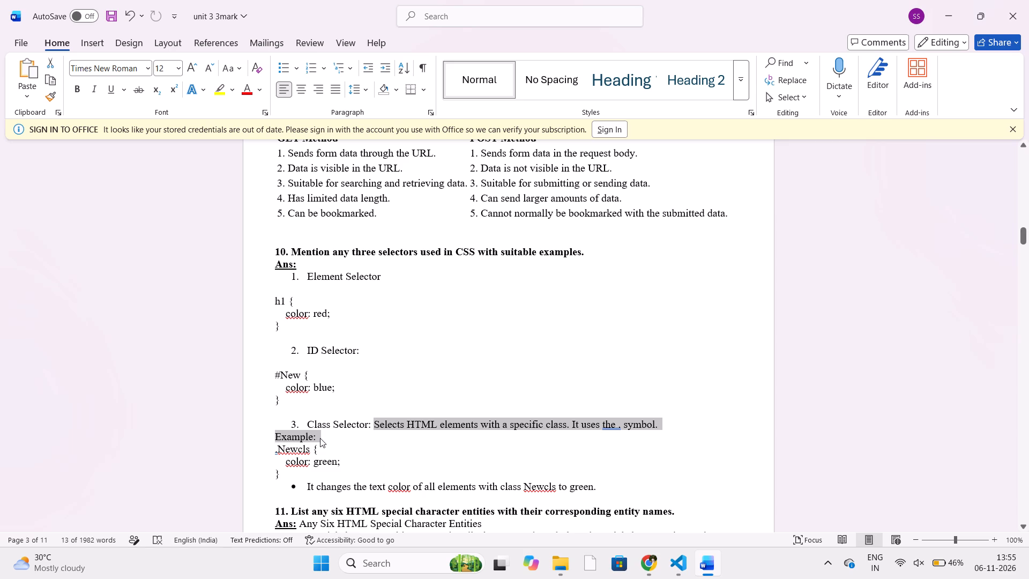
pyautogui.hotkey('shift', 'Left')
pyautogui.press('BackSpace')
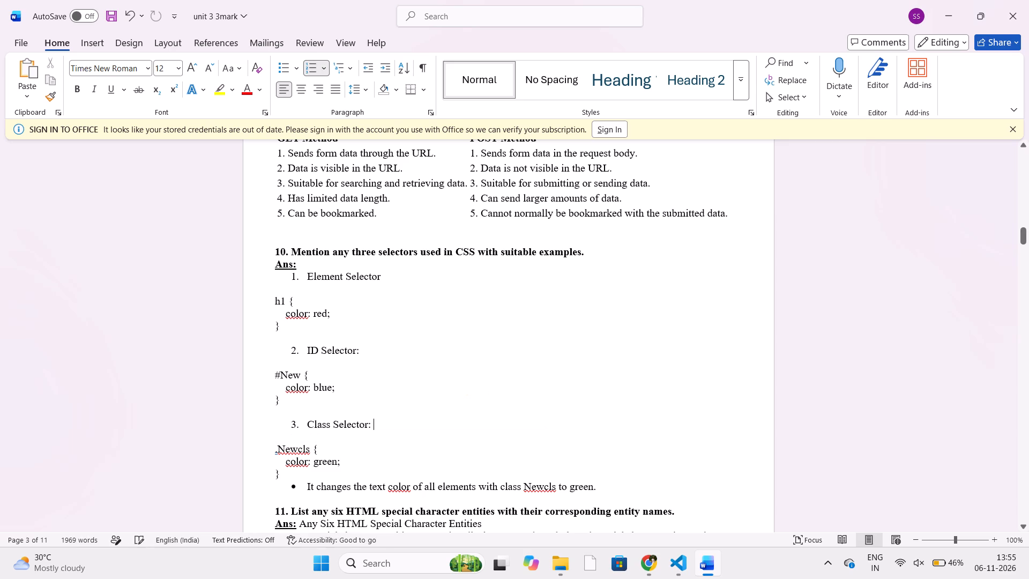
pyautogui.click(306, 485)
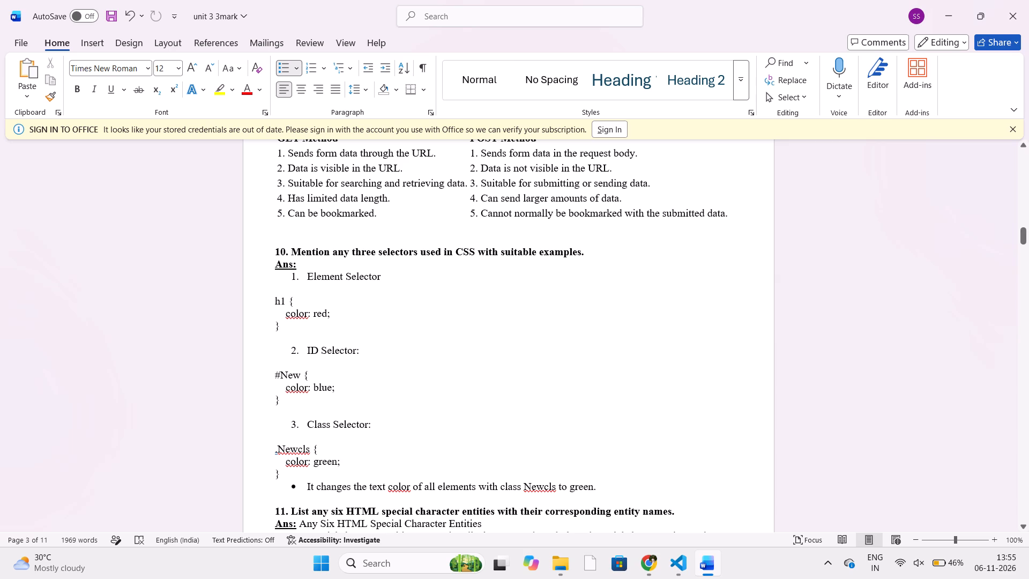
pyautogui.hotkey('shift', 'End')
pyautogui.press('BackSpace')
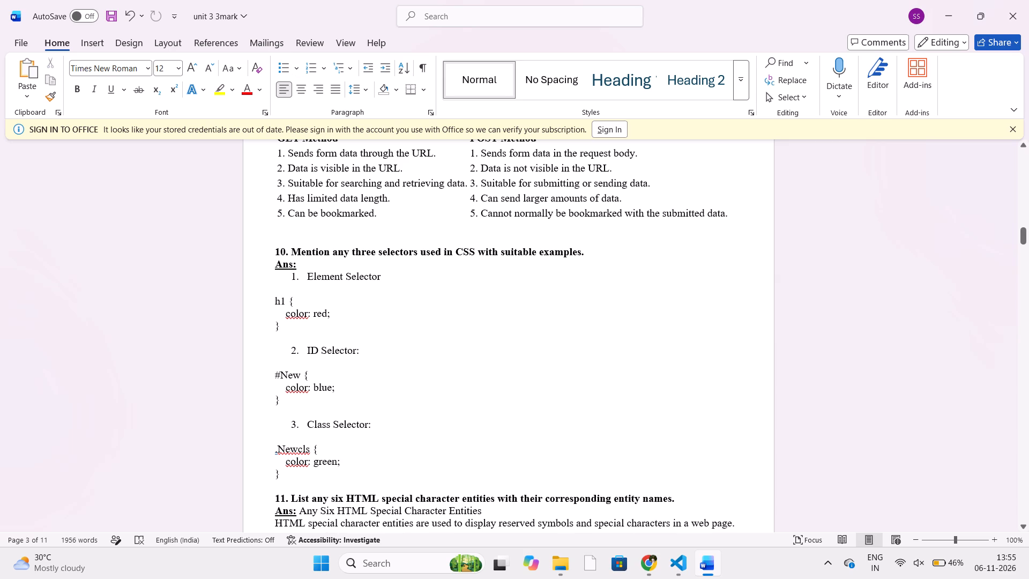
# Delete the title "Any Six HTML Special Character Entities" and the introductory sentence beneath it in question 11's answer.
pyautogui.scroll(-2, 306, 485)
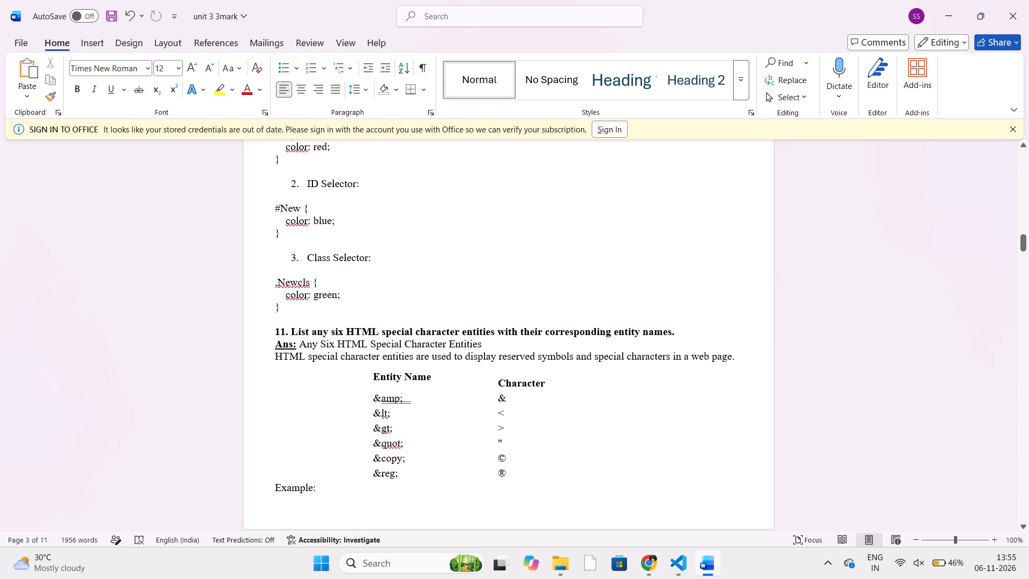
pyautogui.scroll(-1, 391, 434)
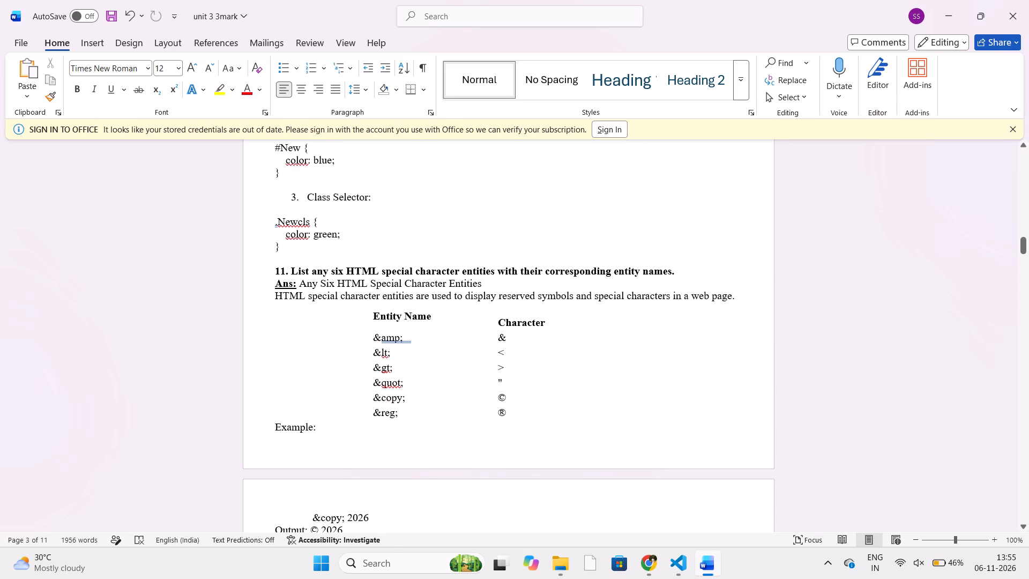
pyautogui.moveTo(736, 296); pyautogui.dragTo(302, 287)
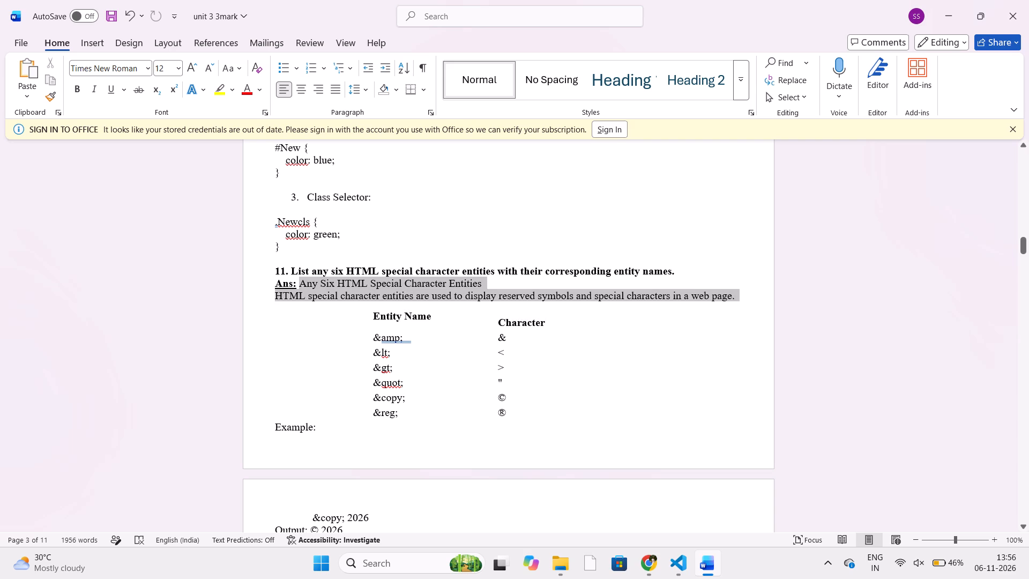
pyautogui.moveTo(302, 287); pyautogui.dragTo(302, 287)
pyautogui.press('BackSpace')
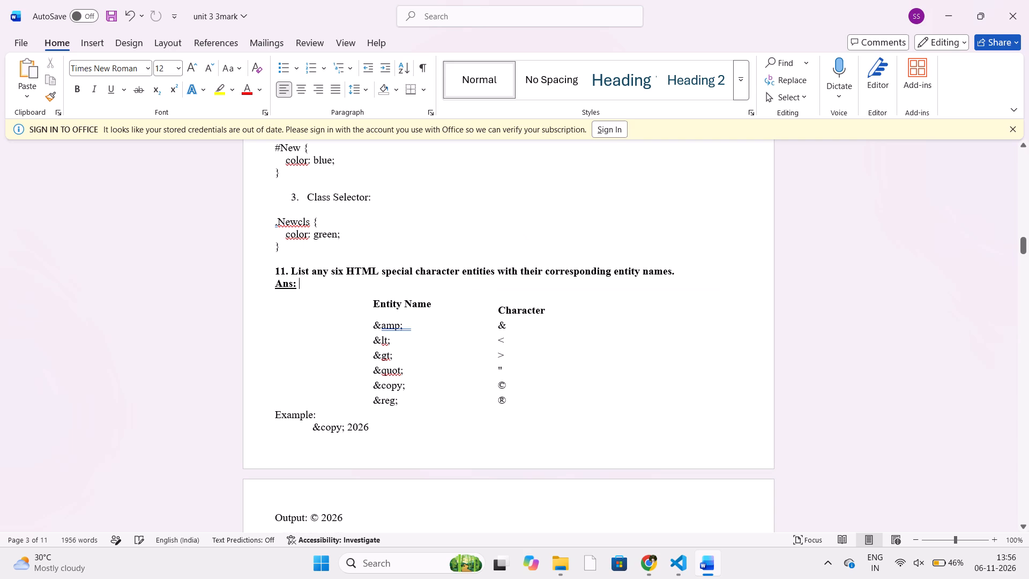
# Delete the "Example:" label, the &copy; 2026 line and the output line below question 11's entity table, keeping one empty line before question 12.
pyautogui.scroll(-1, 377, 384)
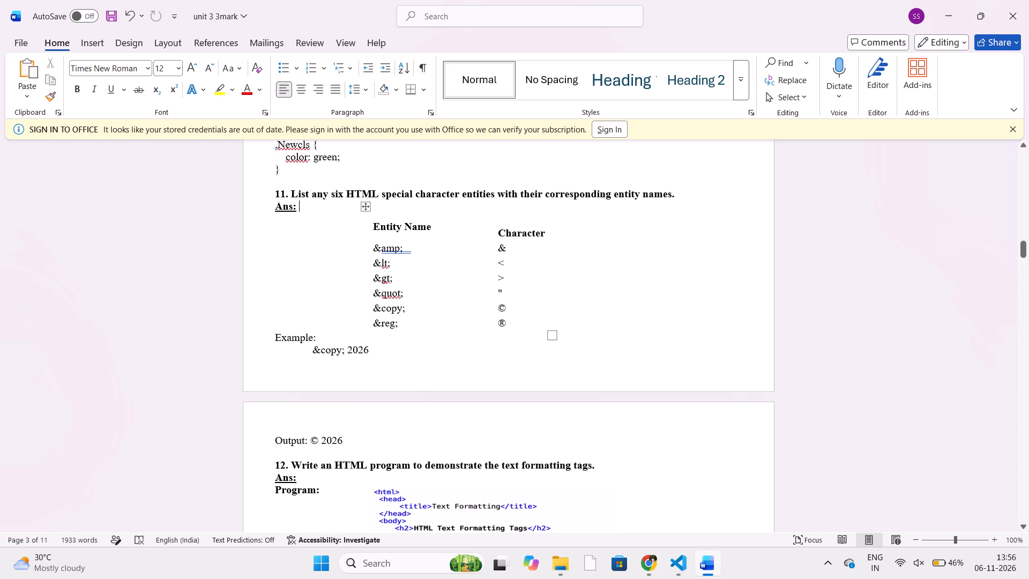
pyautogui.click(357, 443)
pyautogui.moveTo(356, 441); pyautogui.dragTo(271, 333)
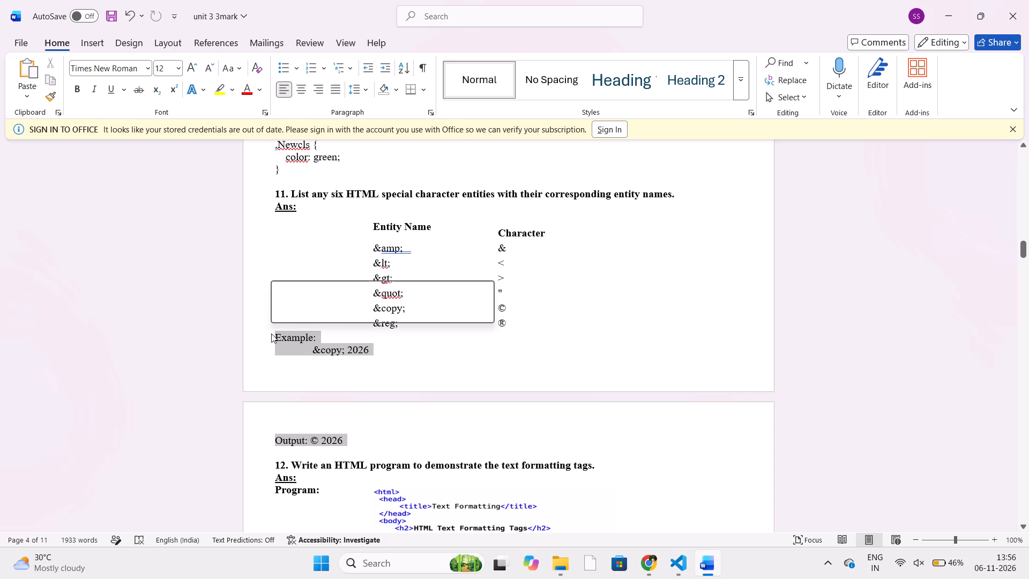
pyautogui.press('BackSpace')
pyautogui.press('Return')
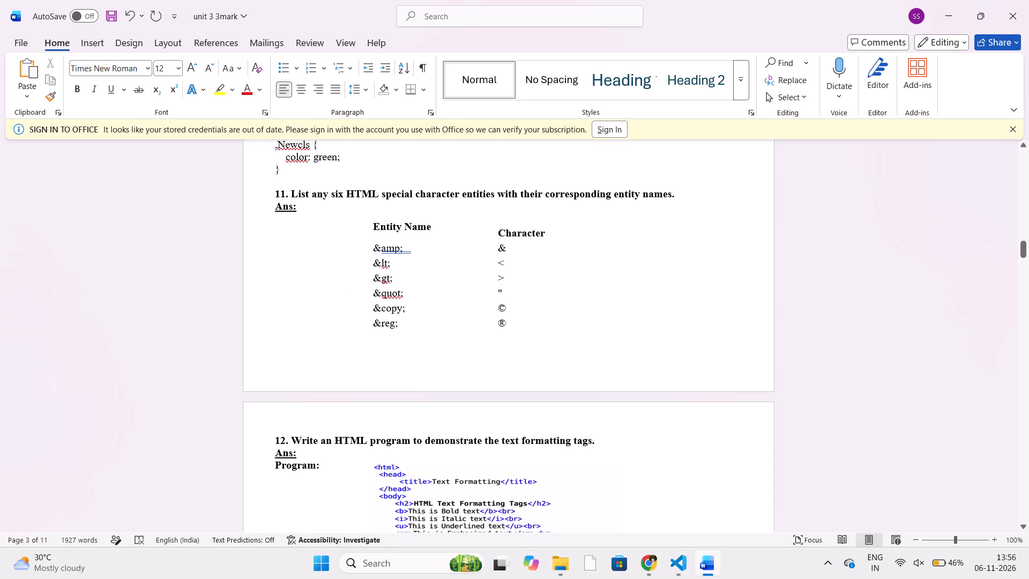
# Delete the title "ID Selector in CSS" and the "Definition:" label in question 13's answer, keeping the definition on its own line.
pyautogui.scroll(-2, 421, 428)
pyautogui.click(421, 428)
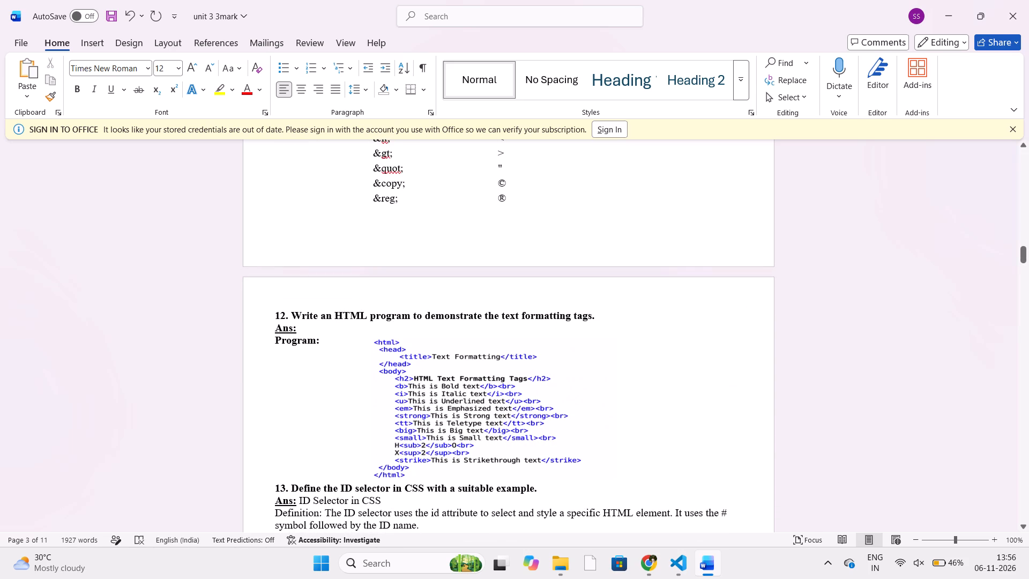
pyautogui.click(421, 428)
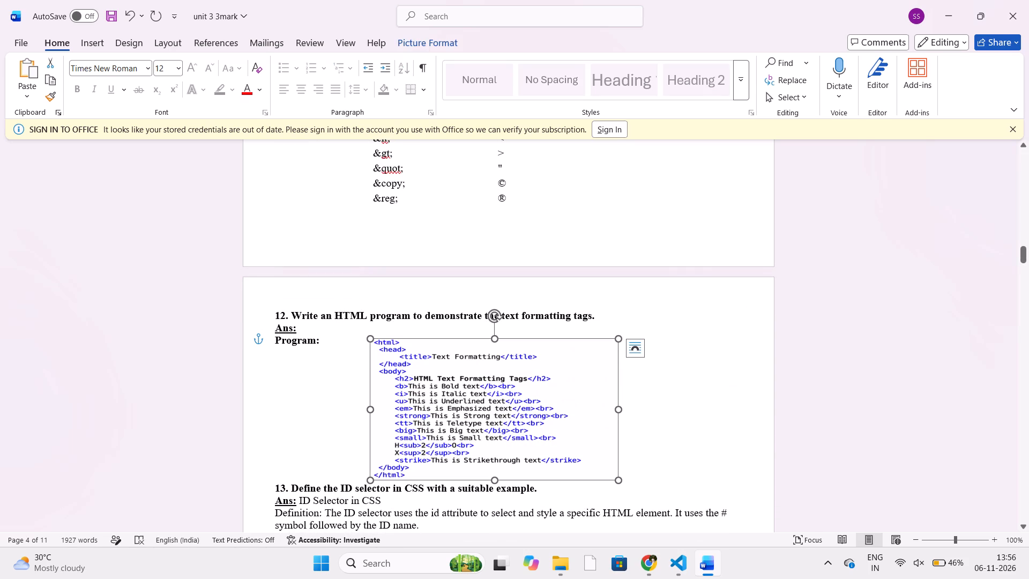
pyautogui.click(343, 495)
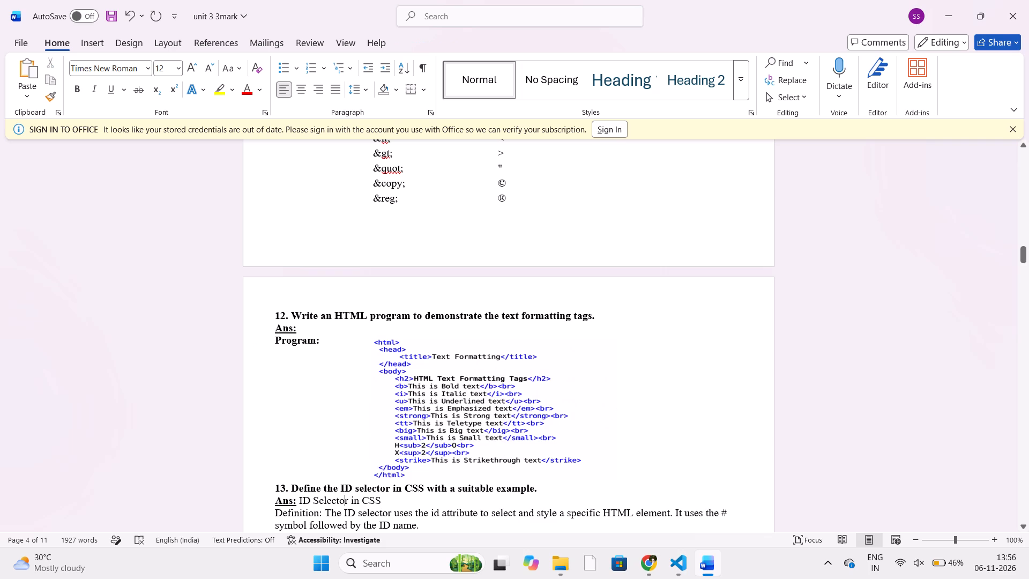
pyautogui.scroll(-1, 343, 495)
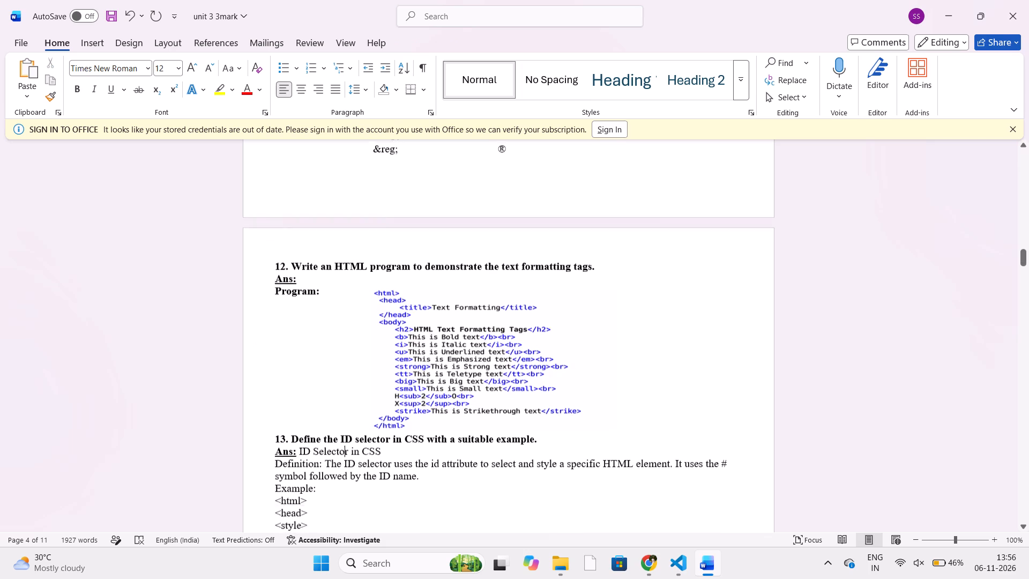
pyautogui.scroll(-2, 343, 495)
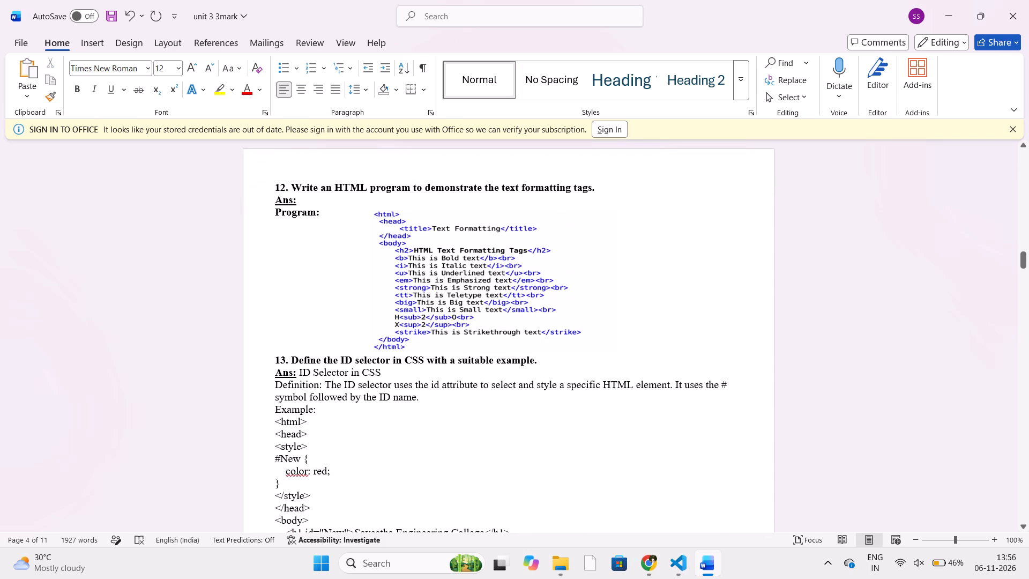
pyautogui.scroll(-2, 317, 409)
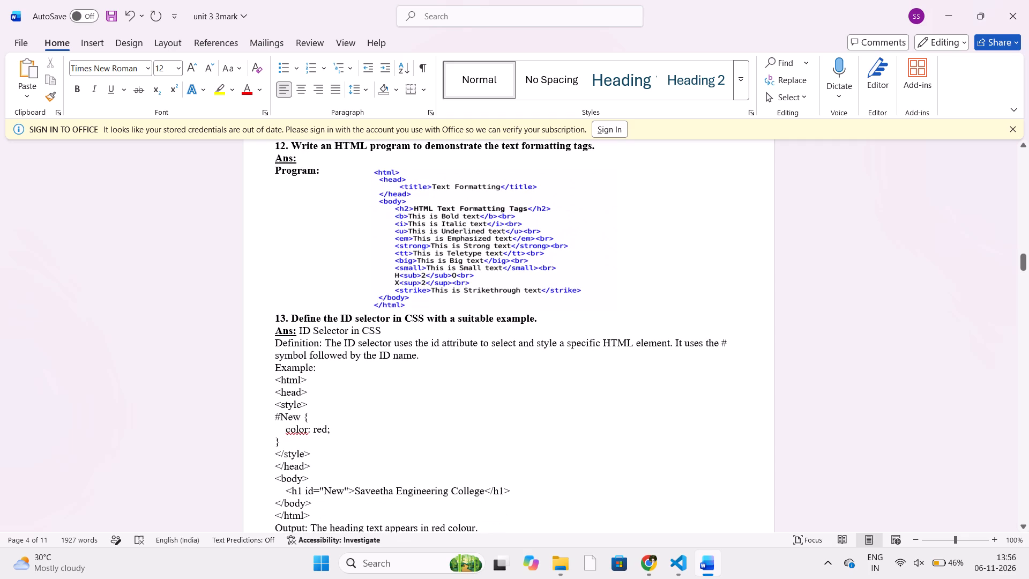
pyautogui.moveTo(326, 340); pyautogui.dragTo(312, 335)
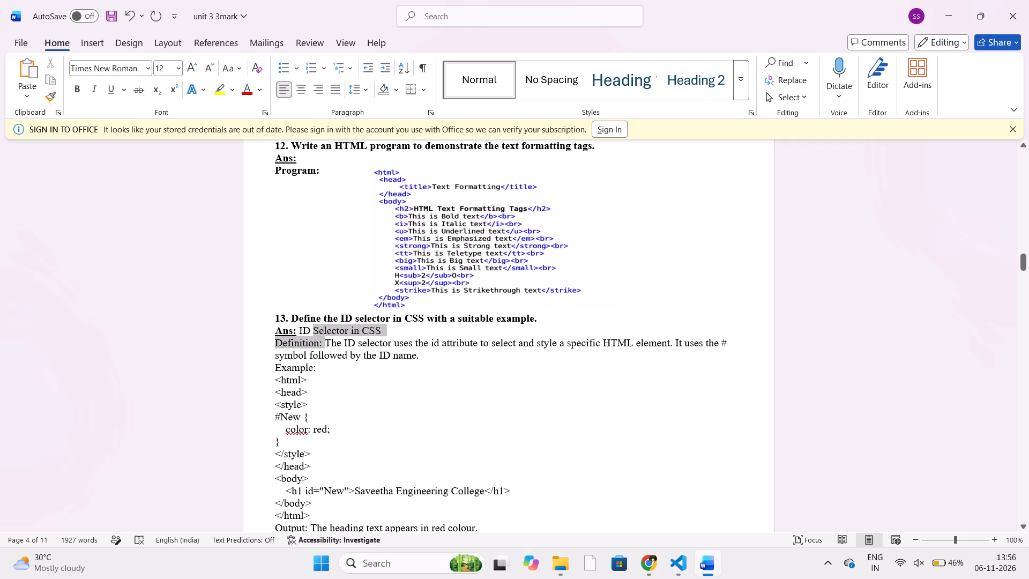
pyautogui.moveTo(312, 335); pyautogui.dragTo(309, 331)
pyautogui.press('BackSpace')
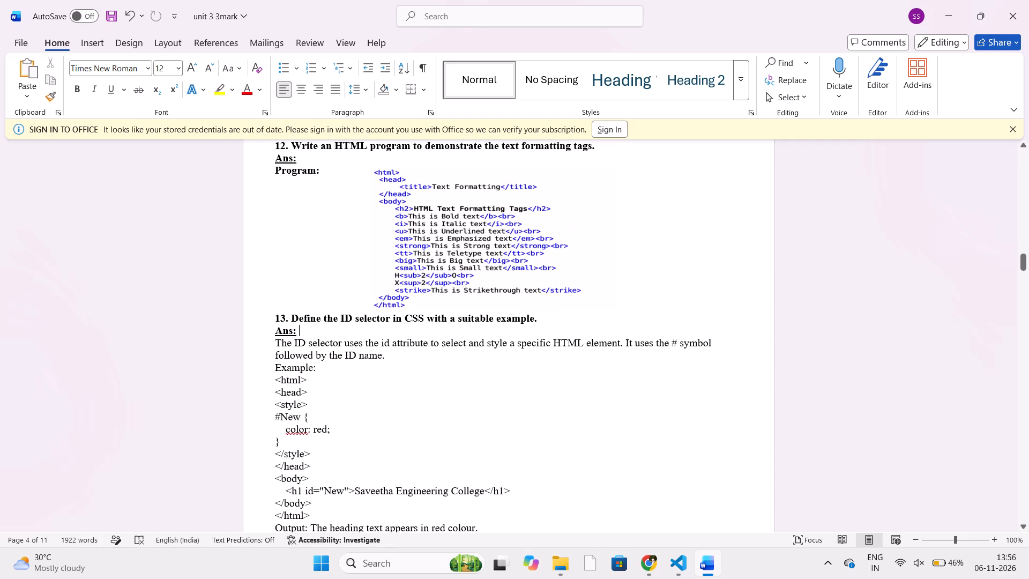
# Trim question 13's example to the #New rule by deleting the output line and the HTML tag lines above and below the rule.
pyautogui.scroll(-2, 330, 369)
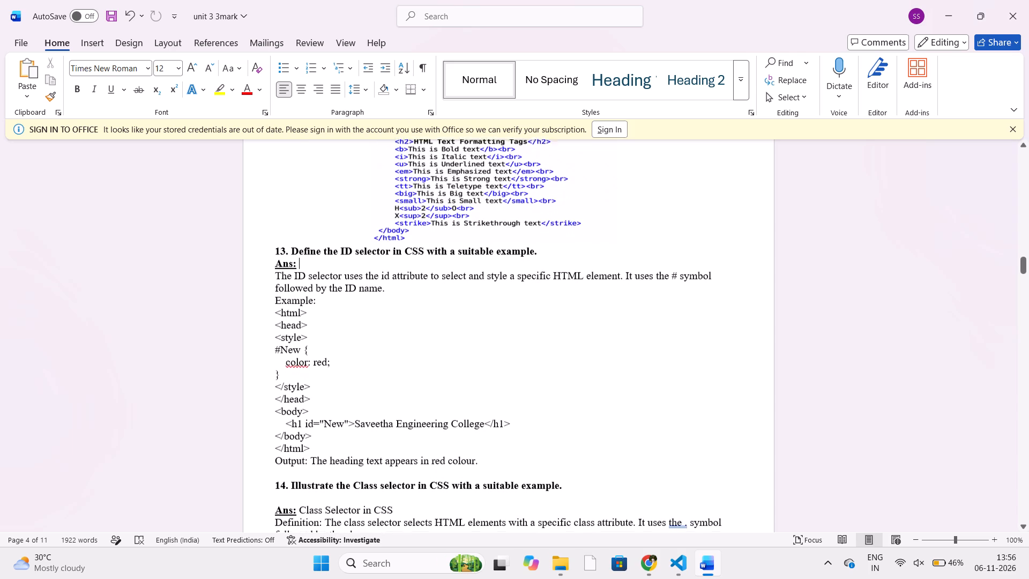
pyautogui.scroll(-1, 330, 369)
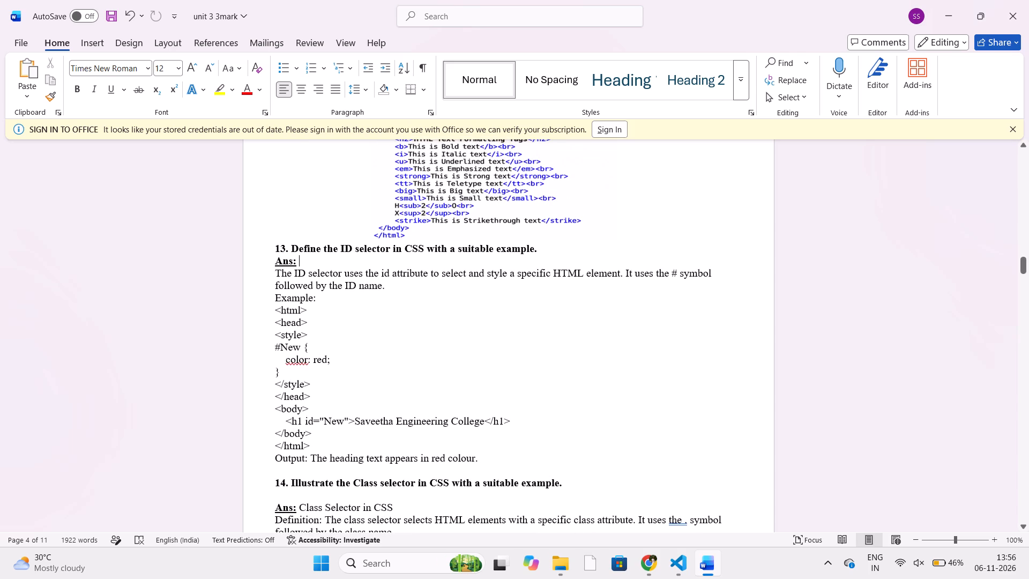
pyautogui.click(272, 462)
pyautogui.hotkey('shift', 'End')
pyautogui.press('BackSpace')
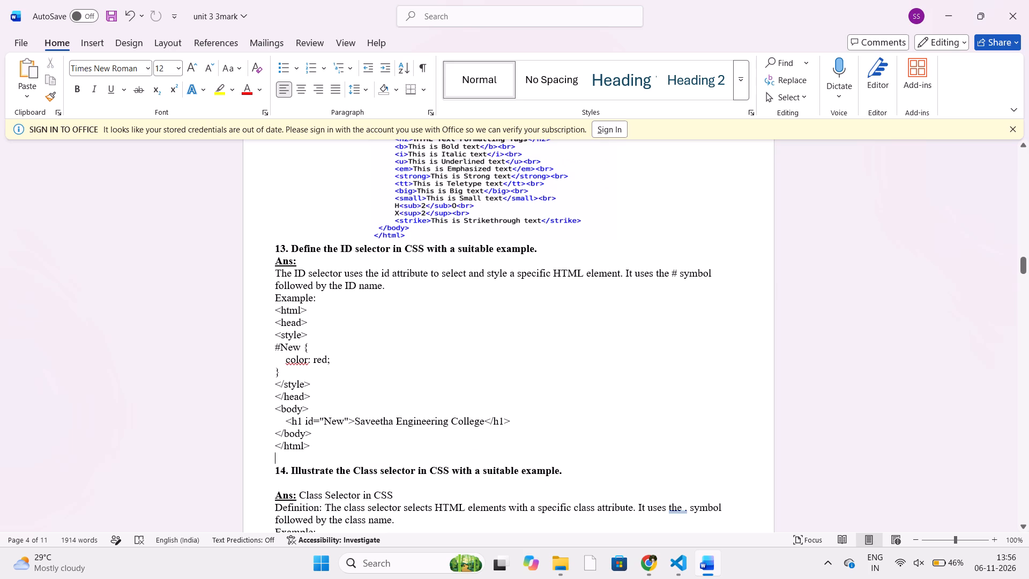
pyautogui.moveTo(323, 447); pyautogui.dragTo(274, 388)
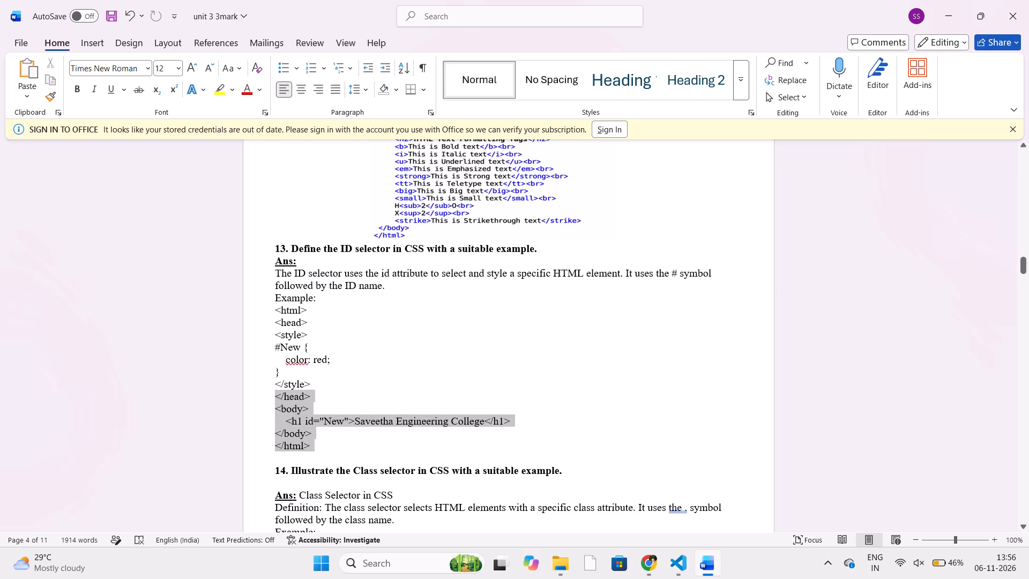
pyautogui.moveTo(274, 388); pyautogui.dragTo(274, 388)
pyautogui.press('BackSpace')
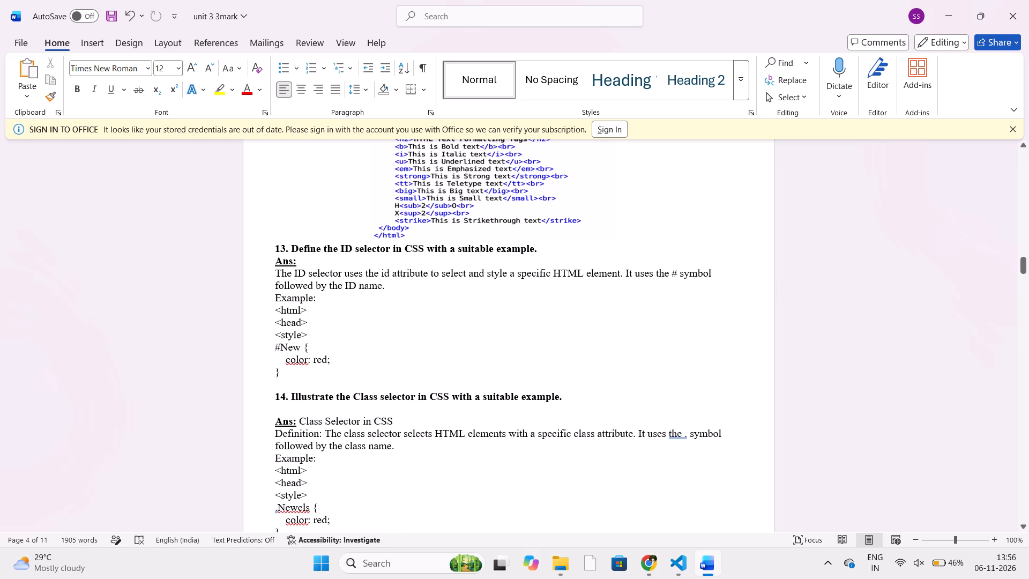
pyautogui.moveTo(308, 336); pyautogui.dragTo(277, 299)
pyautogui.hotkey('shift', 'Down')
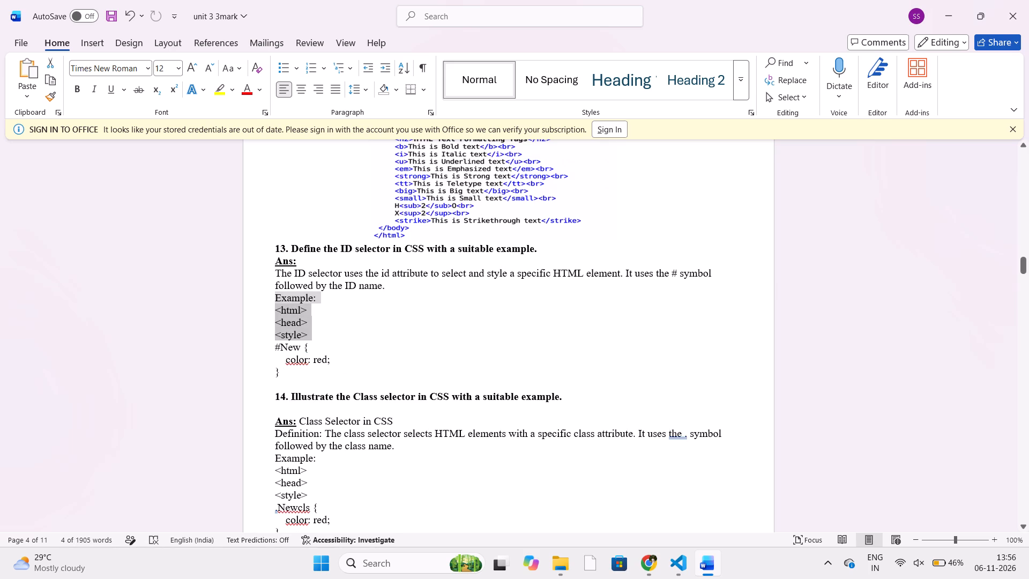
pyautogui.press('BackSpace')
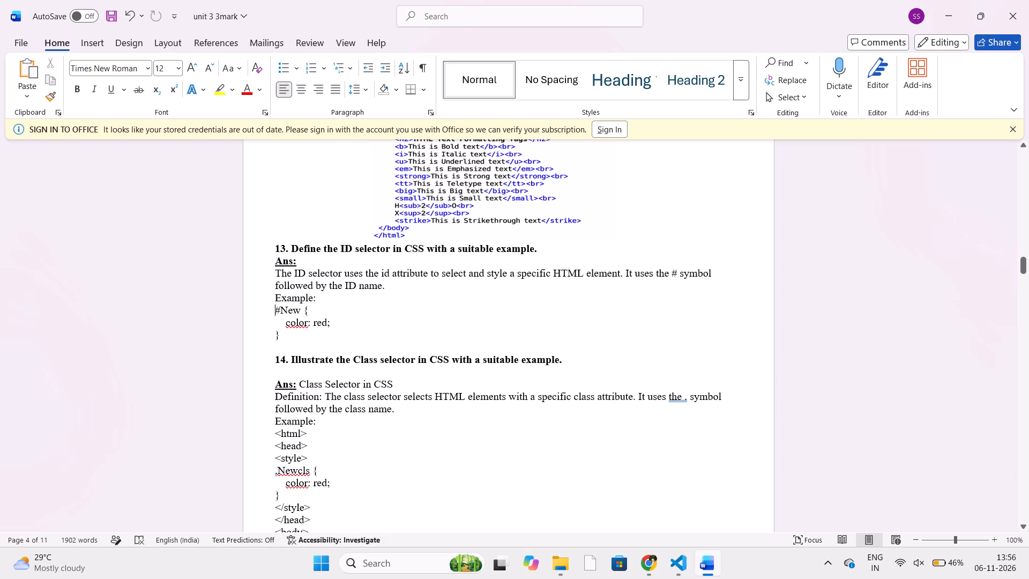
# Delete the title "Class Selector in CSS" and the words "Definition: The" at the start of question 14's answer.
pyautogui.scroll(-1, 341, 352)
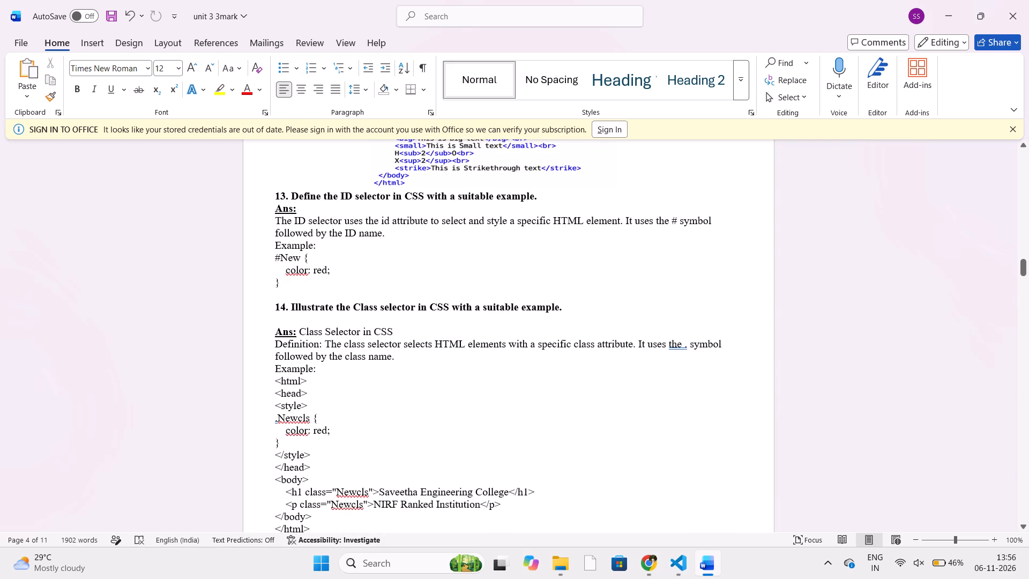
pyautogui.moveTo(299, 330); pyautogui.dragTo(334, 341)
pyautogui.press('Delete')
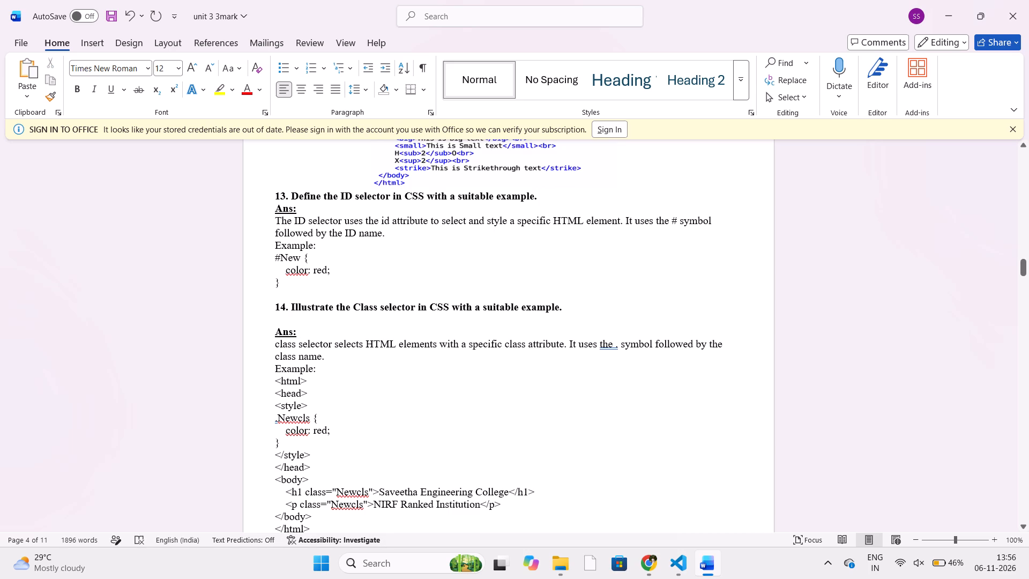
# Trim question 14's example to the .Newcls rule by deleting the surrounding HTML lines and the output line.
pyautogui.moveTo(278, 378); pyautogui.dragTo(310, 409)
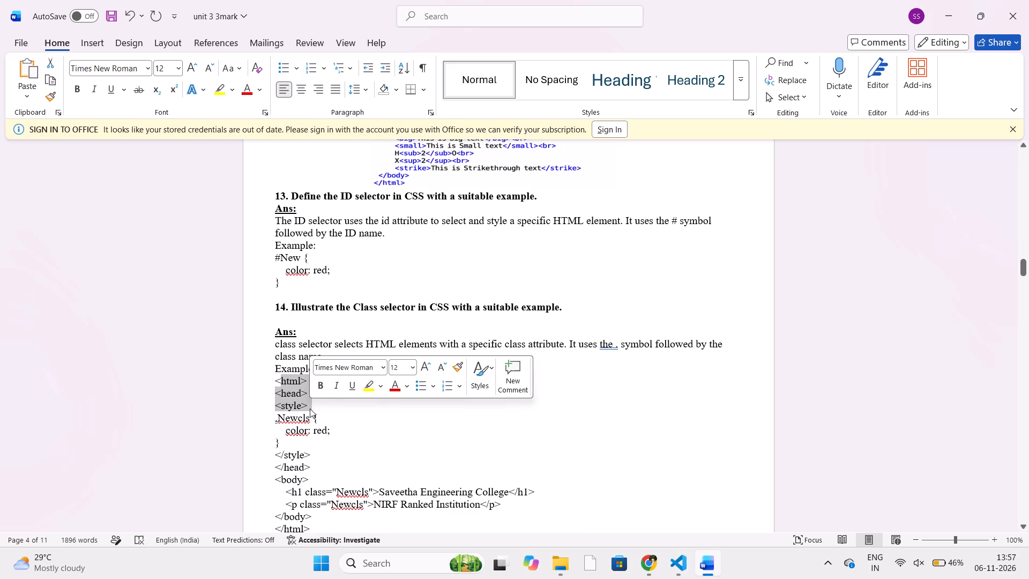
pyautogui.press('BackSpace')
pyautogui.press('BackSpace')
pyautogui.press('Delete')
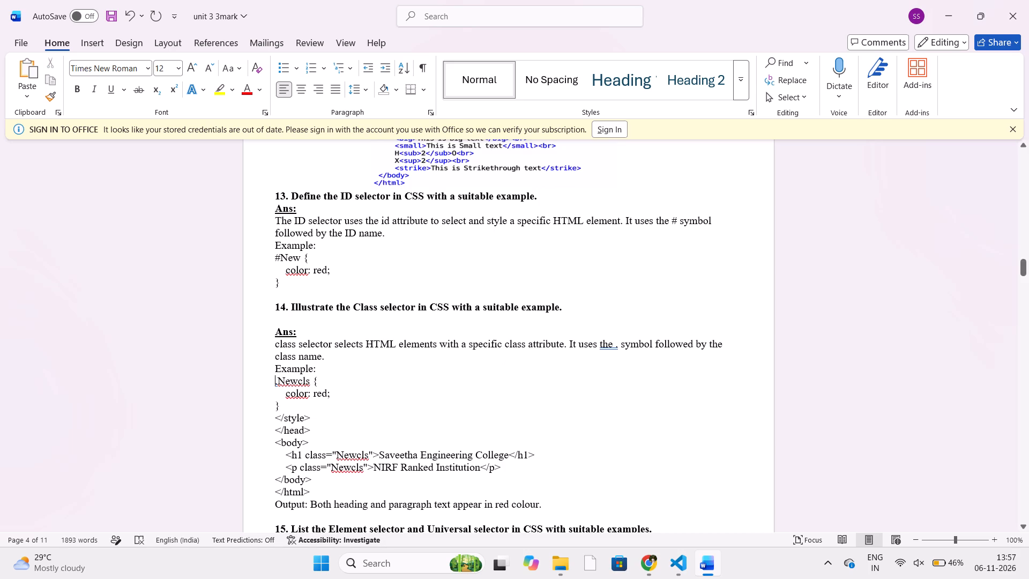
pyautogui.moveTo(541, 502); pyautogui.dragTo(320, 434)
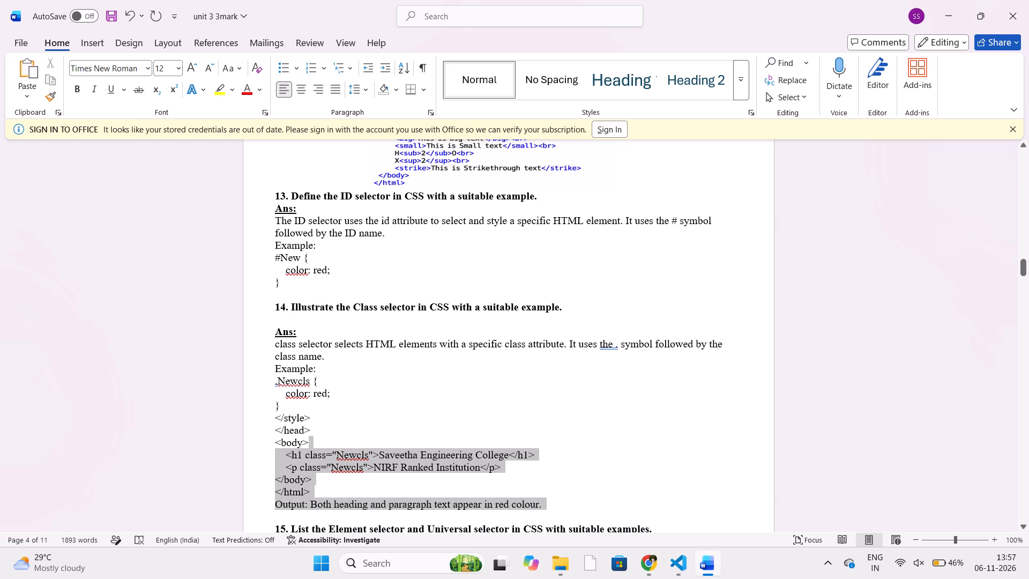
pyautogui.moveTo(320, 434); pyautogui.dragTo(276, 420)
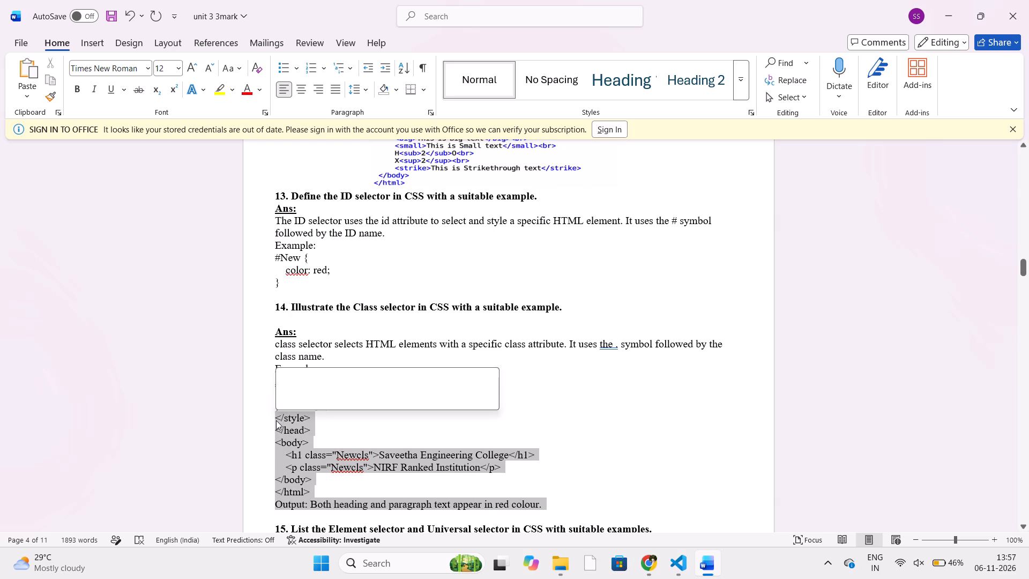
pyautogui.press('BackSpace')
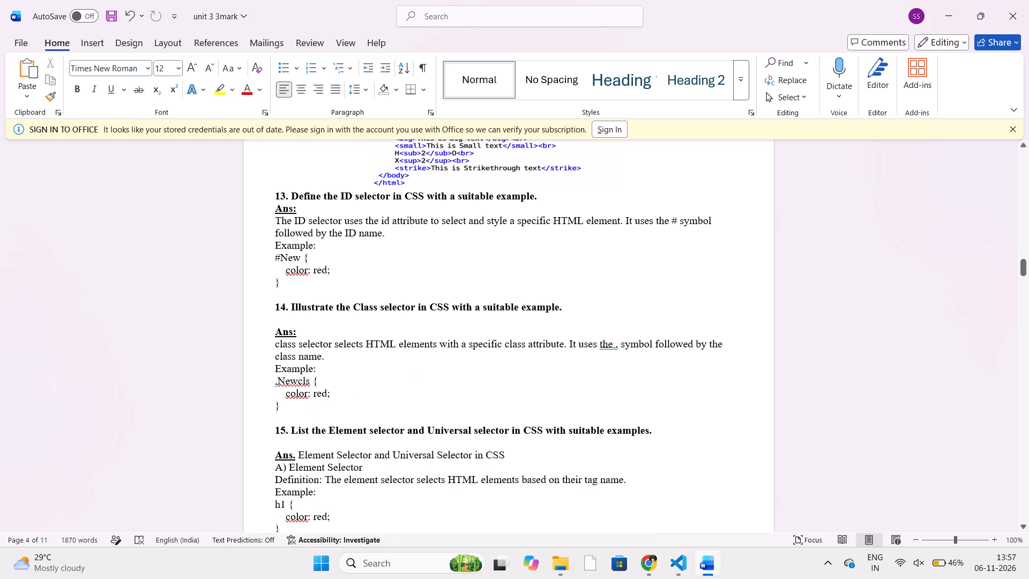
# Delete the title "Element Selector and Universal Selector in CSS" and the Element Selector's "Definition:" label in question 15's answer.
pyautogui.scroll(-2, 276, 420)
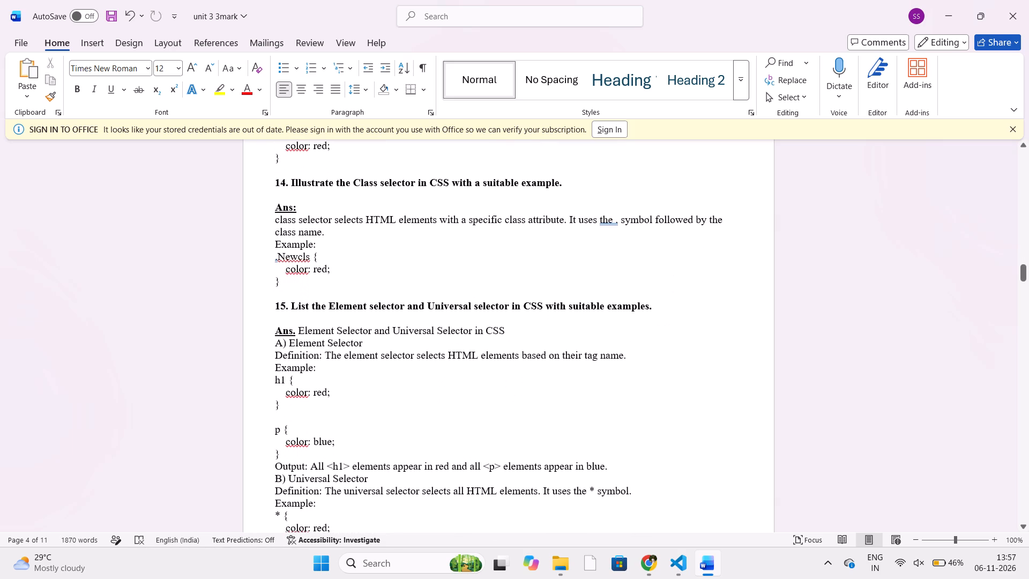
pyautogui.scroll(-1, 276, 420)
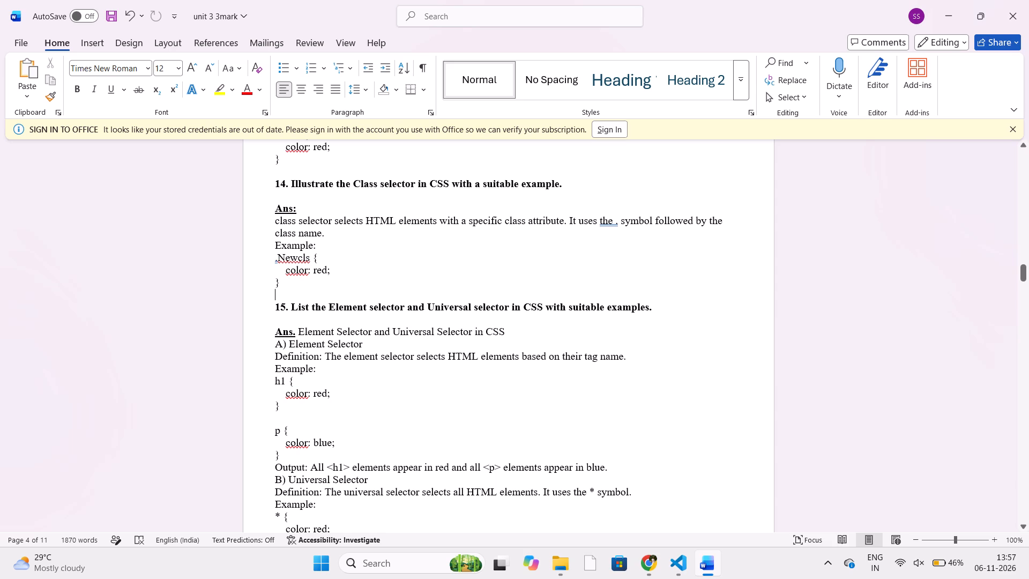
pyautogui.moveTo(299, 330); pyautogui.dragTo(473, 324)
pyautogui.moveTo(473, 324); pyautogui.dragTo(514, 335)
pyautogui.press('BackSpace')
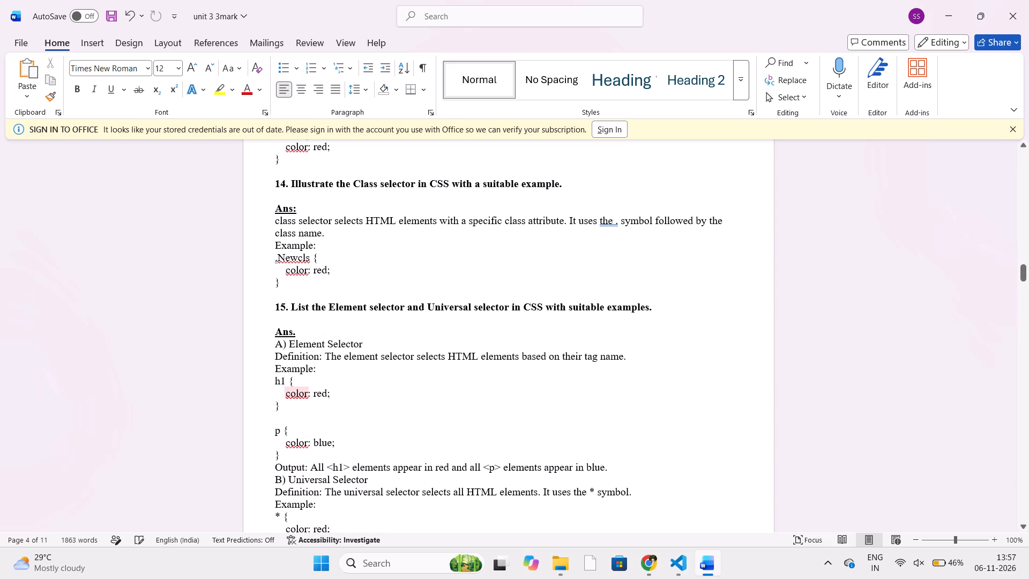
pyautogui.click(323, 358)
pyautogui.hotkey('ctrl', 'BackSpace')
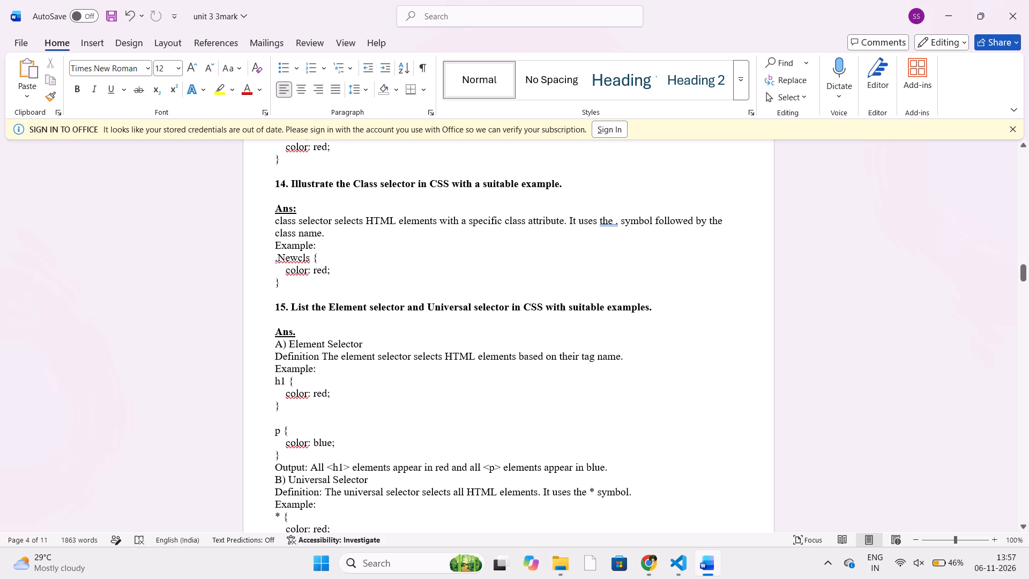
pyautogui.hotkey('ctrl', 'BackSpace')
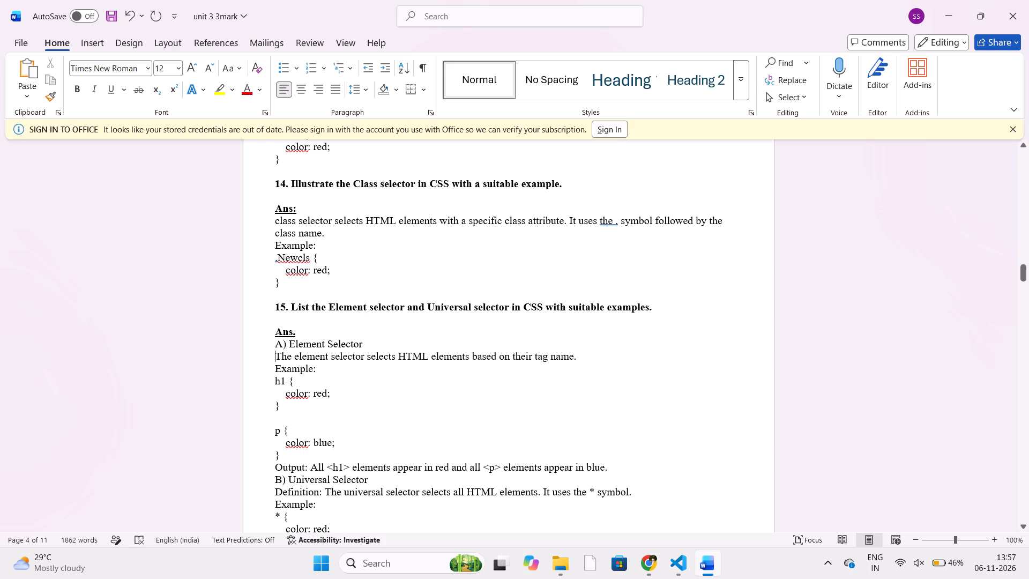
# Trim question 15's Element Selector example to the h1 rule by deleting the p rule and output line, keeping a blank line before "B) Universal Selector".
pyautogui.scroll(-1, 324, 445)
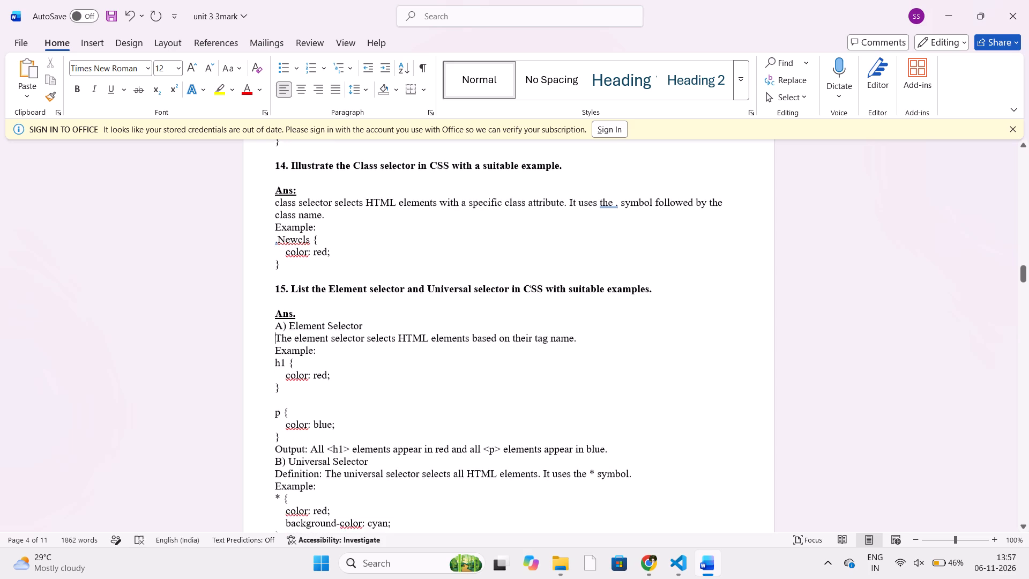
pyautogui.scroll(-2, 324, 445)
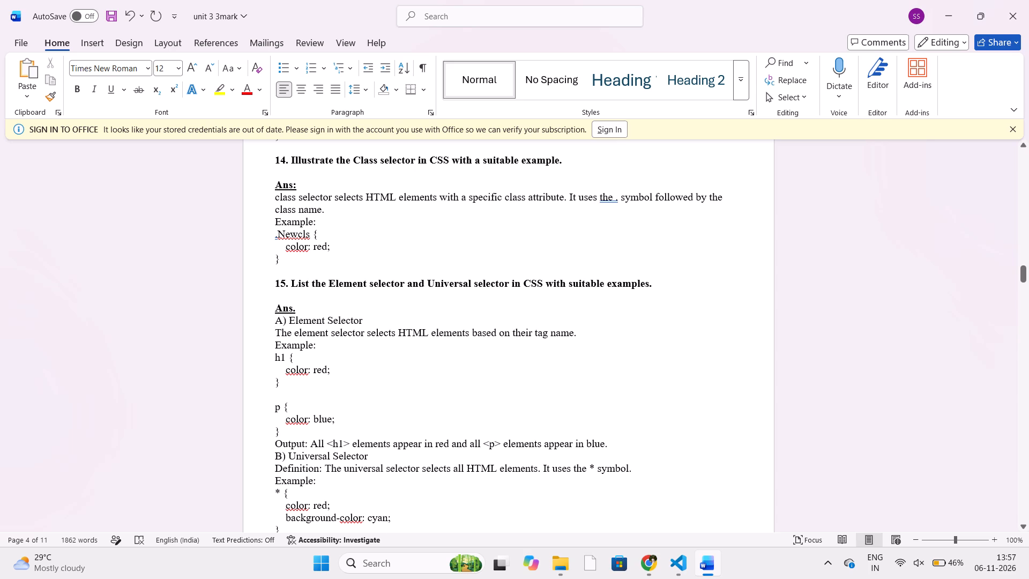
pyautogui.moveTo(274, 399); pyautogui.dragTo(368, 412)
pyautogui.moveTo(368, 412); pyautogui.dragTo(612, 445)
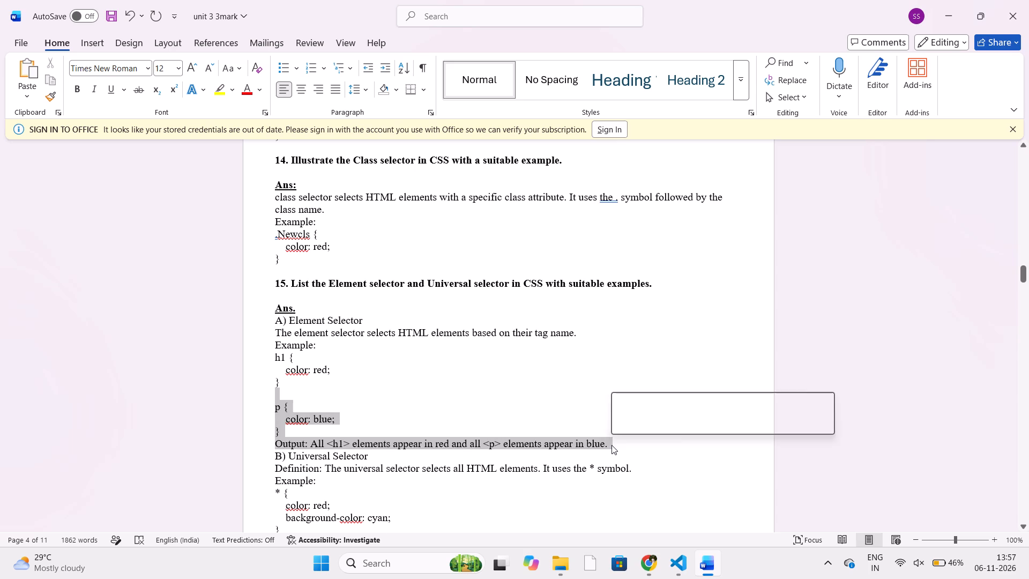
pyautogui.press('BackSpace')
pyautogui.press('Return')
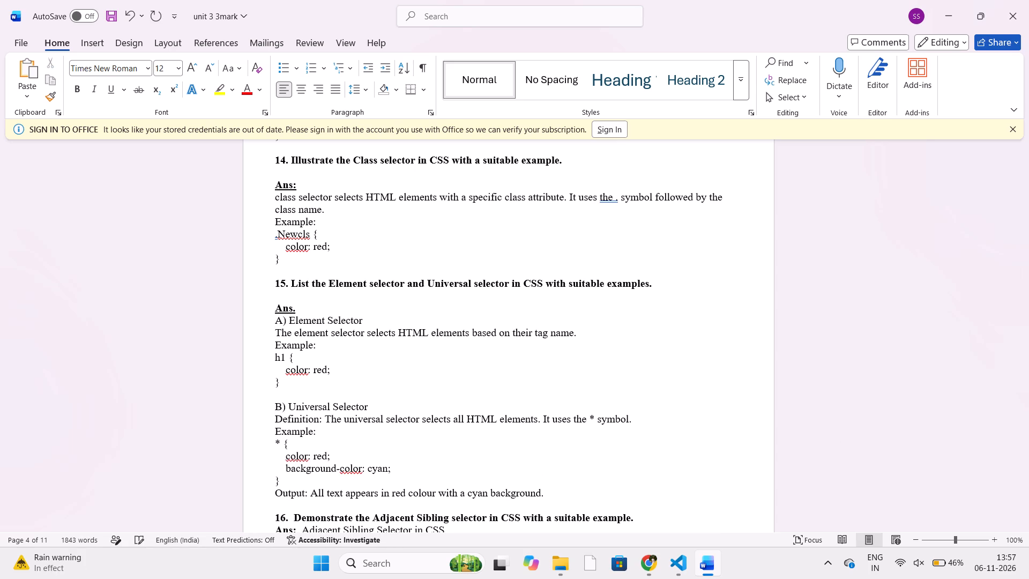
# Delete the "Definition:" label and the text of the output line from question 15's Universal Selector part.
pyautogui.click(329, 421)
pyautogui.press('Left')
pyautogui.hotkey('ctrl', 'BackSpace')
pyautogui.hotkey('ctrl', 'BackSpace')
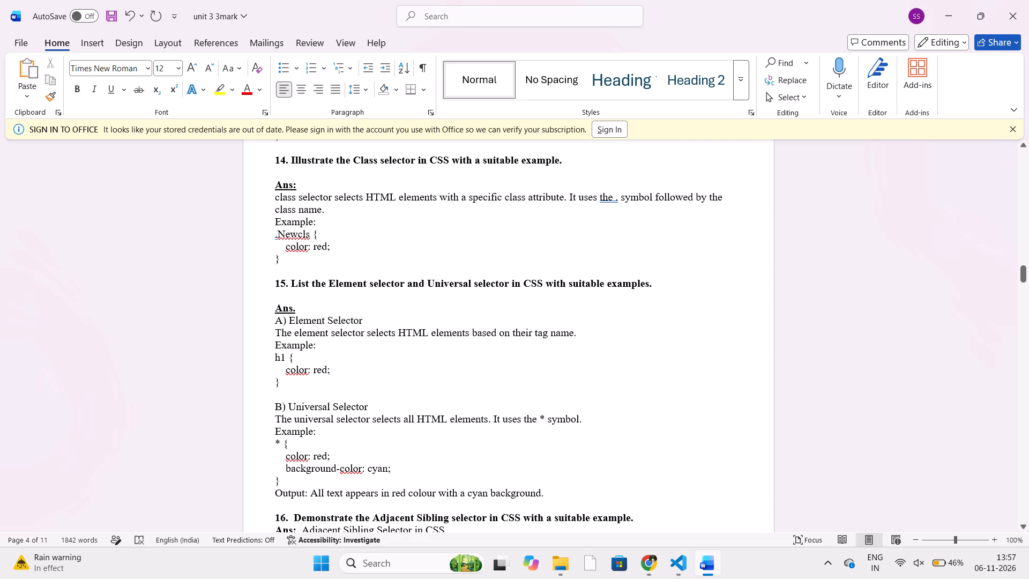
pyautogui.scroll(-1, 301, 452)
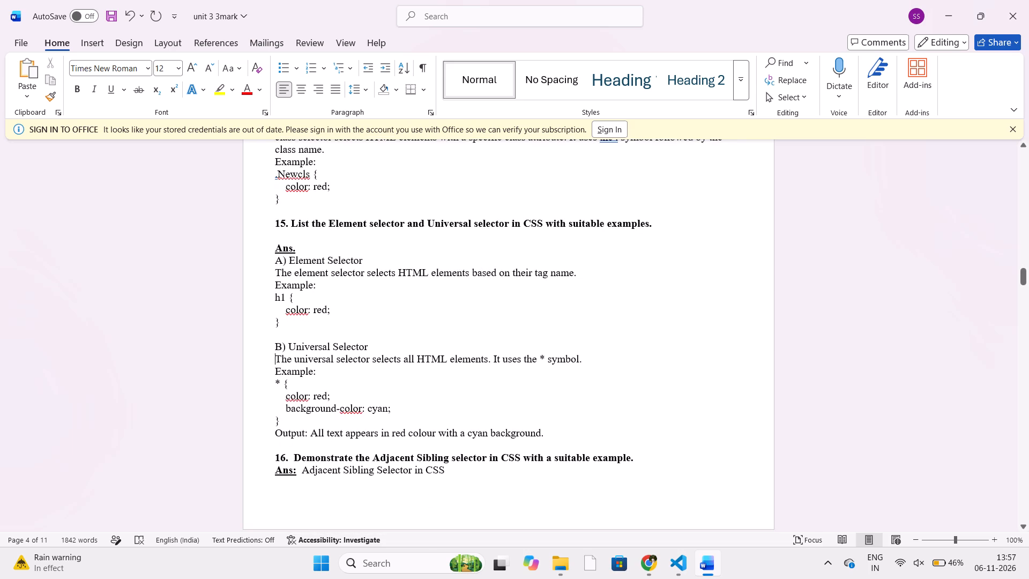
pyautogui.click(271, 433)
pyautogui.hotkey('shift', 'End')
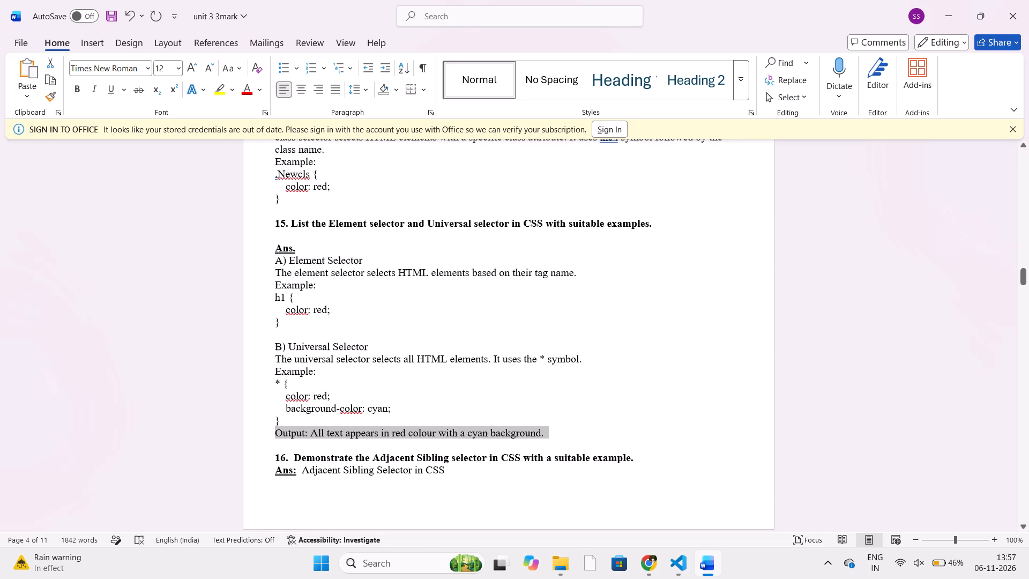
pyautogui.hotkey('shift', 'Down')
pyautogui.hotkey('shift', 'Left')
pyautogui.hotkey('shift', 'Left')
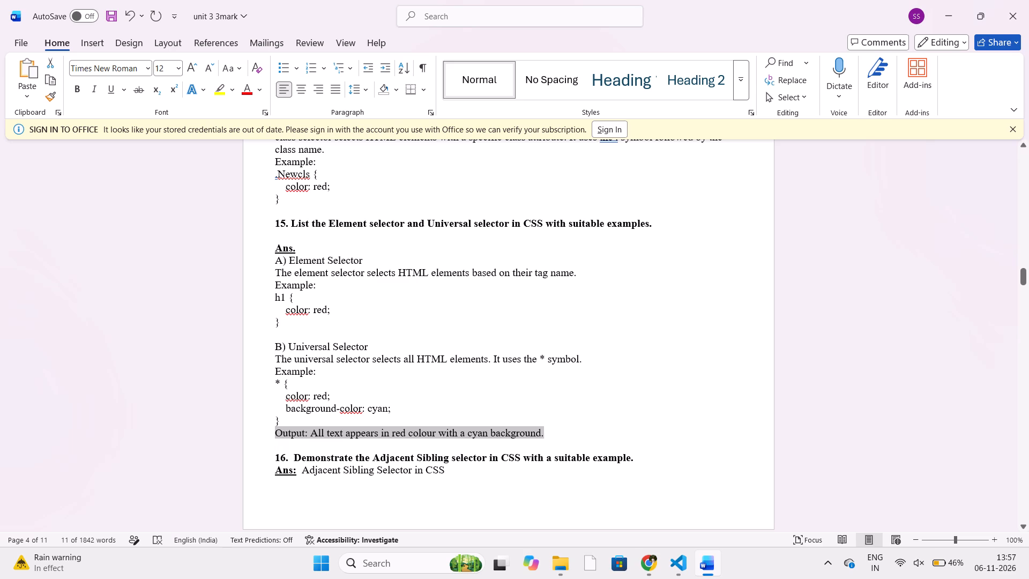
pyautogui.press('BackSpace')
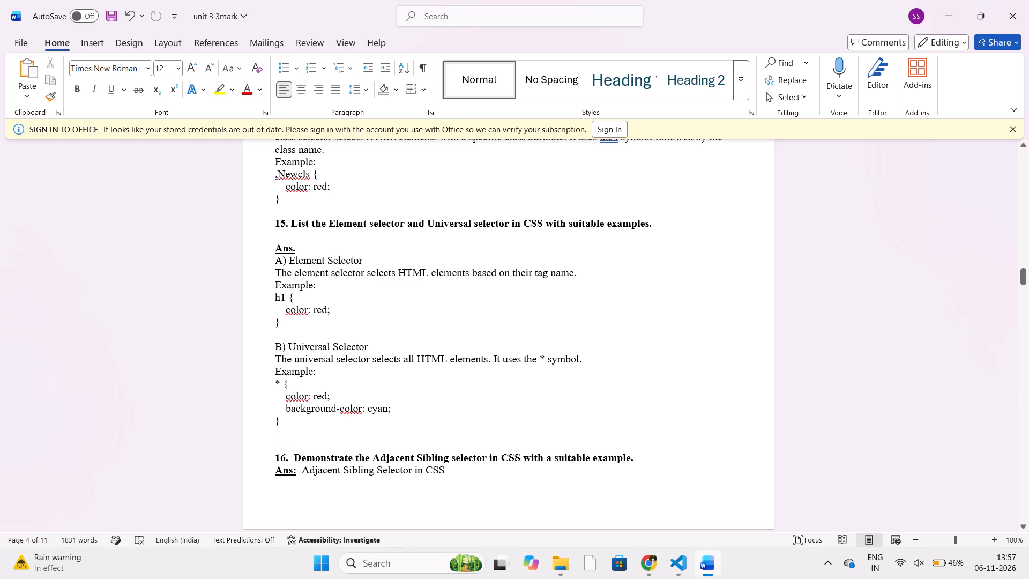
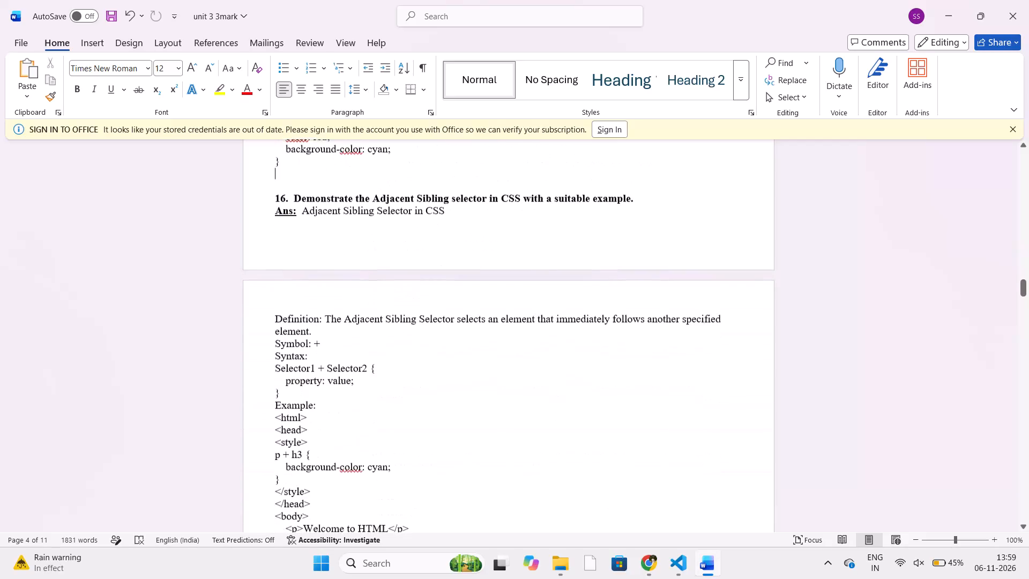
# Delete the title "Adjacent Sibling Selector in CSS" after "Ans:" in question 16's answer.
pyautogui.scroll(-1, 284, 433)
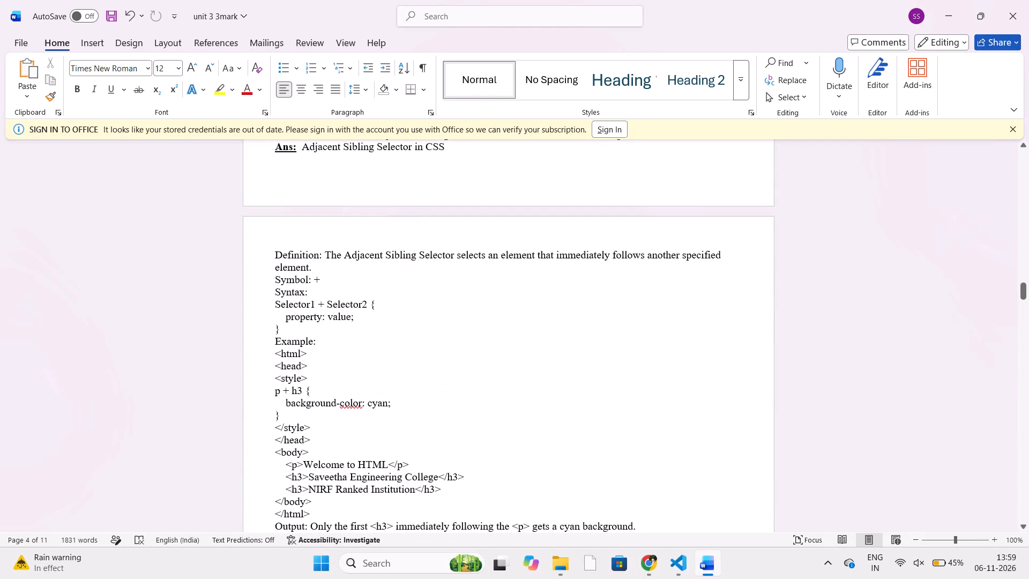
pyautogui.scroll(1, 348, 262)
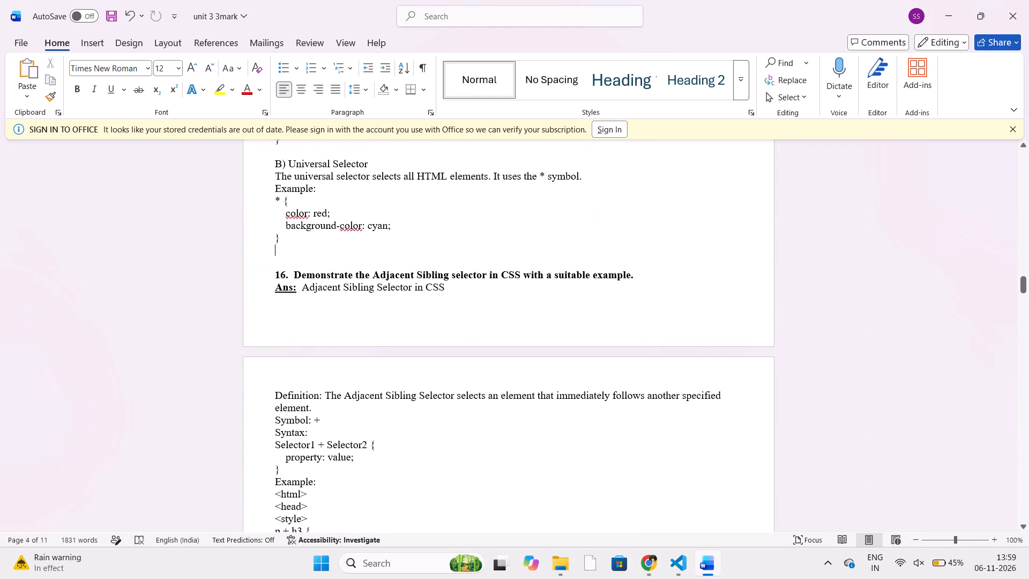
pyautogui.scroll(-1, 377, 336)
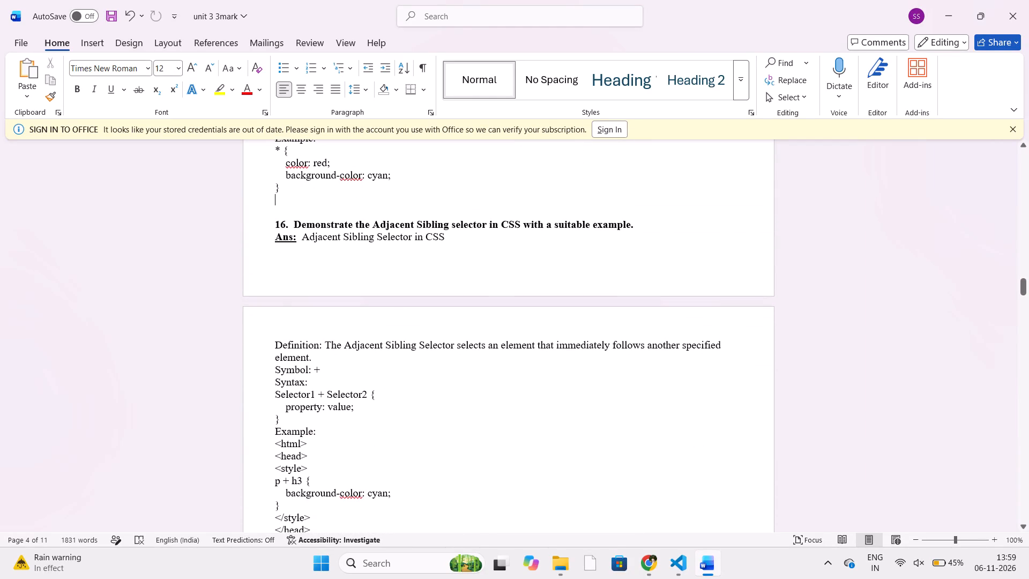
pyautogui.moveTo(304, 236); pyautogui.dragTo(448, 237)
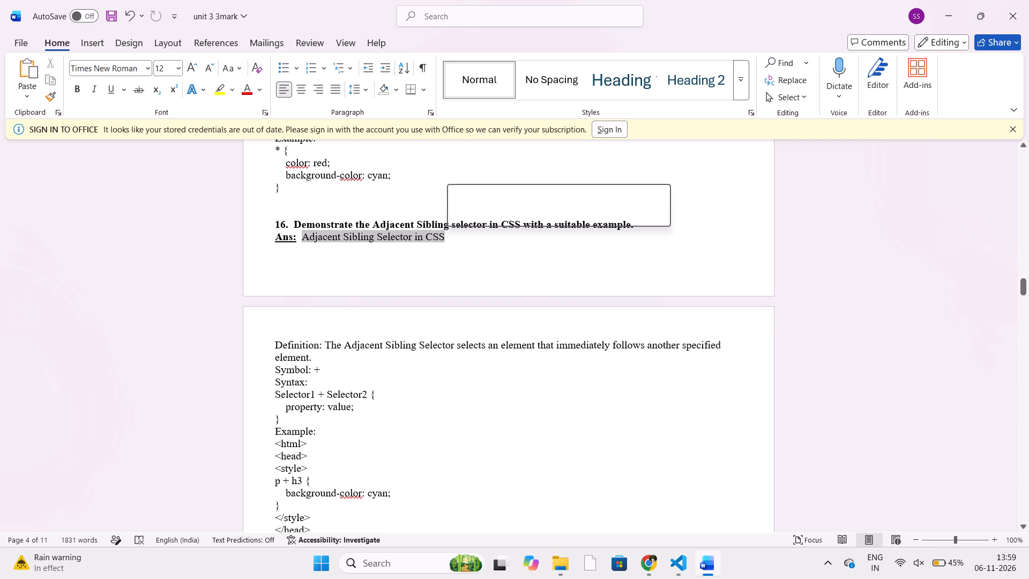
pyautogui.press('BackSpace')
# Insert three blank lines above question 16's heading to push it onto the following page.
pyautogui.click(322, 211)
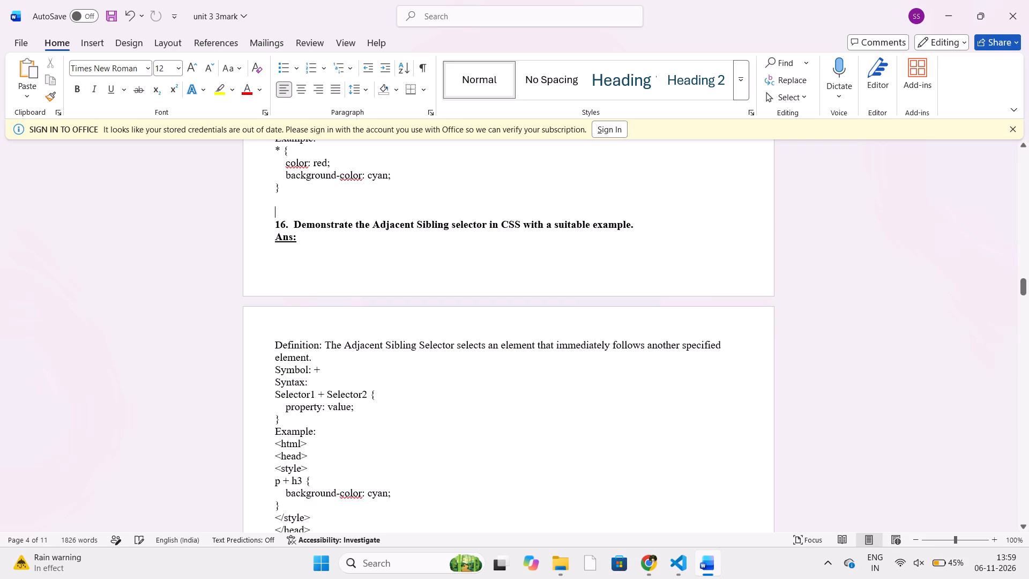
pyautogui.press('Return')
pyautogui.press('Return')
pyautogui.press('Return')
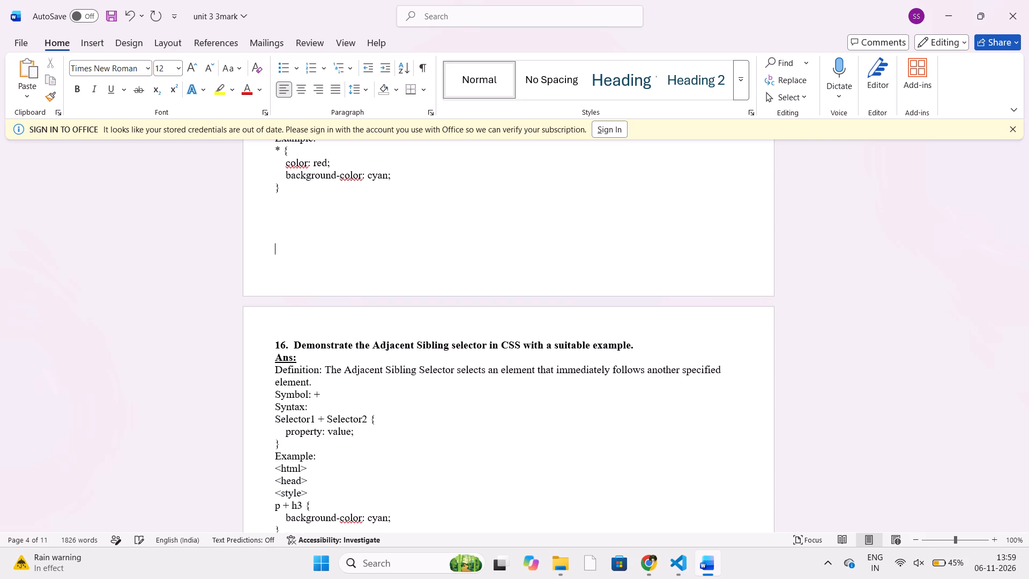
# Trim question 16's example to the p + h3 rule by deleting the surrounding HTML lines and the output line.
pyautogui.scroll(-4, 326, 325)
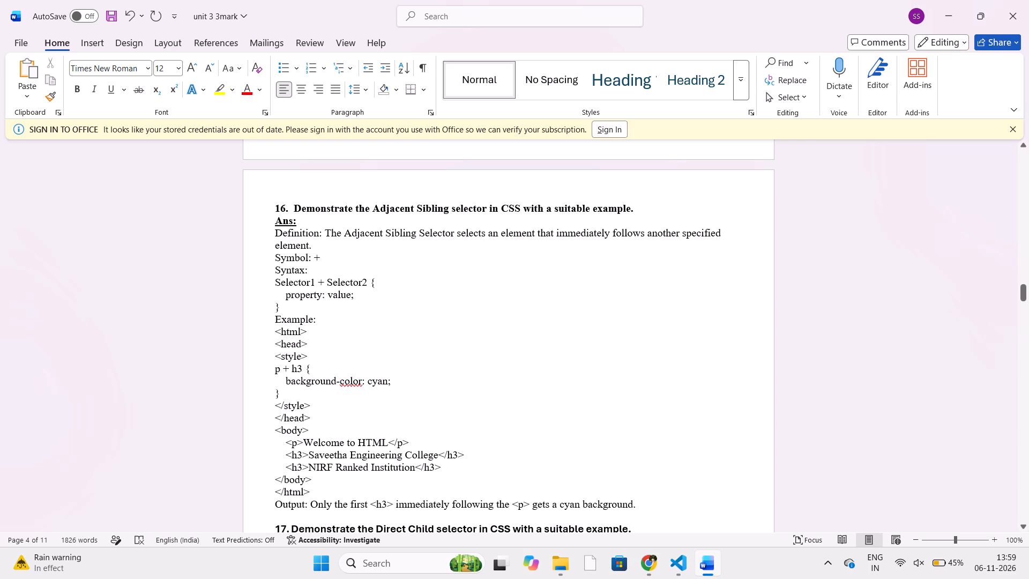
pyautogui.scroll(-1, 344, 371)
pyautogui.moveTo(313, 313); pyautogui.dragTo(277, 288)
pyautogui.press('BackSpace')
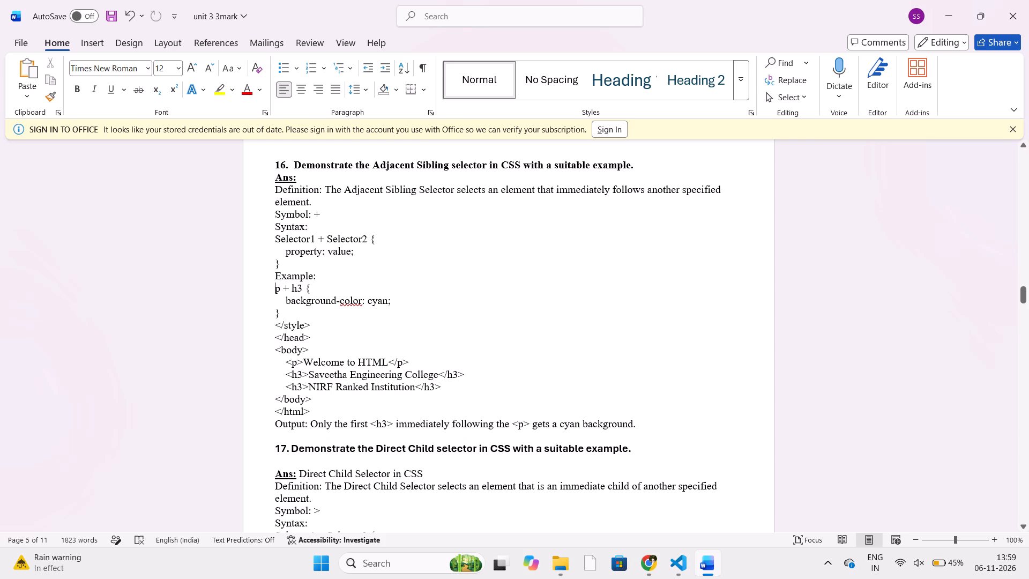
pyautogui.moveTo(322, 412); pyautogui.dragTo(317, 412)
pyautogui.moveTo(649, 429); pyautogui.dragTo(289, 409)
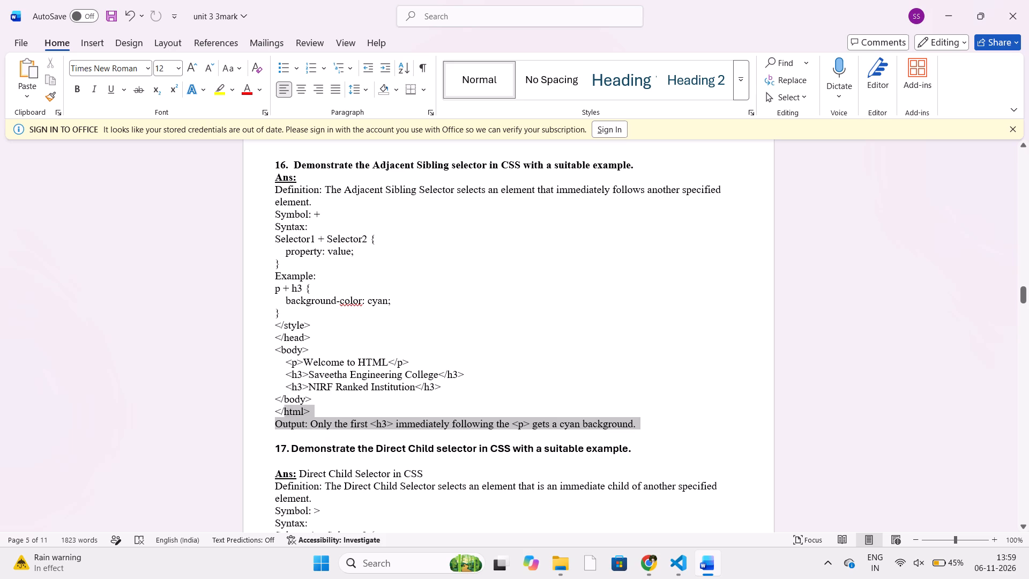
pyautogui.moveTo(289, 409); pyautogui.dragTo(277, 407)
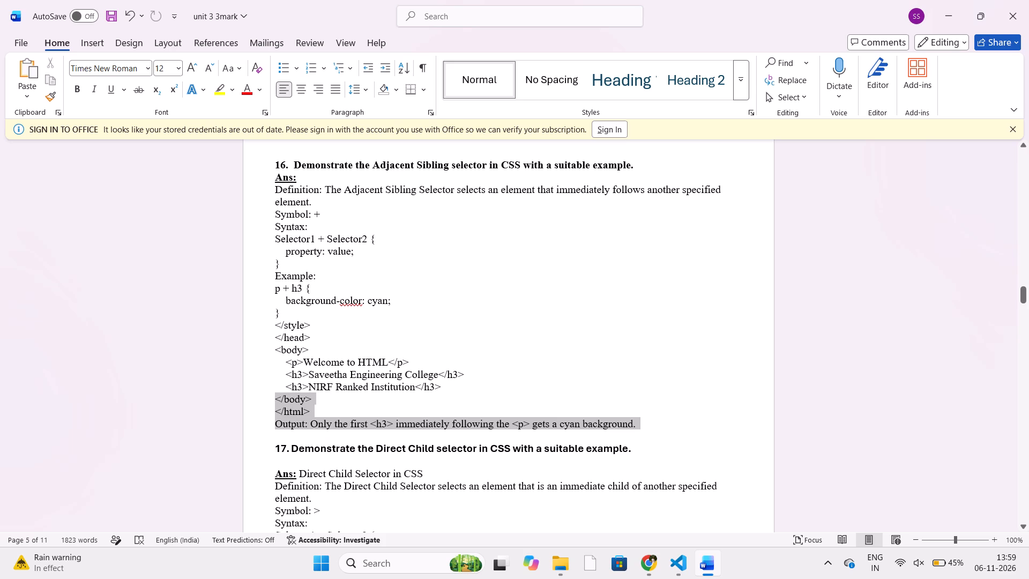
pyautogui.moveTo(277, 407); pyautogui.dragTo(279, 424)
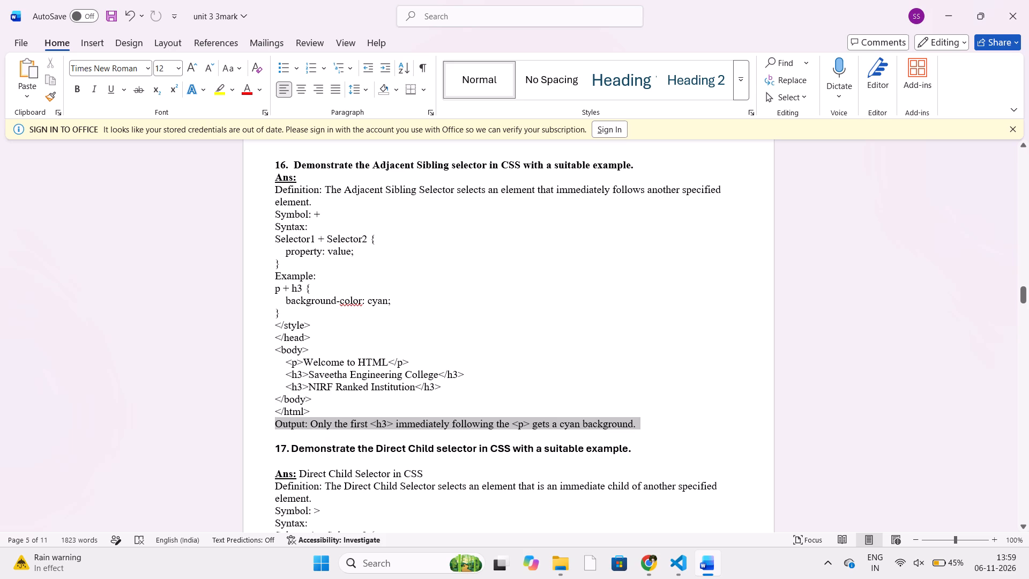
pyautogui.moveTo(279, 424); pyautogui.dragTo(279, 420)
pyautogui.moveTo(279, 420); pyautogui.dragTo(278, 411)
pyautogui.moveTo(278, 411); pyautogui.dragTo(258, 317)
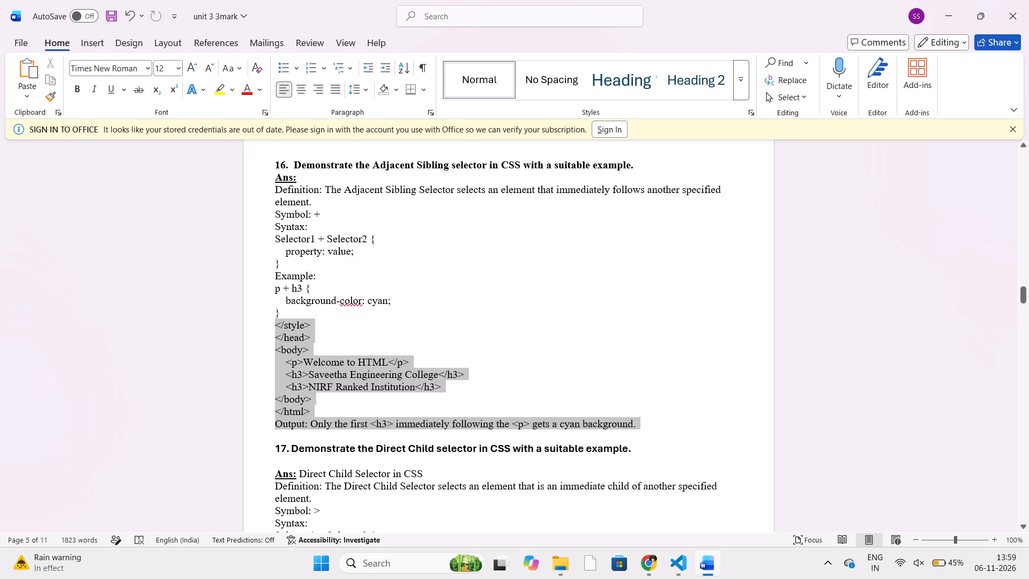
pyautogui.moveTo(258, 317); pyautogui.dragTo(262, 328)
pyautogui.press('BackSpace')
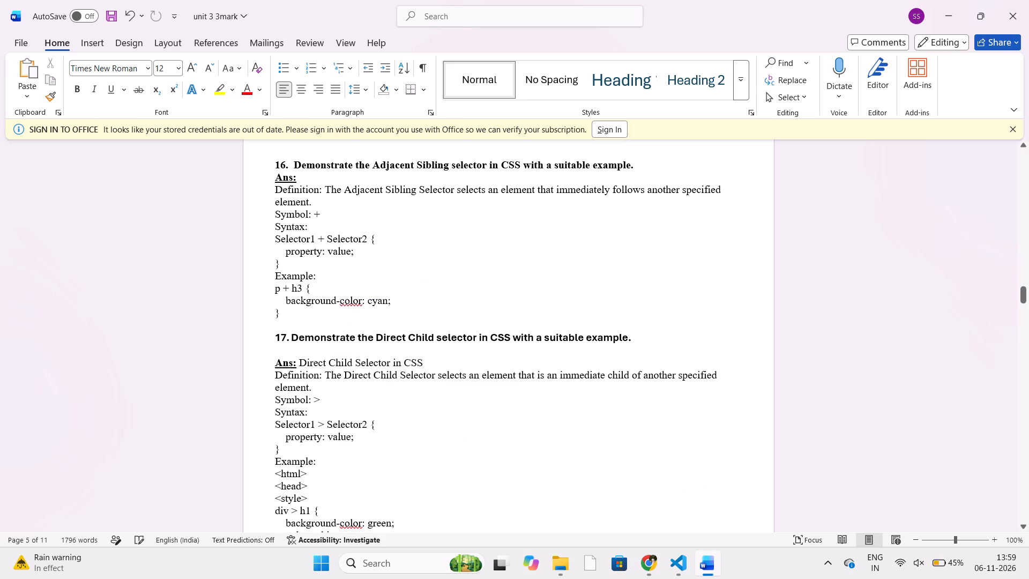
# Trim question 17's example to the div > h1 rule by deleting the surrounding HTML lines and the output text.
pyautogui.scroll(-3, 310, 309)
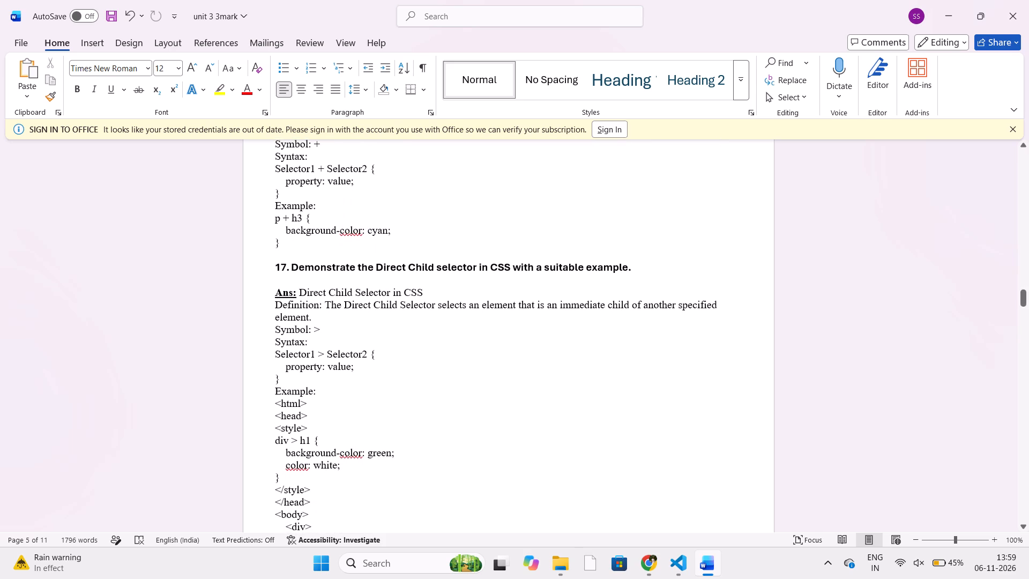
pyautogui.scroll(-2, 310, 309)
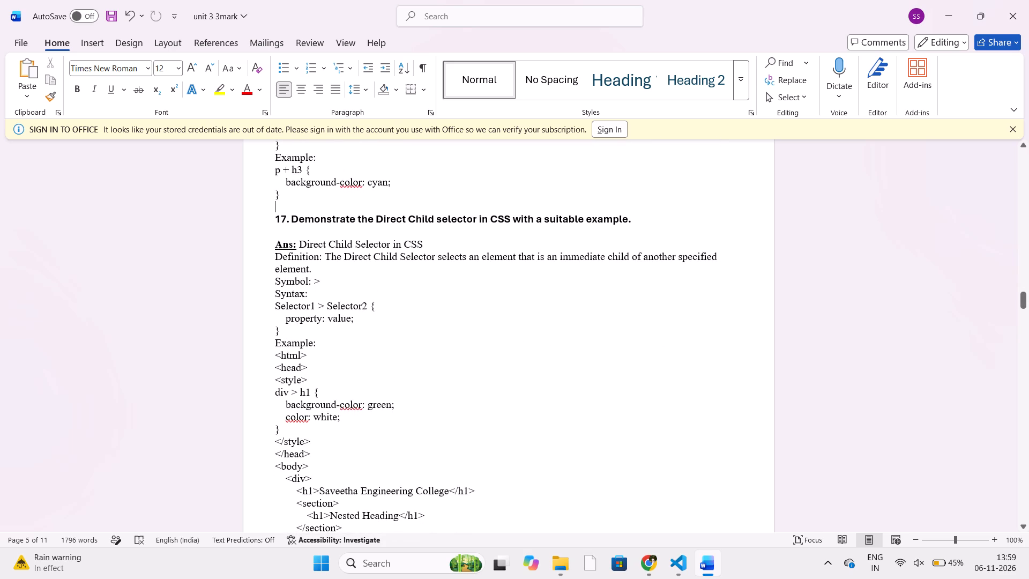
pyautogui.scroll(5, 355, 231)
pyautogui.scroll(-1, 355, 231)
pyautogui.scroll(1, 355, 231)
pyautogui.scroll(-1, 355, 231)
pyautogui.scroll(1, 355, 231)
pyautogui.scroll(-1, 355, 231)
pyautogui.scroll(1, 355, 231)
pyautogui.scroll(-4, 355, 231)
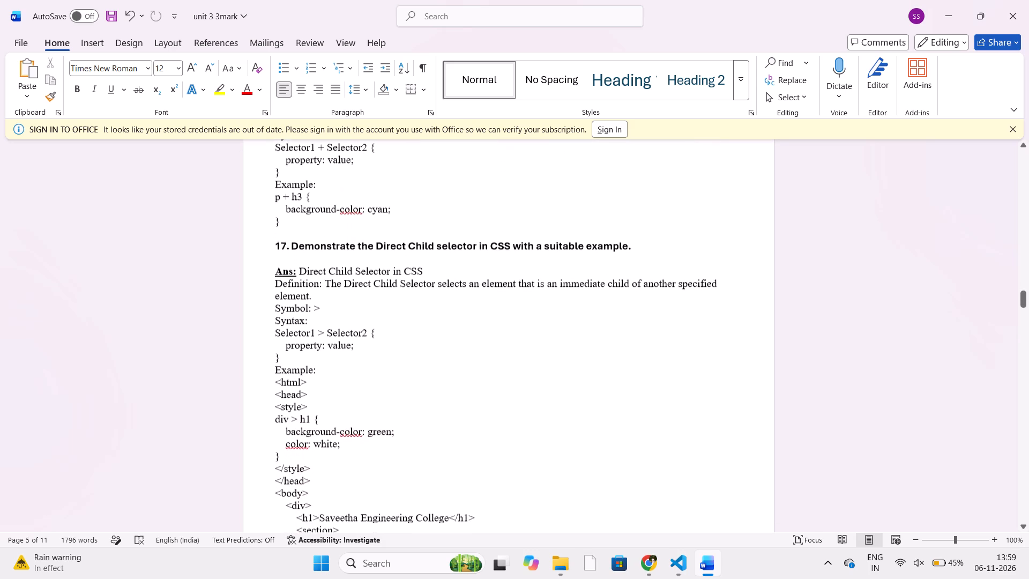
pyautogui.scroll(-2, 355, 231)
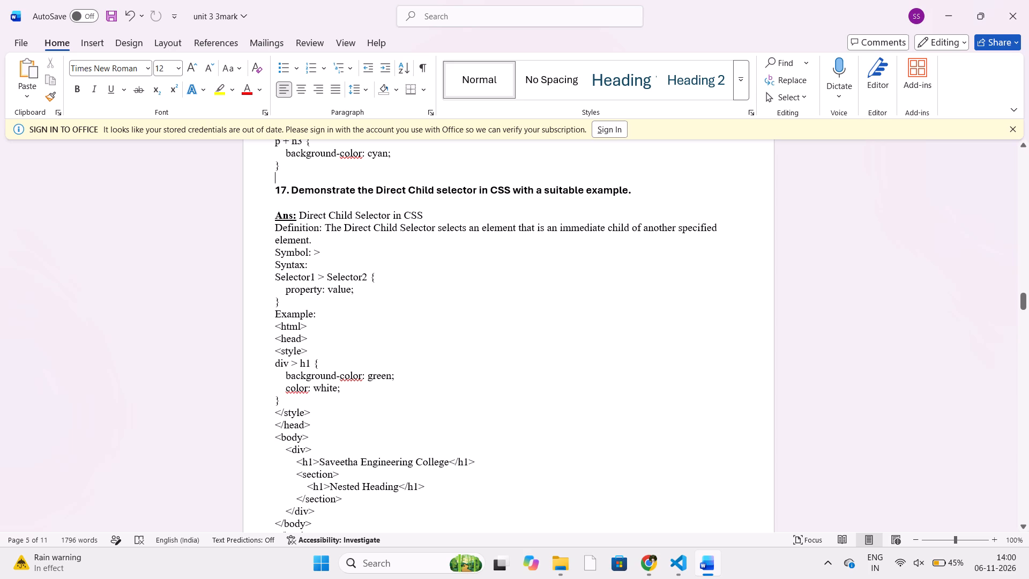
pyautogui.moveTo(310, 354); pyautogui.dragTo(276, 330)
pyautogui.press('BackSpace')
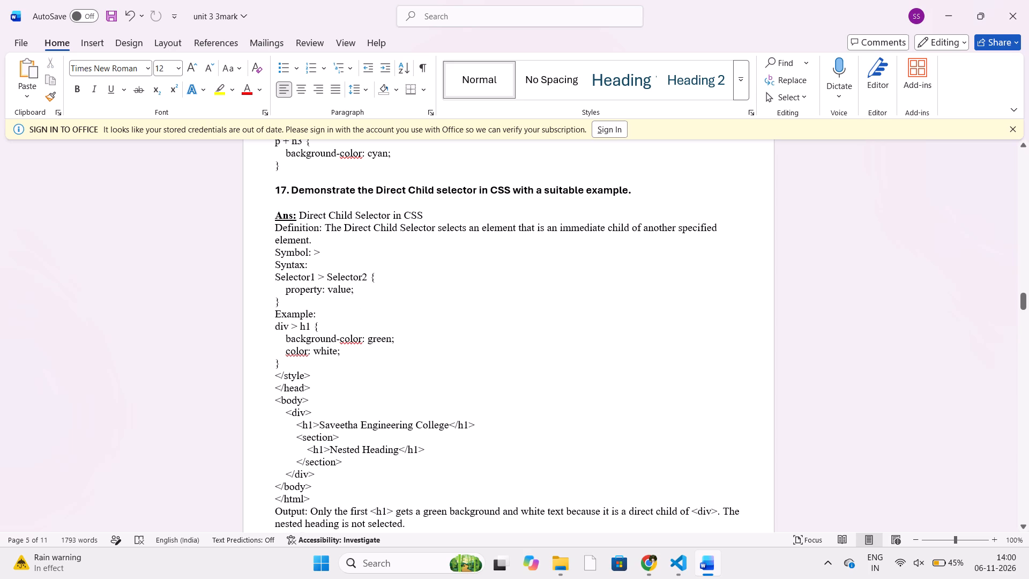
pyautogui.click(315, 501)
pyautogui.moveTo(415, 524); pyautogui.dragTo(289, 442)
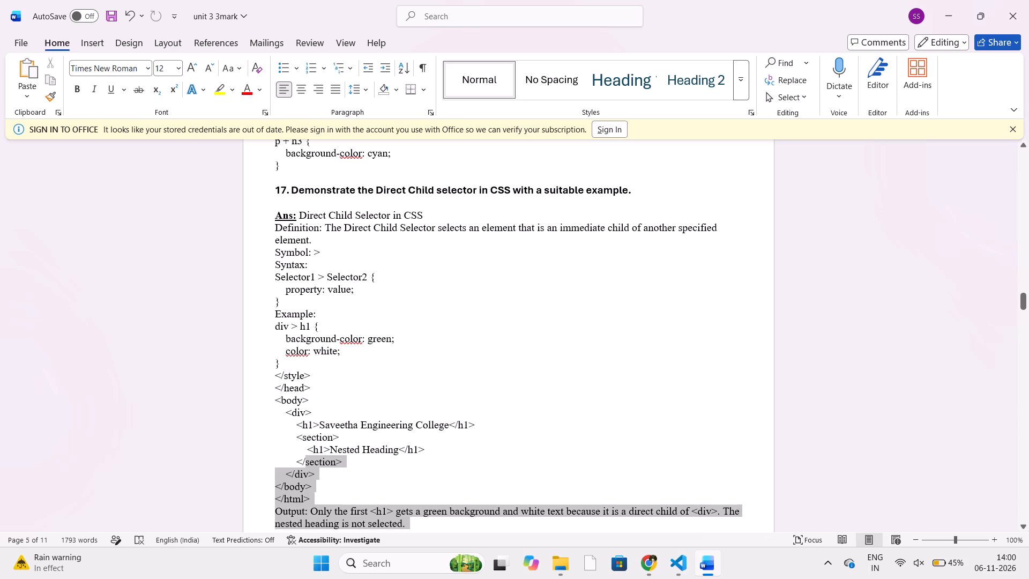
pyautogui.moveTo(289, 442); pyautogui.dragTo(278, 377)
pyautogui.press('BackSpace')
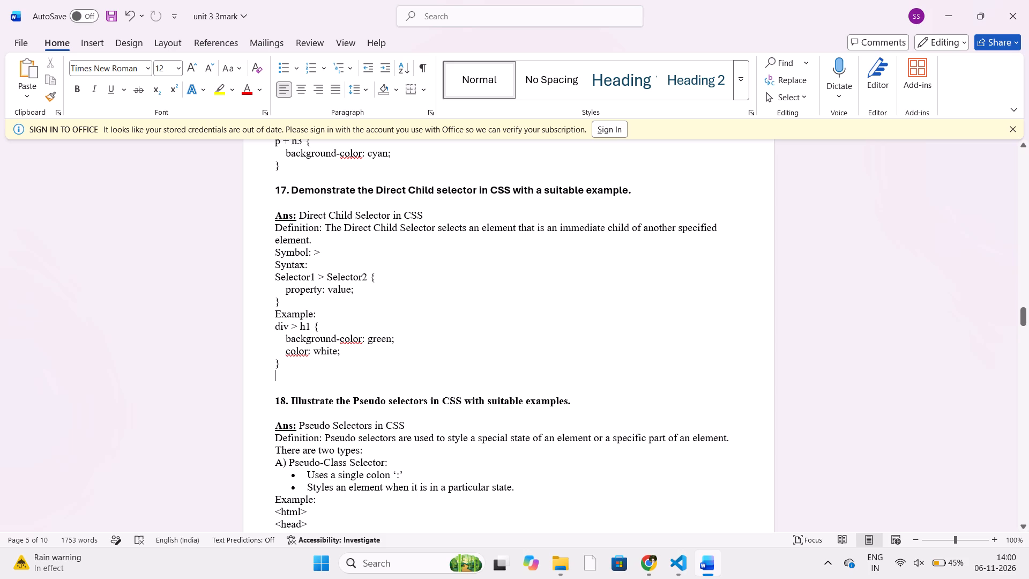
# Trim question 18's Pseudo-Class Selector example to the h1:hover rule by deleting the surrounding HTML lines and the output text.
pyautogui.scroll(-1, 318, 372)
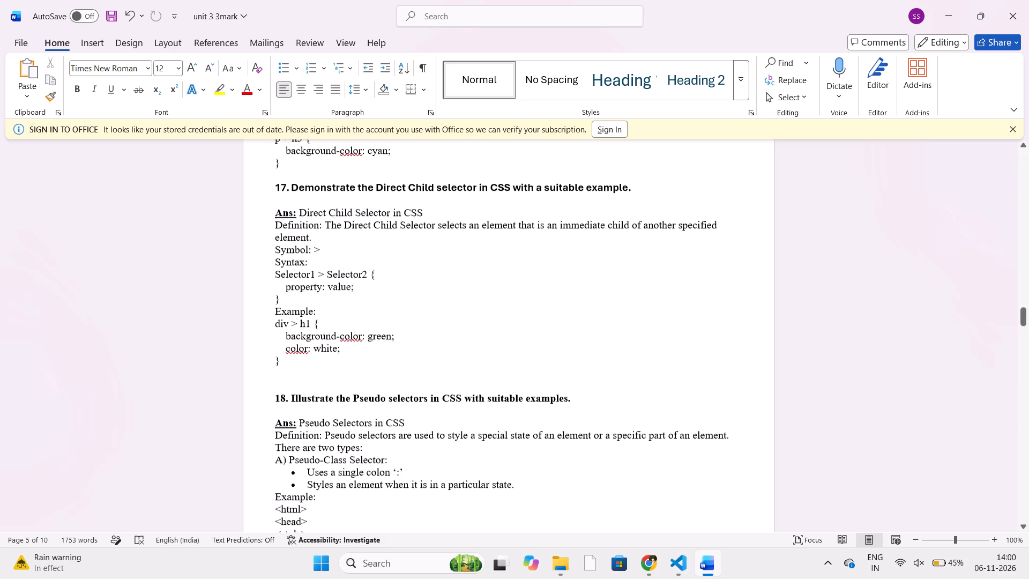
pyautogui.scroll(-3, 318, 372)
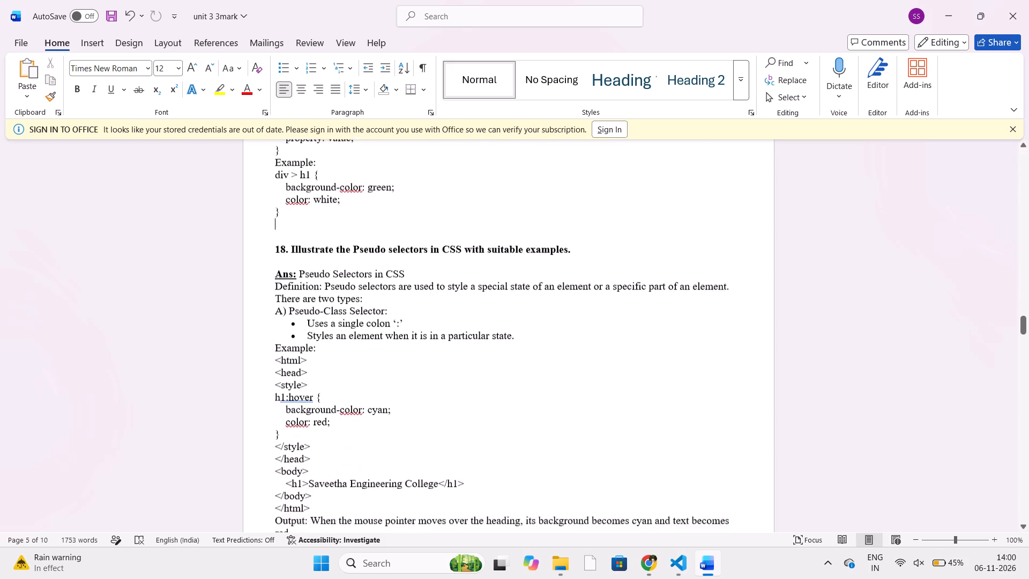
pyautogui.scroll(-2, 318, 372)
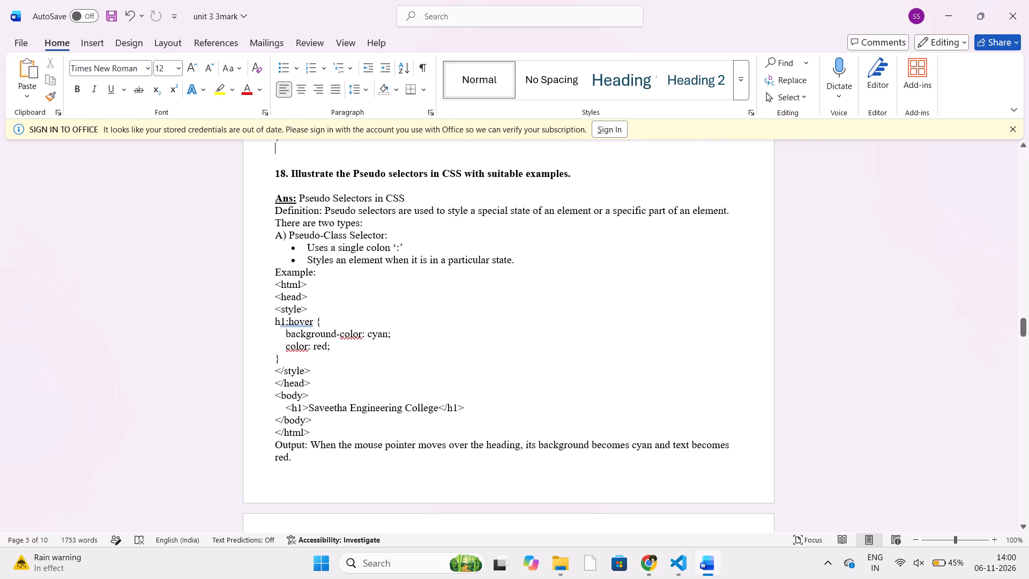
pyautogui.moveTo(312, 310); pyautogui.dragTo(269, 279)
pyautogui.press('BackSpace')
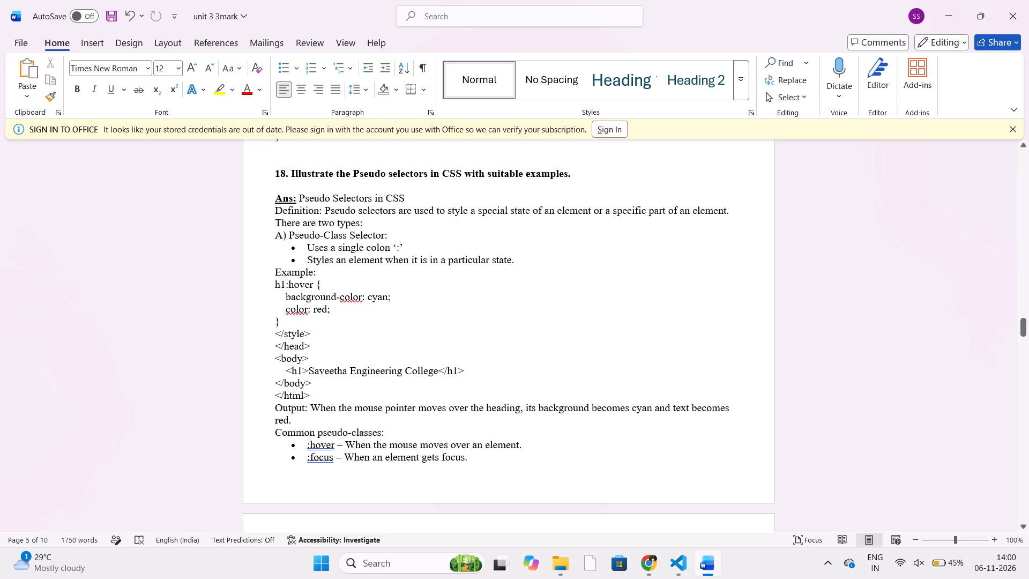
pyautogui.moveTo(304, 417); pyautogui.dragTo(270, 335)
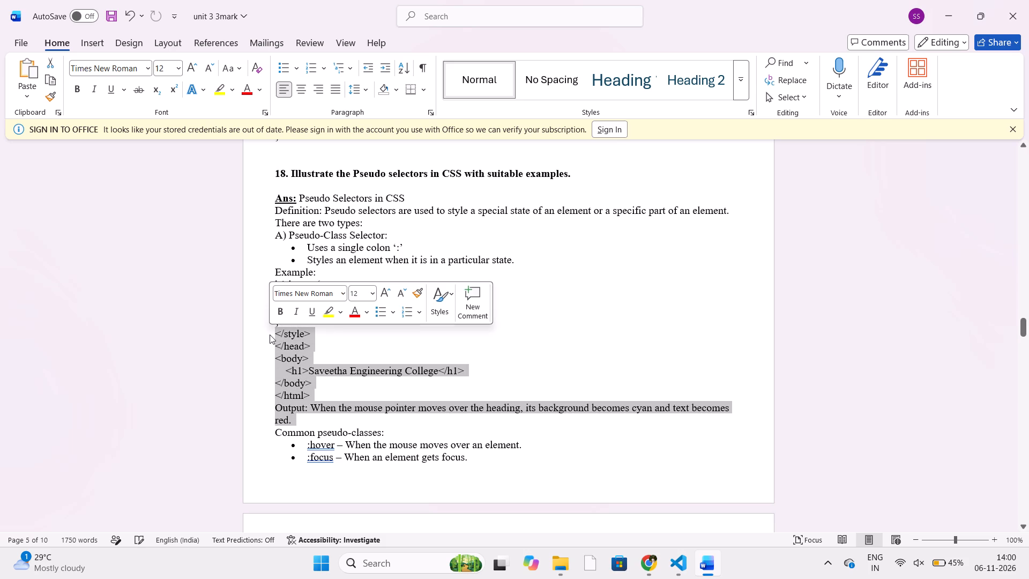
pyautogui.press('BackSpace')
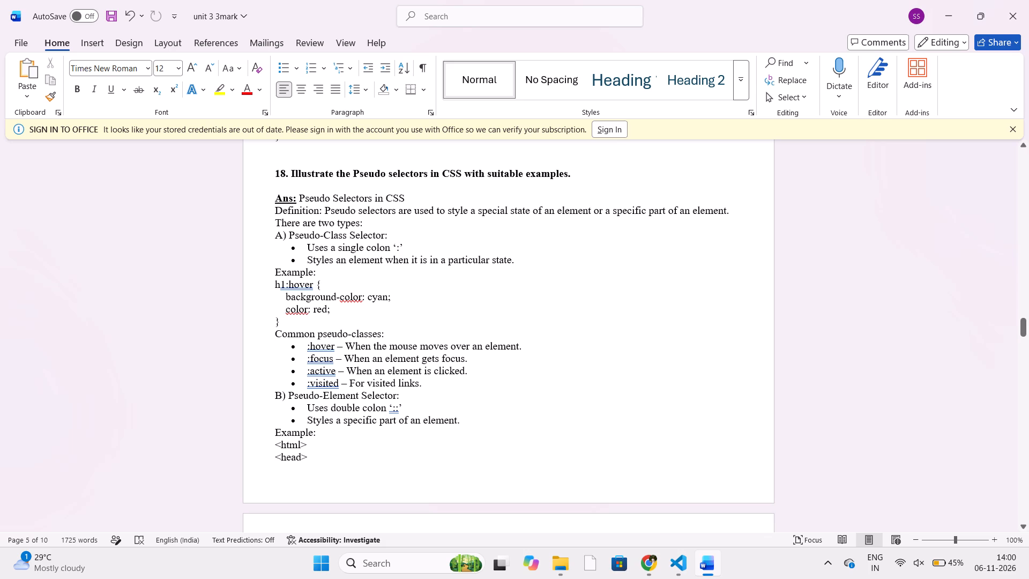
# Delete the "Common pseudo-classes:" line and its four bullets from question 18's answer.
pyautogui.moveTo(436, 384); pyautogui.dragTo(302, 343)
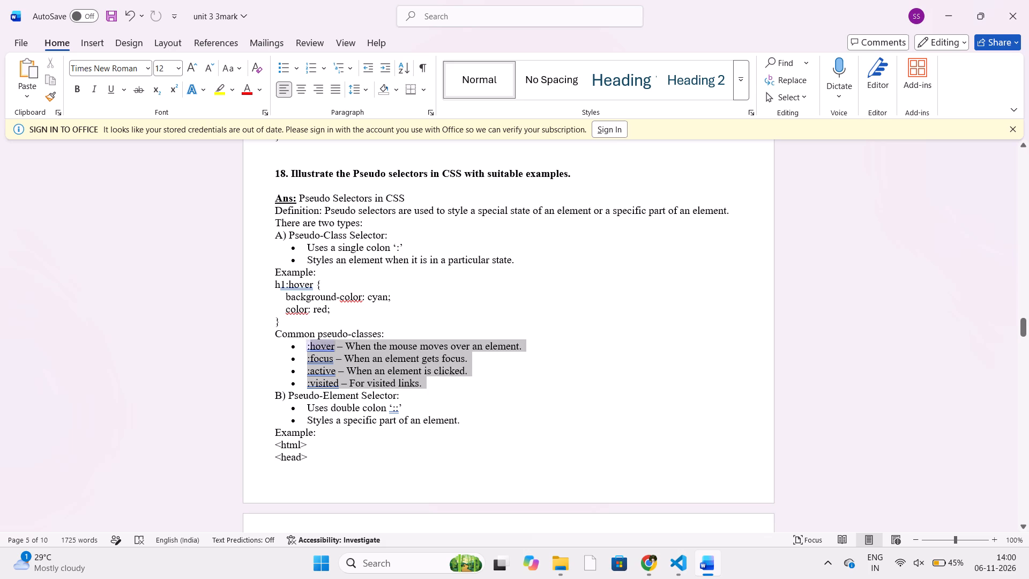
pyautogui.moveTo(302, 343); pyautogui.dragTo(275, 334)
pyautogui.press('BackSpace')
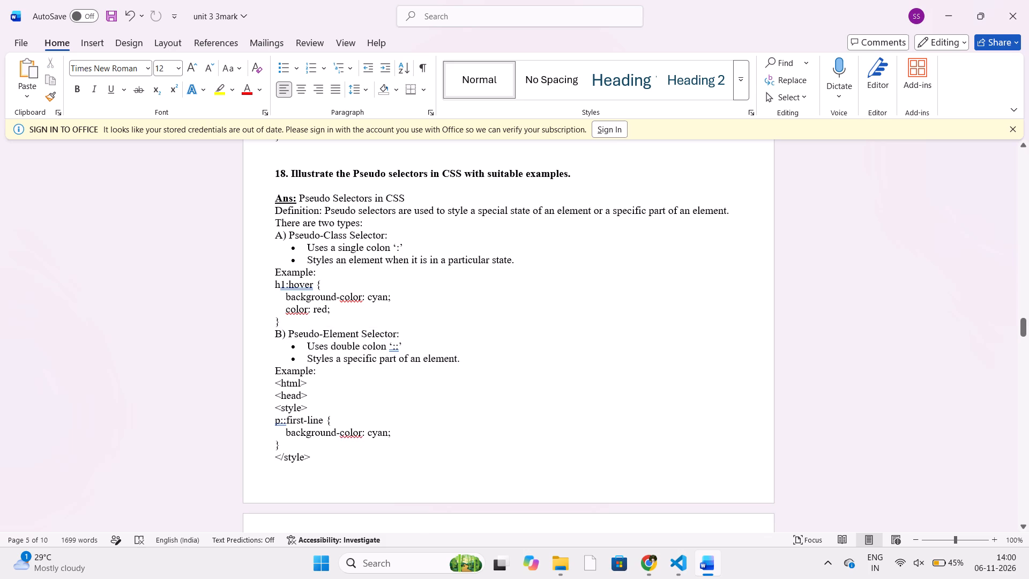
# Trim question 18's Pseudo-Element Selector example to the p::first-line rule, deleting the surrounding HTML, output line and common pseudo-elements list.
pyautogui.moveTo(317, 404); pyautogui.dragTo(276, 384)
pyautogui.press('BackSpace')
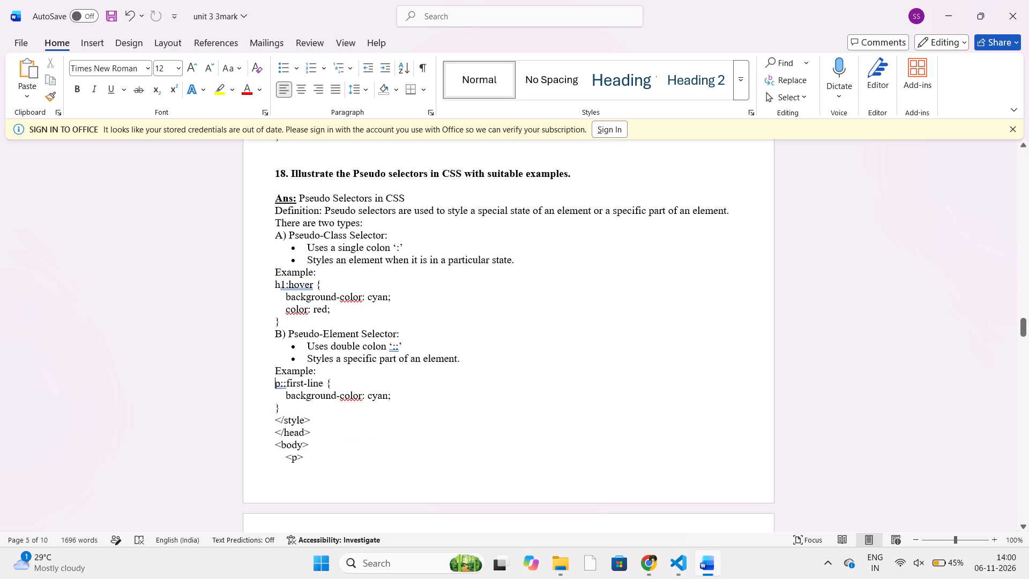
pyautogui.moveTo(319, 465); pyautogui.dragTo(273, 424)
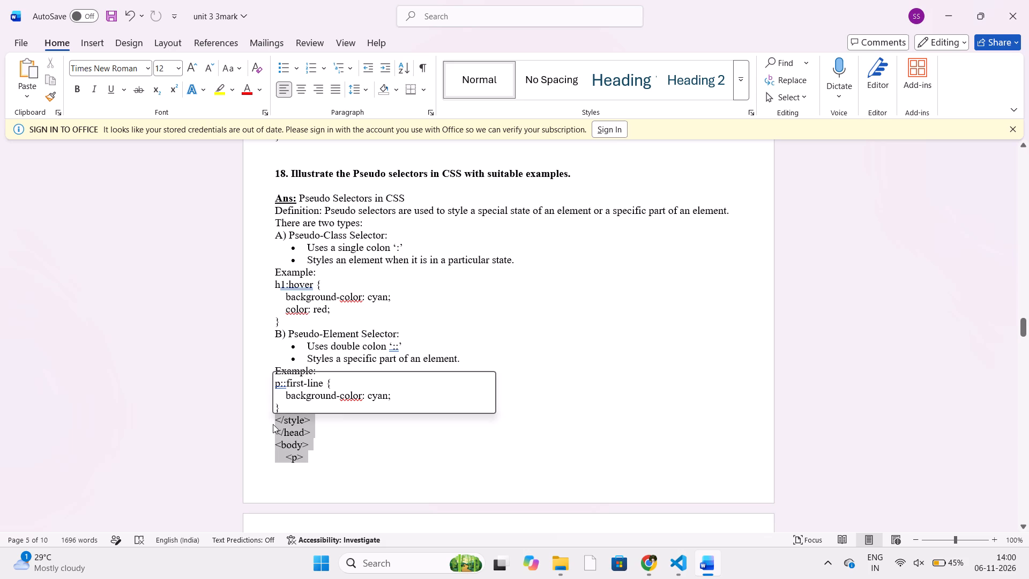
pyautogui.press('BackSpace')
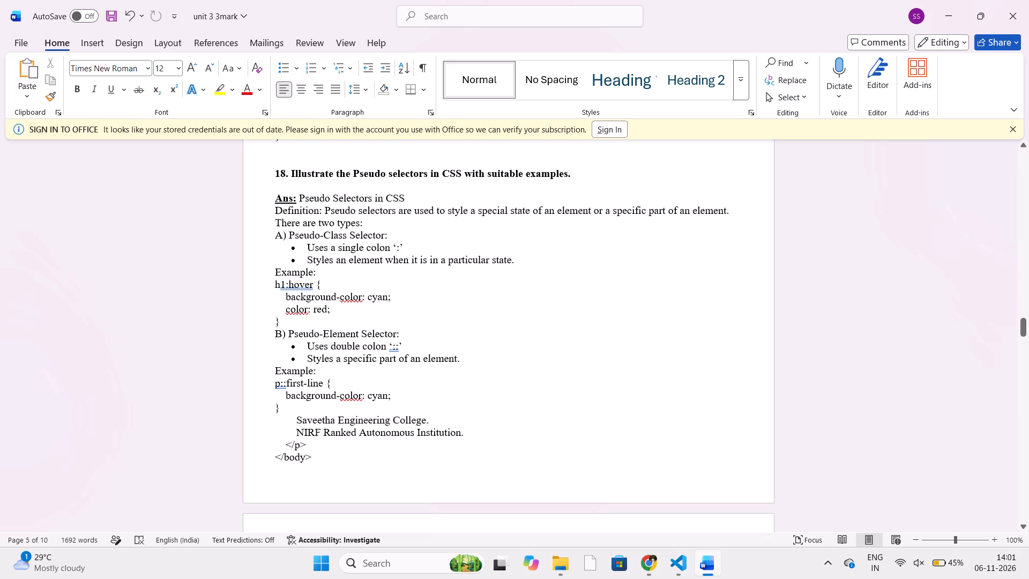
pyautogui.moveTo(316, 462); pyautogui.dragTo(262, 422)
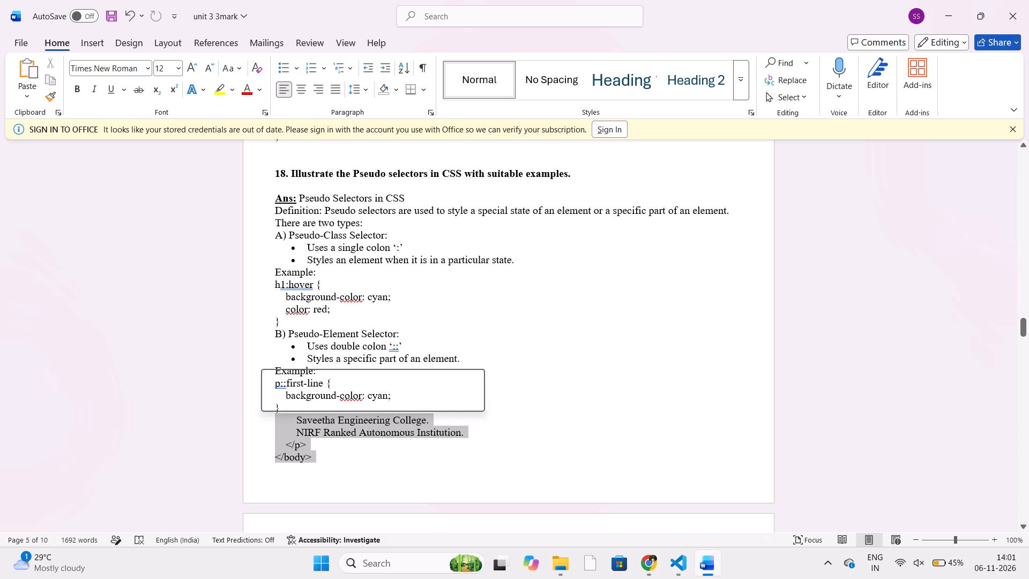
pyautogui.press('BackSpace')
pyautogui.moveTo(538, 462); pyautogui.dragTo(307, 434)
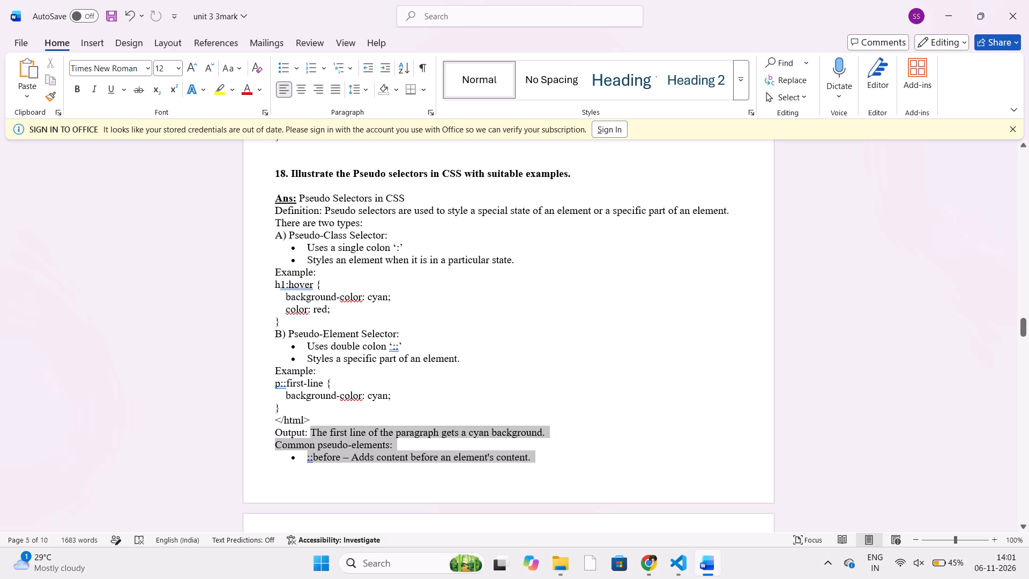
pyautogui.moveTo(307, 434); pyautogui.dragTo(273, 421)
pyautogui.press('BackSpace')
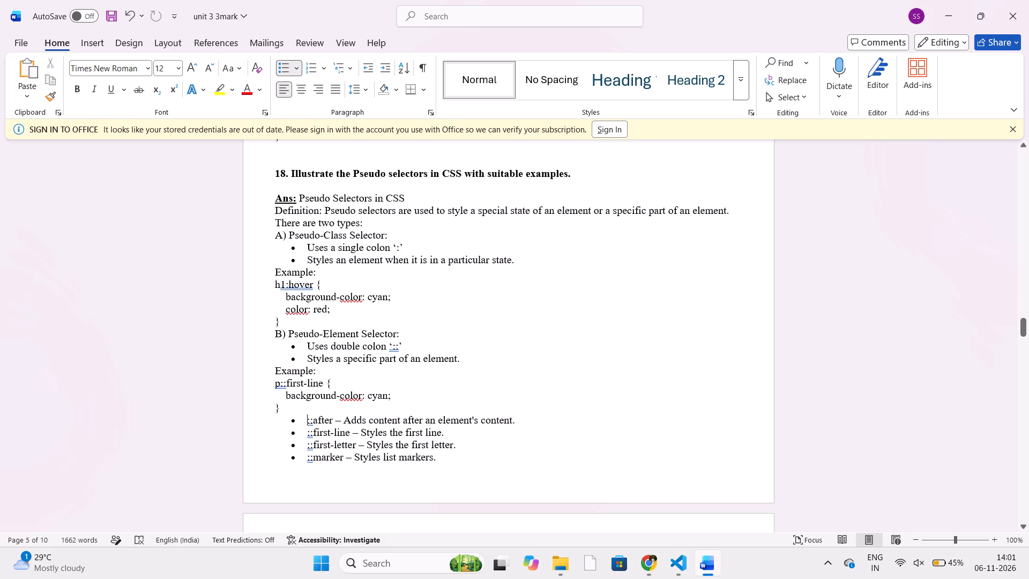
pyautogui.moveTo(483, 461); pyautogui.dragTo(291, 423)
pyautogui.press('BackSpace')
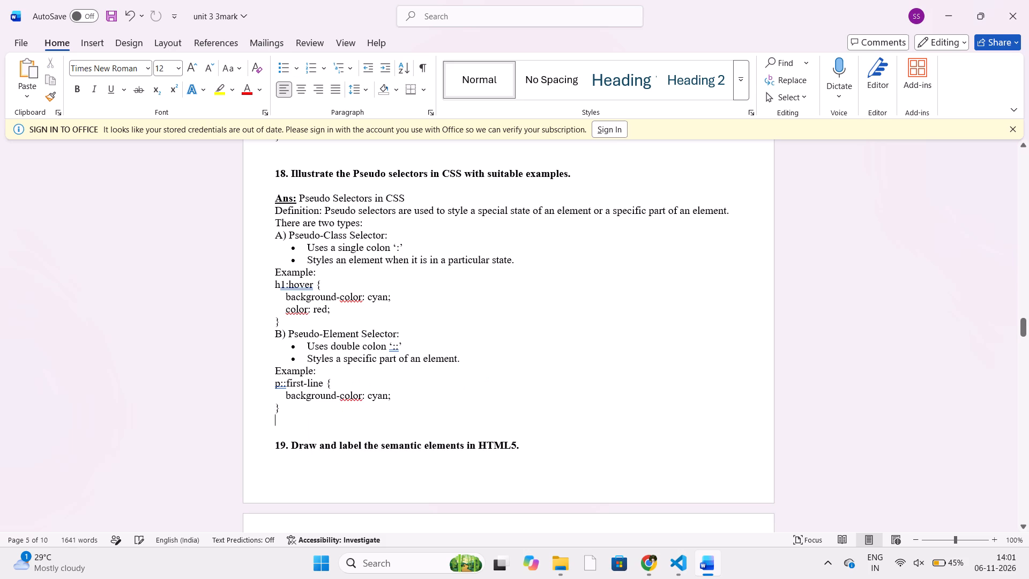
# Insert two blank lines above question 19's heading to push it onto the next page.
pyautogui.press('Return')
pyautogui.press('Return')
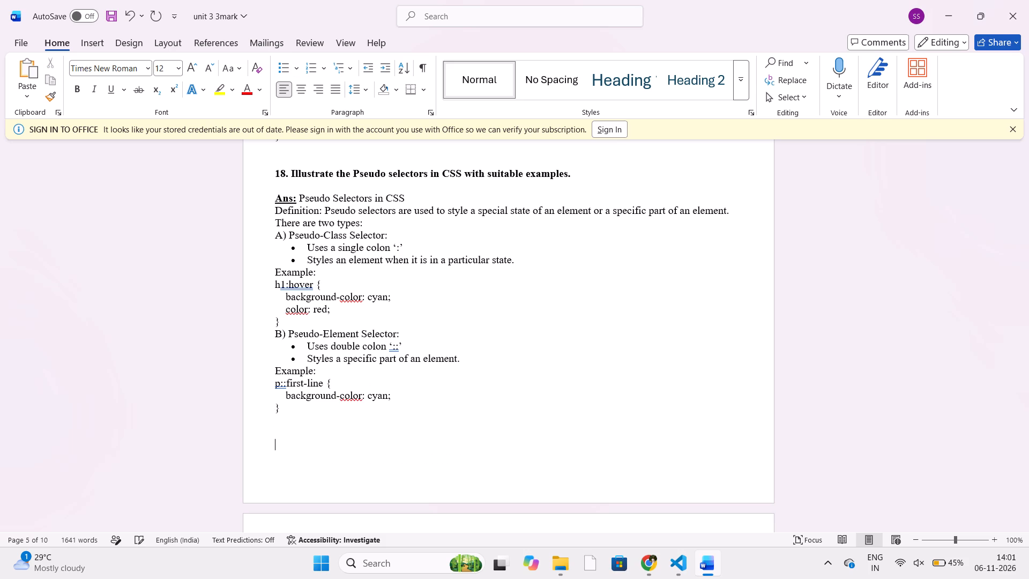
# Delete the semantic tag list picture and the "Important Semantic Elements :" line below question 19's diagram.
pyautogui.scroll(-14, 291, 423)
pyautogui.scroll(1, 291, 423)
pyautogui.scroll(-1, 291, 423)
pyautogui.scroll(1, 291, 423)
pyautogui.scroll(-3, 291, 423)
pyautogui.scroll(3, 291, 423)
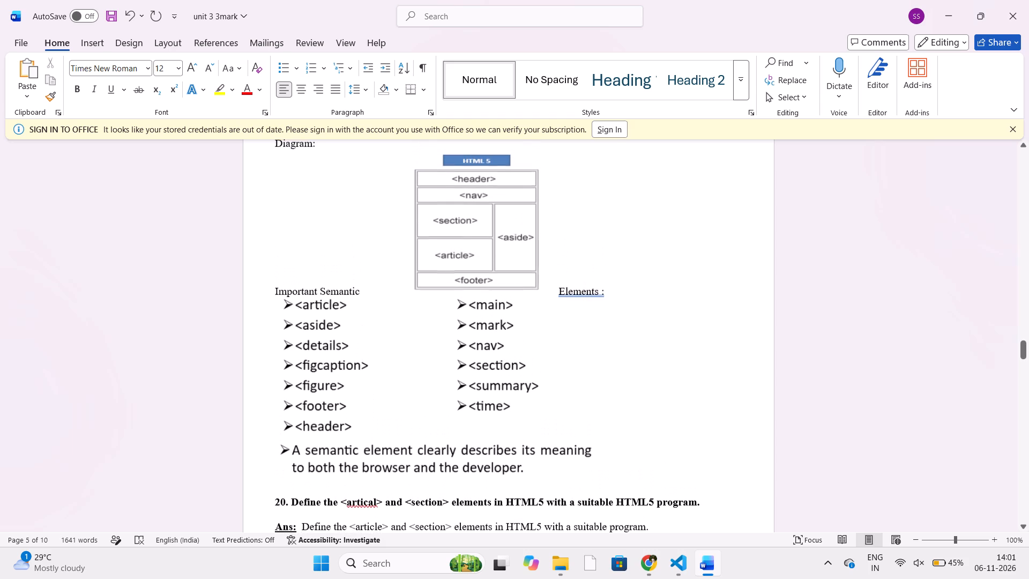
pyautogui.click(372, 407)
pyautogui.press('BackSpace')
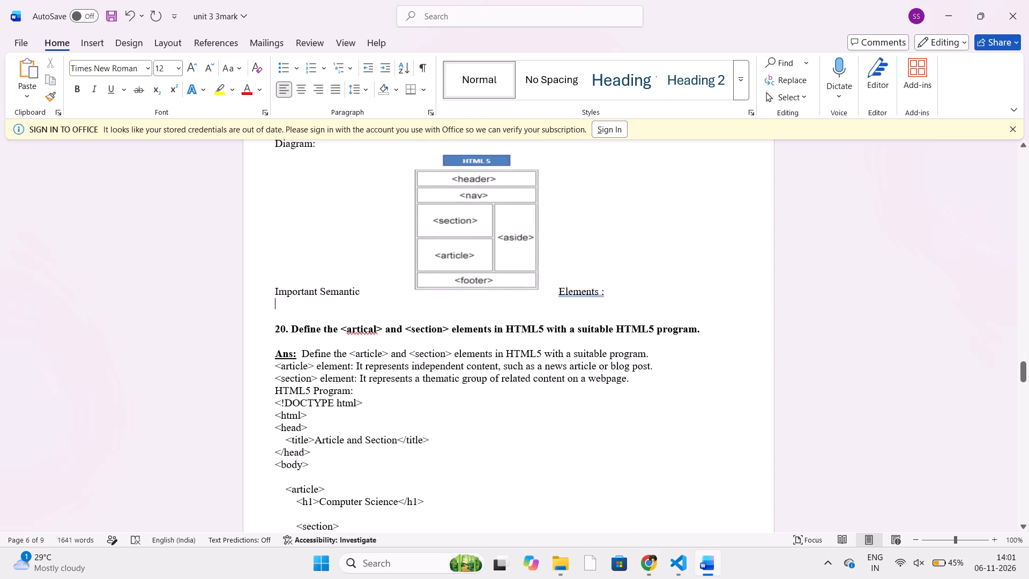
pyautogui.moveTo(623, 288); pyautogui.dragTo(330, 291)
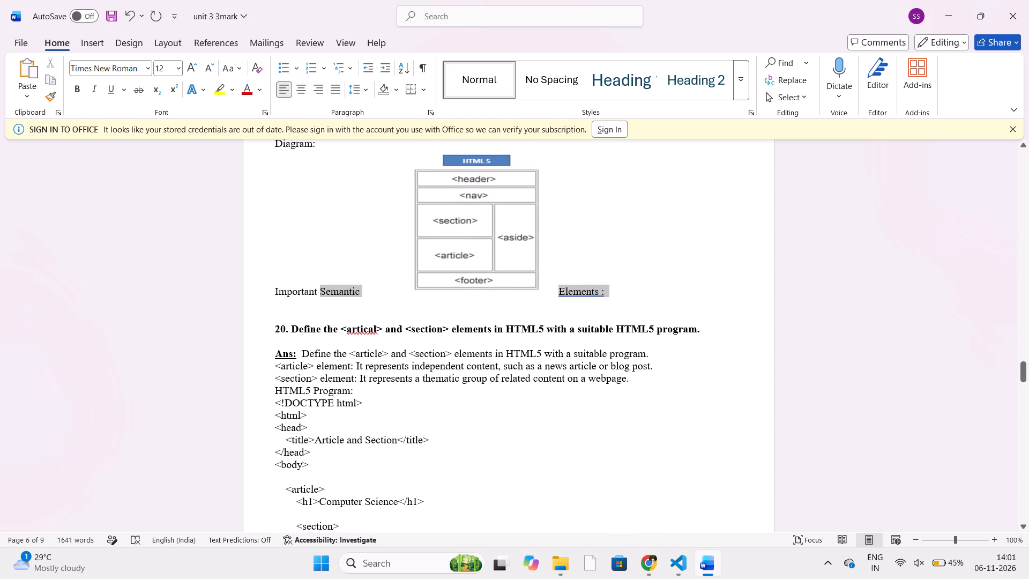
pyautogui.moveTo(330, 291); pyautogui.dragTo(286, 285)
pyautogui.press('BackSpace')
# Delete the output line below question 20's HTML5 program.
pyautogui.hscroll(1, 286, 285)
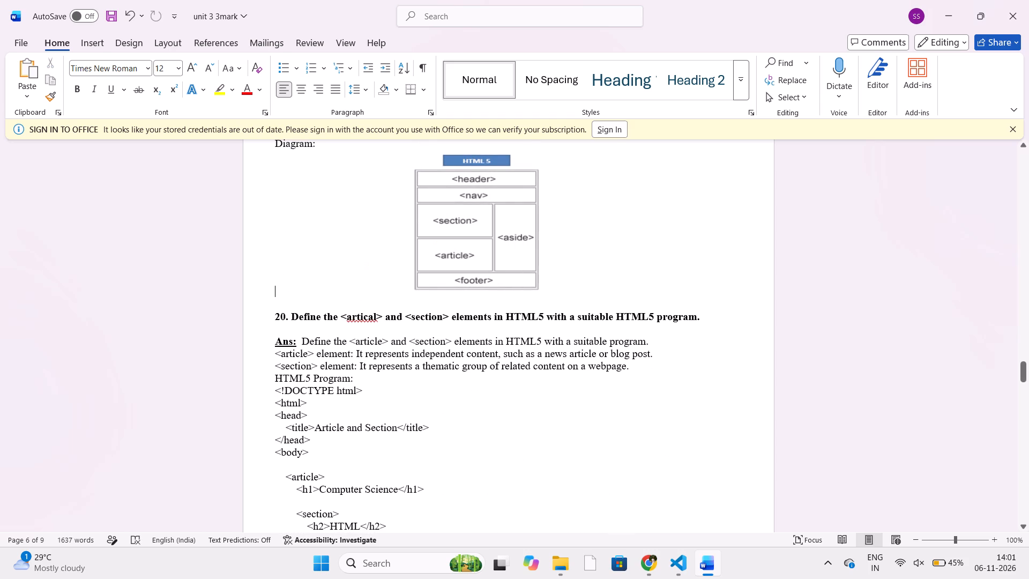
pyautogui.scroll(-2, 286, 285)
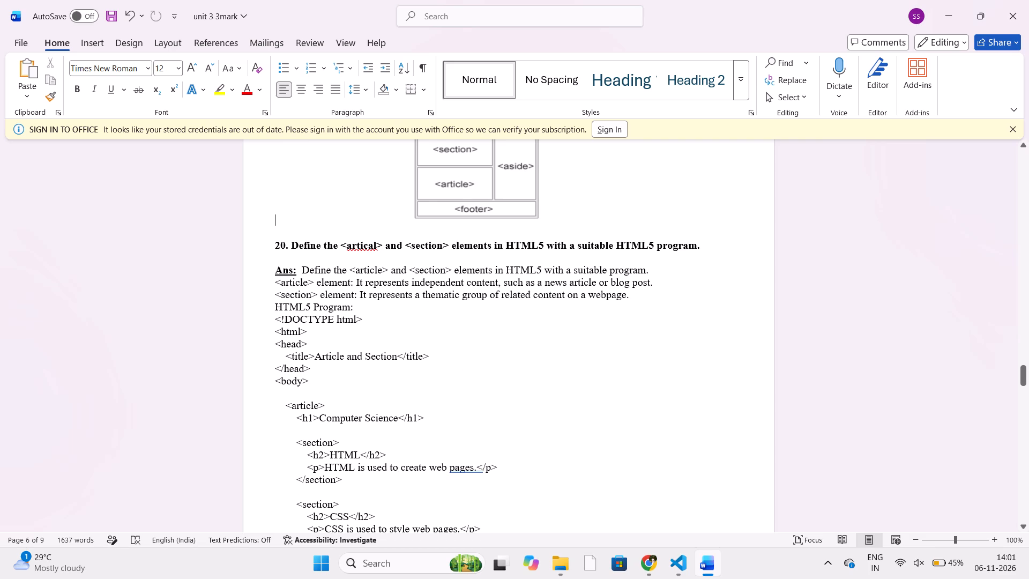
pyautogui.scroll(-2, 381, 285)
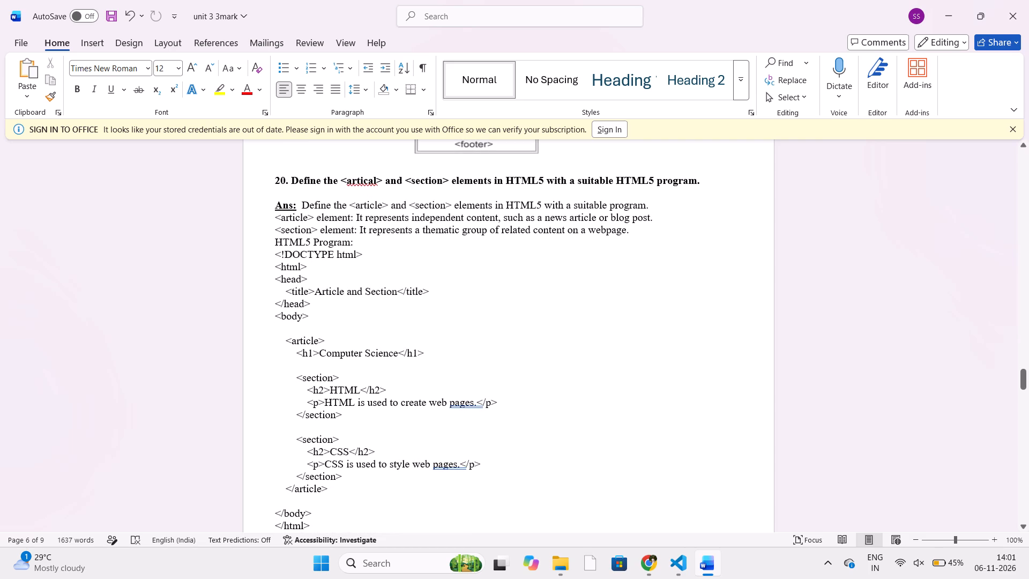
pyautogui.scroll(-1, 342, 310)
pyautogui.moveTo(730, 454); pyautogui.dragTo(600, 437)
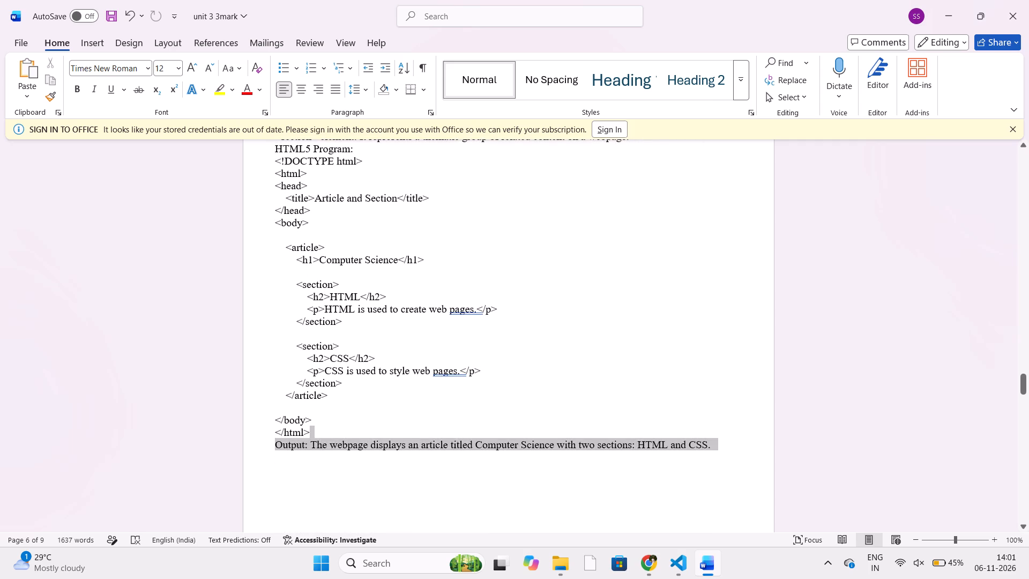
pyautogui.moveTo(600, 437); pyautogui.dragTo(269, 447)
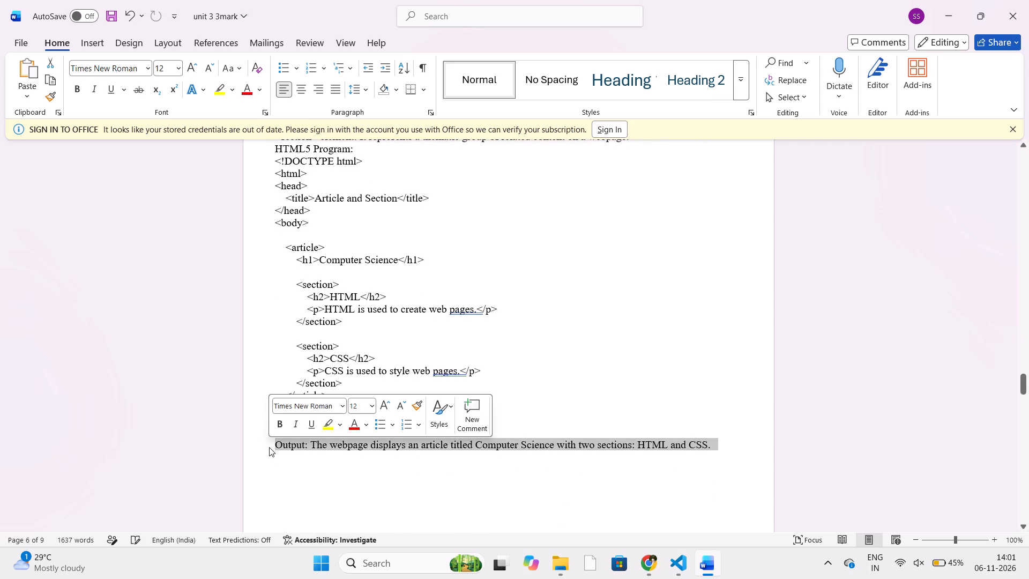
pyautogui.press('BackSpace')
# Remove the extra blank lines between question 20's program and question 21's heading, leaving a single blank line.
pyautogui.press('Down')
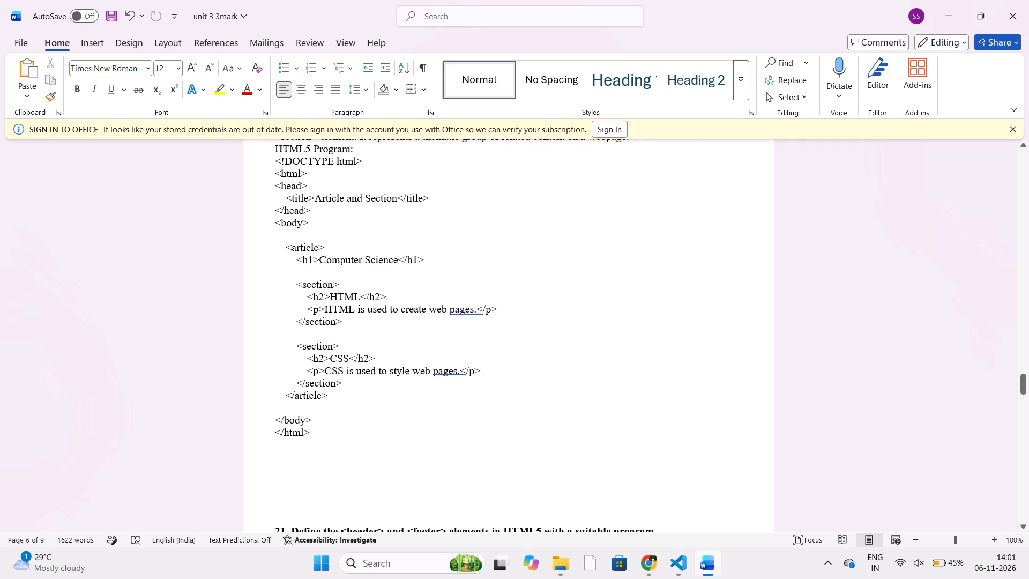
pyautogui.press('Down')
pyautogui.press('Down')
pyautogui.press('Down')
pyautogui.press('Down')
pyautogui.press('BackSpace')
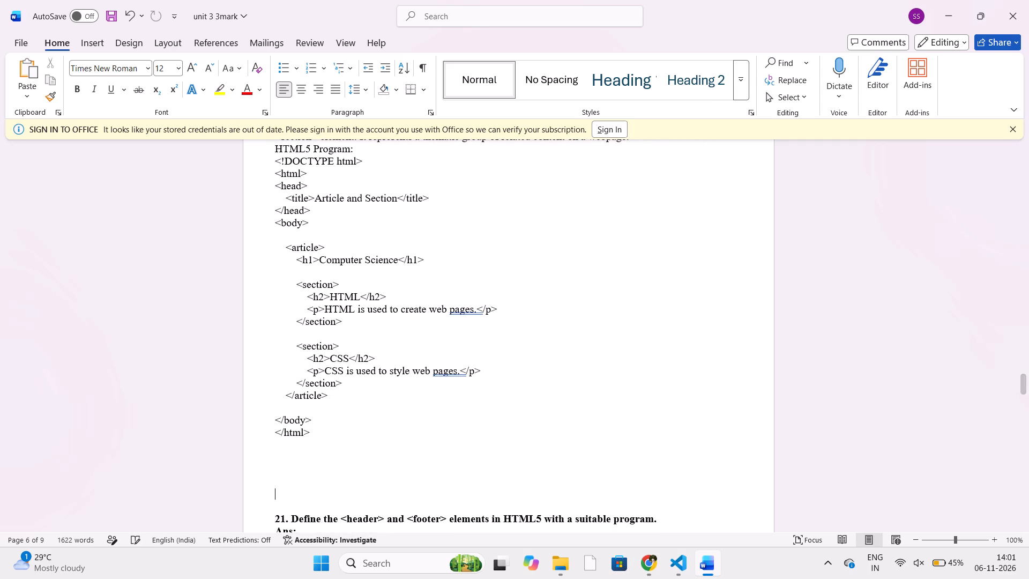
pyautogui.press('BackSpace')
pyautogui.press('BackSpace')
pyautogui.press('BackSpace')
pyautogui.press('BackSpace')
pyautogui.press('BackSpace')
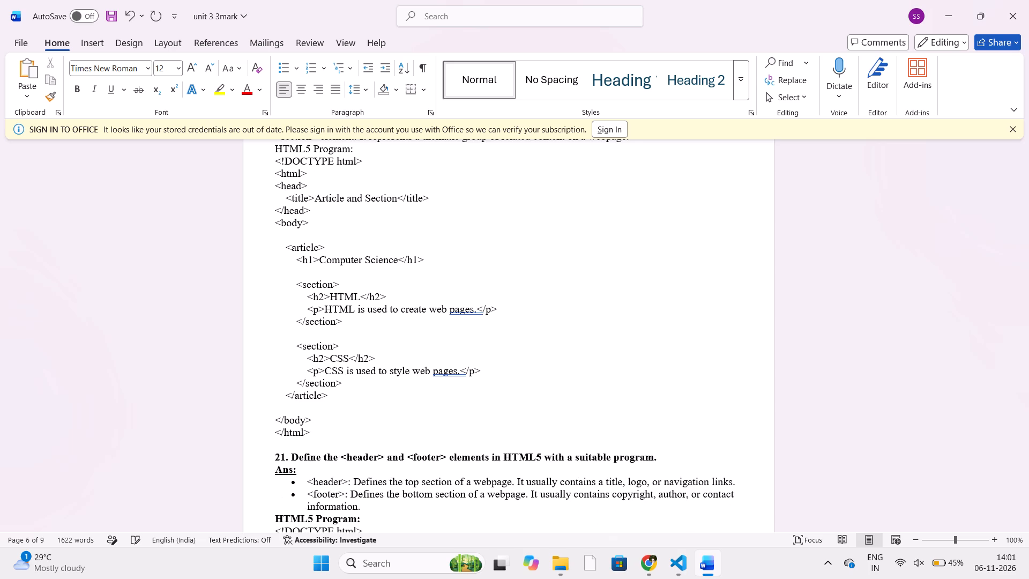
# Delete the output line below question 21's header and footer program.
pyautogui.scroll(-3, 269, 447)
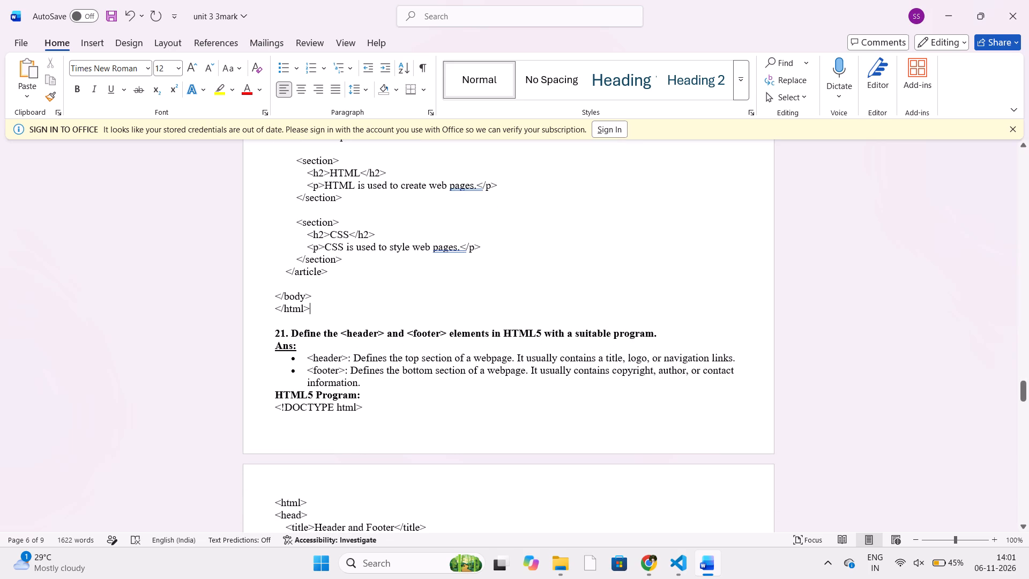
pyautogui.scroll(-1, 339, 398)
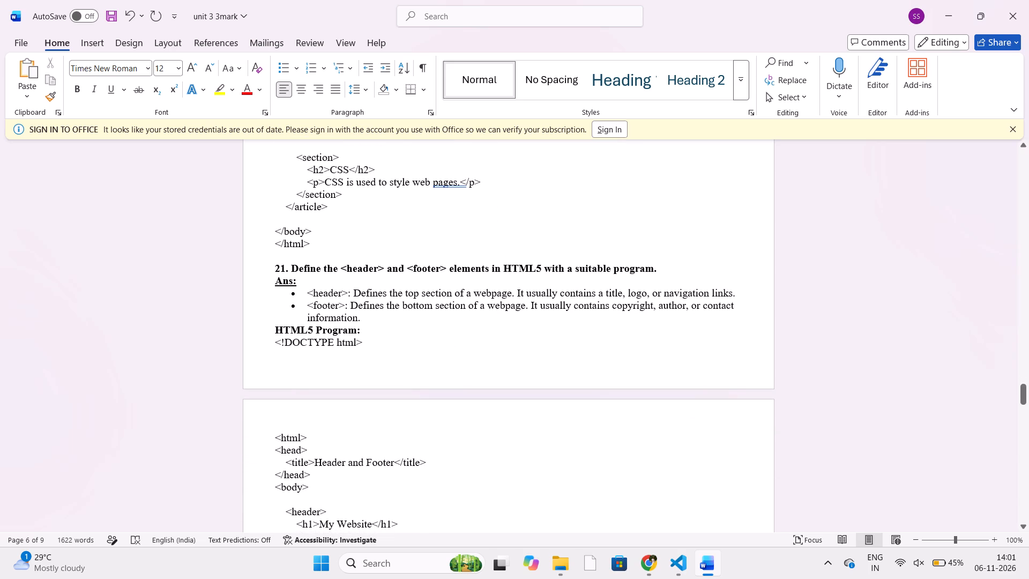
pyautogui.scroll(-1, 465, 370)
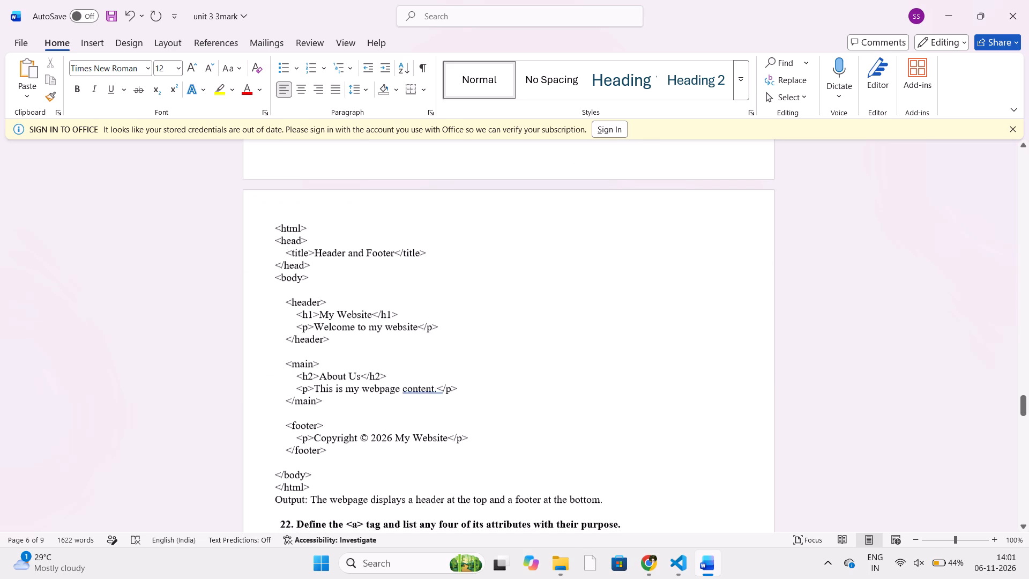
pyautogui.scroll(-2, 465, 370)
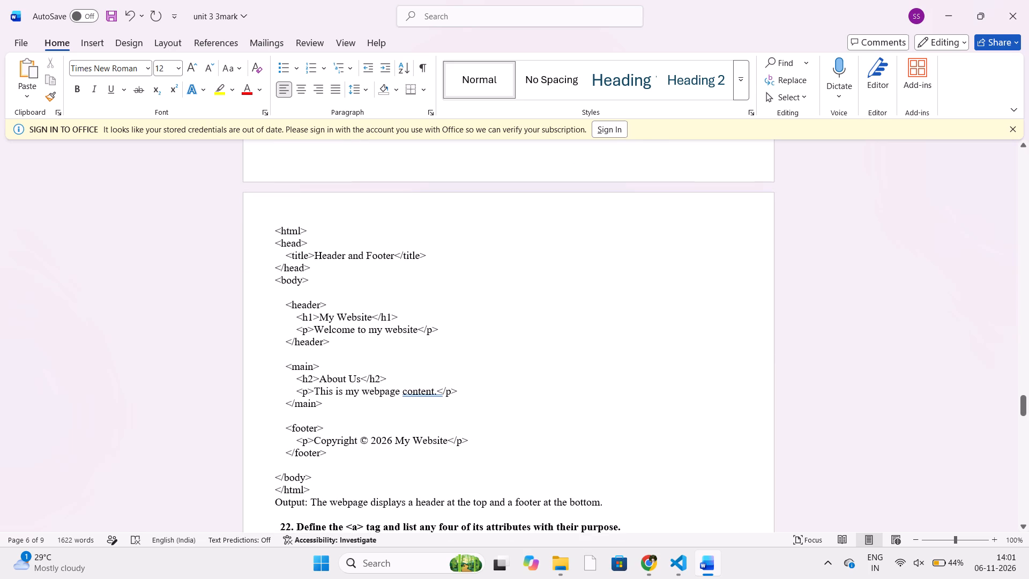
pyautogui.moveTo(608, 502); pyautogui.dragTo(374, 500)
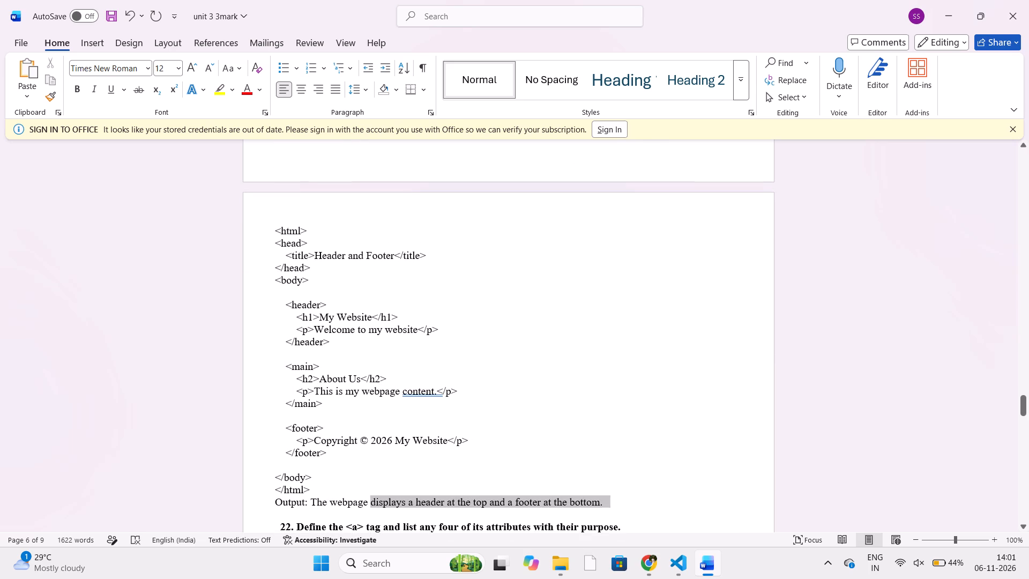
pyautogui.moveTo(374, 500); pyautogui.dragTo(241, 507)
pyautogui.press('BackSpace')
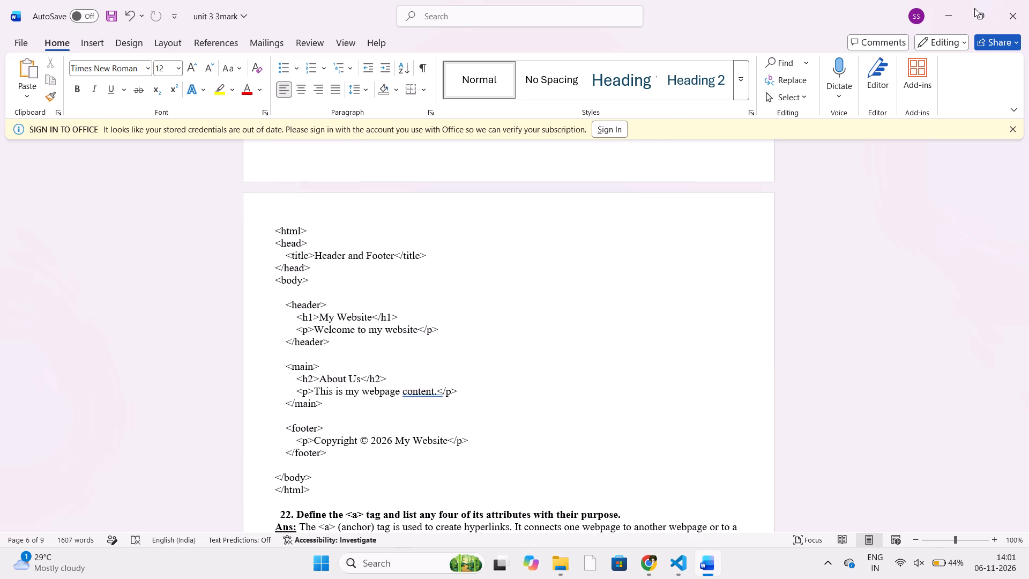
# Minimize the Word document, open qr.pdf from File Explorer and examine its Unit 3 question lists.
pyautogui.click(947, 13)
pyautogui.doubleClick(217, 137)
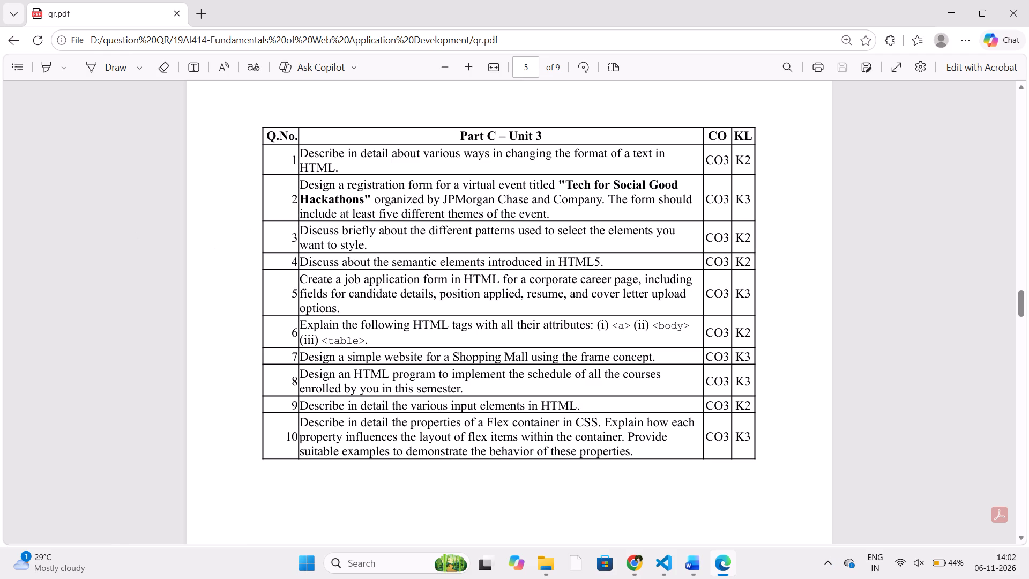
pyautogui.scroll(5, 651, 372)
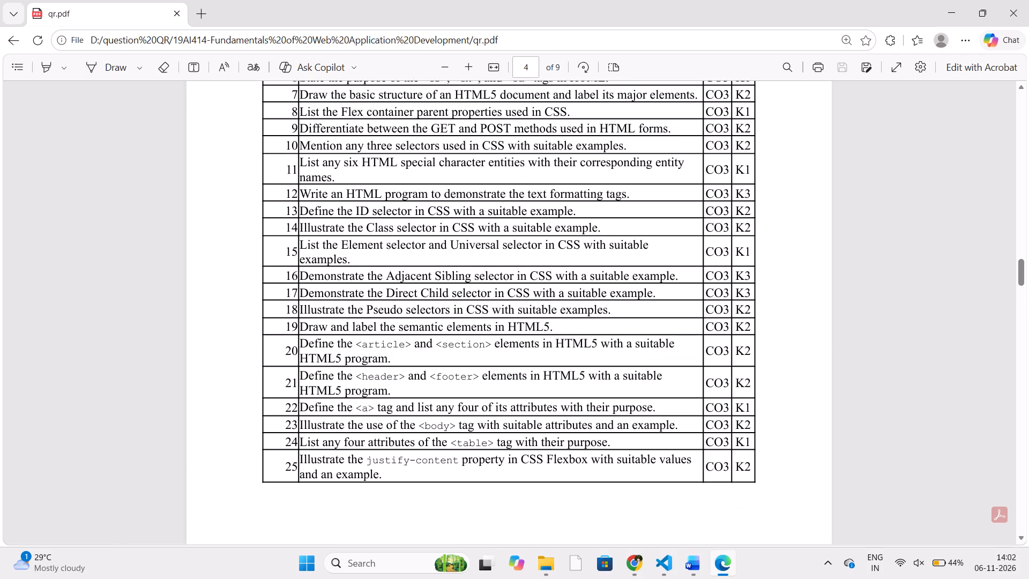
pyautogui.scroll(1, 651, 372)
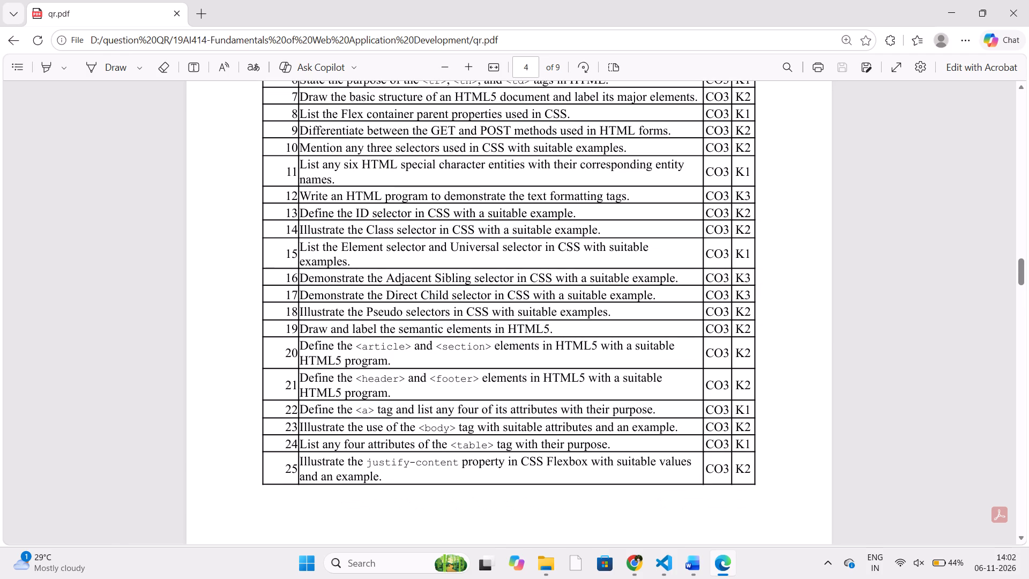
pyautogui.scroll(9, 491, 324)
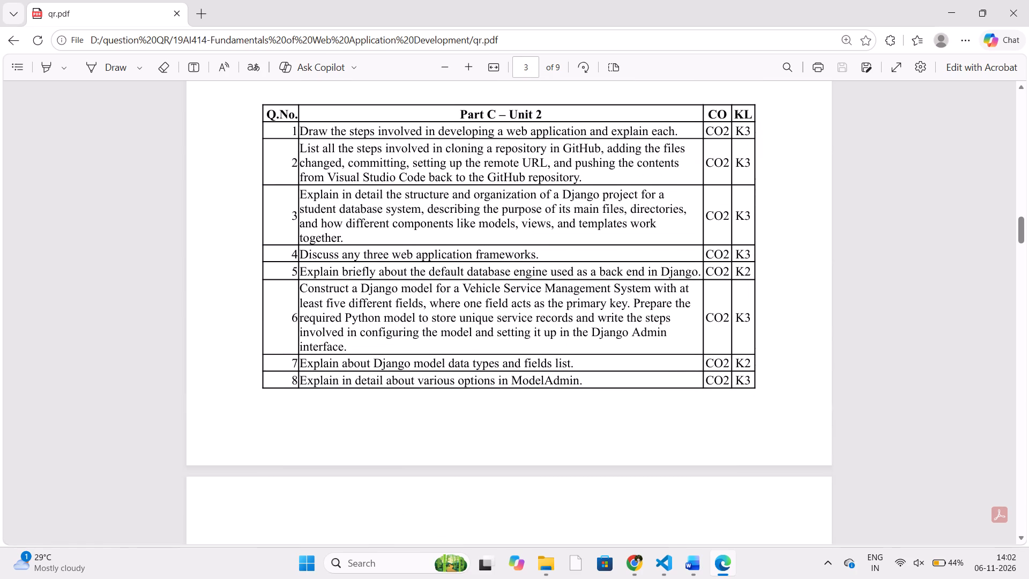
# Switch back to the Word document and delete the <!DOCTYPE html> line from question 21's HTML5 program.
pyautogui.click(699, 492)
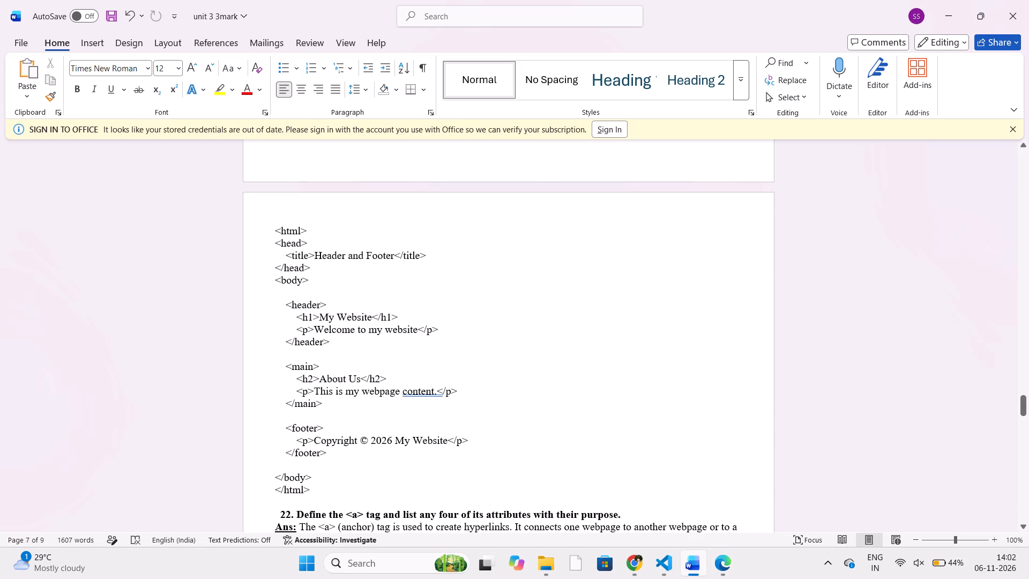
pyautogui.scroll(3, 504, 383)
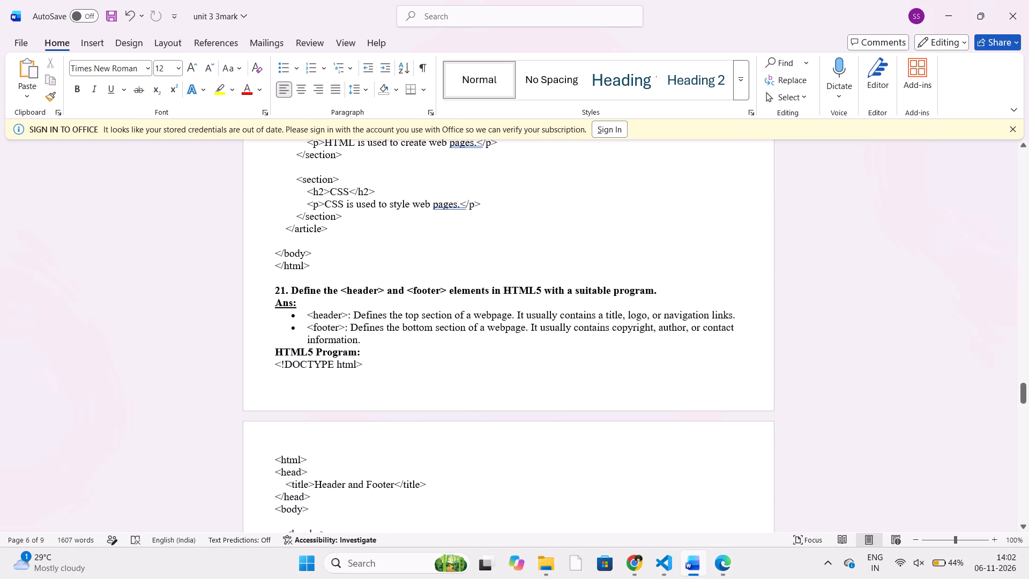
pyautogui.scroll(-1, 377, 348)
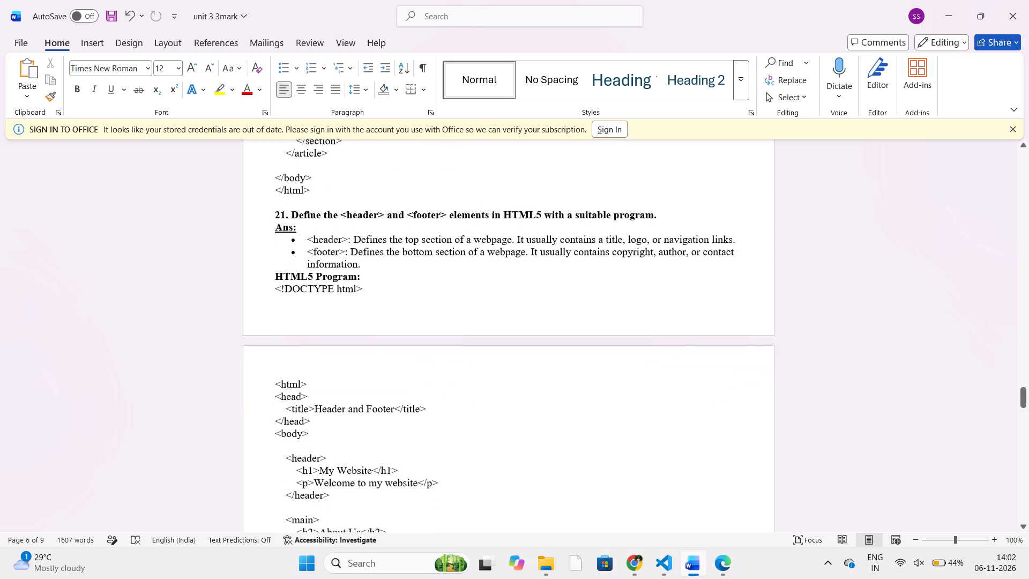
pyautogui.scroll(-2, 330, 381)
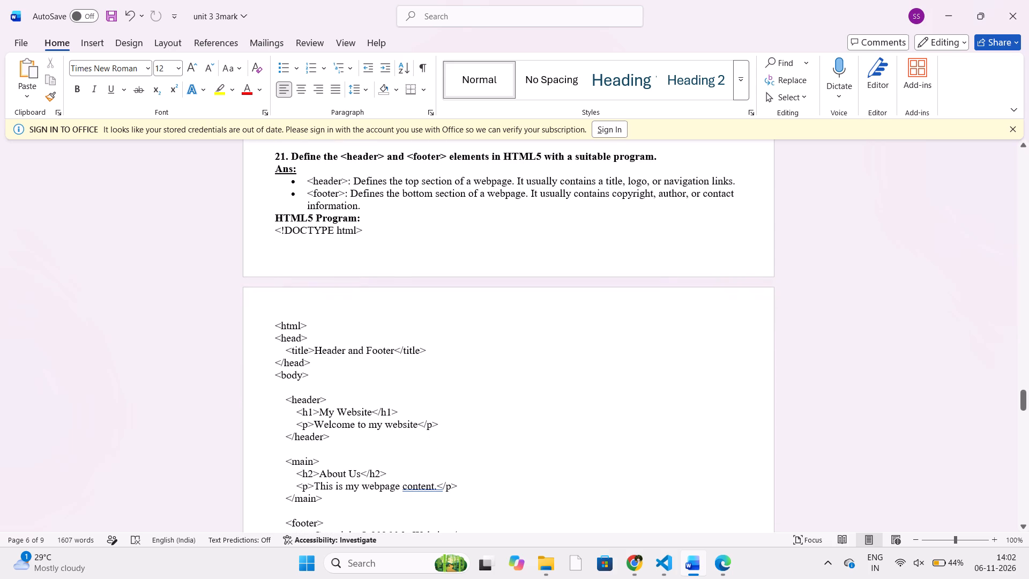
pyautogui.moveTo(363, 232); pyautogui.dragTo(274, 232)
pyautogui.press('BackSpace')
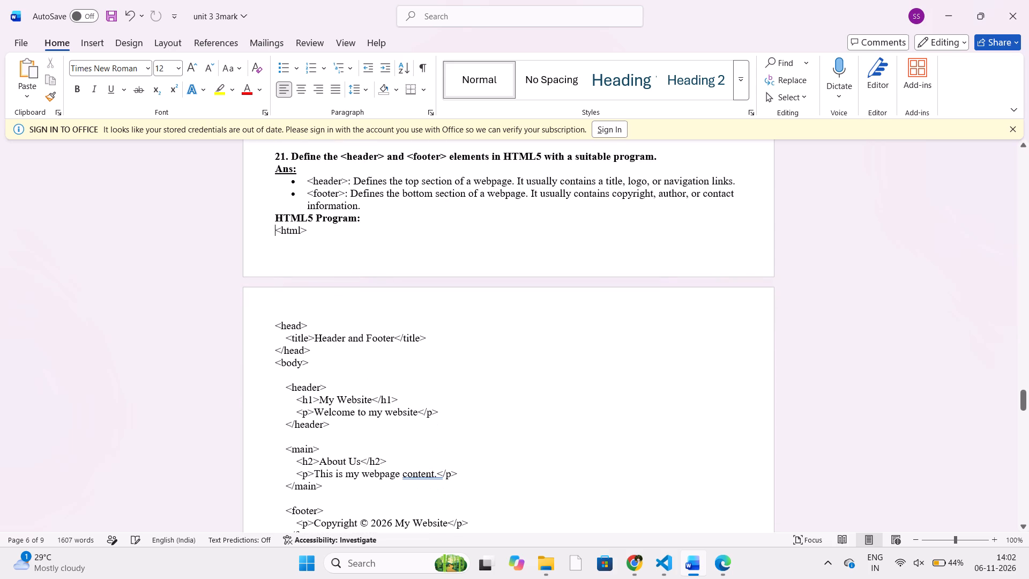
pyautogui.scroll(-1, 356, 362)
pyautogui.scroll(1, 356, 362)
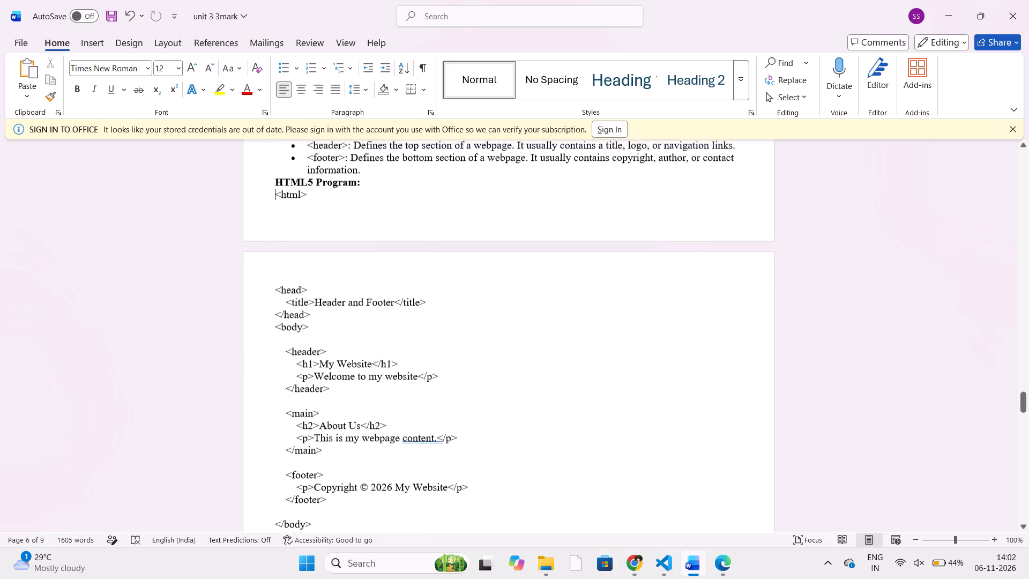
# Delete the <main> section and its extra blank line from question 21's header and footer program.
pyautogui.scroll(1, 356, 362)
pyautogui.scroll(-1, 356, 362)
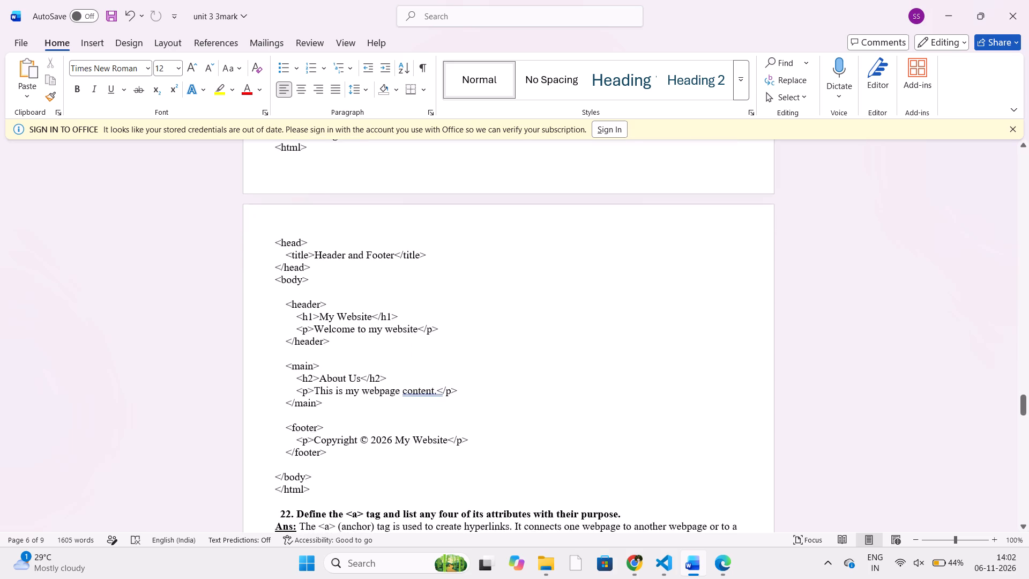
pyautogui.moveTo(339, 396); pyautogui.dragTo(276, 357)
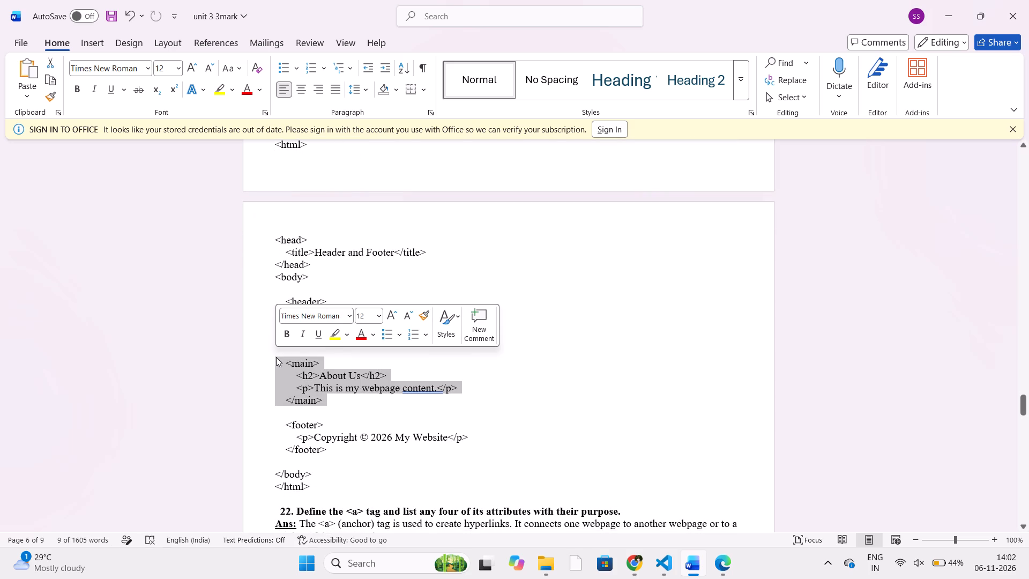
pyautogui.press('BackSpace')
pyautogui.press('BackSpace')
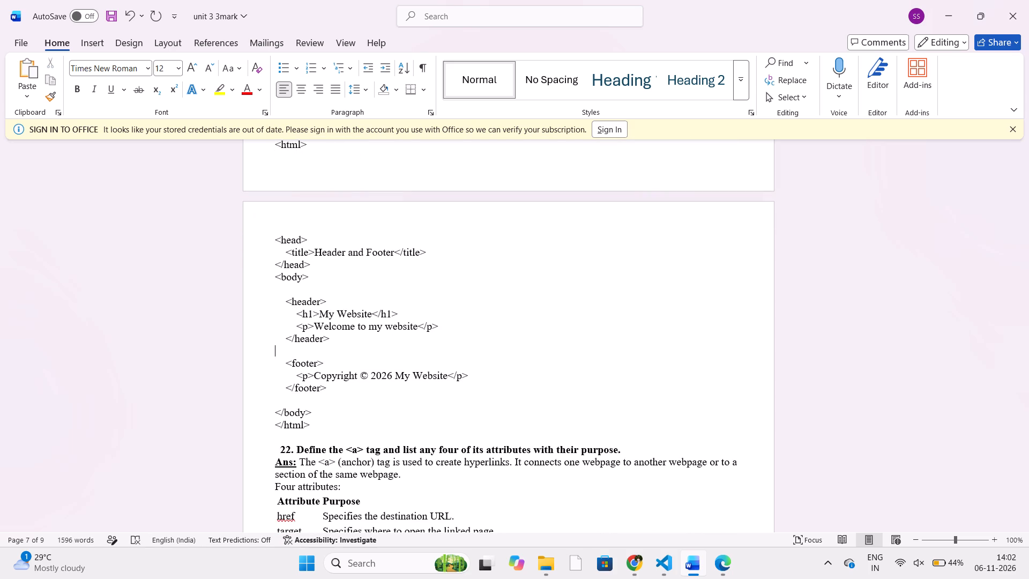
# Delete the text "Four attributes:" above the attribute table in question 22's <a> tag answer.
pyautogui.scroll(2, 276, 357)
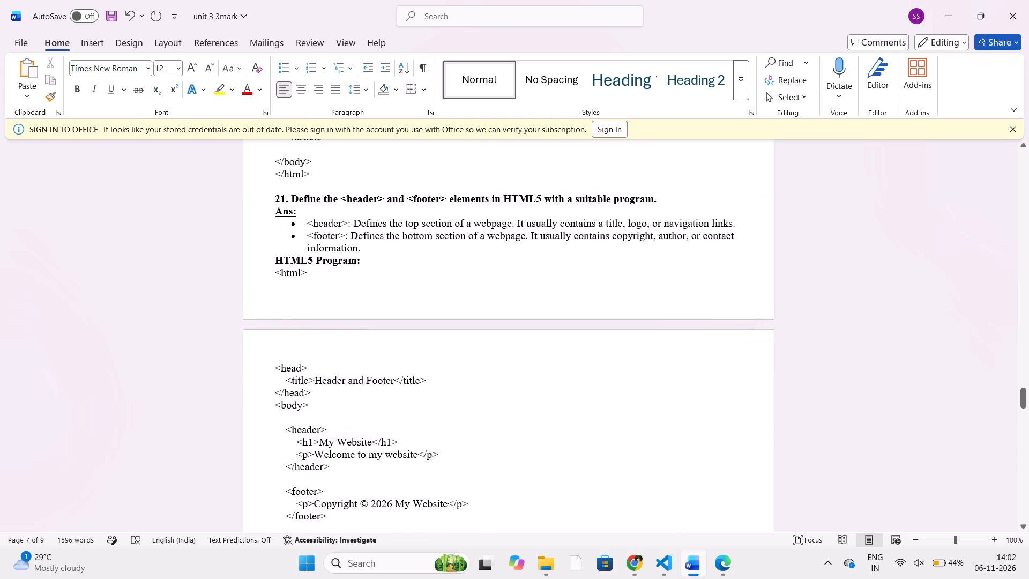
pyautogui.scroll(-3, 276, 357)
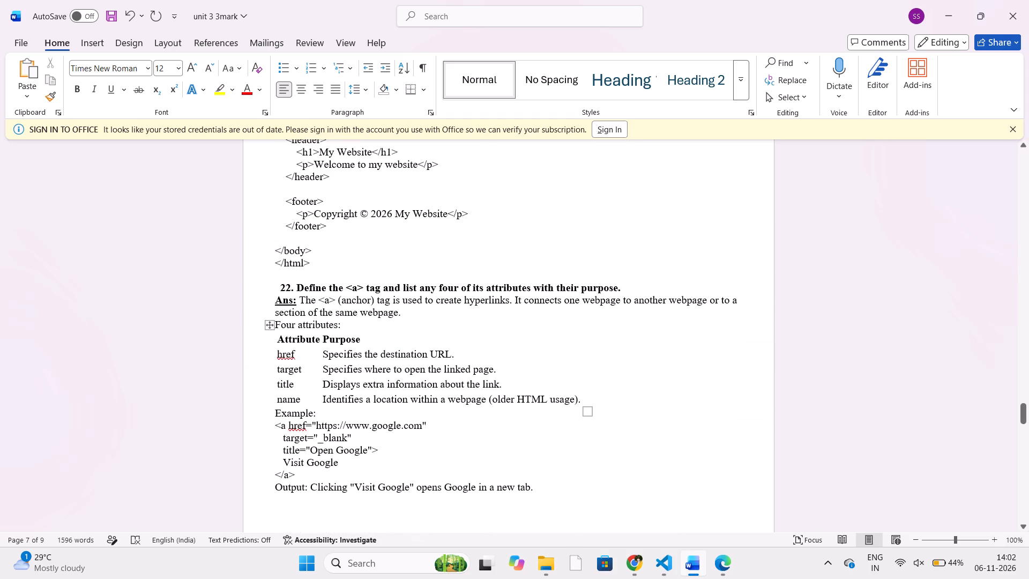
pyautogui.click(316, 394)
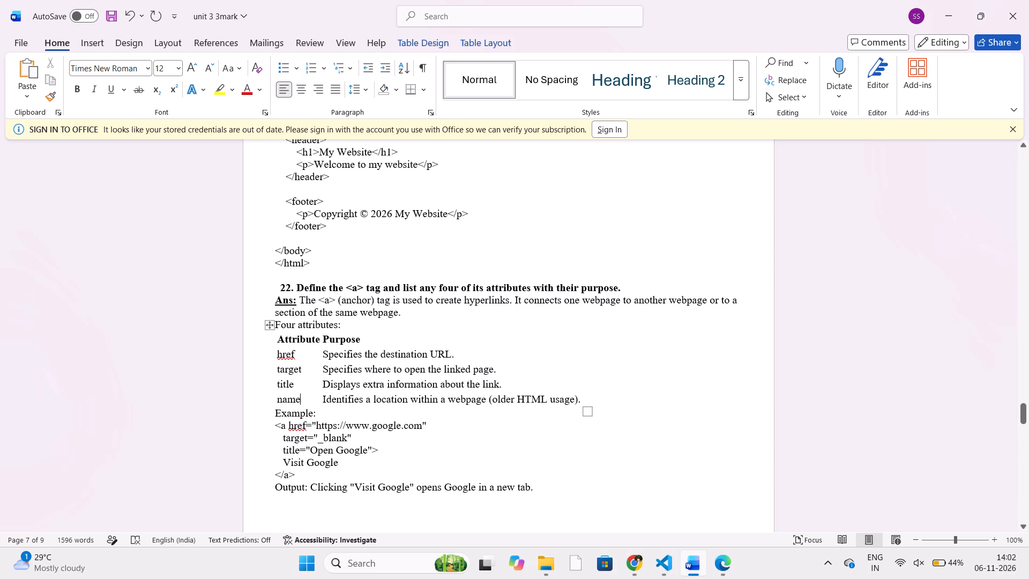
pyautogui.moveTo(345, 328); pyautogui.dragTo(273, 326)
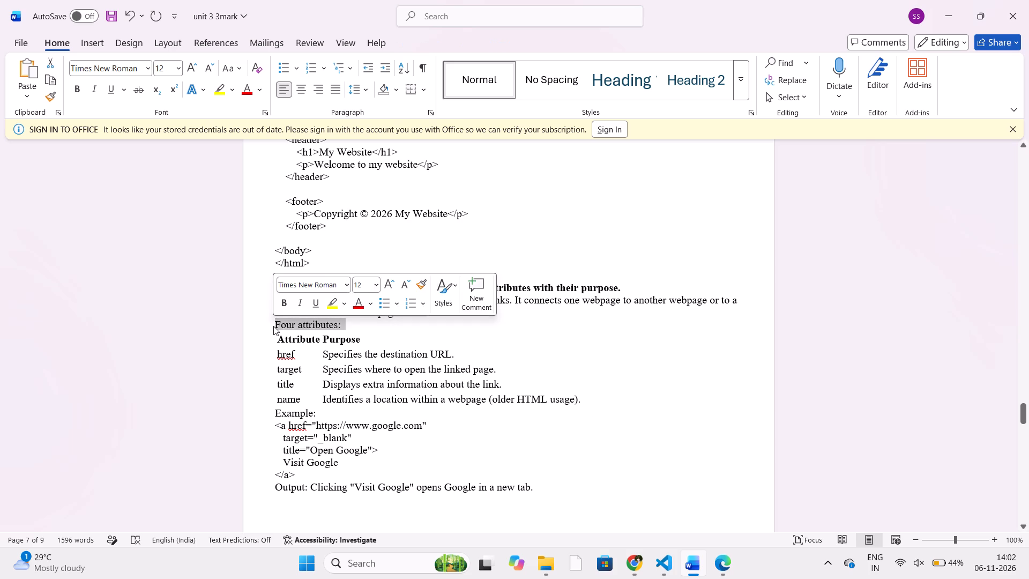
pyautogui.press('BackSpace')
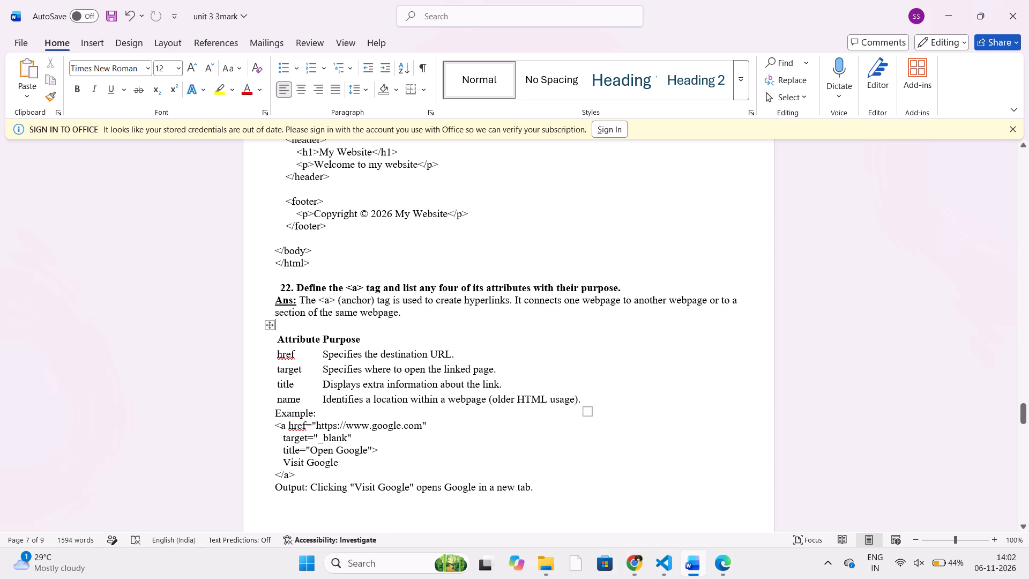
# Delete question 22's example code and output, leaving a single blank line before question 23's heading.
pyautogui.moveTo(548, 494); pyautogui.dragTo(276, 412)
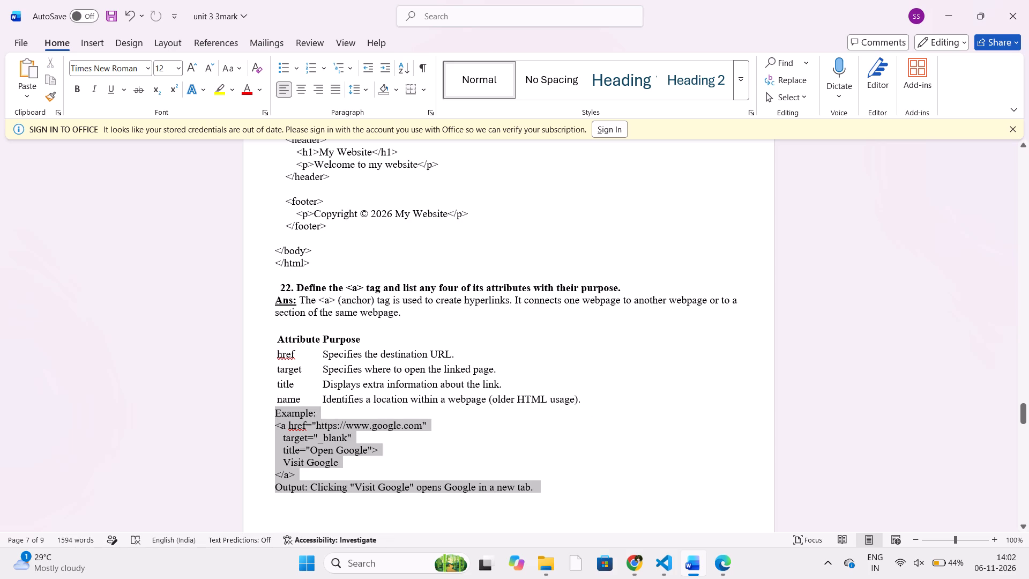
pyautogui.moveTo(276, 412); pyautogui.dragTo(276, 412)
pyautogui.press('BackSpace')
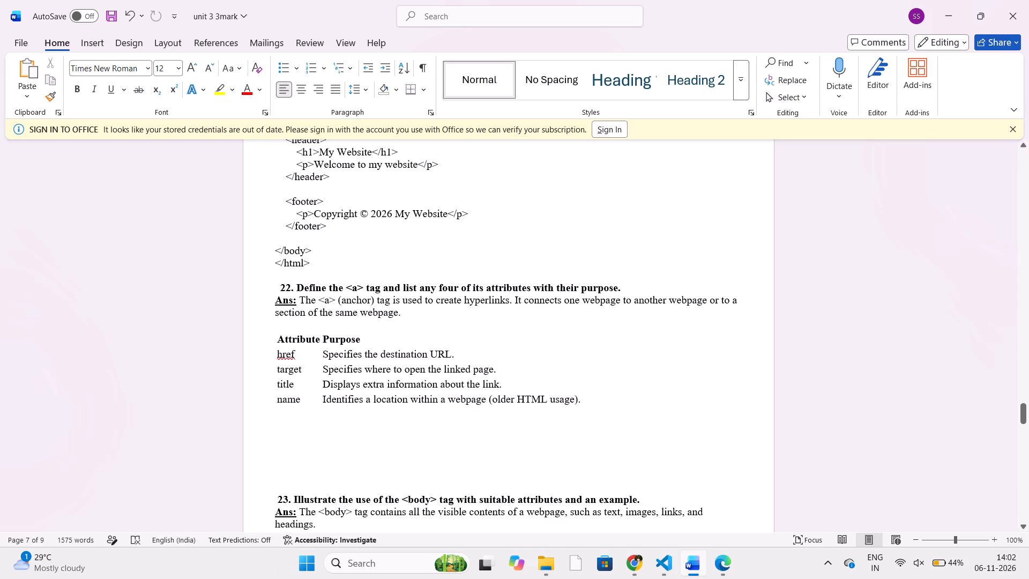
pyautogui.press('Delete')
pyautogui.press('Delete')
pyautogui.press('Delete')
pyautogui.press('Delete')
pyautogui.press('Delete')
pyautogui.press('Delete')
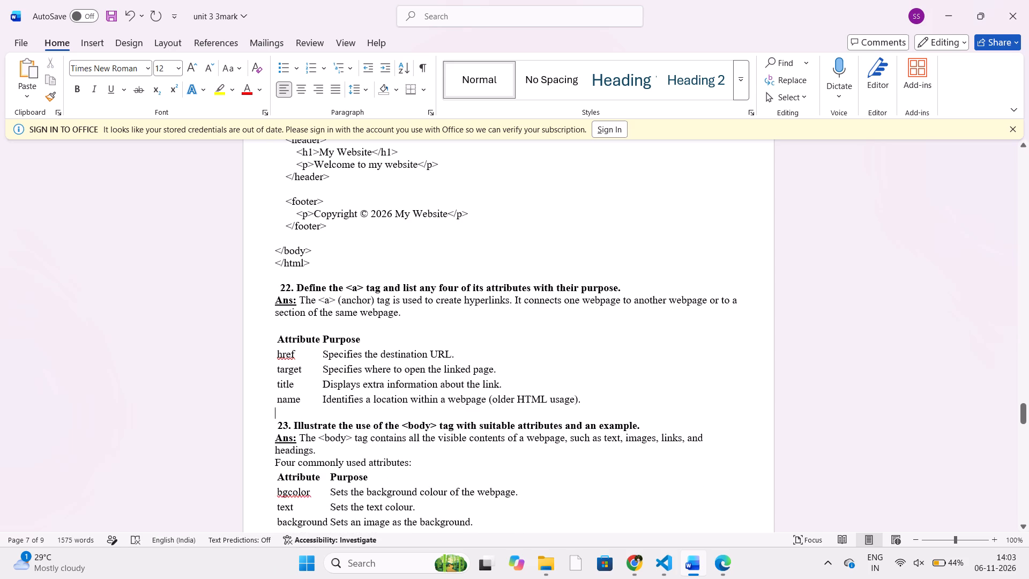
# Delete the text "Four commonly used attributes:" above the attribute table in question 23's <body> tag answer.
pyautogui.scroll(-1, 349, 472)
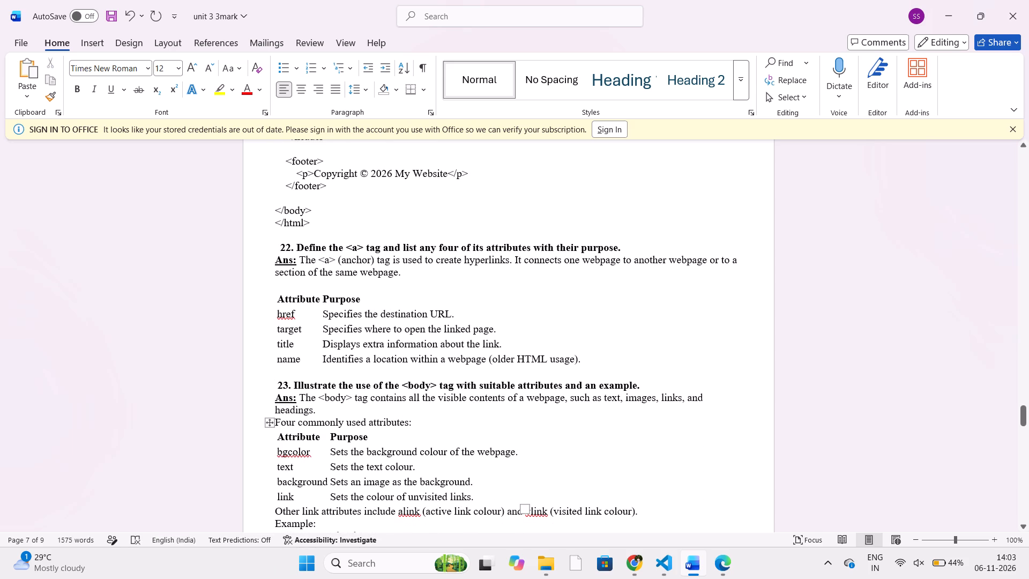
pyautogui.click(428, 421)
pyautogui.hotkey('shift', 'Home')
pyautogui.press('BackSpace')
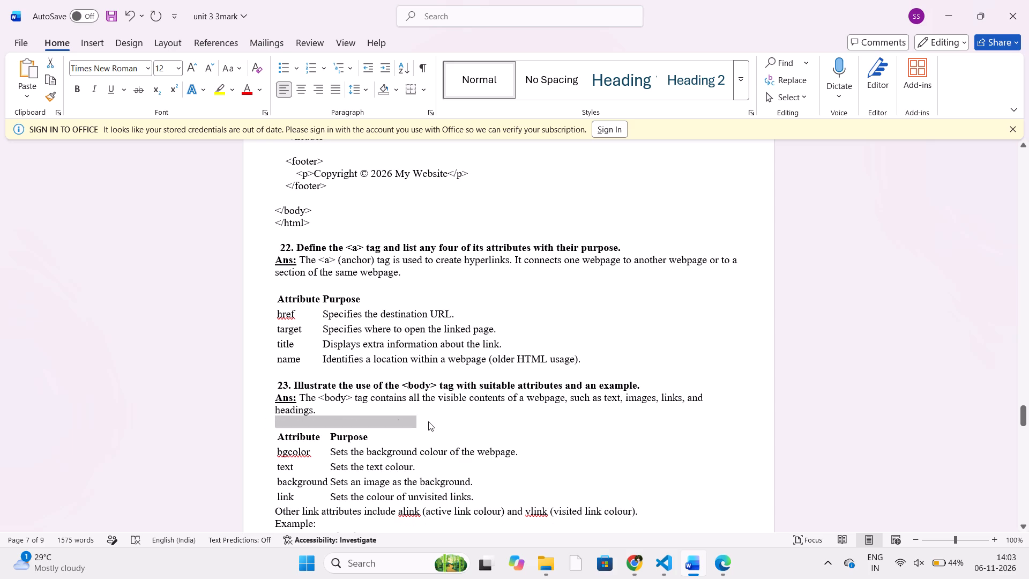
# Delete the sentence about other link attributes, alink and vlink, below question 23's attribute table.
pyautogui.scroll(-1, 428, 421)
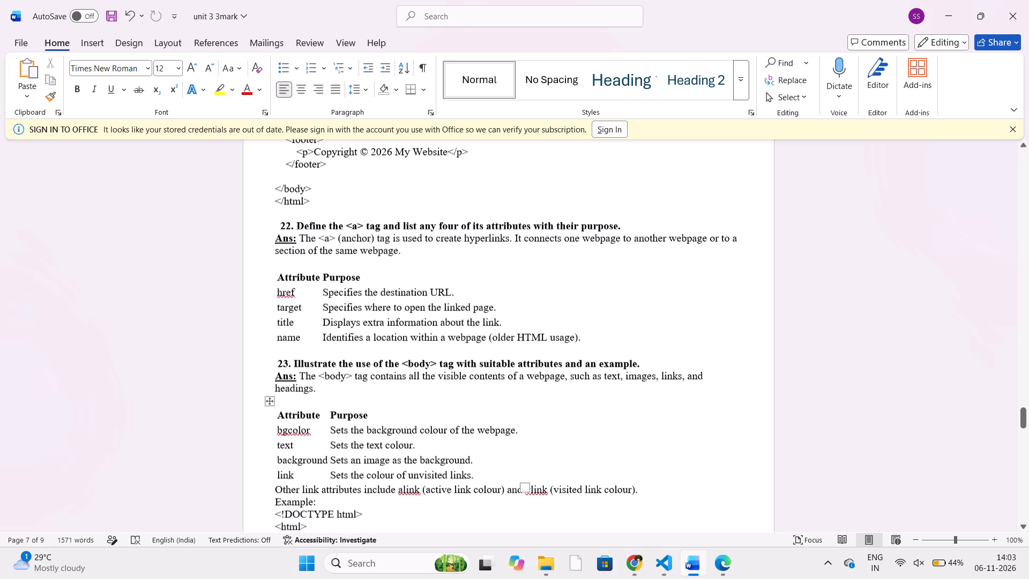
pyautogui.scroll(-3, 428, 421)
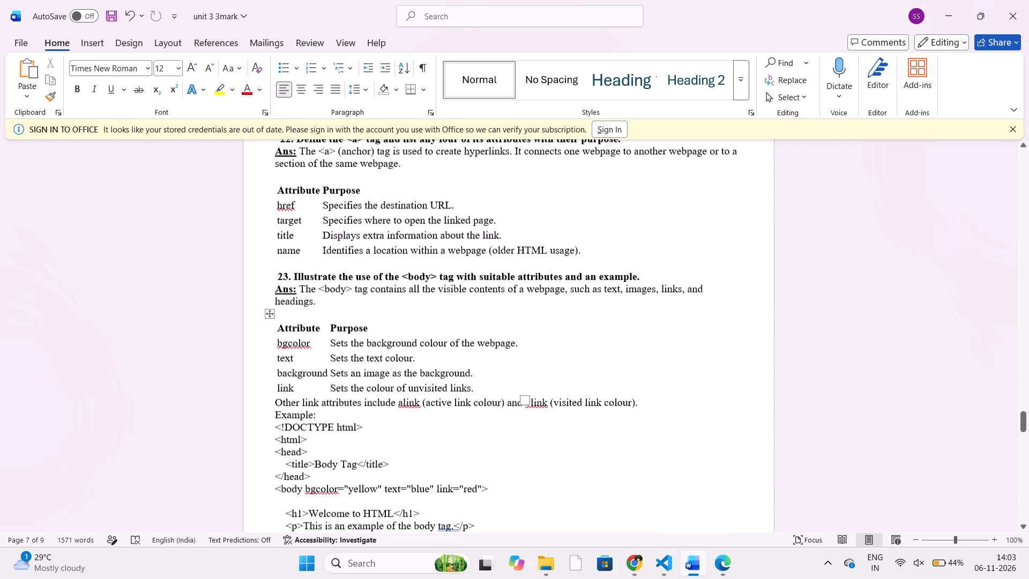
pyautogui.scroll(-1, 428, 421)
pyautogui.moveTo(649, 406); pyautogui.dragTo(337, 395)
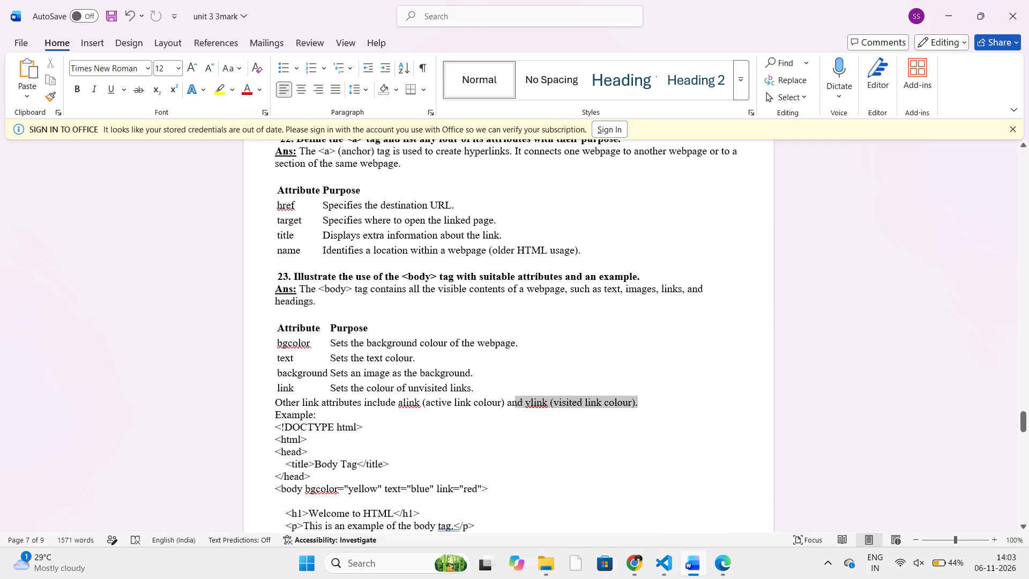
pyautogui.moveTo(337, 395); pyautogui.dragTo(258, 401)
pyautogui.press('BackSpace')
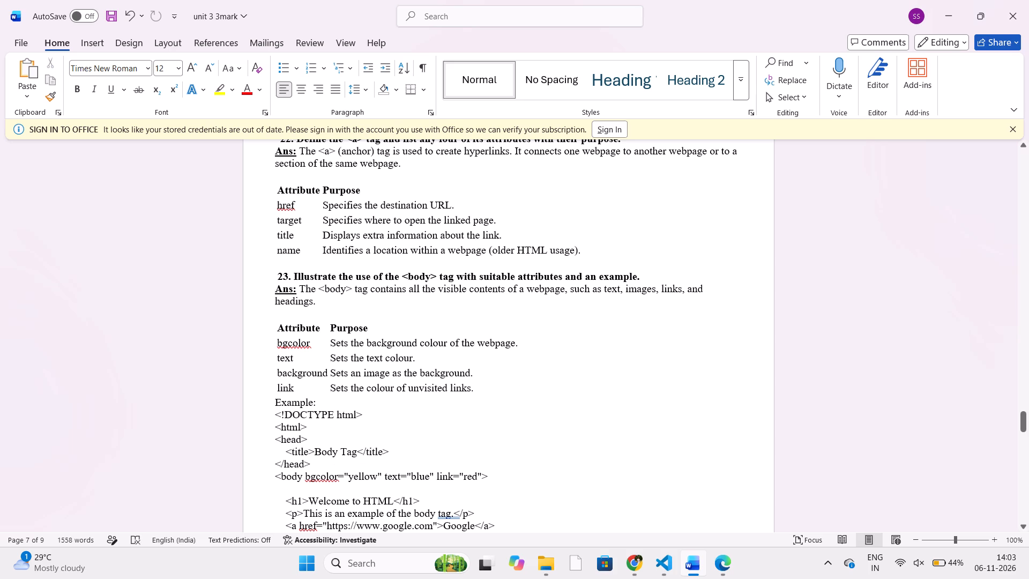
# Delete the <!DOCTYPE html> line and the paragraph and Google link lines from question 23's example program.
pyautogui.moveTo(376, 418); pyautogui.dragTo(270, 418)
pyautogui.press('BackSpace')
pyautogui.scroll(-1, 270, 418)
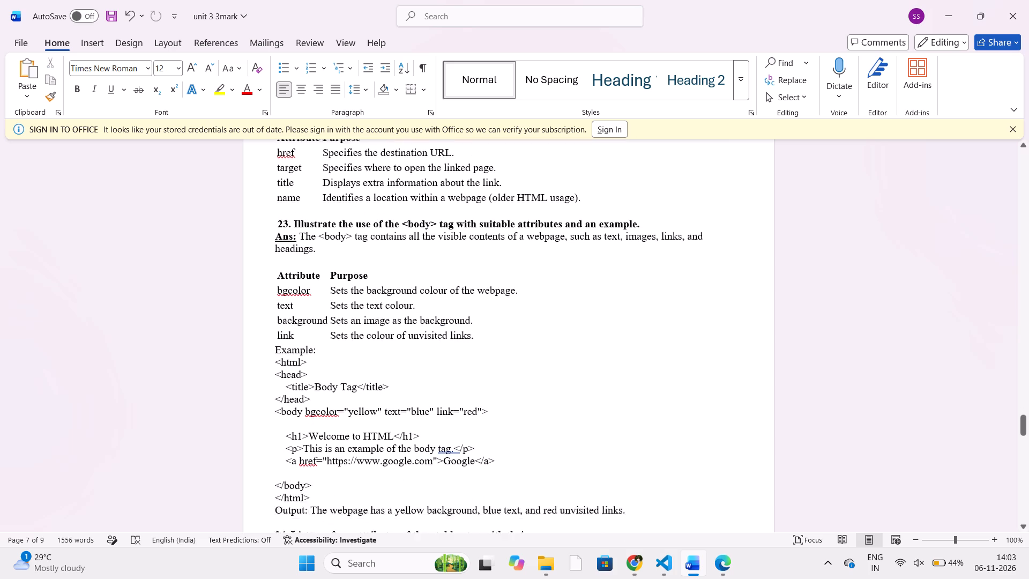
pyautogui.scroll(-2, 270, 418)
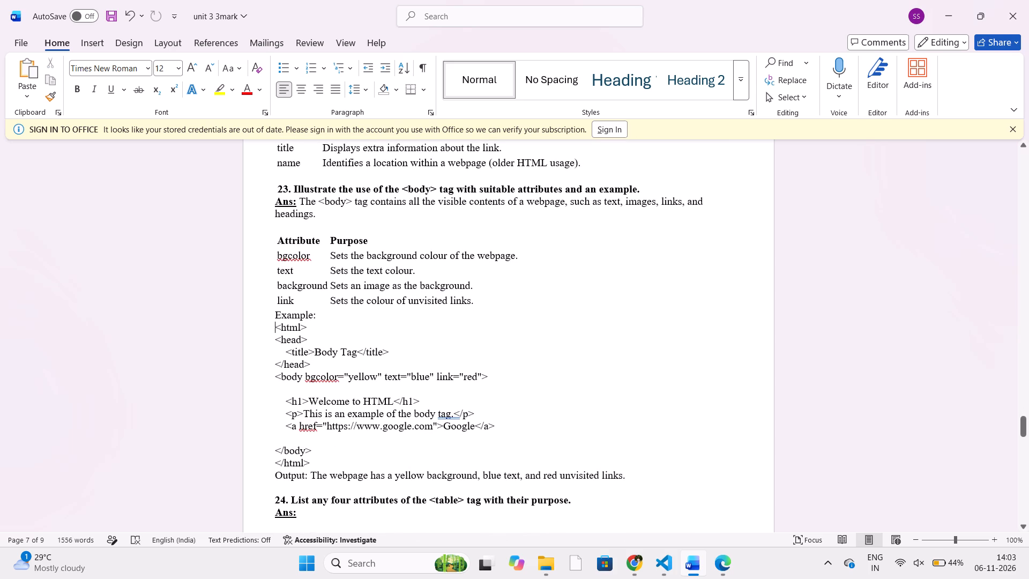
pyautogui.moveTo(506, 427); pyautogui.dragTo(258, 418)
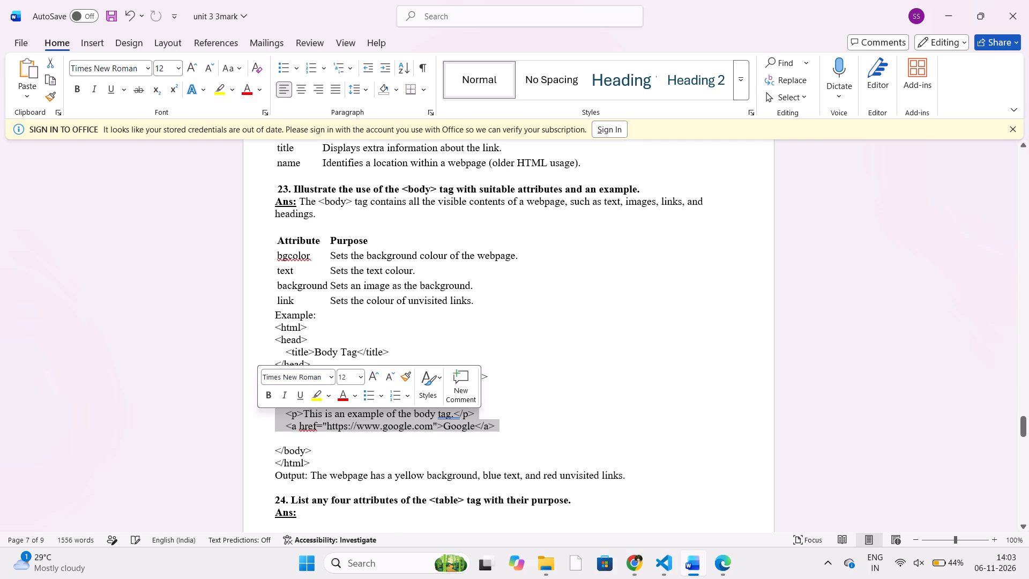
pyautogui.press('BackSpace')
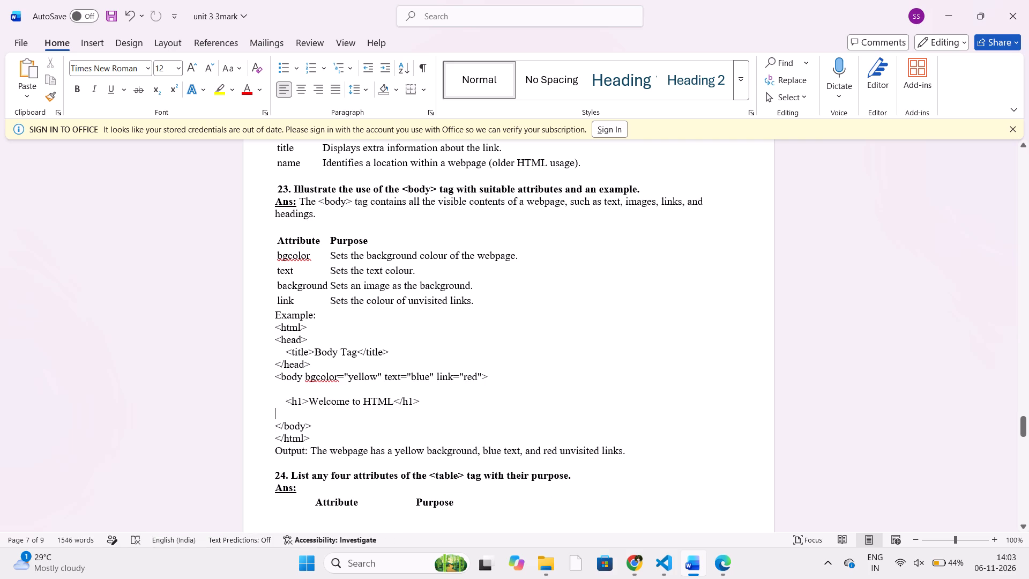
# Delete the output line below question 23's body tag program.
pyautogui.moveTo(633, 449); pyautogui.dragTo(300, 447)
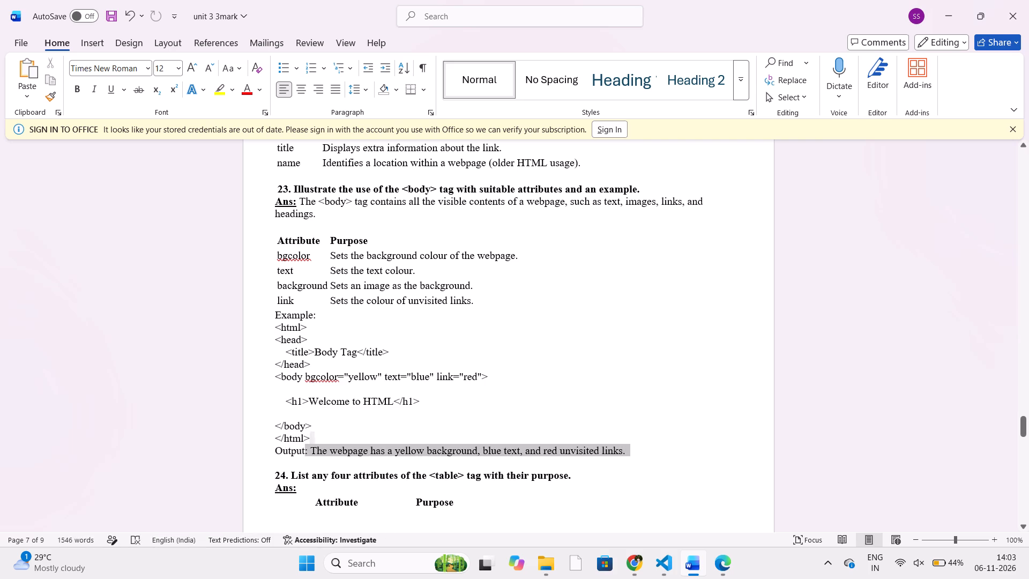
pyautogui.moveTo(300, 447); pyautogui.dragTo(277, 454)
pyautogui.press('BackSpace')
# Delete question 24's table example, output and extra blank lines, leaving one blank line before question 25's heading.
pyautogui.scroll(-1, 277, 454)
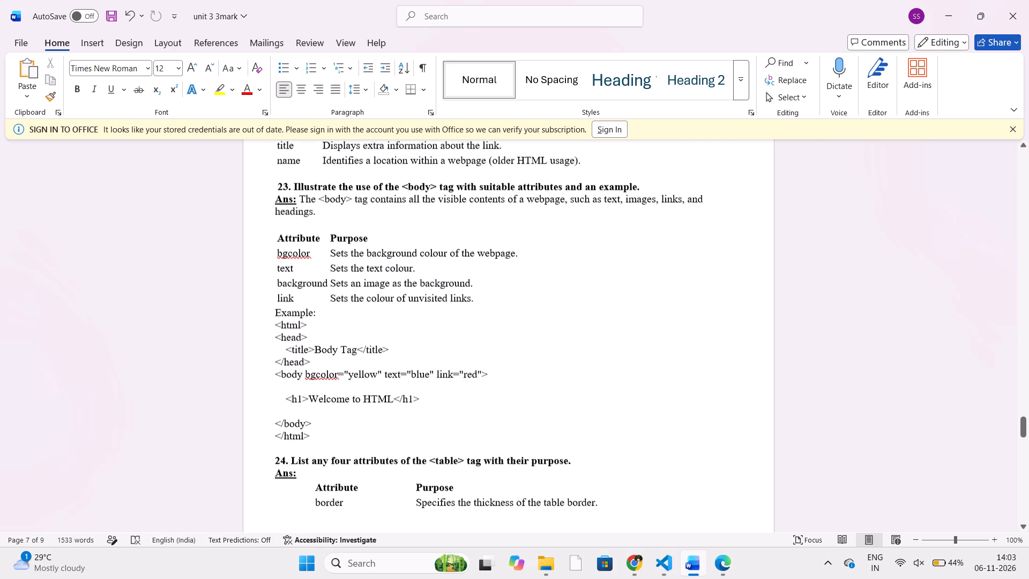
pyautogui.scroll(-1, 277, 454)
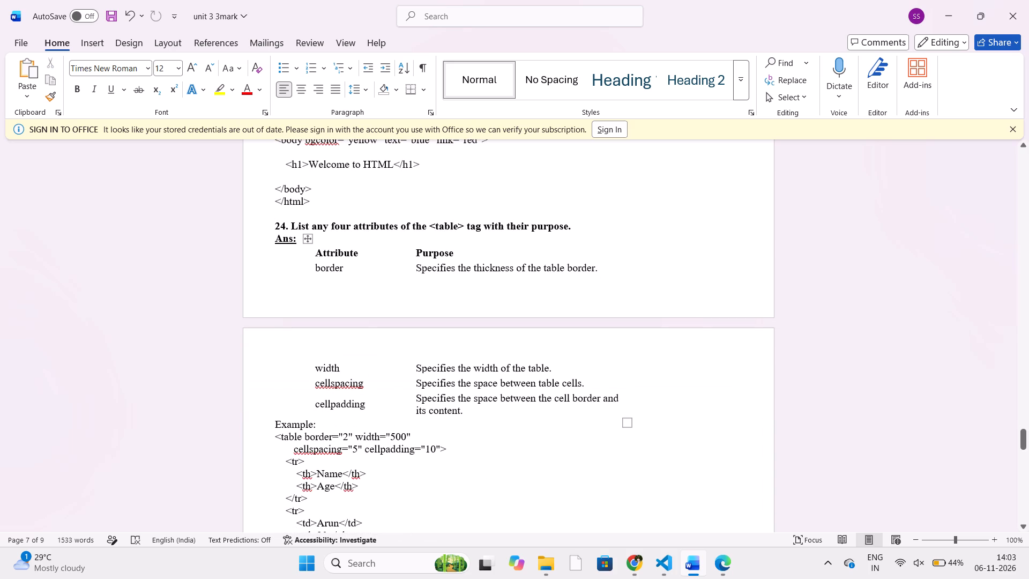
pyautogui.scroll(-3, 316, 421)
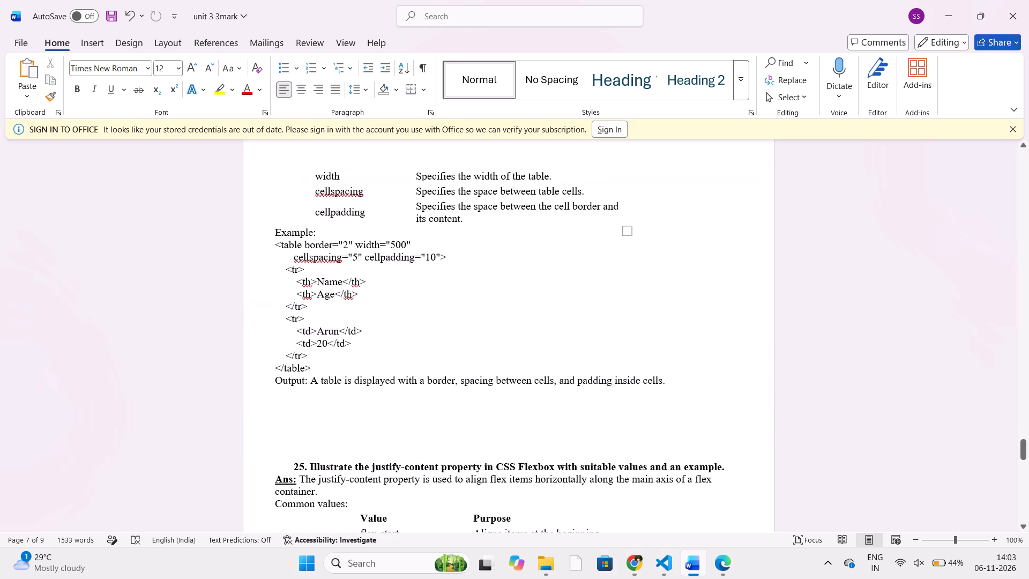
pyautogui.moveTo(314, 441); pyautogui.dragTo(276, 232)
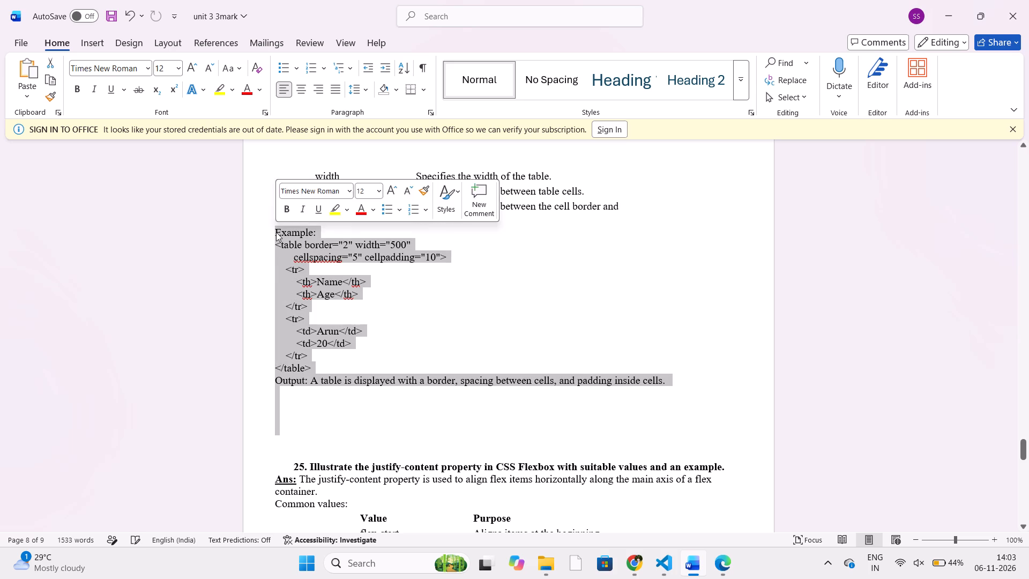
pyautogui.press('BackSpace')
pyautogui.press('Delete')
pyautogui.click(276, 232)
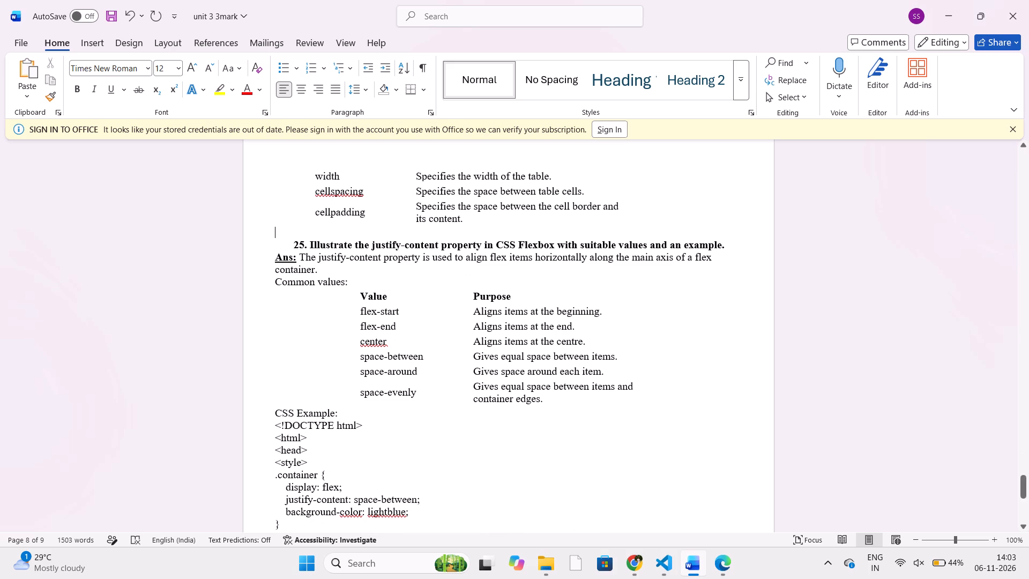
# Remove the leading spaces before question 25's heading so it aligns with the margin.
pyautogui.click(292, 244)
pyautogui.press('Delete')
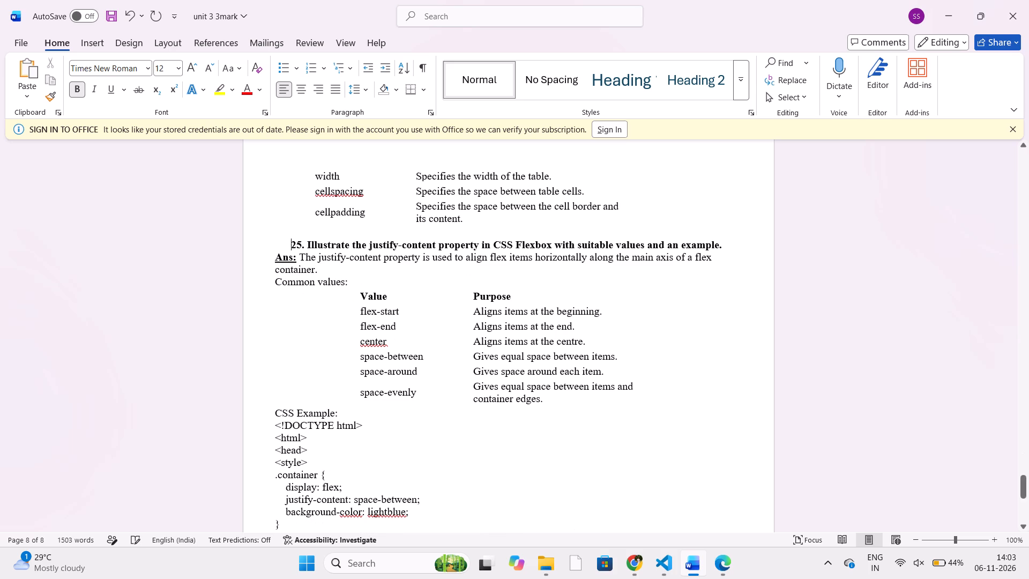
pyautogui.press('BackSpace')
pyautogui.press('BackSpace')
pyautogui.press('BackSpace')
pyautogui.press('BackSpace')
pyautogui.press('BackSpace')
pyautogui.press('BackSpace')
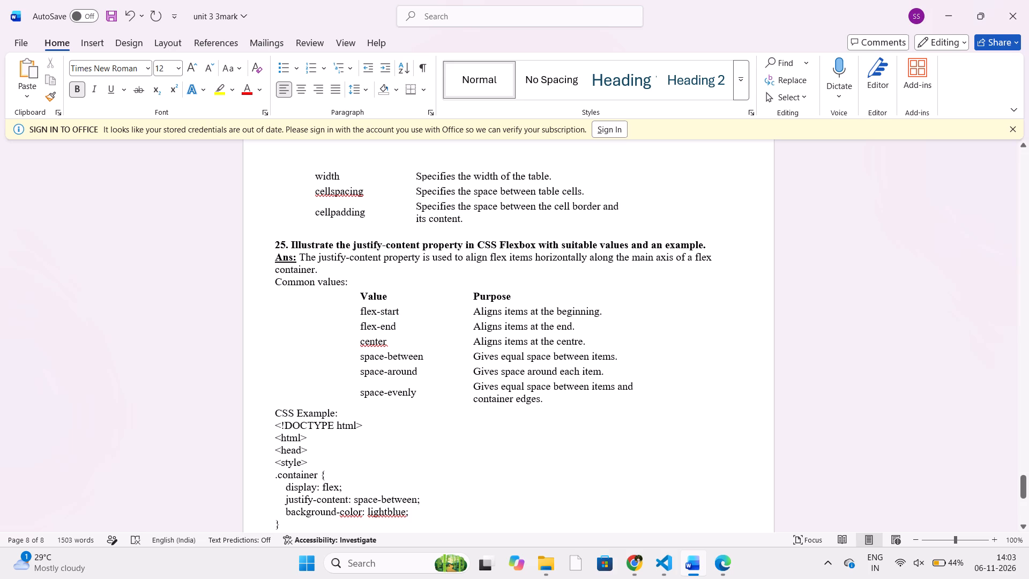
# Delete the introductory justify-content sentence and the "Common values:" line from question 25's answer, keeping the "Ans:" label.
pyautogui.moveTo(352, 285); pyautogui.dragTo(296, 259)
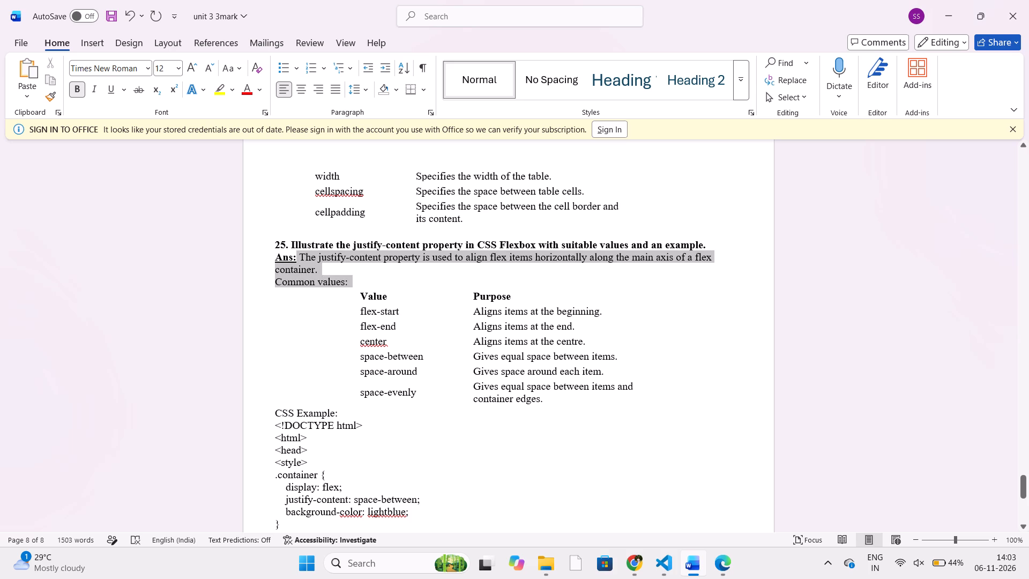
pyautogui.moveTo(296, 259); pyautogui.dragTo(300, 259)
pyautogui.press('BackSpace')
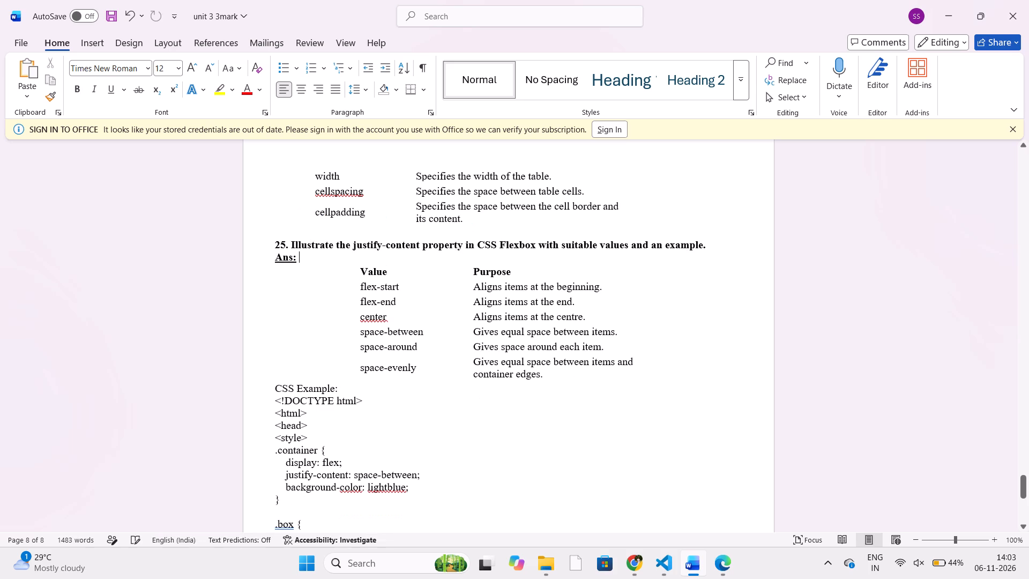
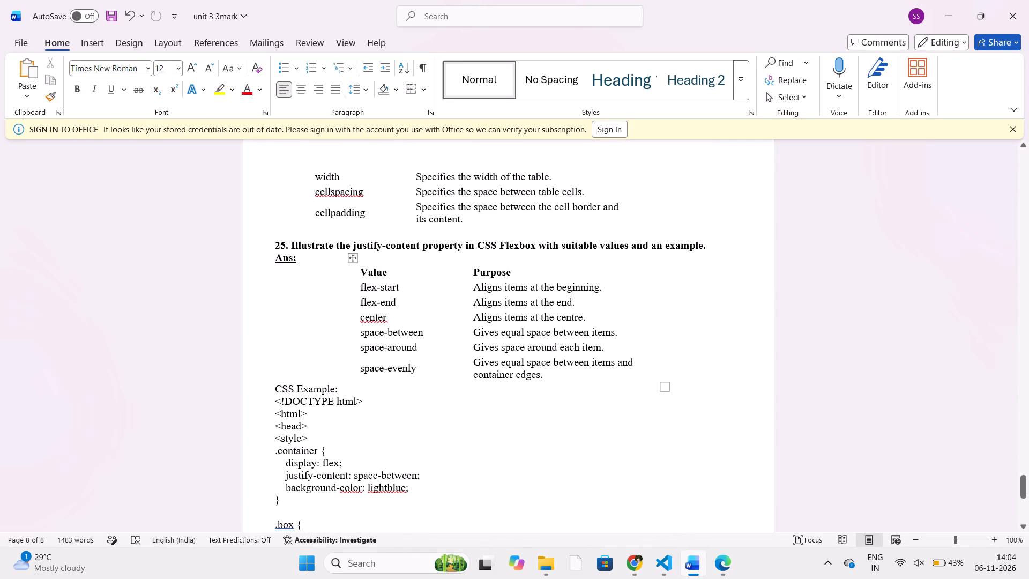
# Reduce question 25's CSS example to the .container rule by deleting the HTML markup, the .box rule and the output line.
pyautogui.moveTo(314, 438); pyautogui.dragTo(271, 390)
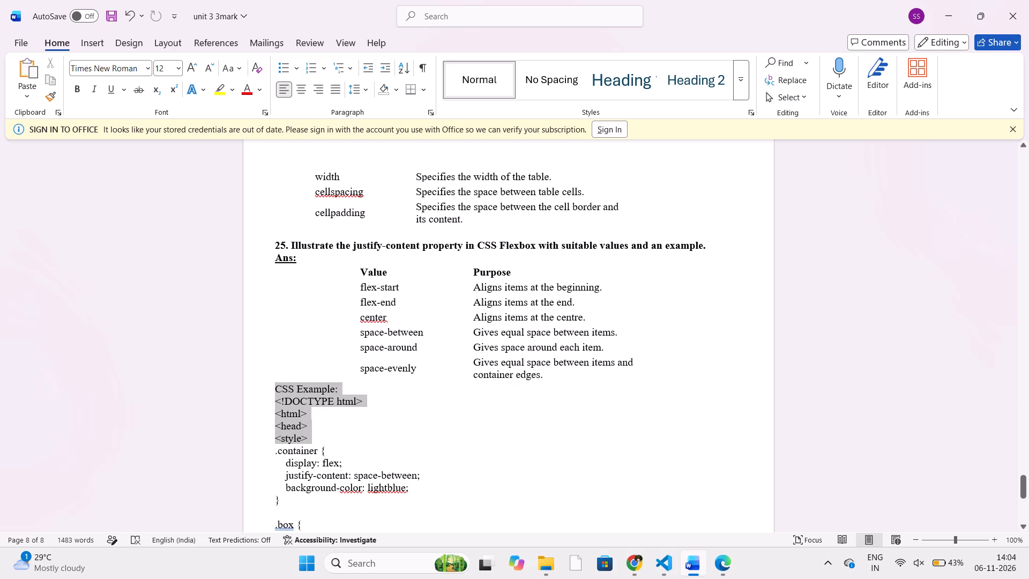
pyautogui.moveTo(271, 390); pyautogui.dragTo(273, 400)
pyautogui.press('BackSpace')
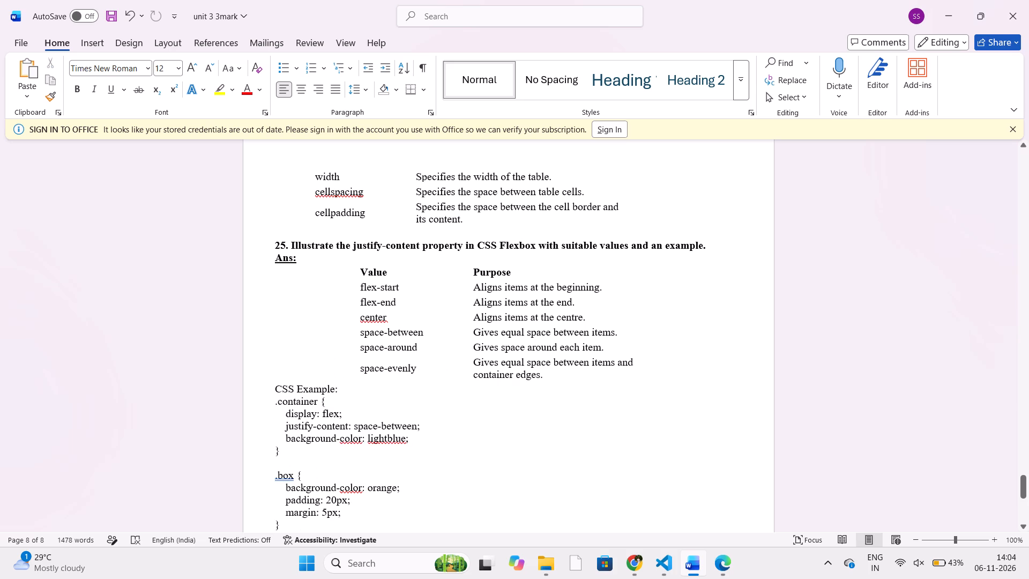
pyautogui.scroll(-2, 317, 475)
pyautogui.scroll(1, 317, 475)
pyautogui.scroll(-2, 317, 475)
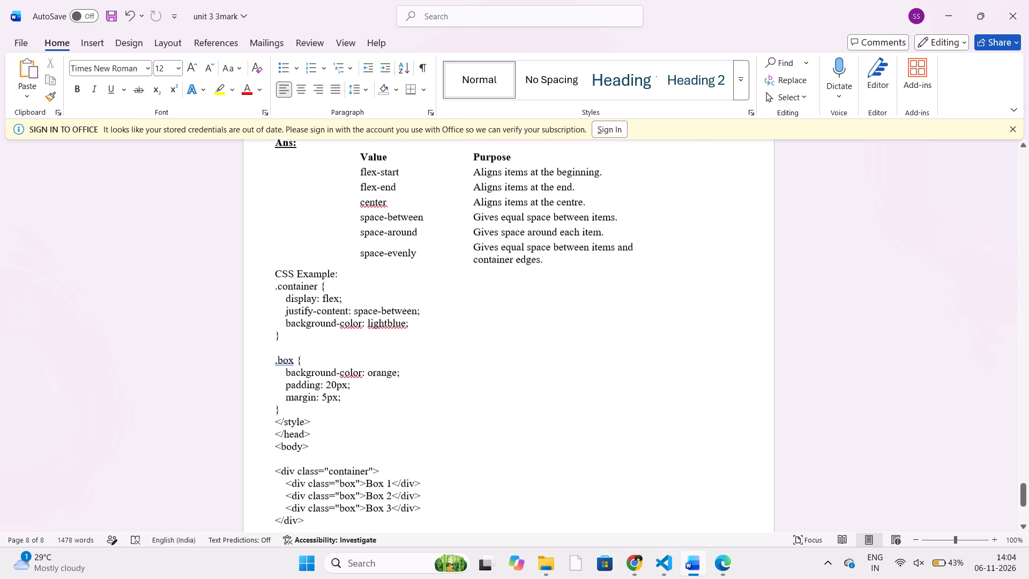
pyautogui.scroll(-1, 317, 475)
pyautogui.scroll(1, 317, 475)
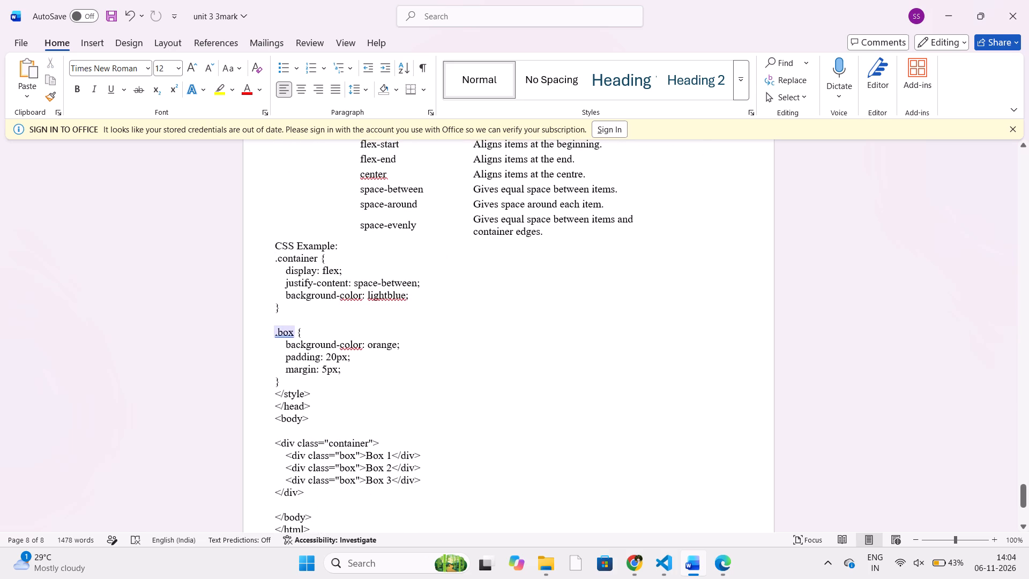
pyautogui.moveTo(281, 318); pyautogui.dragTo(317, 457)
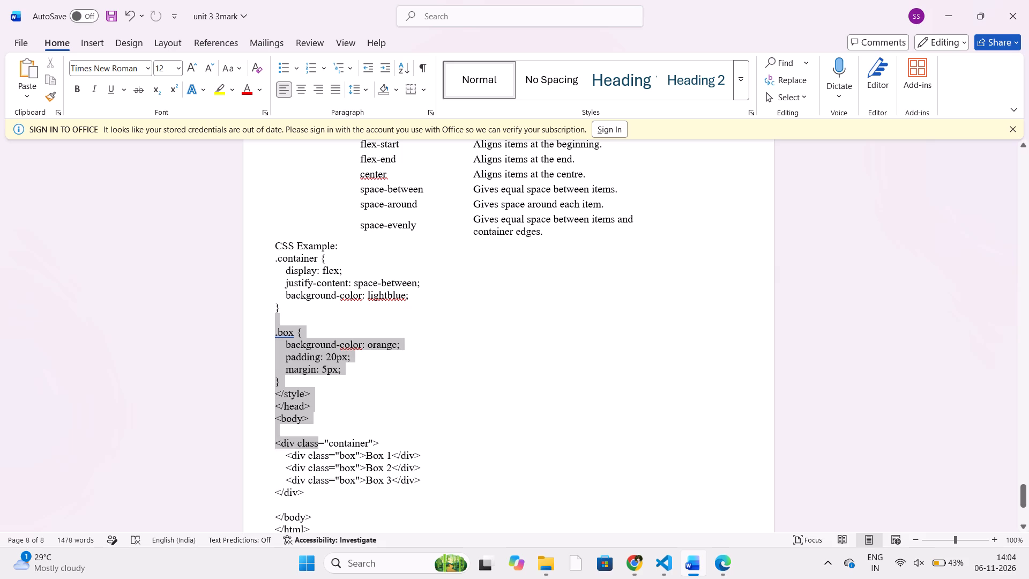
pyautogui.moveTo(317, 457); pyautogui.dragTo(355, 525)
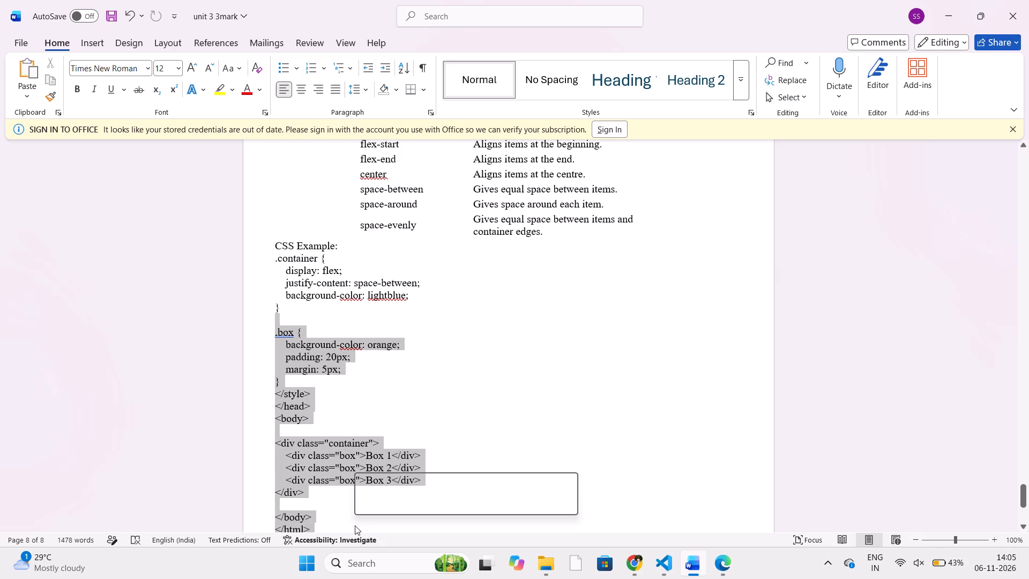
pyautogui.press('BackSpace')
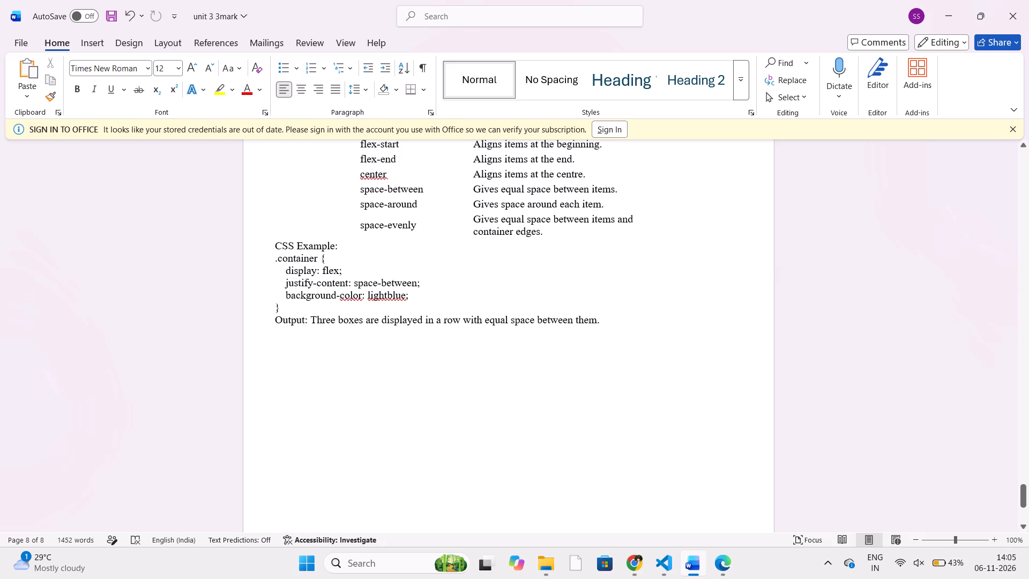
pyautogui.hotkey('shift', 'End')
pyautogui.press('BackSpace')
# Delete the "Pseudo Selectors in CSS" title and the "Definition:" label from question 18's answer, starting the definition below "Ans:".
pyautogui.scroll(2, 356, 469)
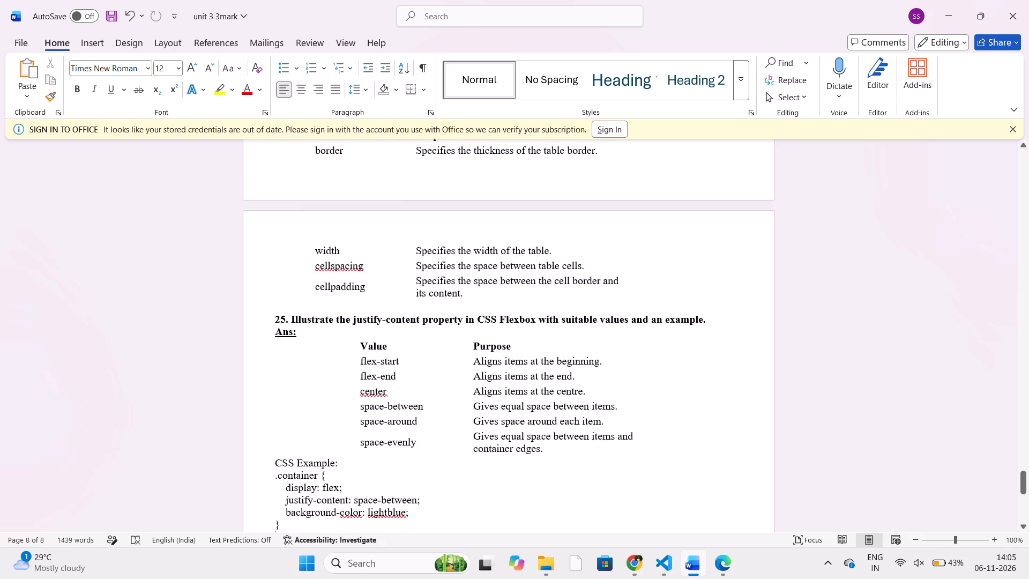
pyautogui.scroll(14, 356, 469)
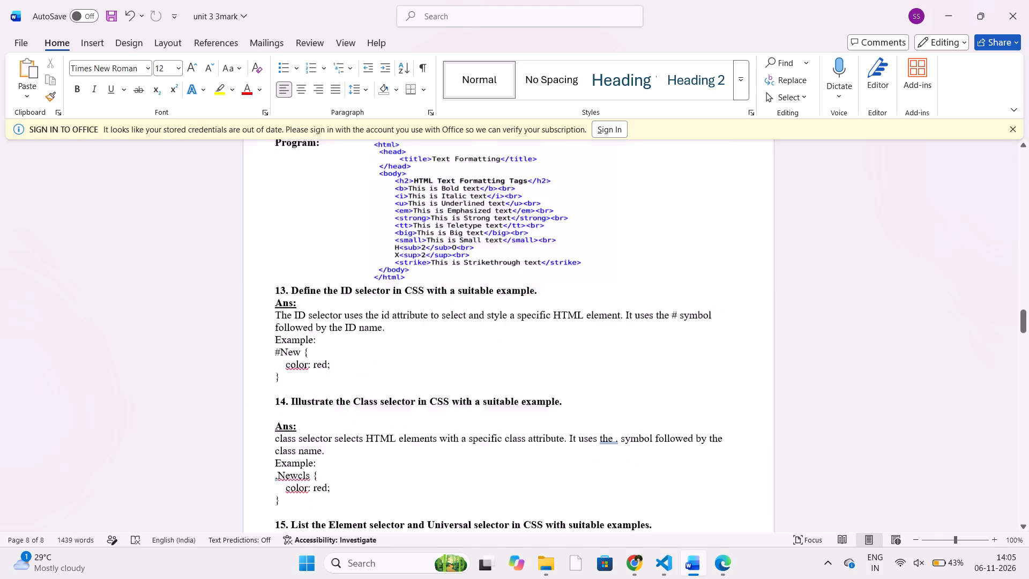
pyautogui.scroll(-3, 356, 469)
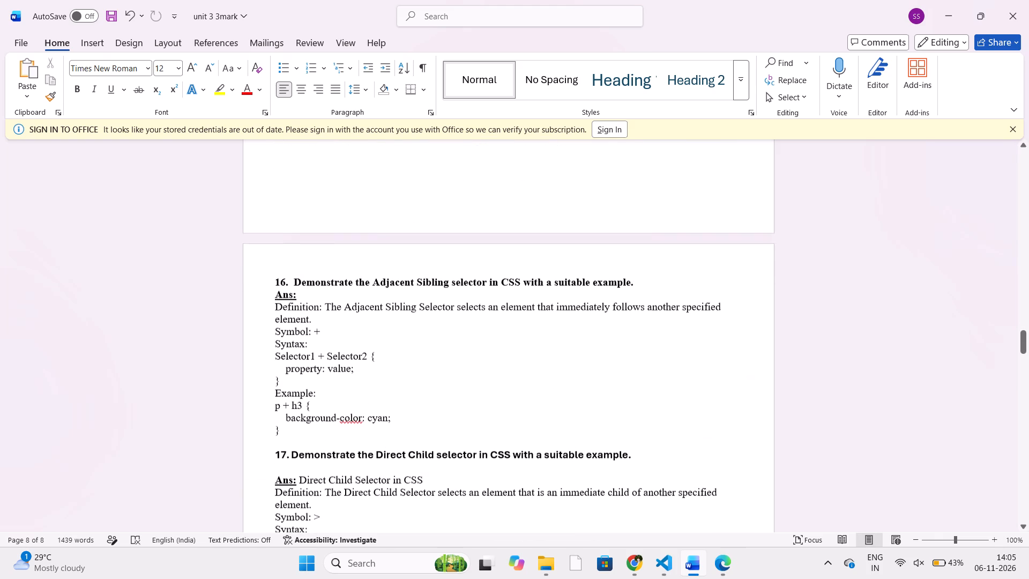
pyautogui.scroll(-1, 356, 469)
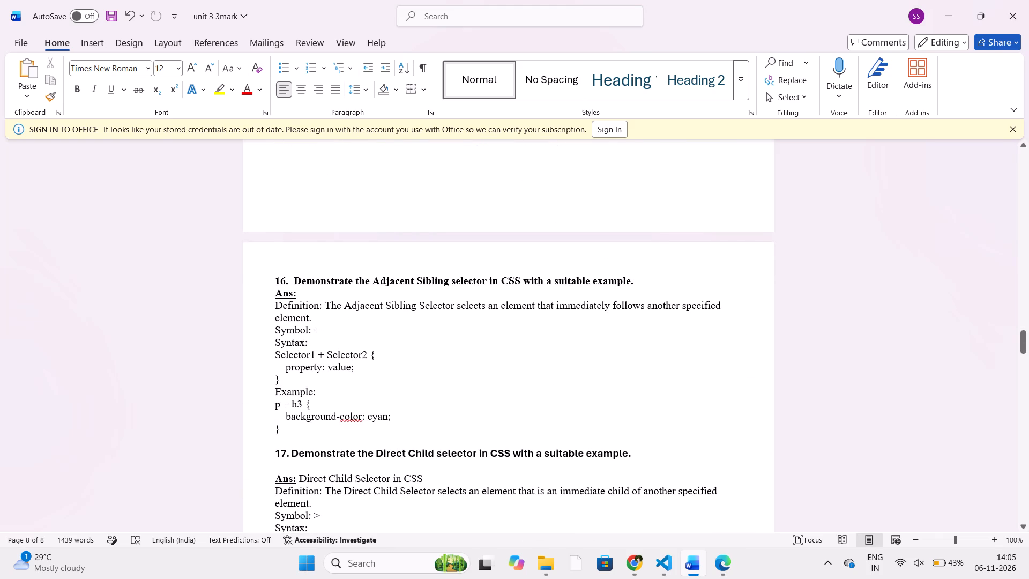
pyautogui.scroll(-3, 308, 375)
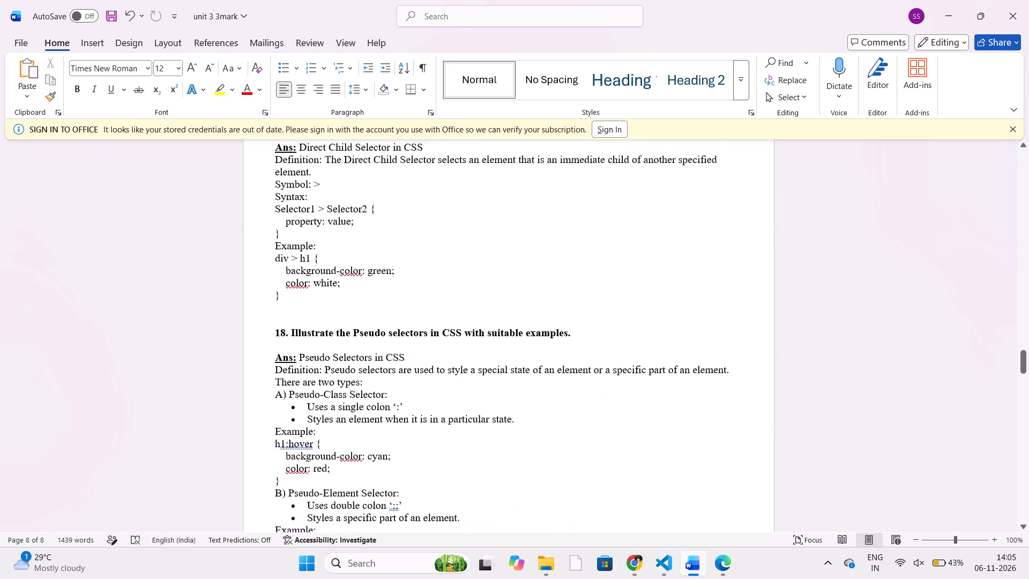
pyautogui.scroll(-3, 308, 375)
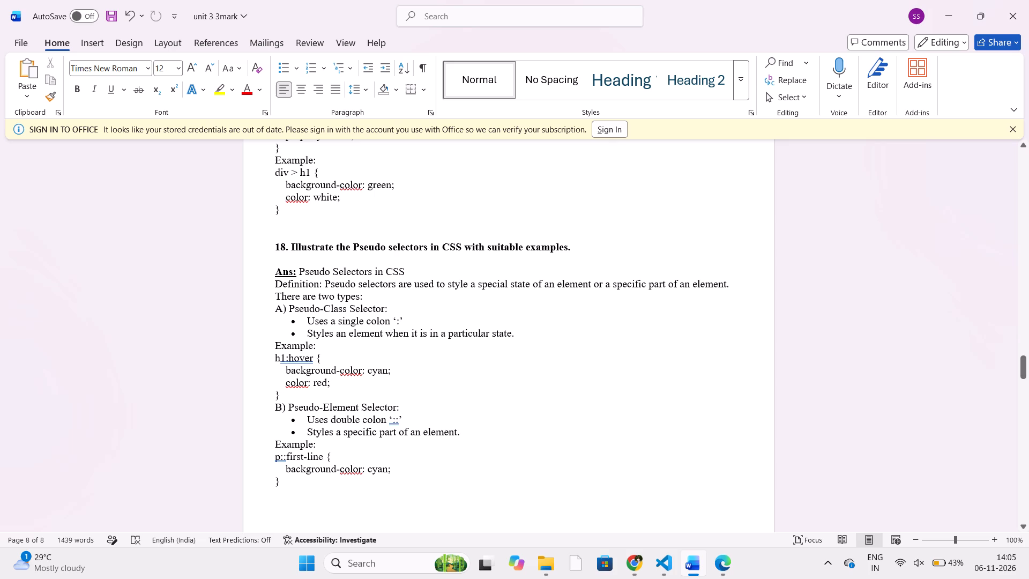
pyautogui.moveTo(324, 281); pyautogui.dragTo(305, 268)
pyautogui.press('BackSpace')
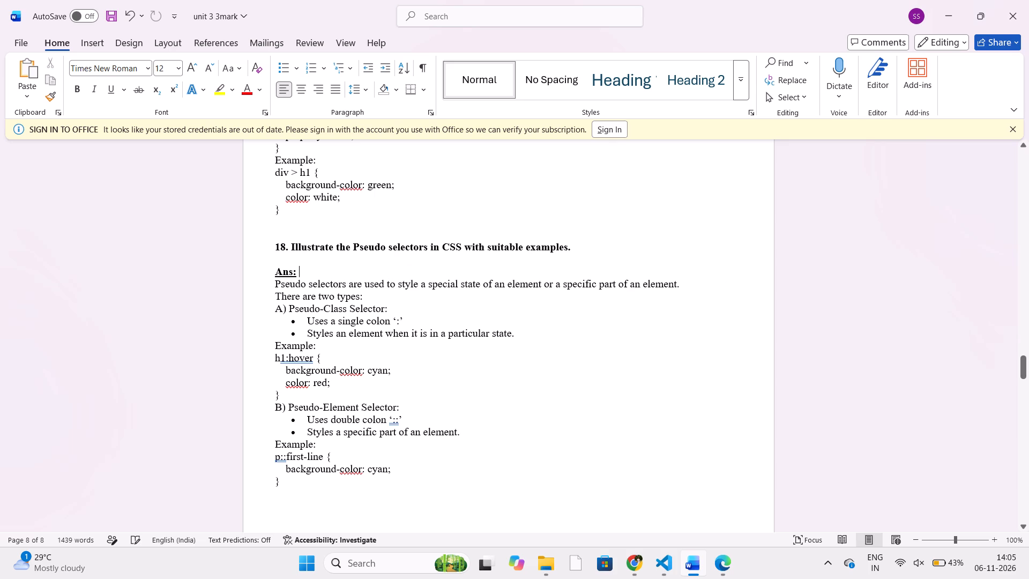
# Delete the text "There are two types:" from question 18's answer.
pyautogui.click(374, 301)
pyautogui.hotkey('ctrl', 'BackSpace')
pyautogui.hotkey('ctrl', 'BackSpace')
pyautogui.hotkey('ctrl', 'BackSpace')
pyautogui.hotkey('ctrl', 'BackSpace')
pyautogui.hotkey('ctrl', 'BackSpace')
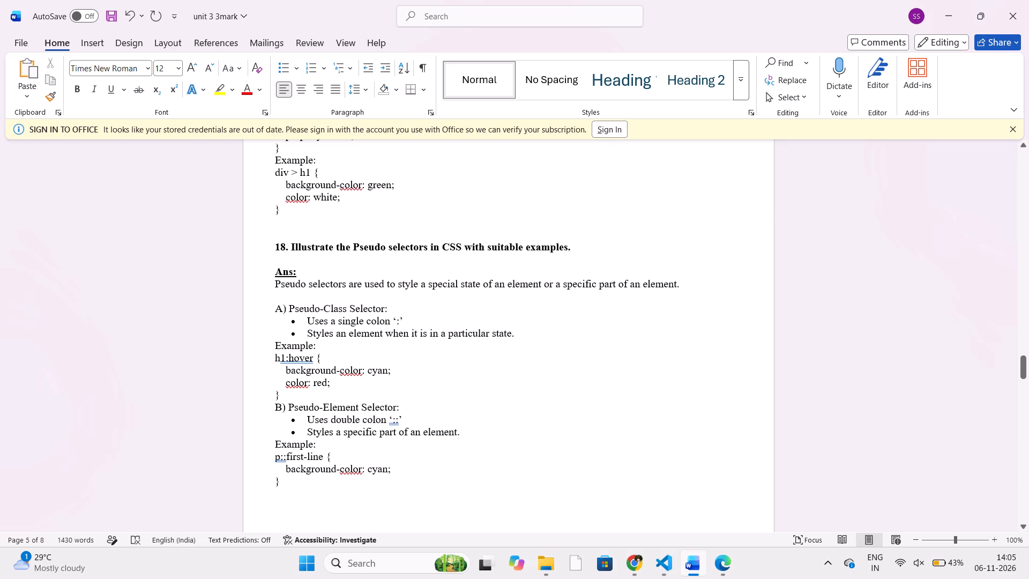
# Correct the misspelled "artical" to "article" in question 20's heading.
pyautogui.scroll(-2, 355, 339)
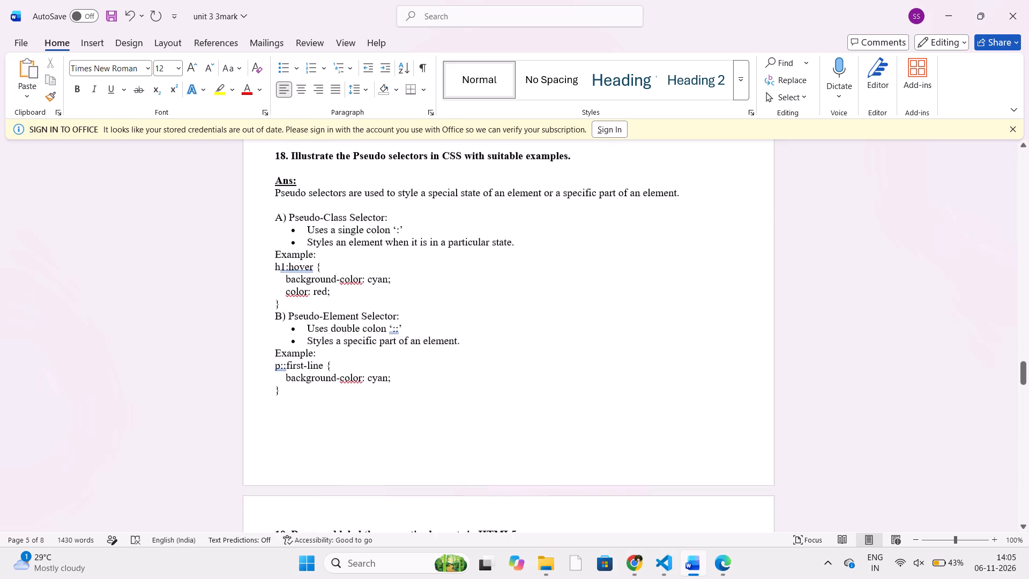
pyautogui.scroll(-5, 355, 339)
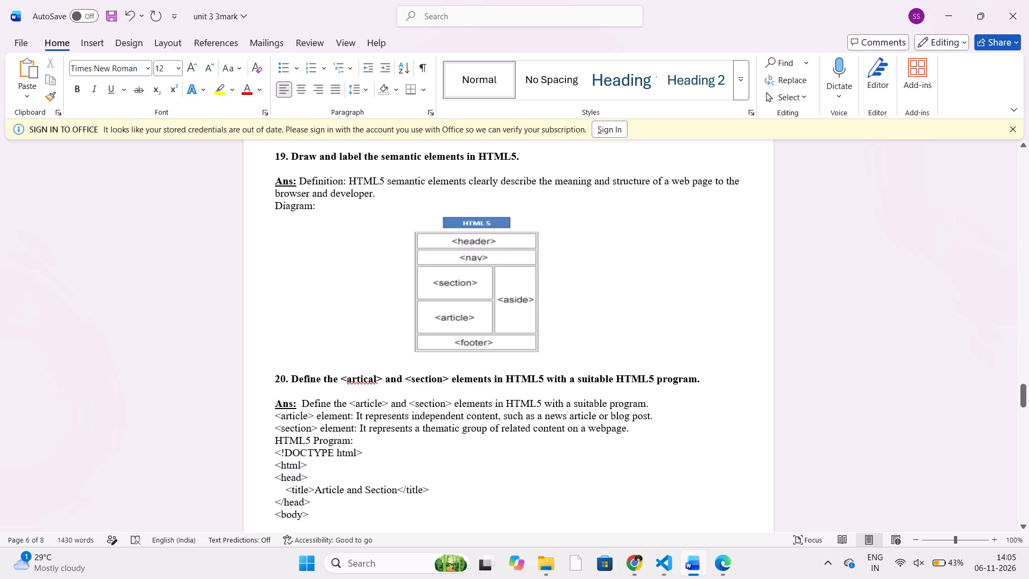
pyautogui.click(368, 380)
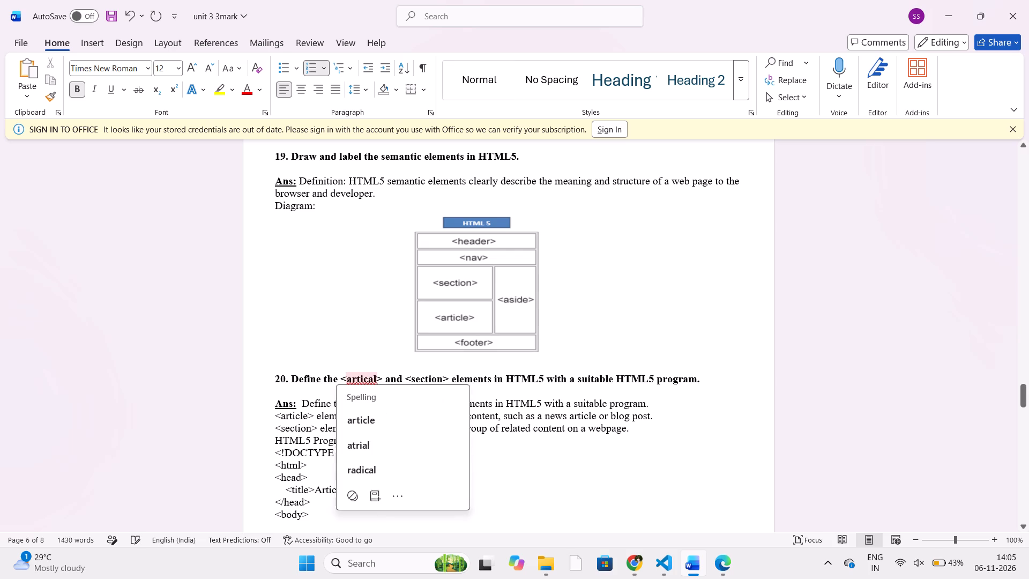
pyautogui.press('Delete')
pyautogui.press('Delete')
pyautogui.write('le')
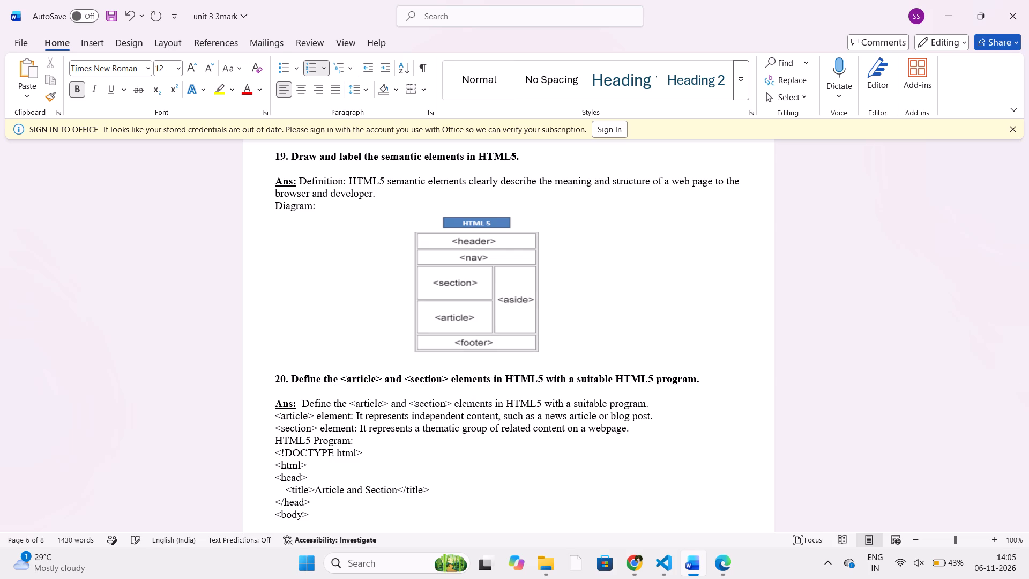
# Delete the <!DOCTYPE html> line from question 20's HTML5 program.
pyautogui.scroll(-2, 368, 380)
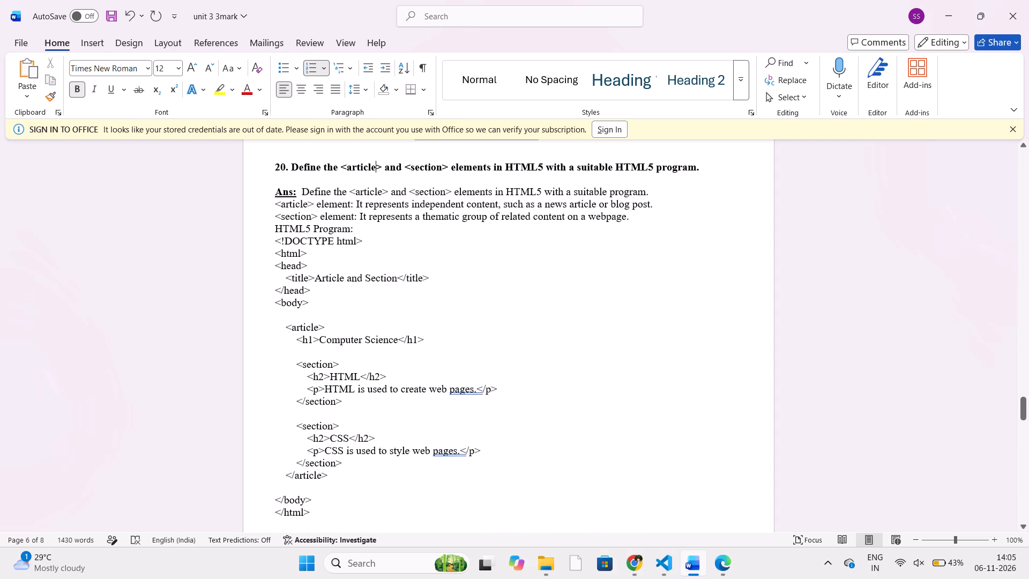
pyautogui.moveTo(364, 241); pyautogui.dragTo(288, 244)
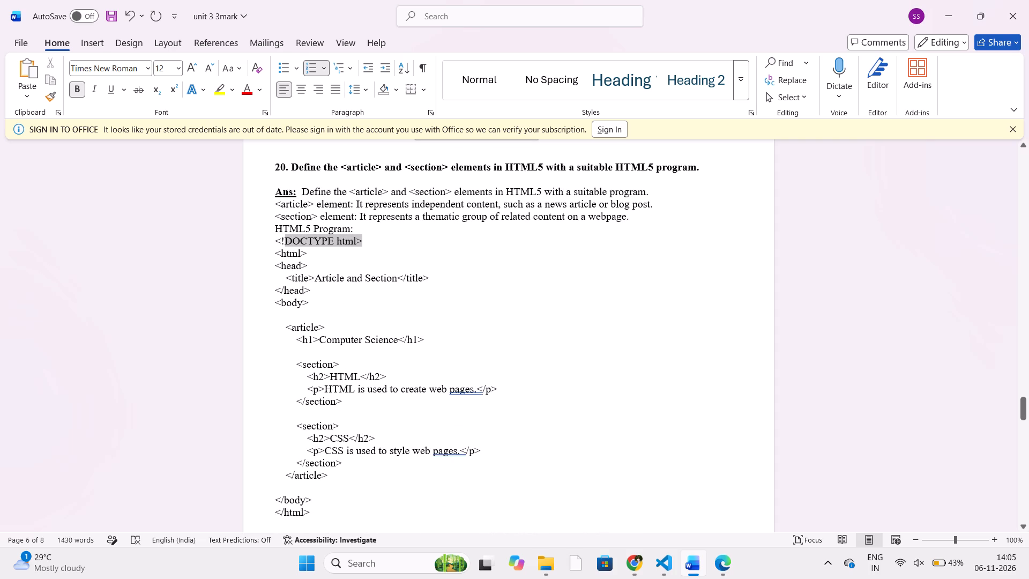
pyautogui.moveTo(288, 244); pyautogui.dragTo(275, 245)
pyautogui.press('BackSpace')
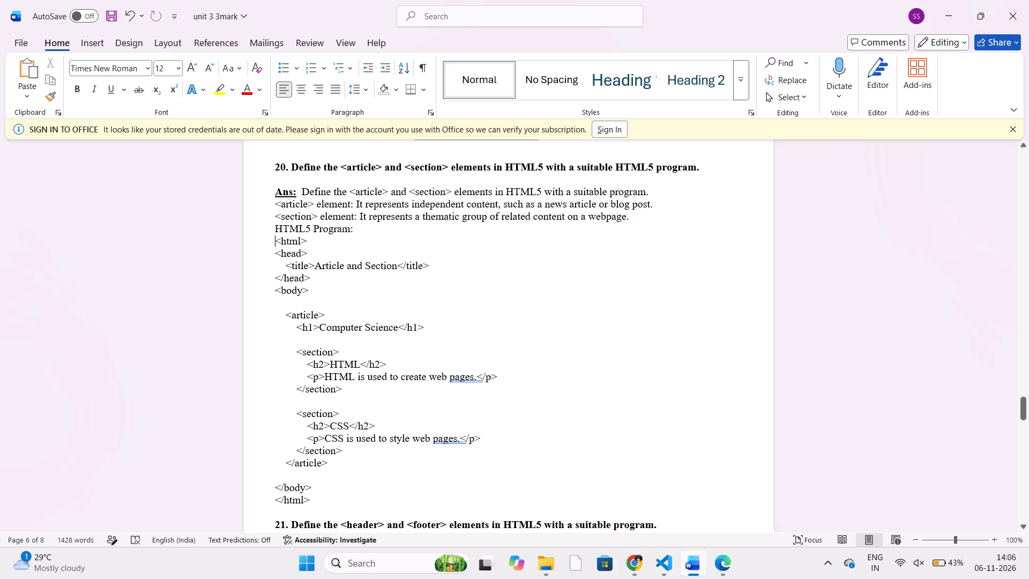
# Insert a page break before question 21's heading so the question starts on a new page.
pyautogui.scroll(-2, 413, 323)
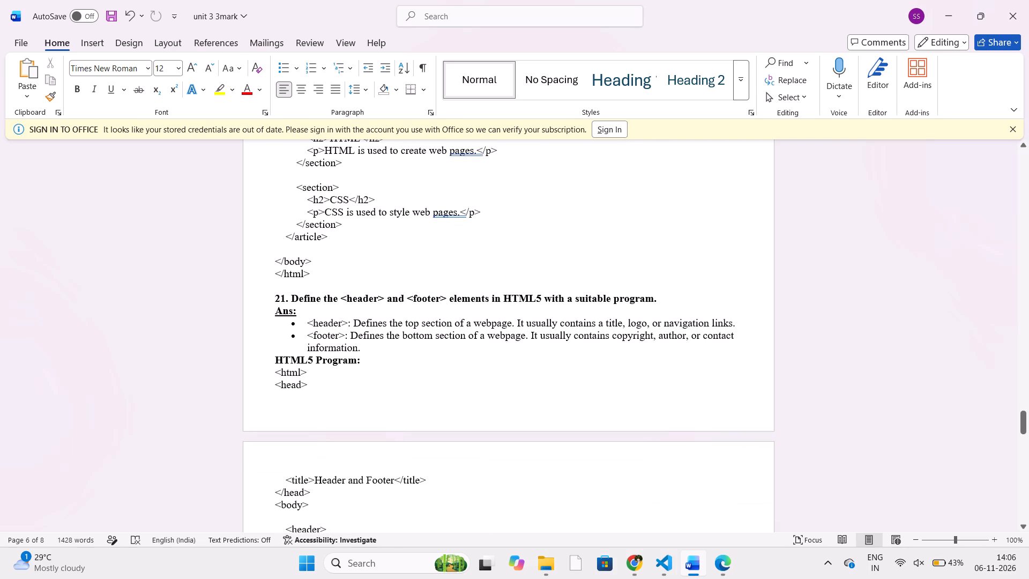
pyautogui.click(275, 298)
pyautogui.hotkey('ctrl', 'Return')
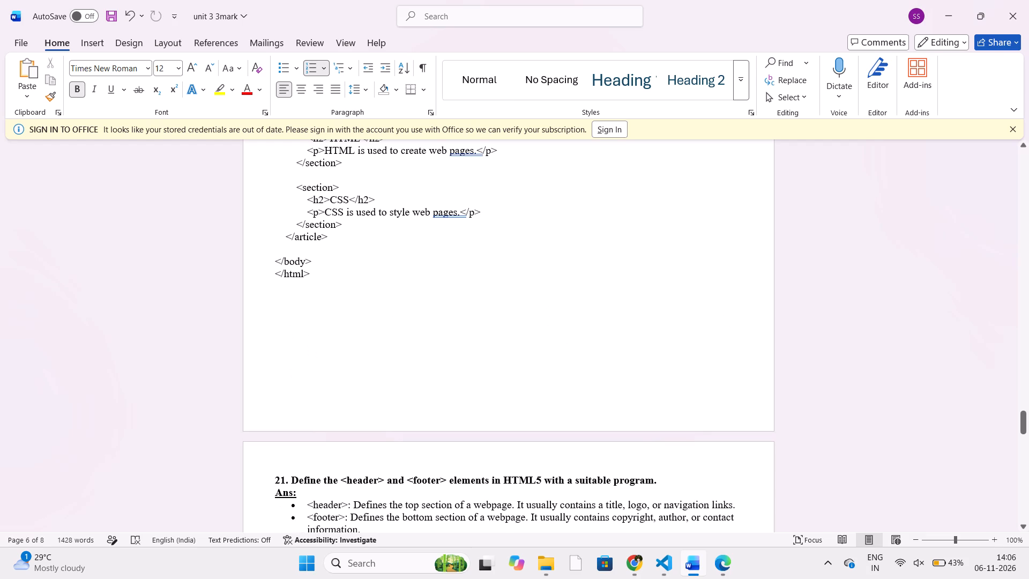
# Join the closing </html> tag onto the </body> line in question 23's example so it stays on the same page.
pyautogui.scroll(-3, 451, 382)
pyautogui.scroll(1, 451, 382)
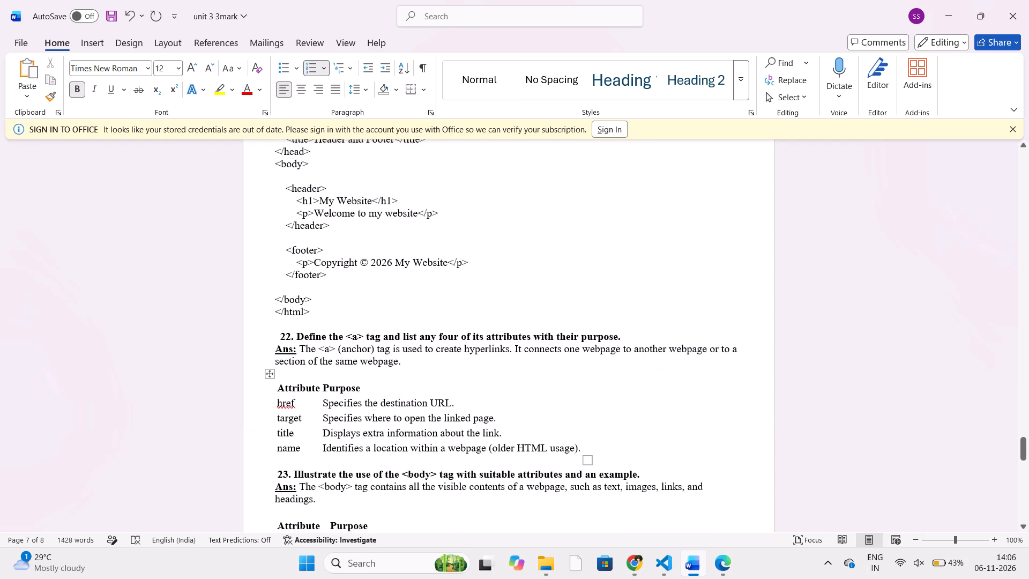
pyautogui.scroll(2, 451, 382)
pyautogui.scroll(-1, 451, 382)
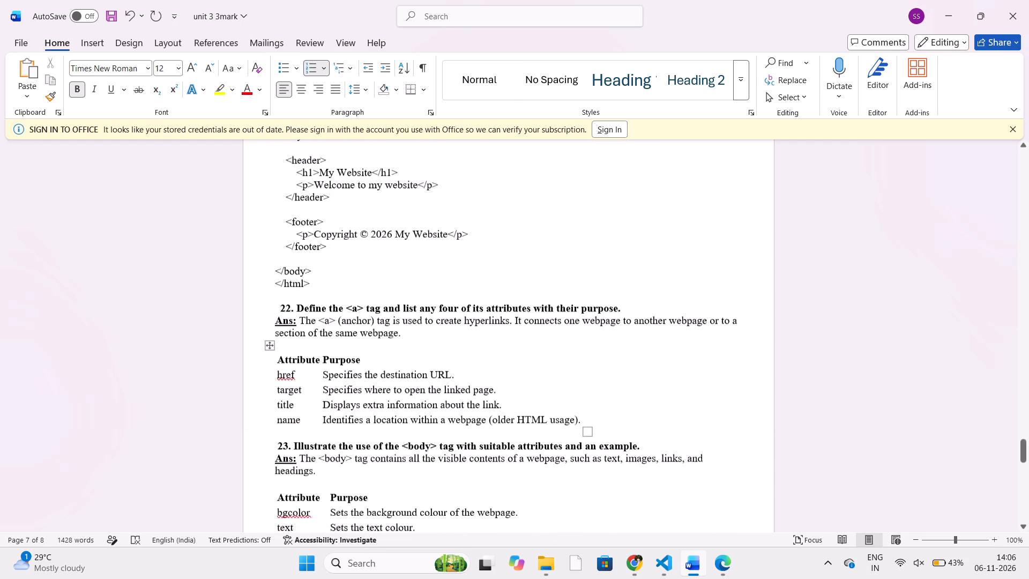
pyautogui.scroll(-2, 451, 382)
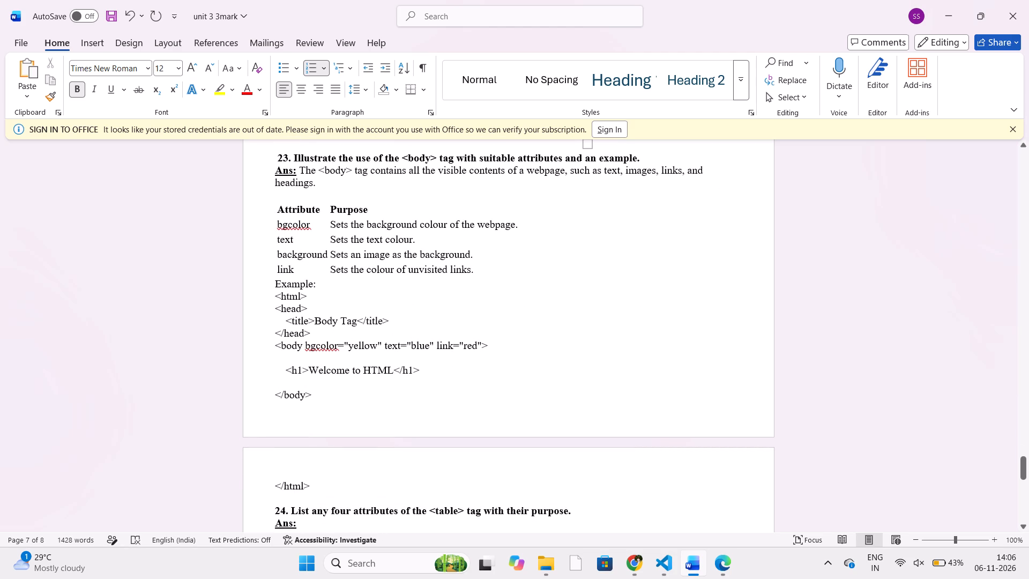
pyautogui.click(346, 394)
pyautogui.press('Delete')
# Review the layout and page breaks of all the Unit-3 three-mark answers from question 1 through question 25.
pyautogui.scroll(-3, 346, 394)
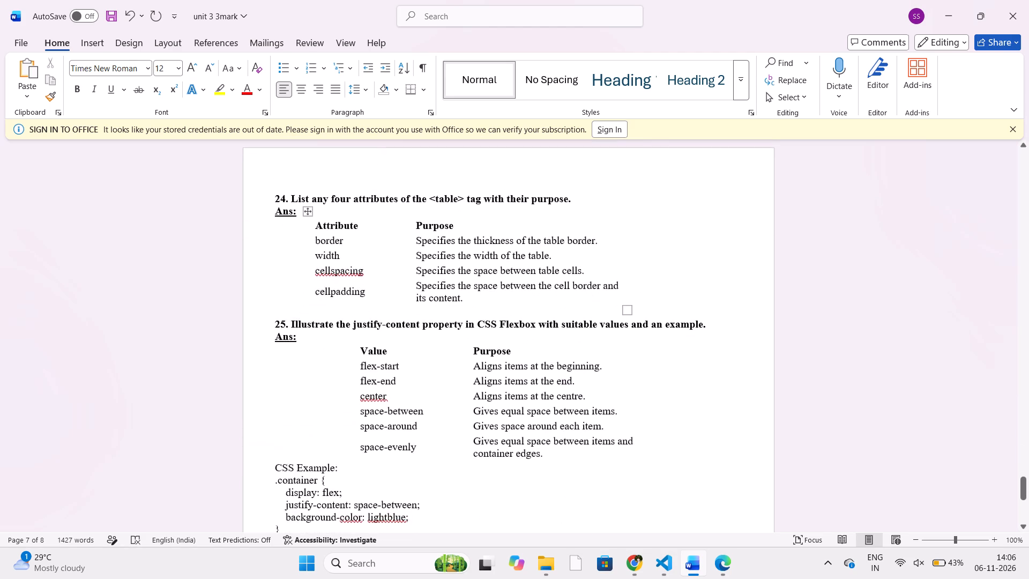
pyautogui.scroll(-3, 346, 394)
pyautogui.scroll(4, 346, 394)
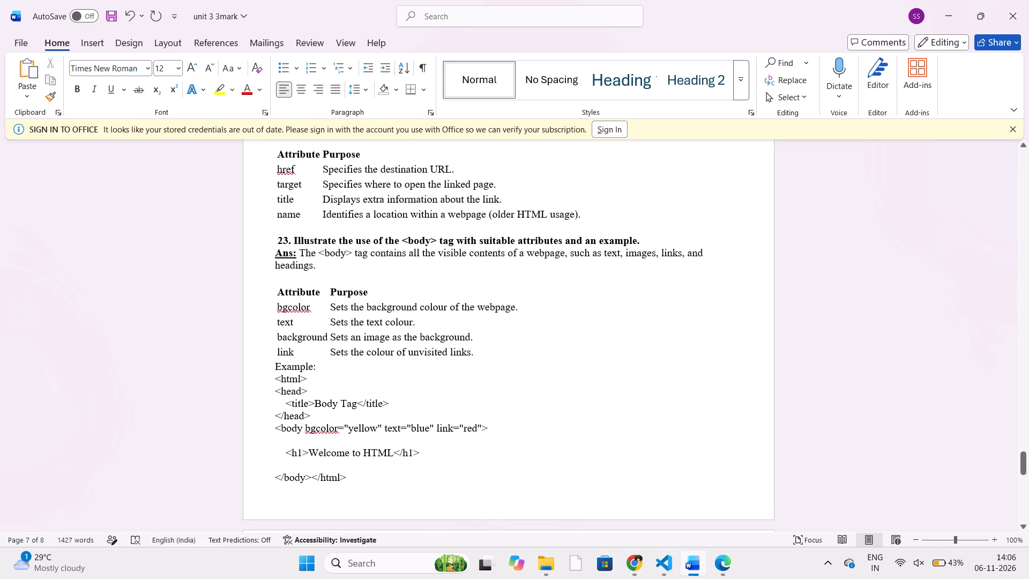
pyautogui.scroll(20, 480, 271)
pyautogui.scroll(6, 480, 271)
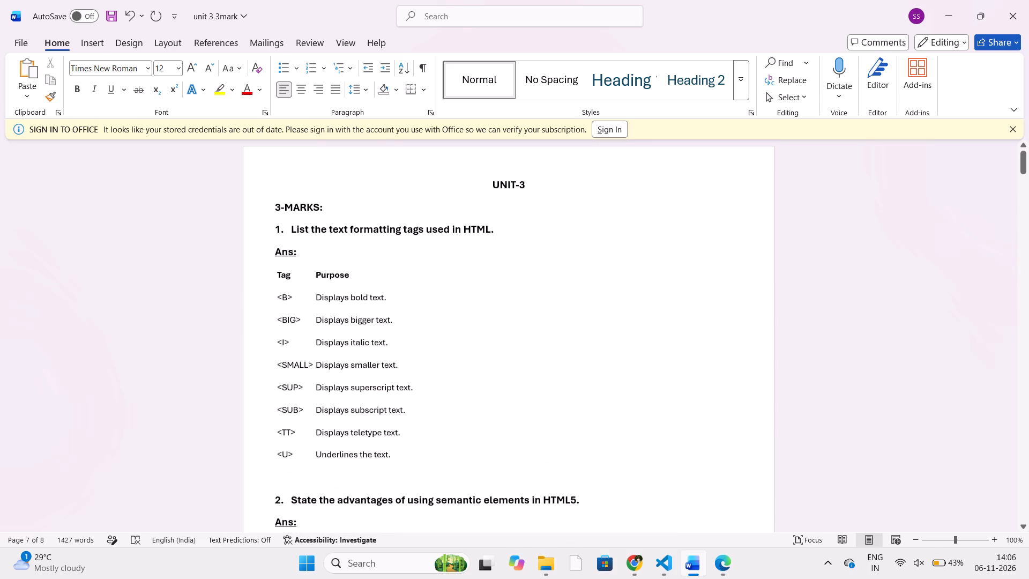
pyautogui.scroll(-9, 480, 271)
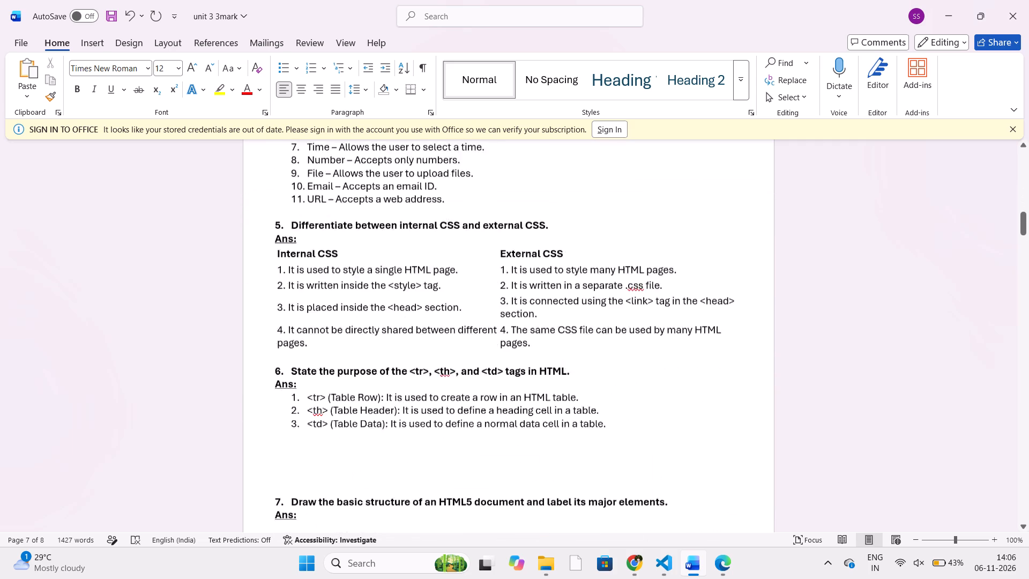
pyautogui.scroll(-9, 480, 271)
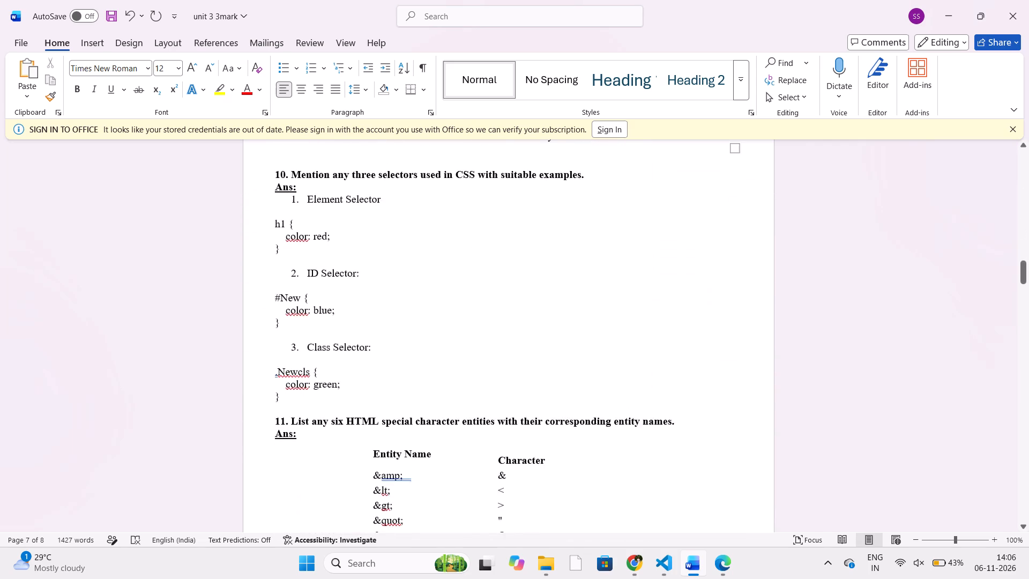
pyautogui.scroll(-9, 480, 271)
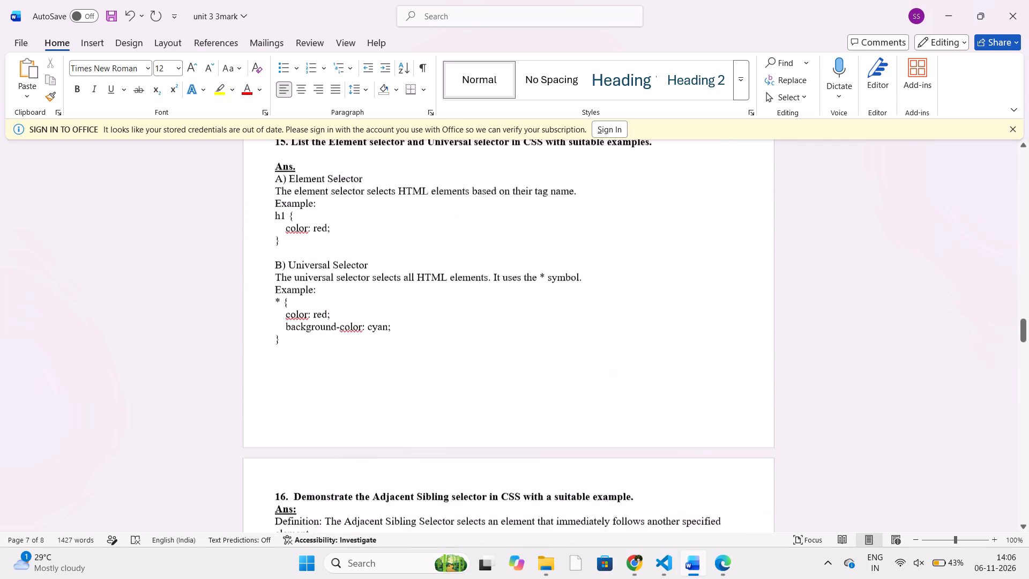
pyautogui.scroll(-1, 480, 271)
pyautogui.scroll(-6, 387, 366)
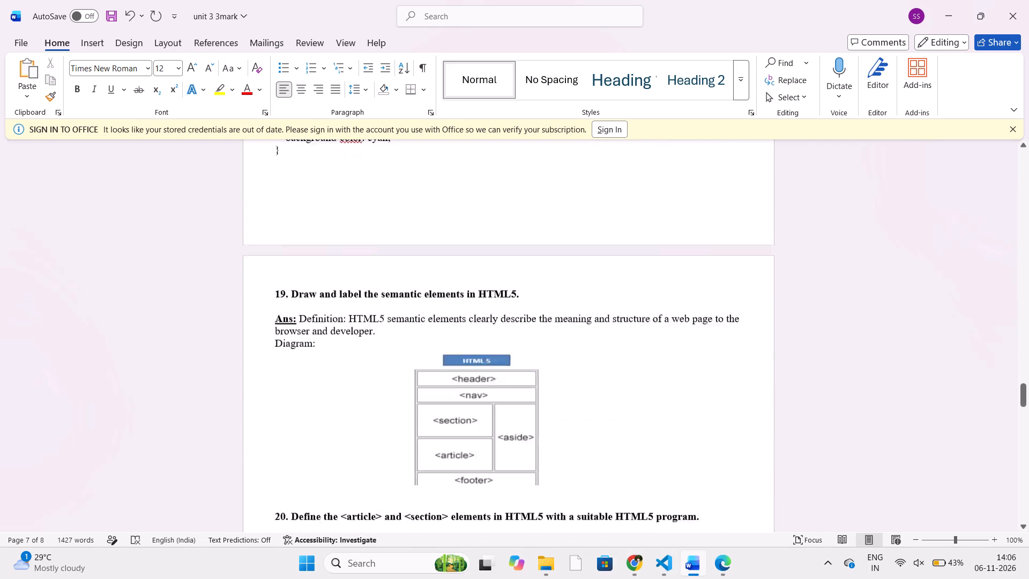
pyautogui.scroll(-2, 387, 366)
# Export the document as a PDF named "unit 3 (3mark)" in the 19AI414-Fundamentals of Web Application Development folder.
pyautogui.click(17, 39)
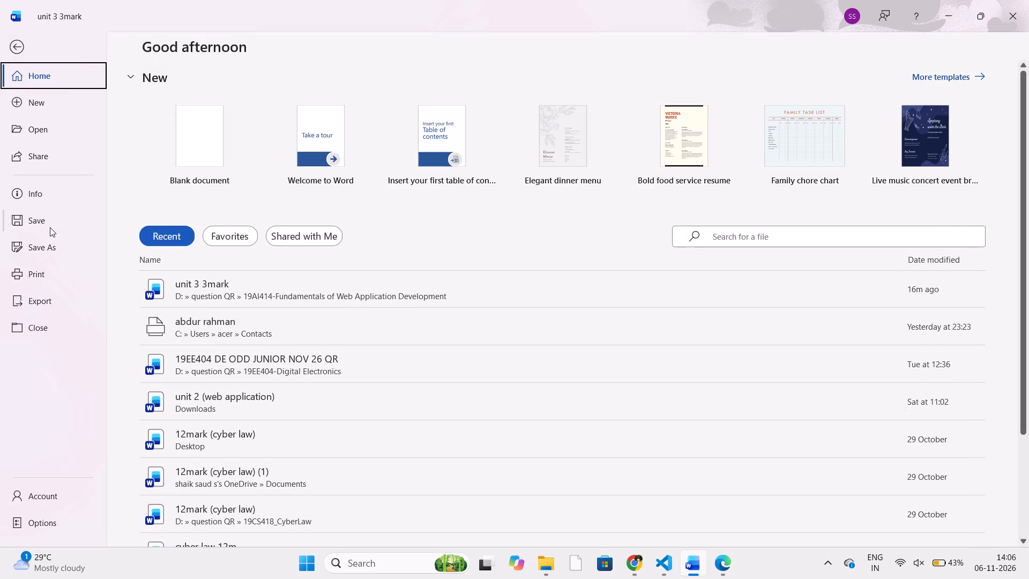
pyautogui.click(43, 295)
pyautogui.click(392, 161)
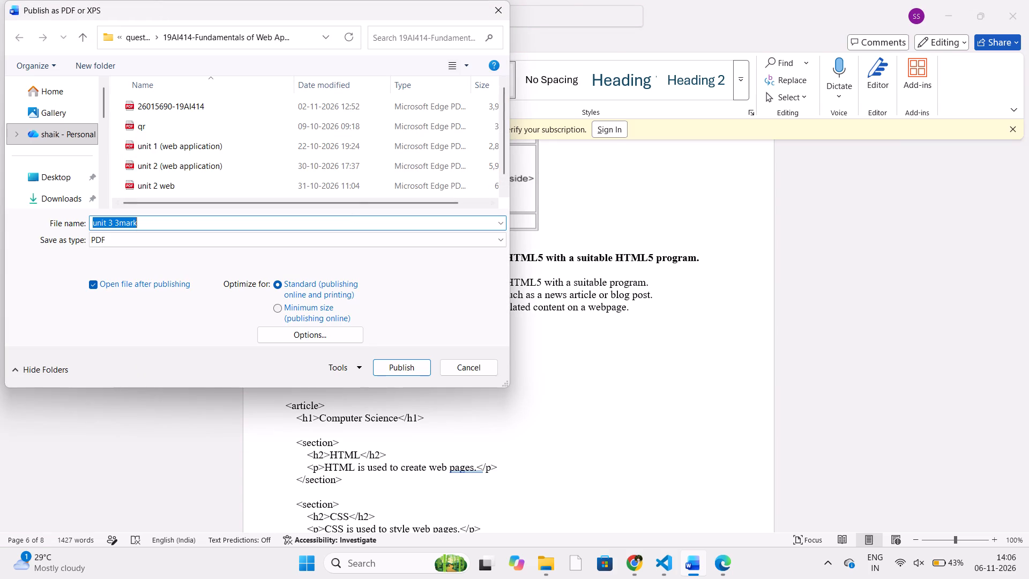
pyautogui.click(242, 227)
pyautogui.press('space')
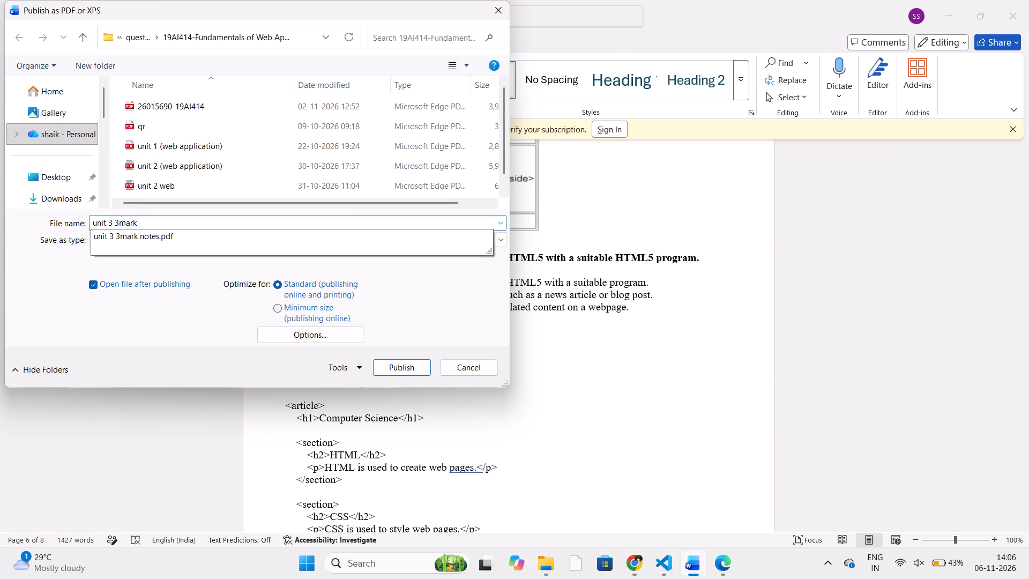
pyautogui.press('BackSpace')
pyautogui.hotkey('shift', ')')
pyautogui.press('Left')
pyautogui.press('Left')
pyautogui.press('Left')
pyautogui.press('Left')
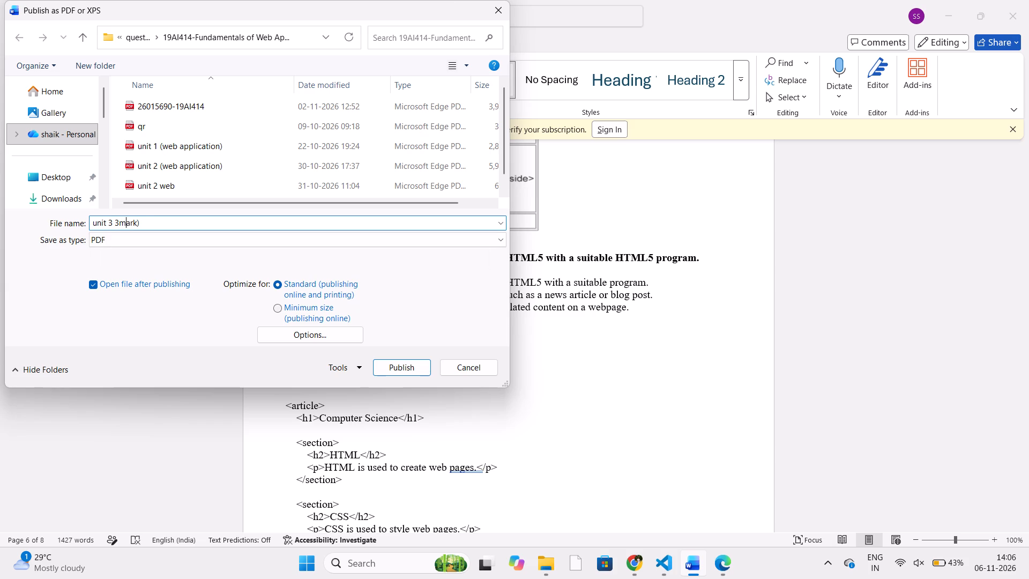
pyautogui.press('Left')
pyautogui.press('Left')
pyautogui.hotkey('shift', '(')
pyautogui.press('Return')
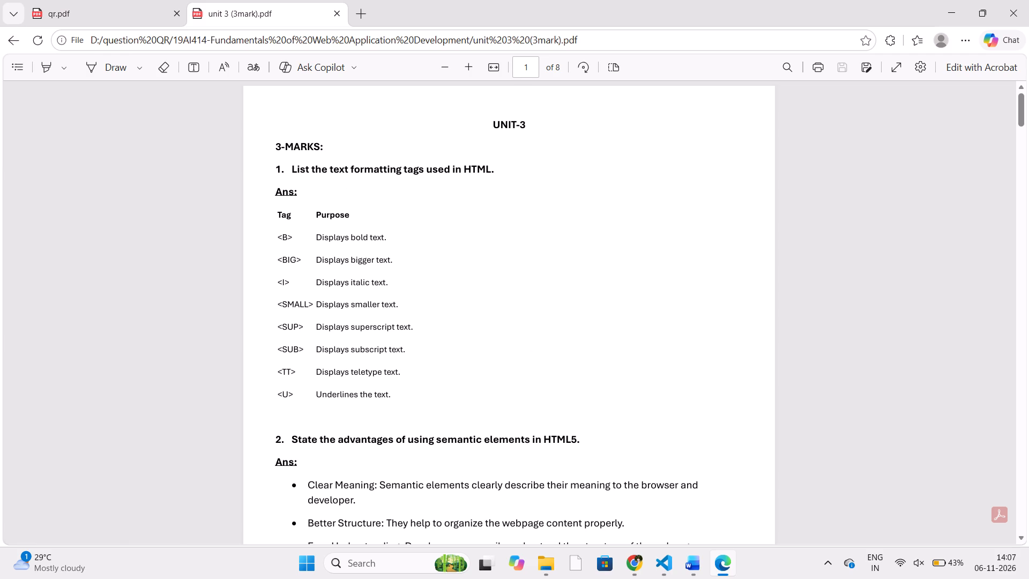
# Check the published PDF in Microsoft Edge page by page for the layout of the questions, tables and code examples.
pyautogui.scroll(-4, 378, 160)
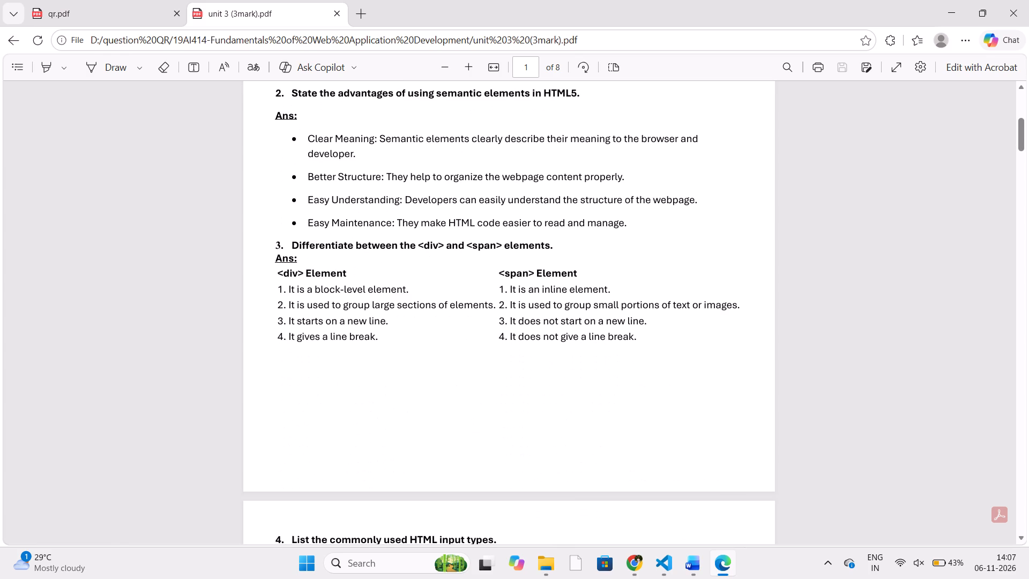
pyautogui.scroll(-8, 378, 160)
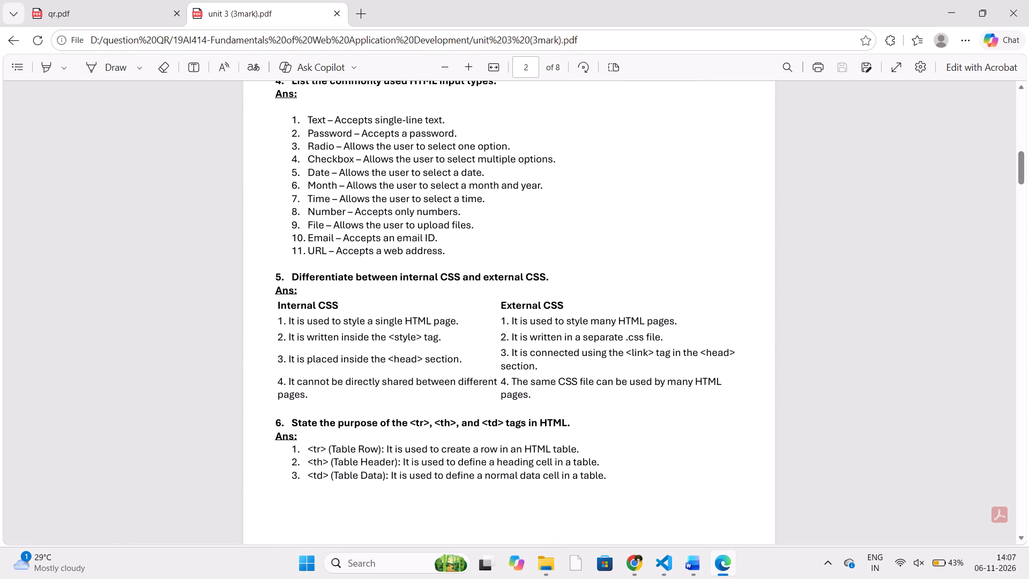
pyautogui.scroll(-11, 378, 160)
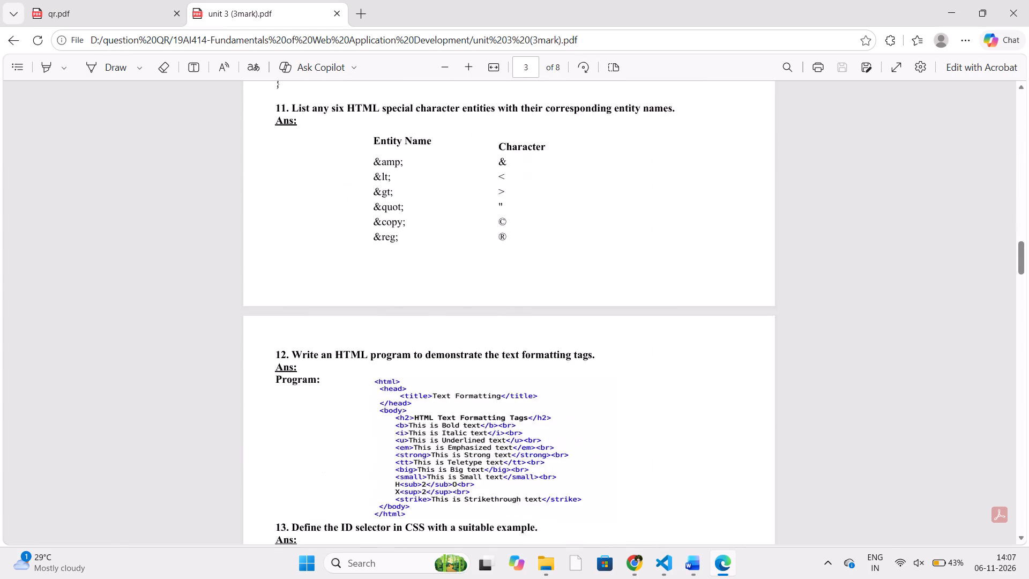
pyautogui.scroll(-7, 378, 160)
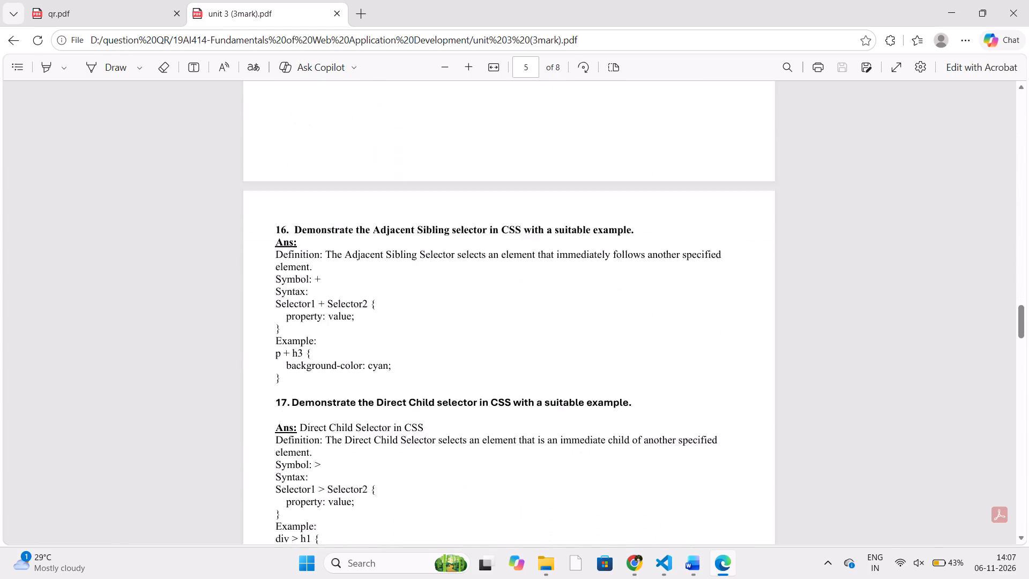
pyautogui.scroll(-11, 378, 160)
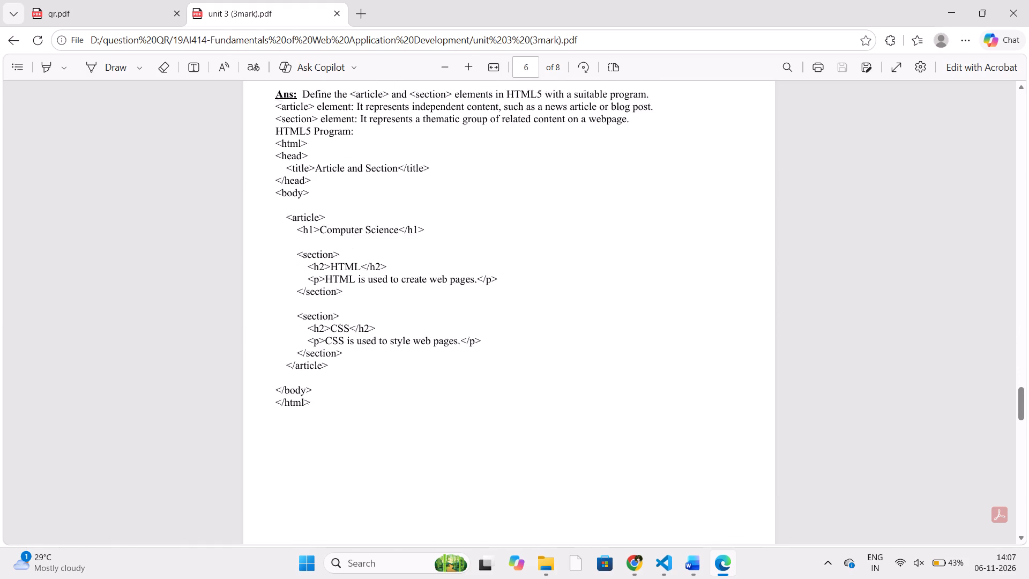
# Check the remaining pages of the published PDF through question 25 for the layout of the attribute tables and code examples.
pyautogui.scroll(-8, 378, 160)
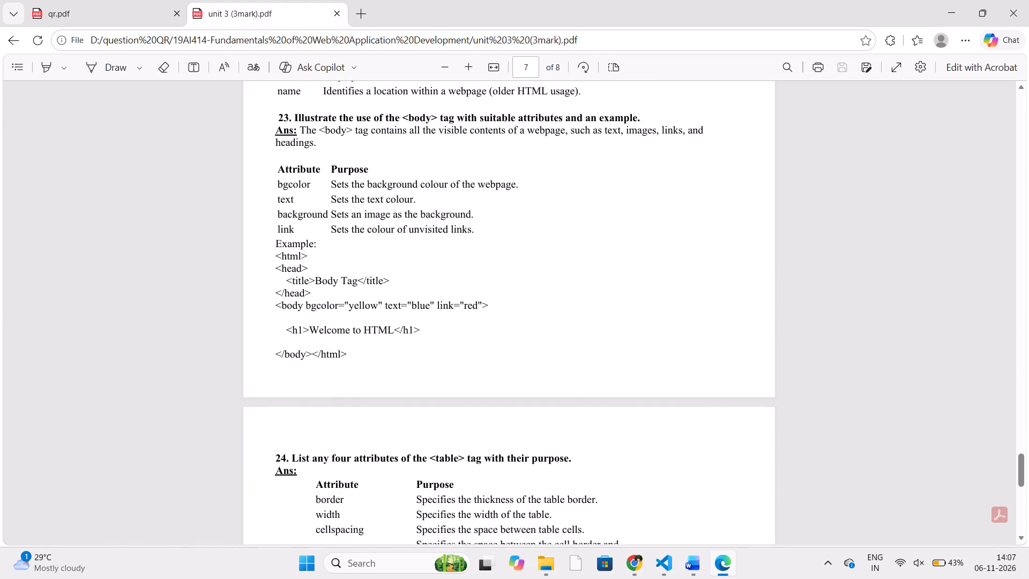
pyautogui.scroll(-6, 378, 160)
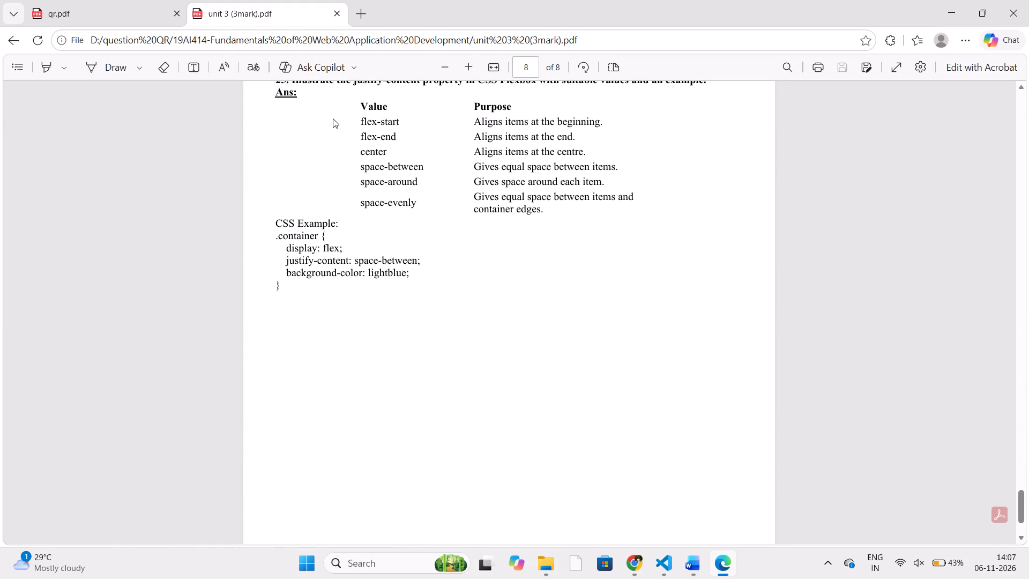
# Open a new InPrivate browsing window.
pyautogui.hotkey('ctrl', 'shift', 'n')
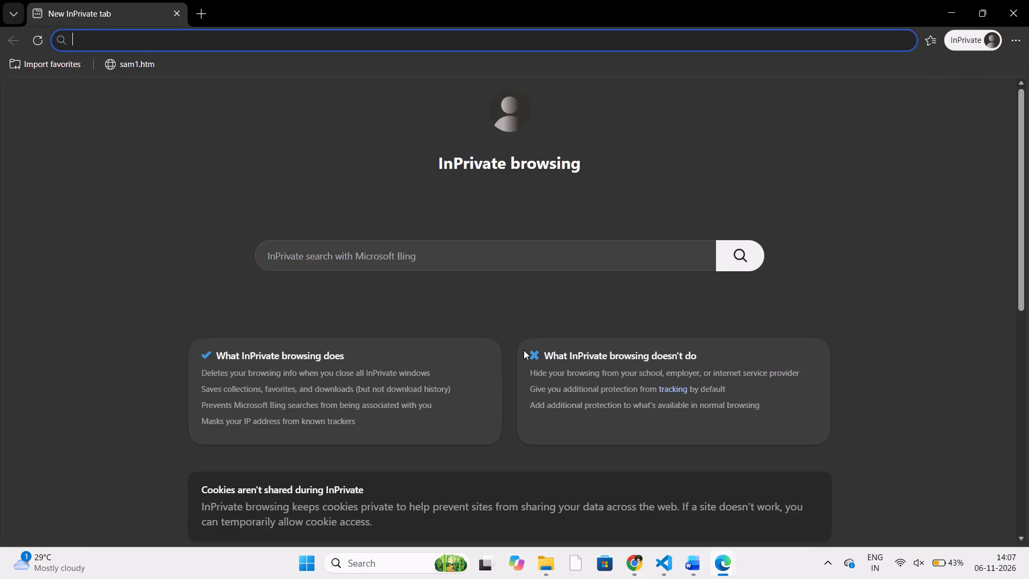
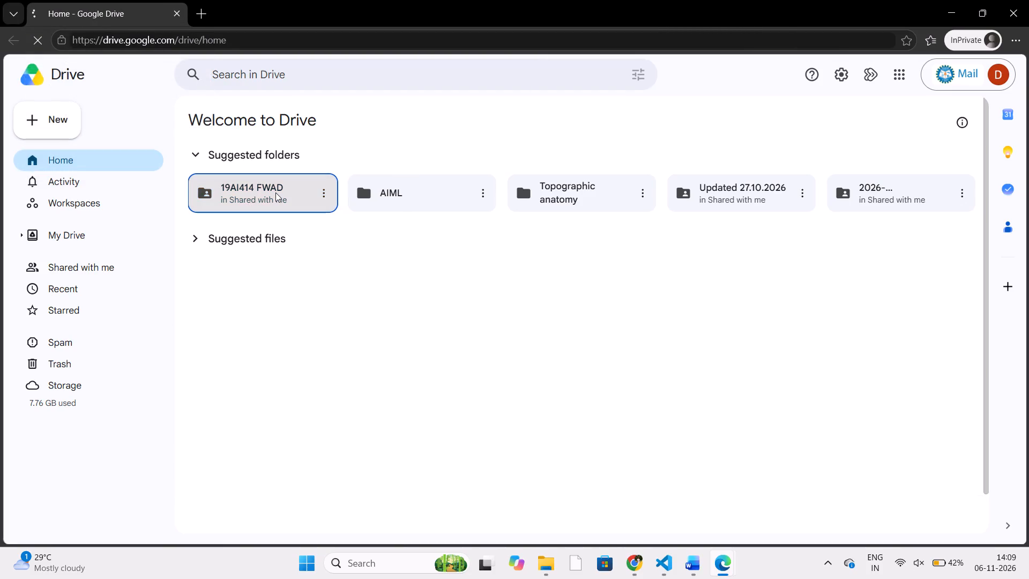
# Look through the three-mark answers in the CS3414/19AI414 - FWAD Material Unit-1 document in Drive's Unit-1 FWAD folder, and close it.
pyautogui.click(339, 269)
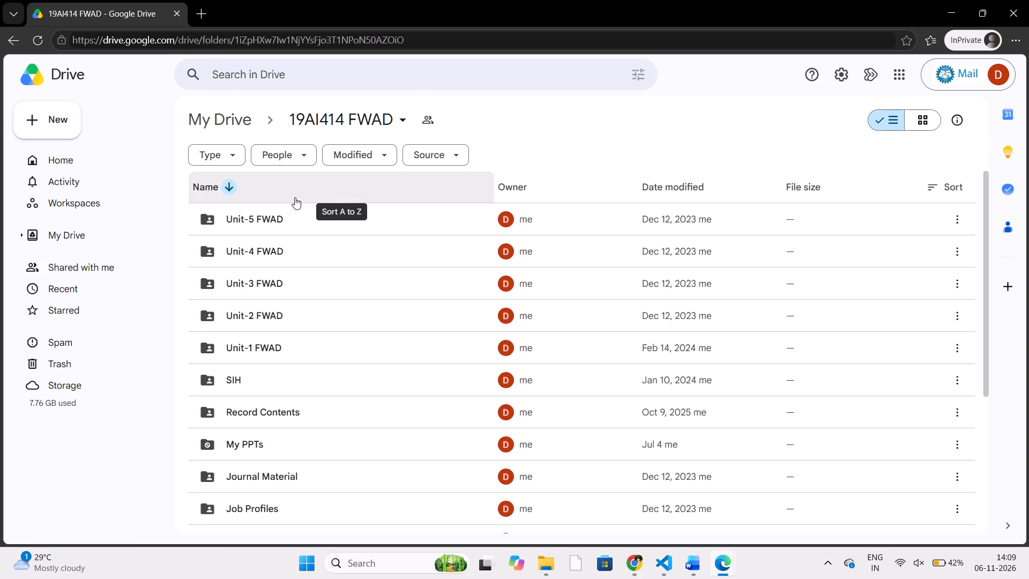
pyautogui.doubleClick(246, 347)
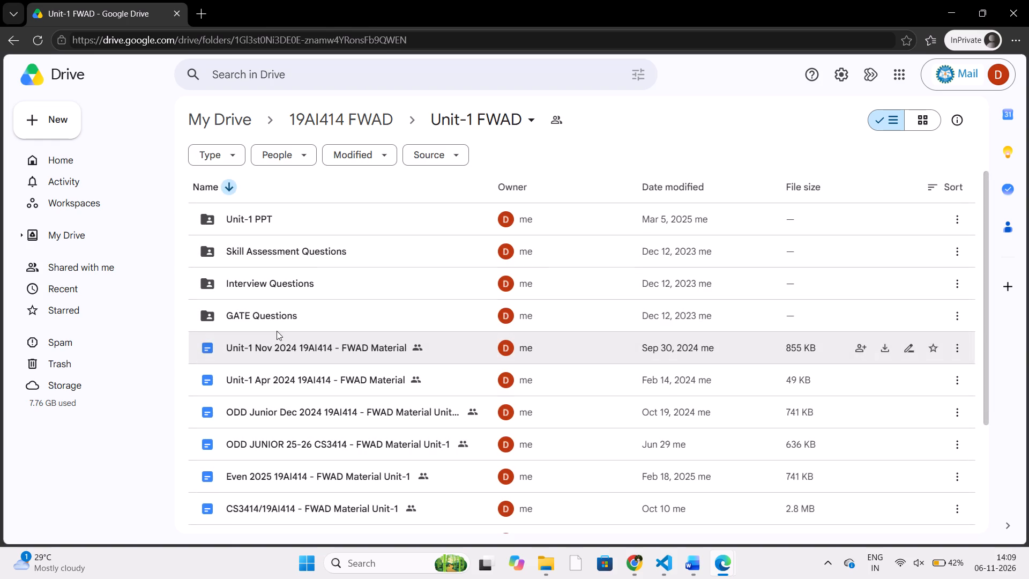
pyautogui.scroll(-1, 292, 421)
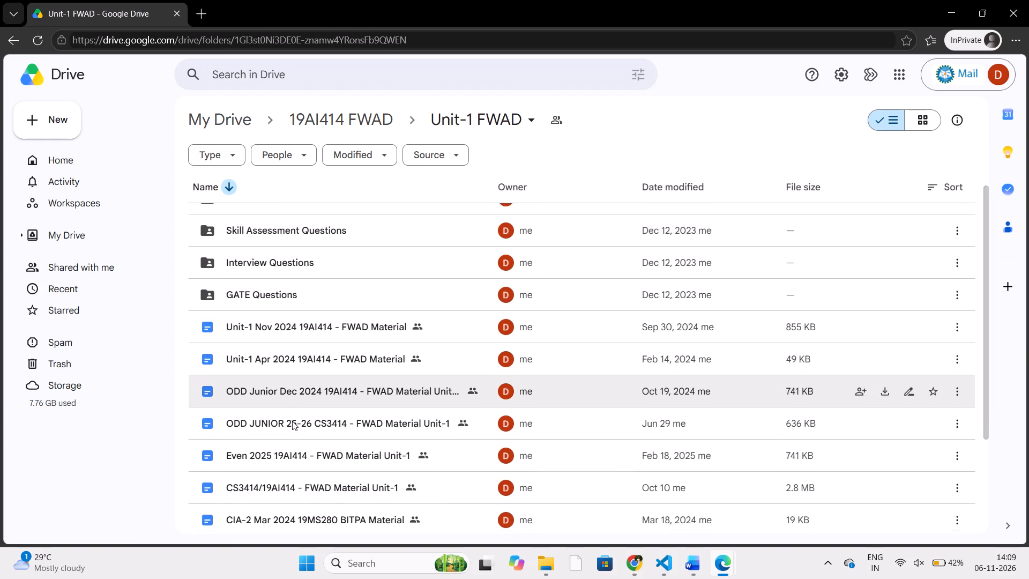
pyautogui.scroll(-1, 292, 421)
pyautogui.doubleClick(303, 477)
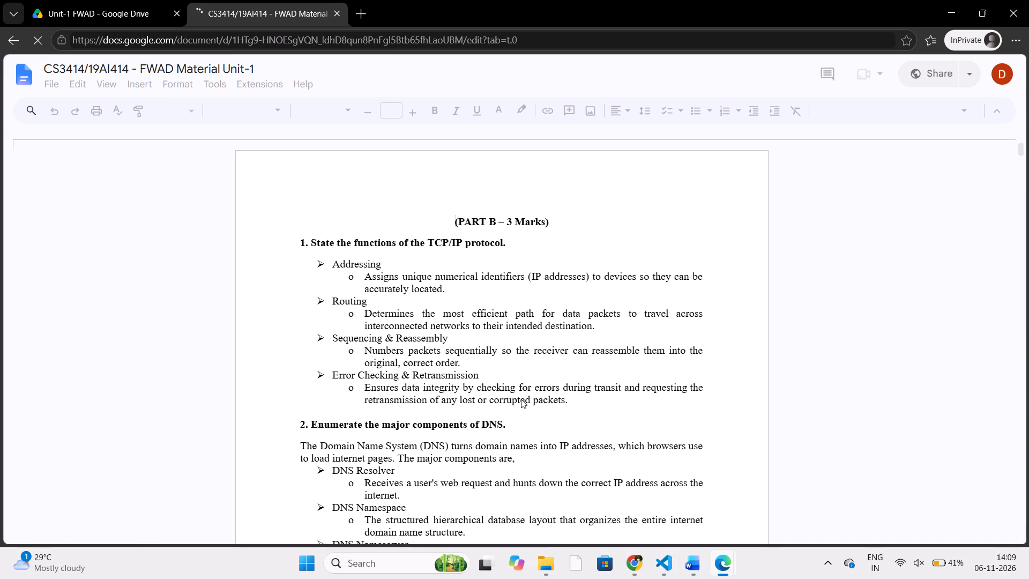
pyautogui.scroll(-8, 521, 399)
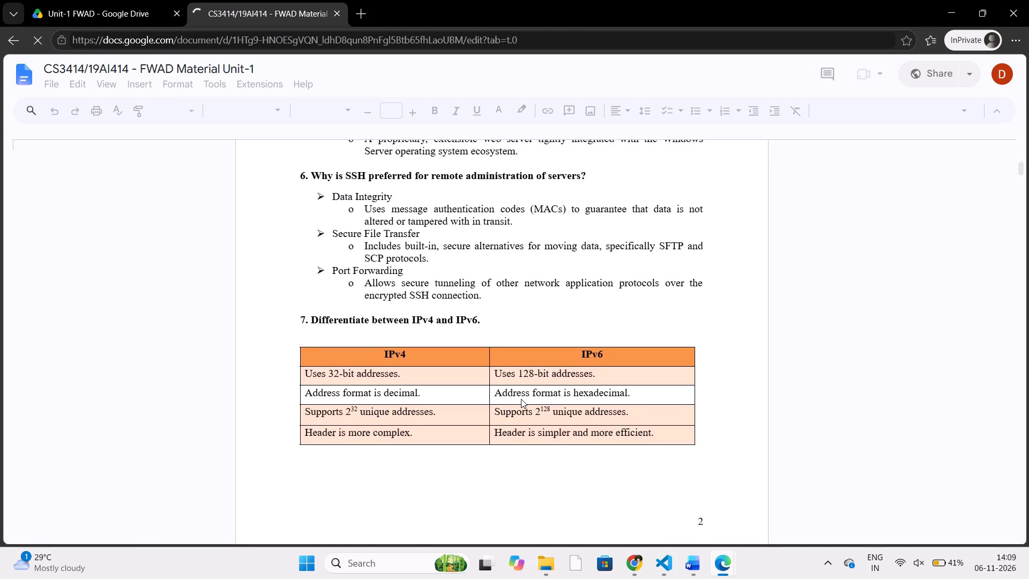
pyautogui.scroll(-10, 521, 399)
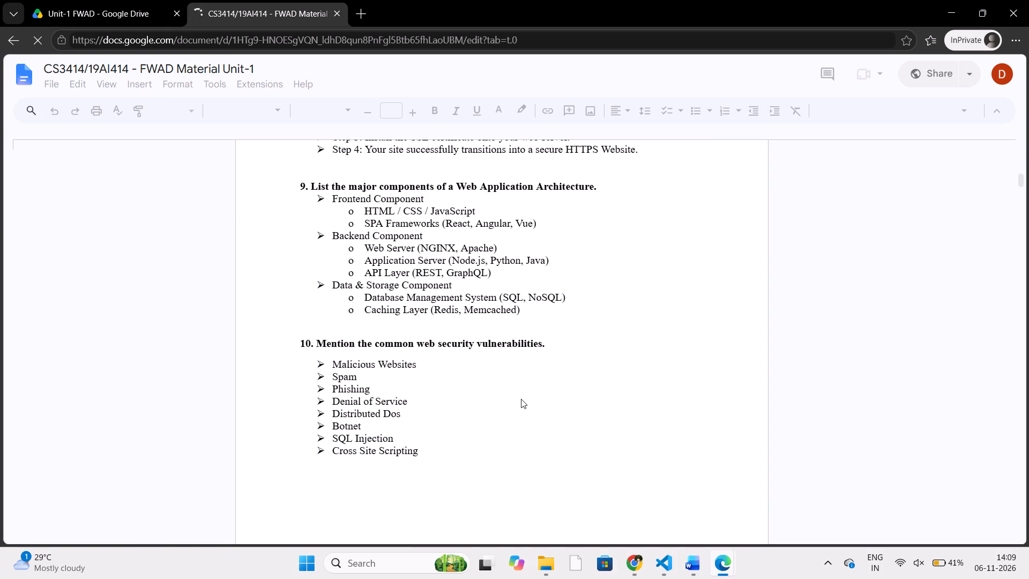
pyautogui.scroll(-13, 521, 399)
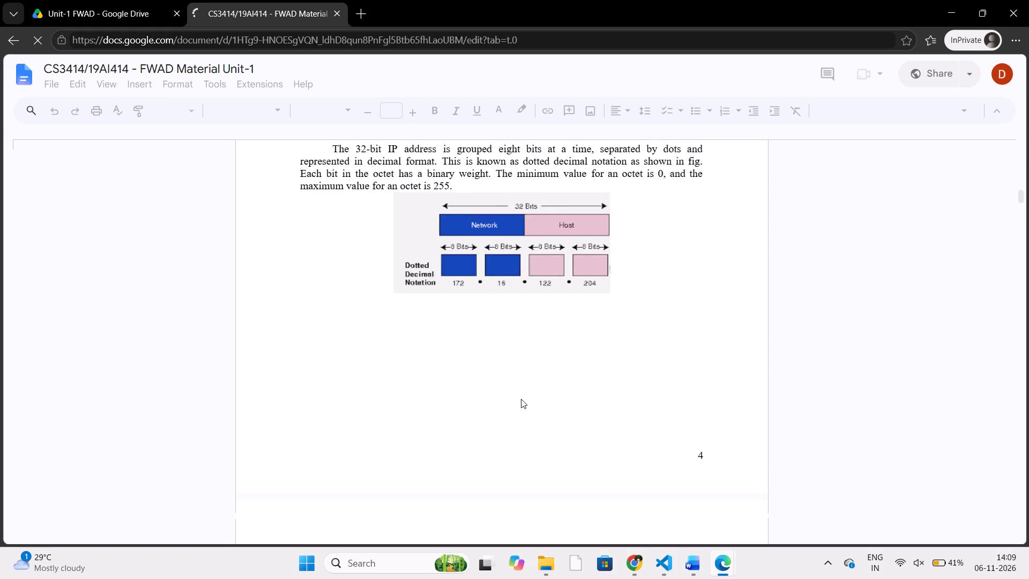
pyautogui.scroll(-9, 521, 399)
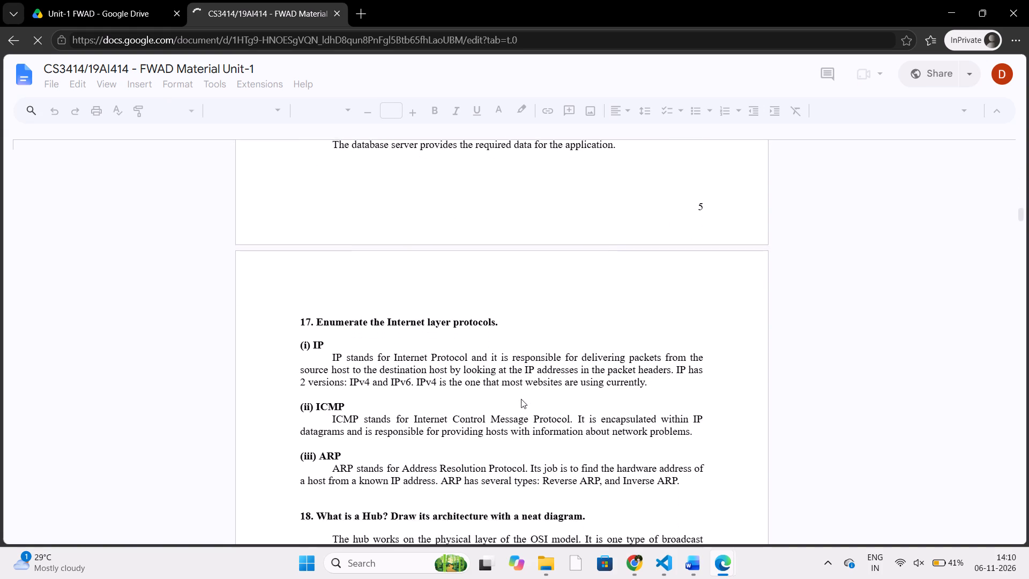
pyautogui.scroll(-10, 521, 399)
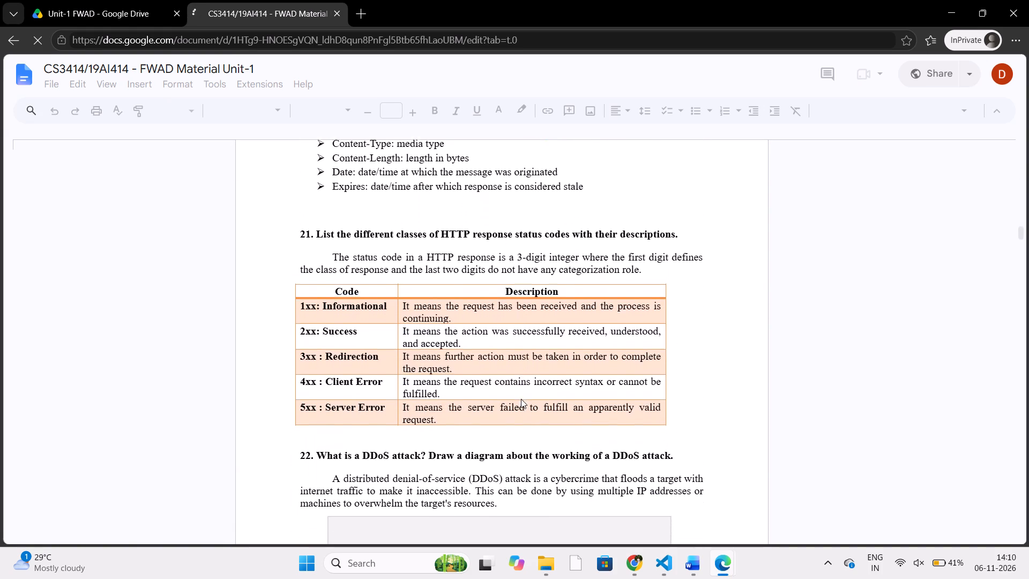
pyautogui.hotkey('ctrl', 'w')
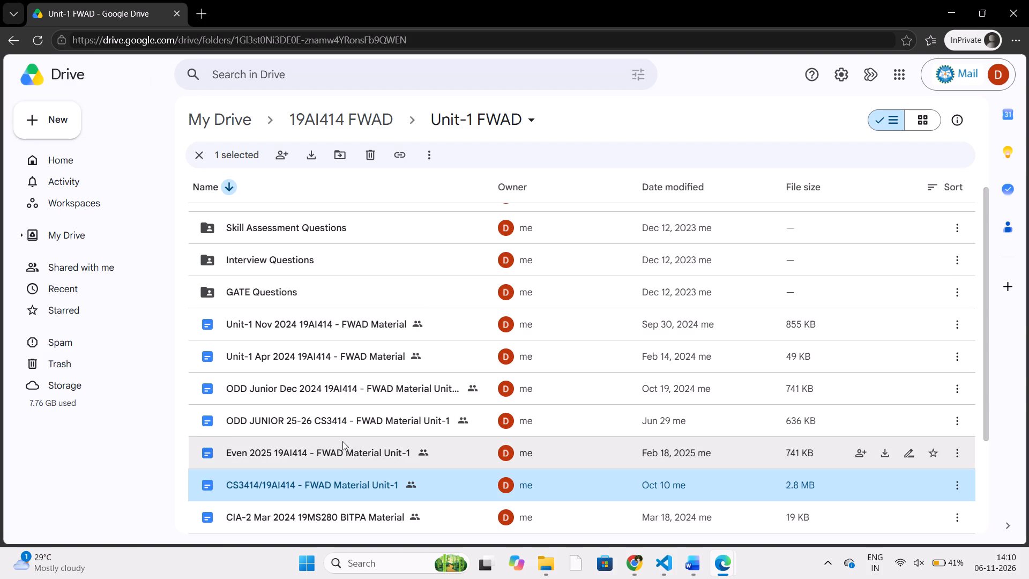
# View the ODD JUNIOR 25-26 CS3414 - FWAD Material Unit-1 document briefly and close it.
pyautogui.doubleClick(326, 417)
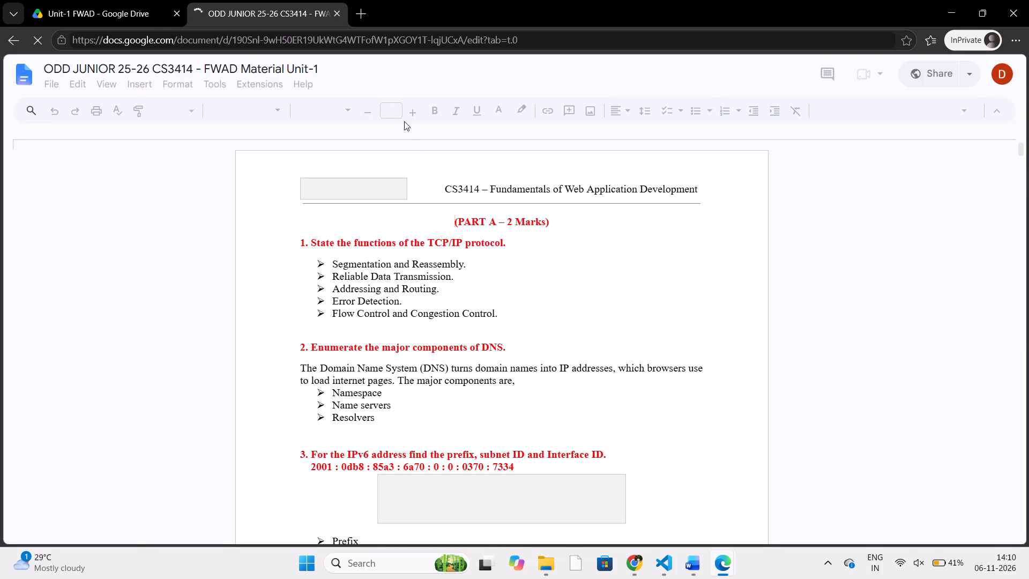
pyautogui.click(337, 13)
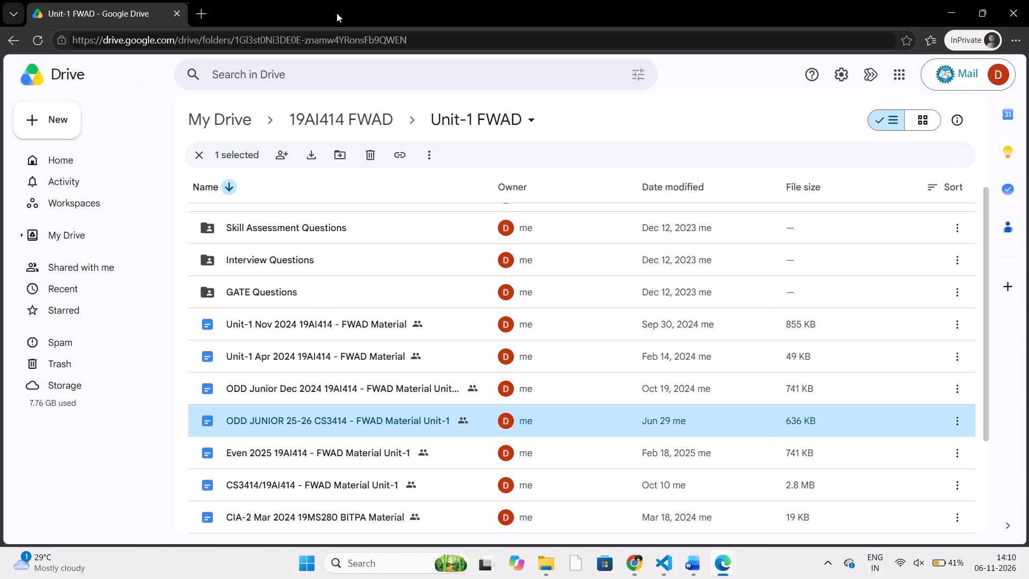
# Open the Even 2026 19AI414 - FWAD Material Unit-3 document from the Unit-3 FWAD folder inside 19AI414 FWAD.
pyautogui.click(305, 119)
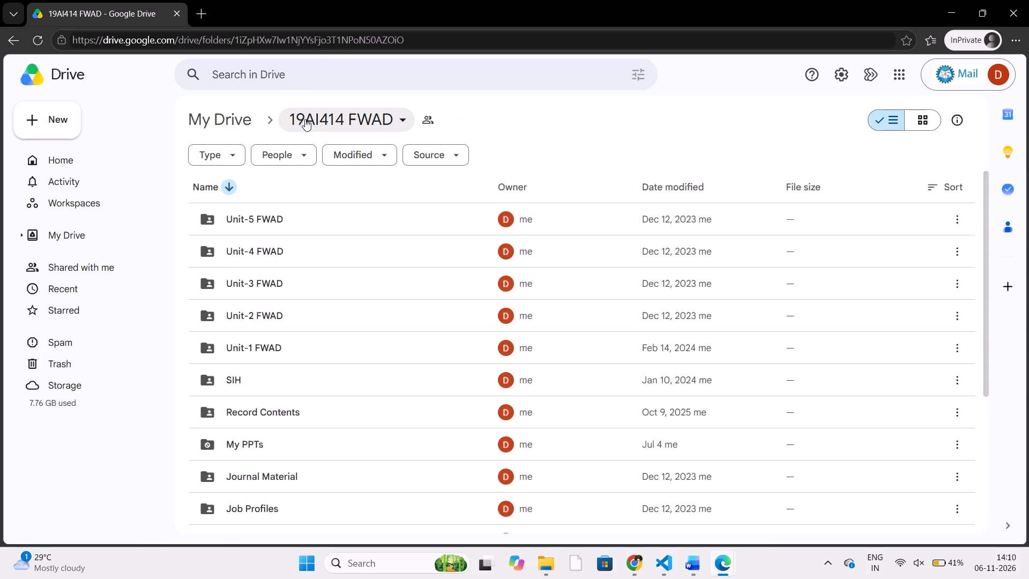
pyautogui.doubleClick(241, 283)
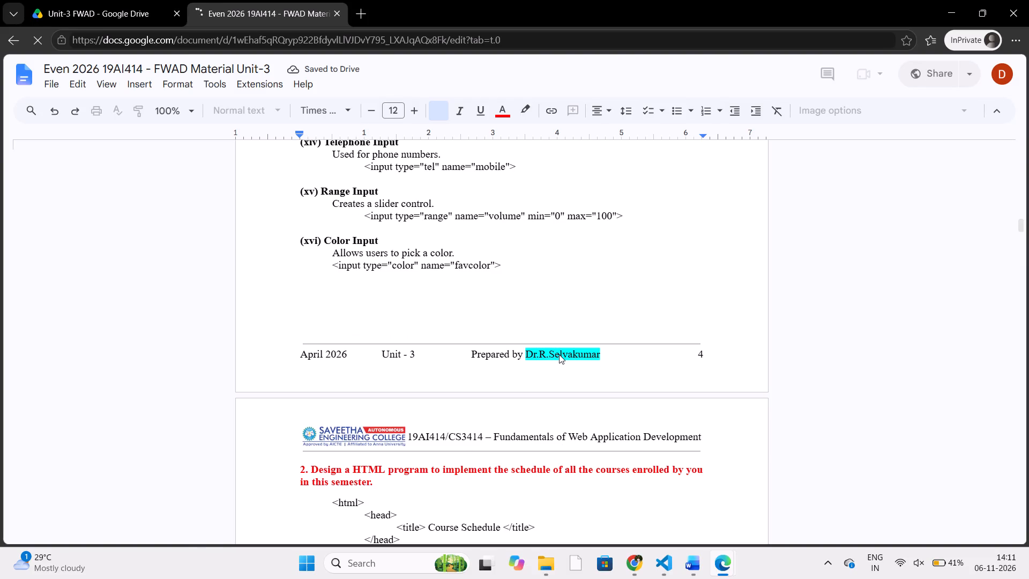
# Check the Part C – Unit 3 question list in qr.pdf and return to the Unit-3 material.
pyautogui.hotkey('alt', 'Tab')
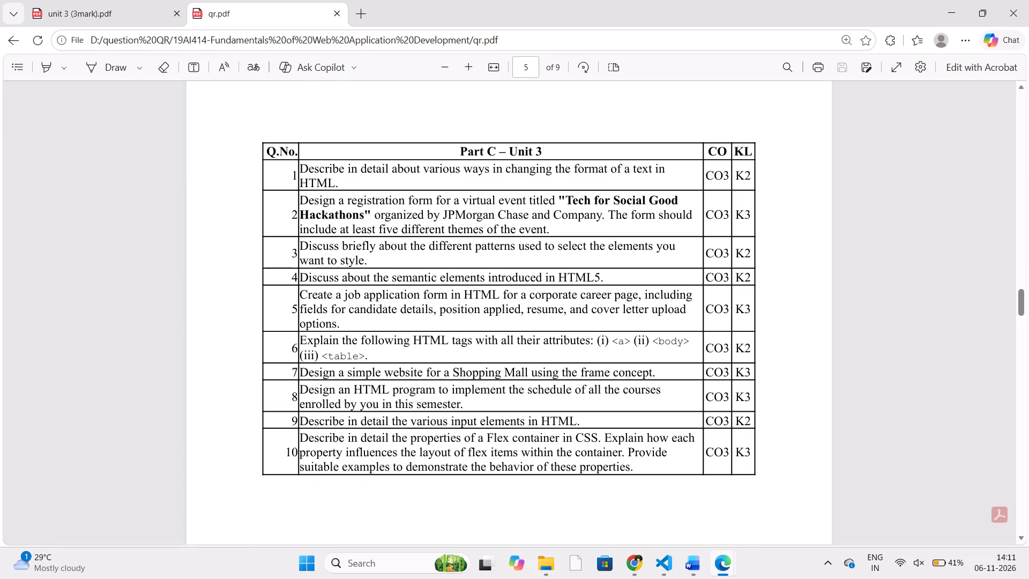
pyautogui.hotkey('alt', 'Tab')
# Copy question 2's complete course schedule HTML program, from <html> to </html>, in the Even 2026 Unit-3 material.
pyautogui.scroll(-2, 499, 400)
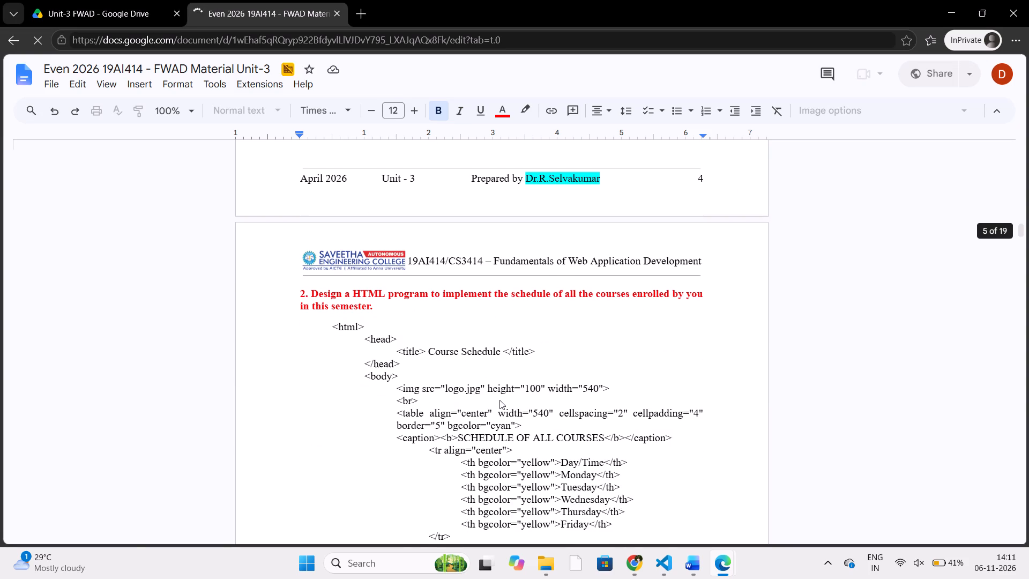
pyautogui.scroll(-1, 499, 400)
pyautogui.moveTo(329, 325); pyautogui.dragTo(527, 456)
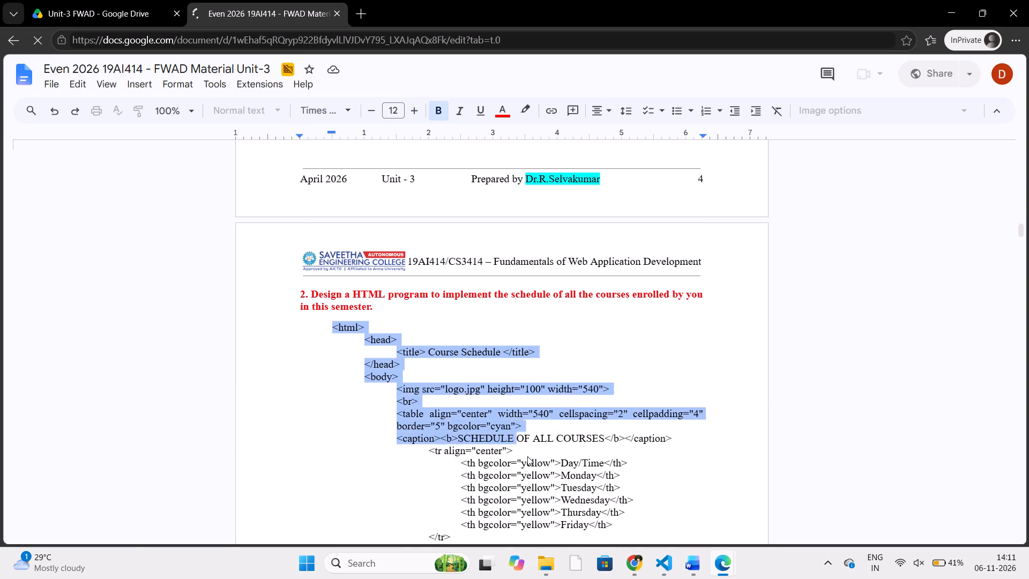
pyautogui.moveTo(527, 456); pyautogui.dragTo(528, 462)
pyautogui.scroll(-9, 528, 462)
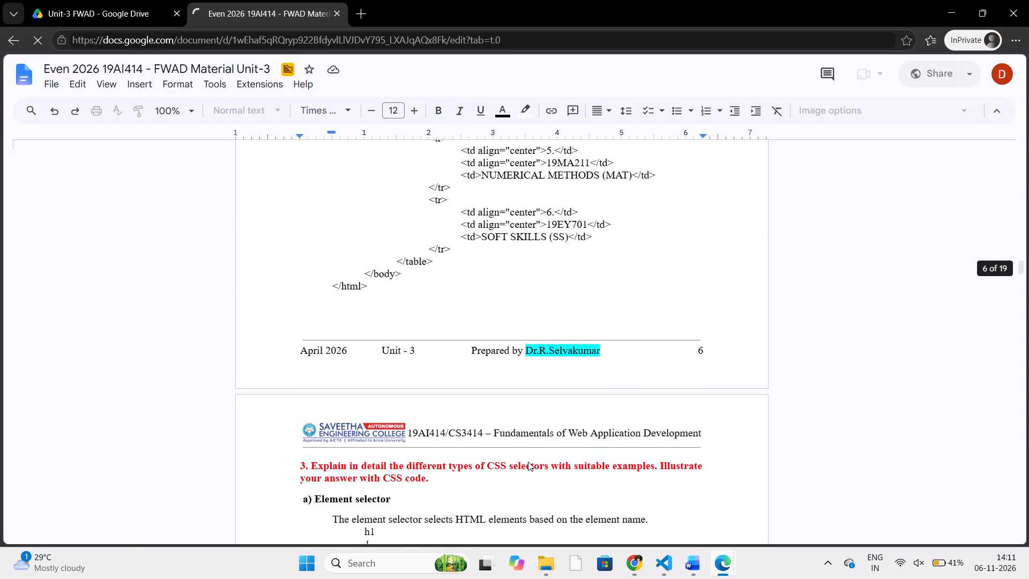
pyautogui.scroll(-1, 528, 462)
pyautogui.keyDown('shift'); pyautogui.click(384, 289); pyautogui.keyUp('shift')
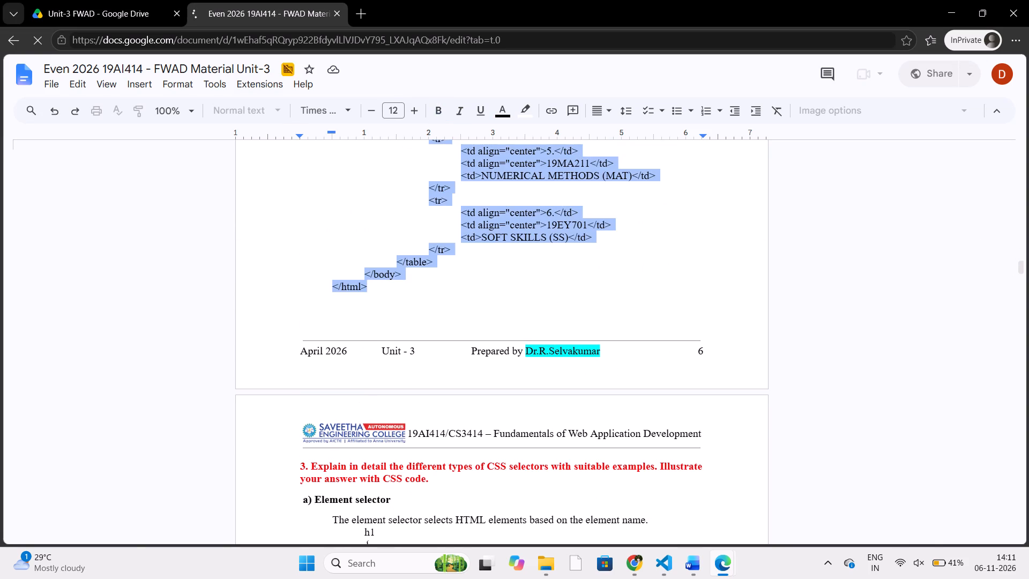
pyautogui.hotkey('ctrl', 'c')
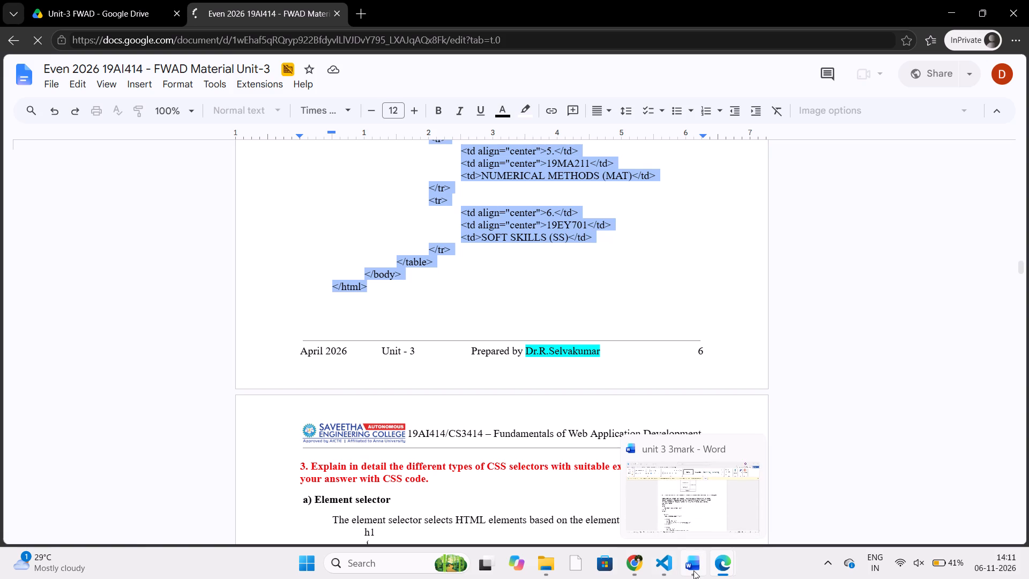
# In Word's unit 3 3mark document, start a new page after question 25's answer and add the heading "PART - B".
pyautogui.click(694, 571)
pyautogui.scroll(-18, 531, 360)
pyautogui.scroll(1, 531, 360)
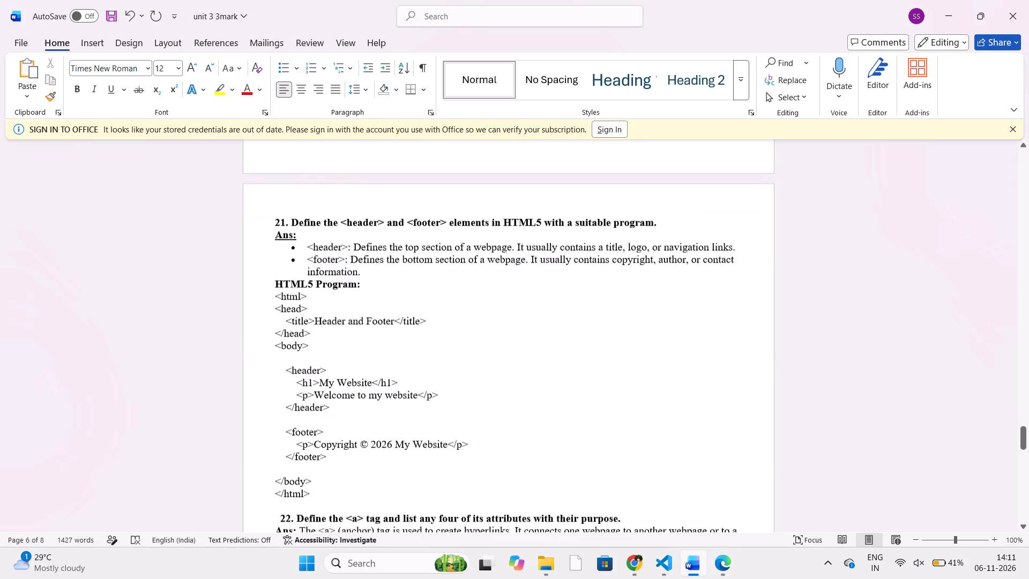
pyautogui.scroll(-18, 531, 360)
pyautogui.scroll(1, 475, 391)
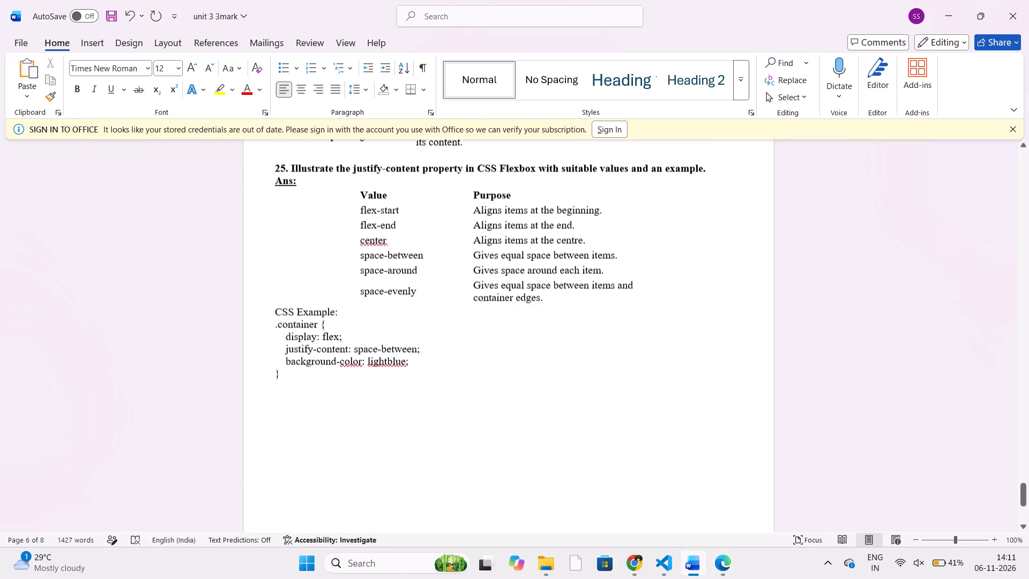
pyautogui.click(338, 409)
pyautogui.press('Return')
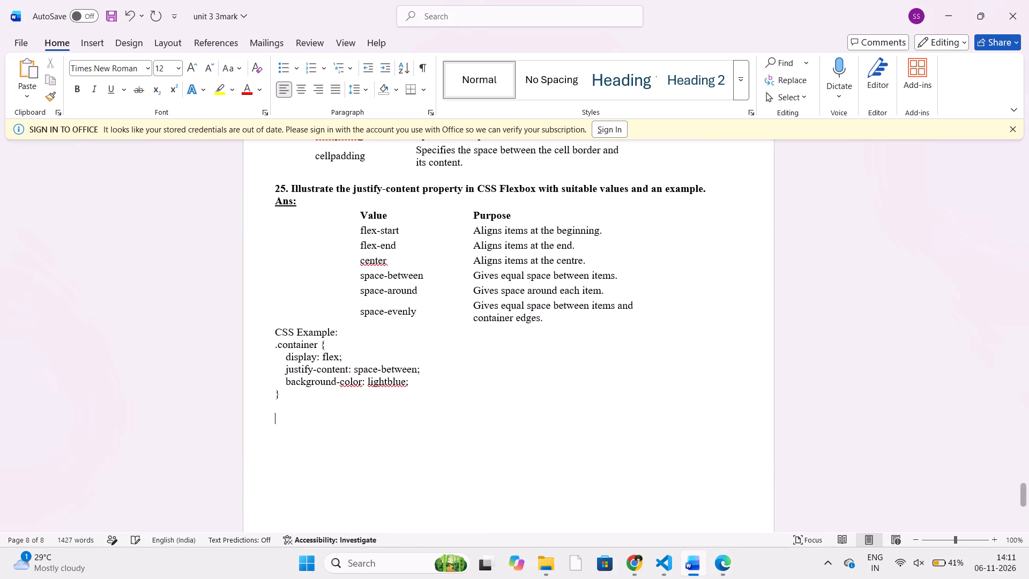
pyautogui.hotkey('ctrl', 'Return')
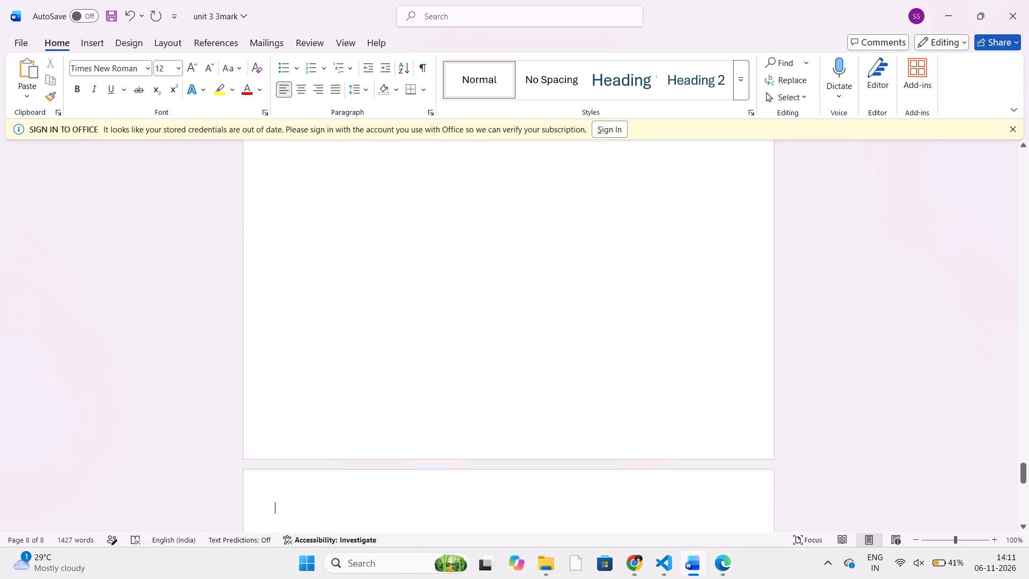
pyautogui.hotkey('shift', 'p')
pyautogui.write('ART - B')
pyautogui.press('space')
pyautogui.press('Return')
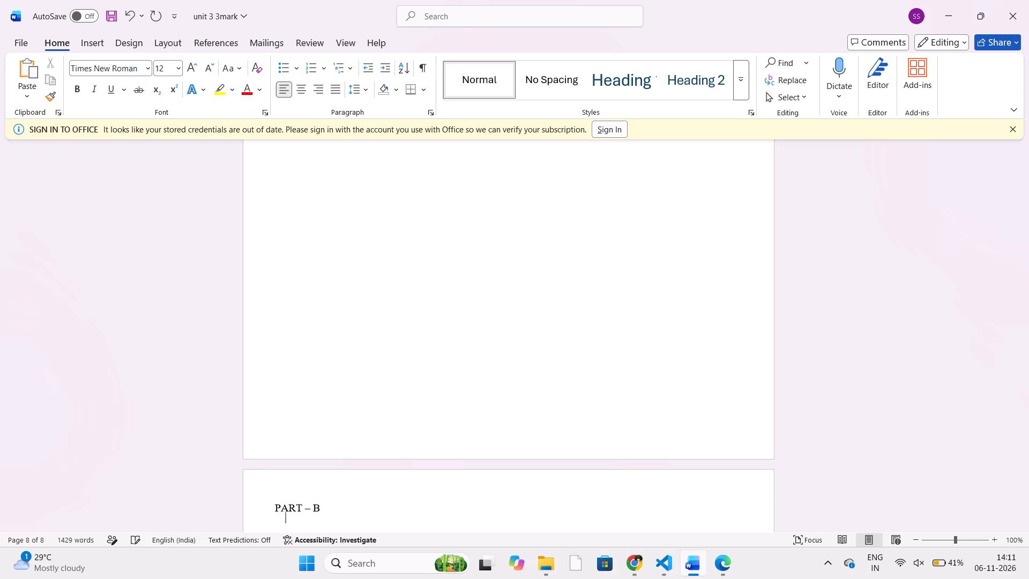
# Enter the question number "8." under the PART – B heading and paste the copied course schedule program below it.
pyautogui.write('8.')
pyautogui.press('Return')
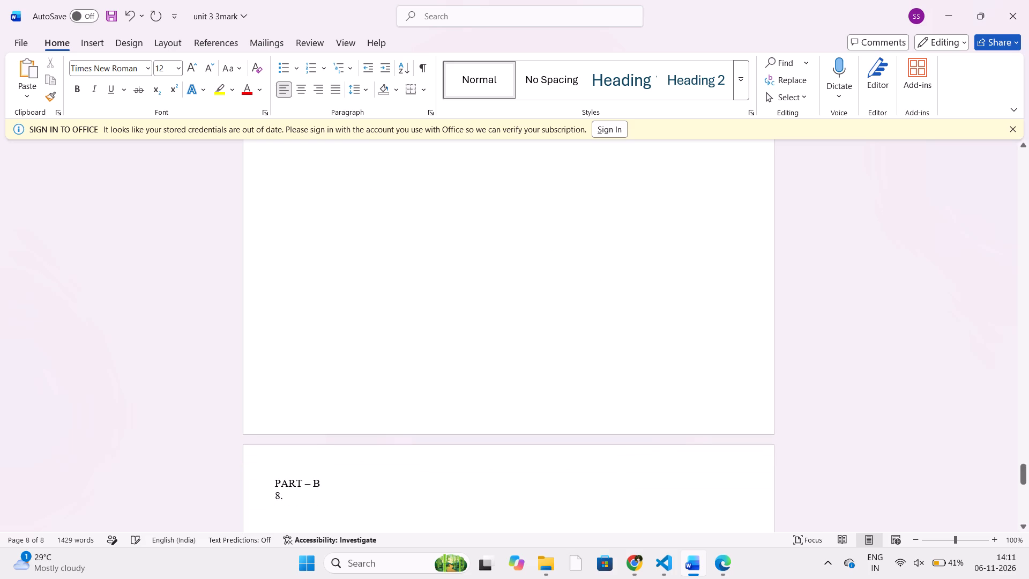
pyautogui.hotkey('ctrl', 'v')
pyautogui.scroll(2, 367, 411)
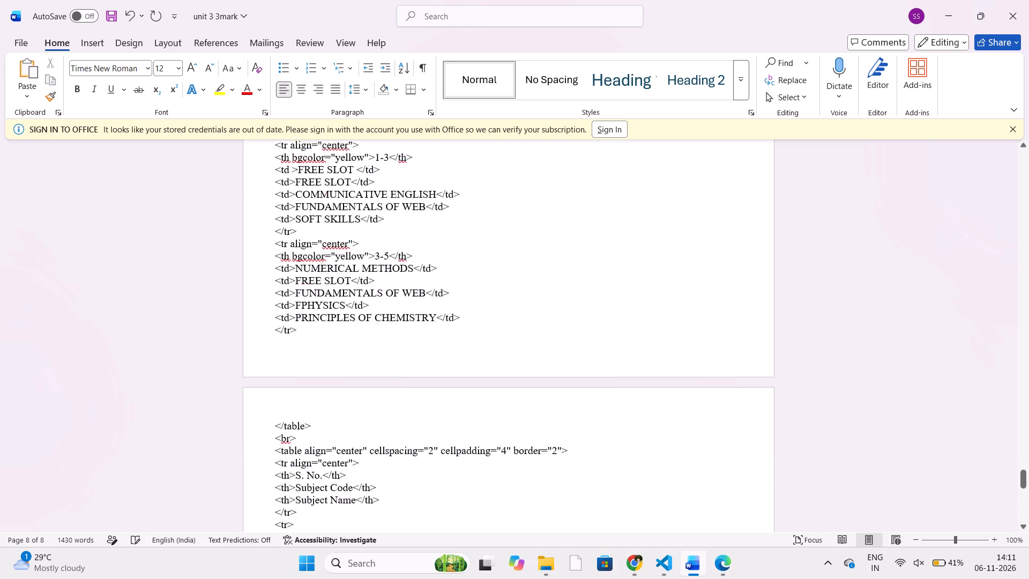
pyautogui.scroll(7, 367, 411)
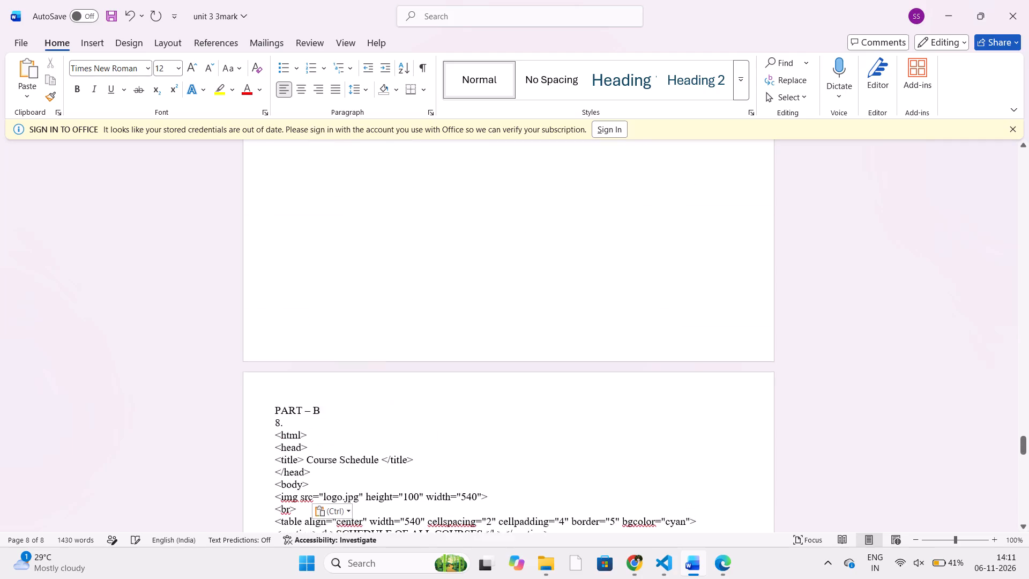
pyautogui.scroll(1, 367, 411)
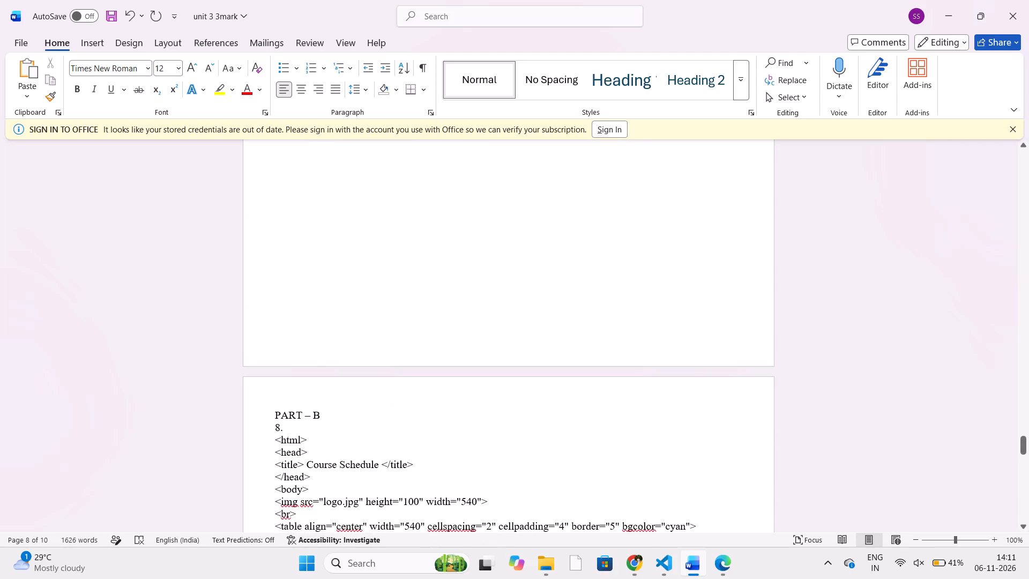
# Switch back to the Even 2026 Unit-3 material and review the HTML input types answer that precedes question 2, up to Color Input.
pyautogui.hotkey('alt', 'Tab')
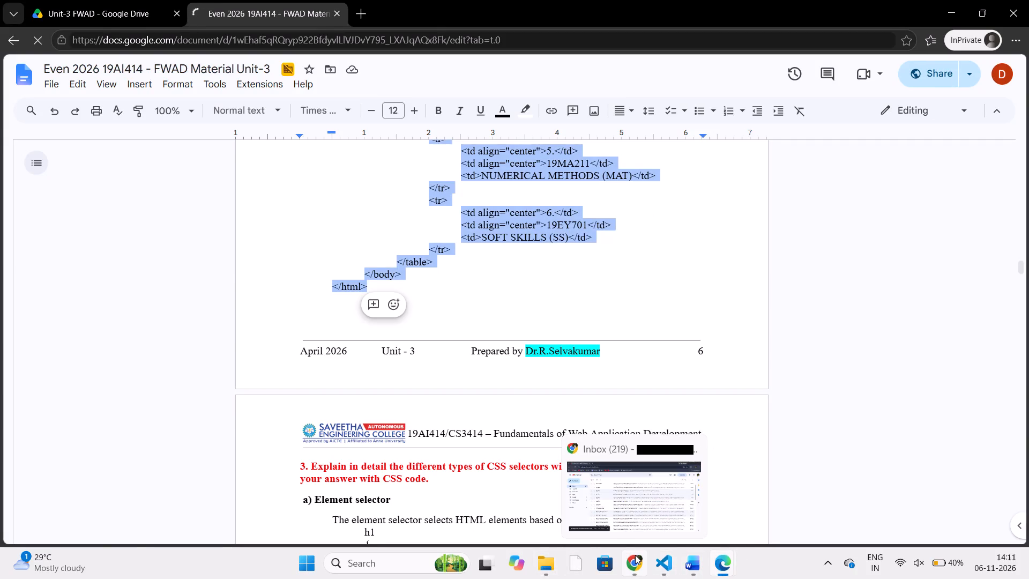
pyautogui.click(675, 491)
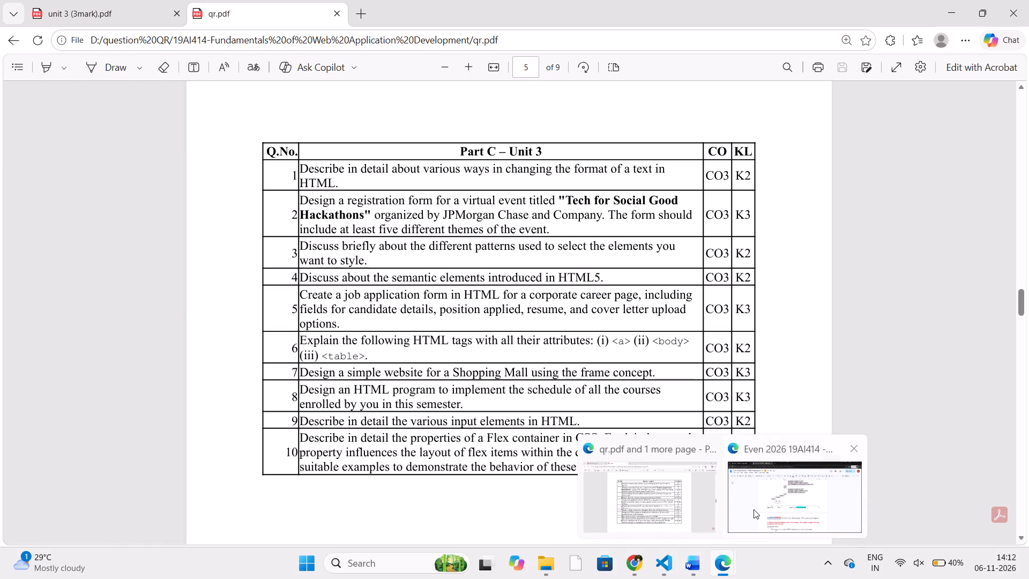
pyautogui.click(754, 509)
pyautogui.scroll(10, 548, 427)
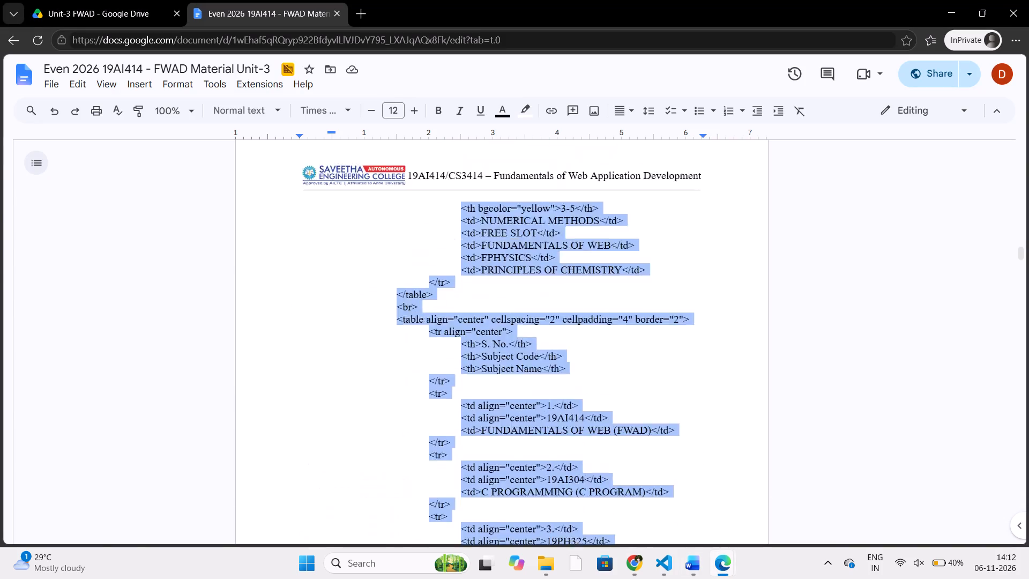
pyautogui.scroll(6, 548, 427)
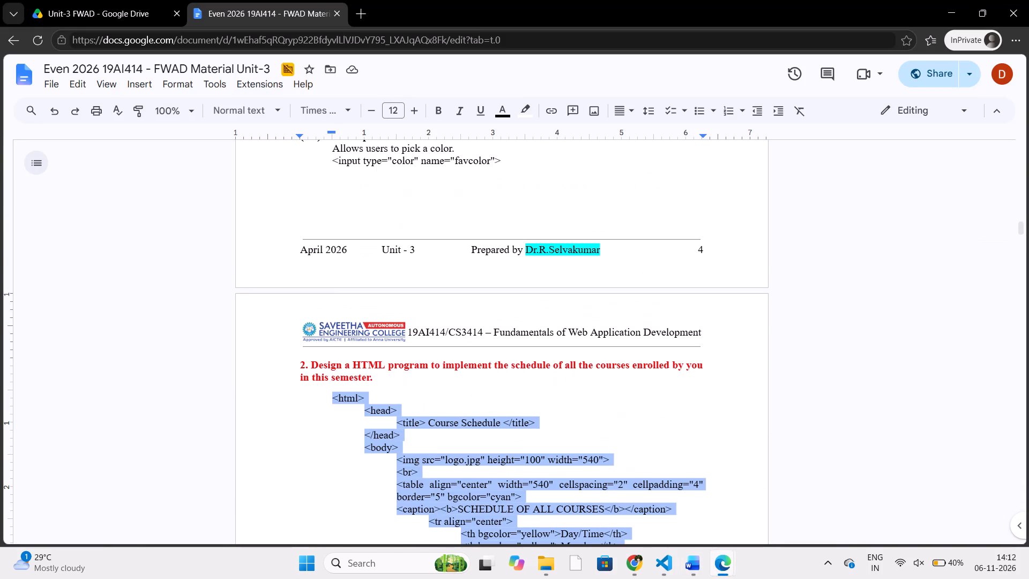
pyautogui.scroll(2, 466, 272)
pyautogui.click(455, 335)
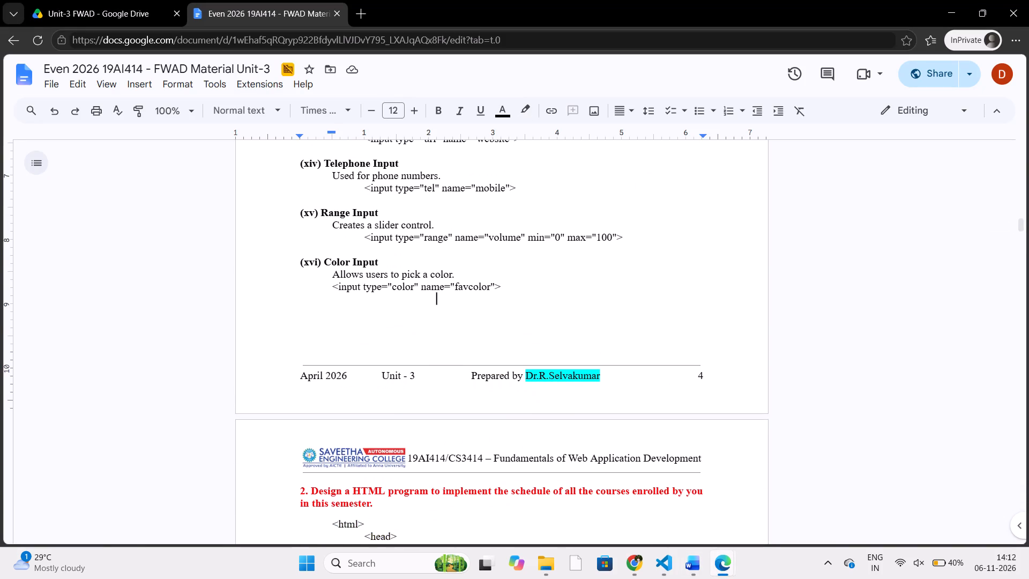
pyautogui.scroll(2, 455, 335)
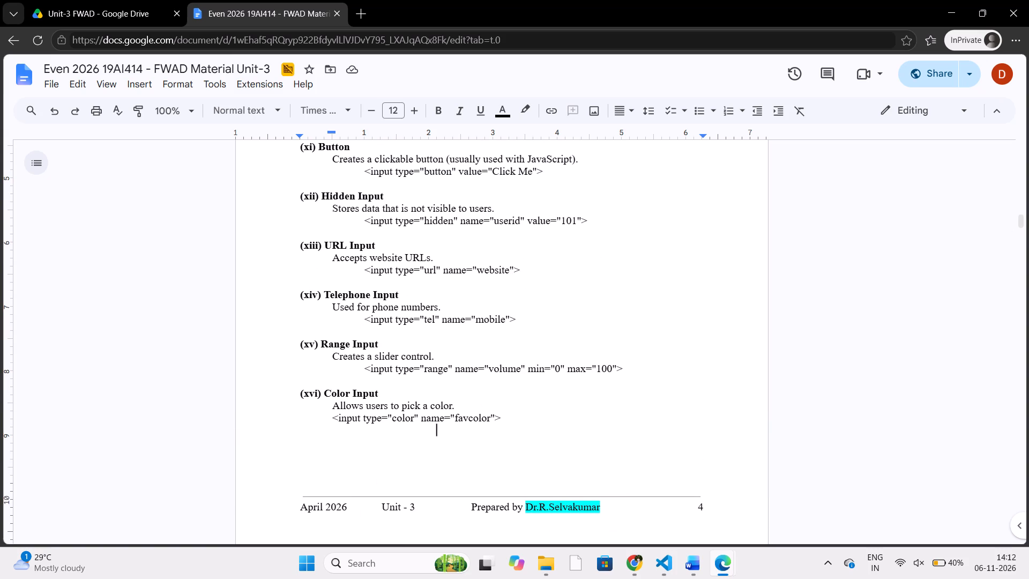
pyautogui.scroll(2, 455, 335)
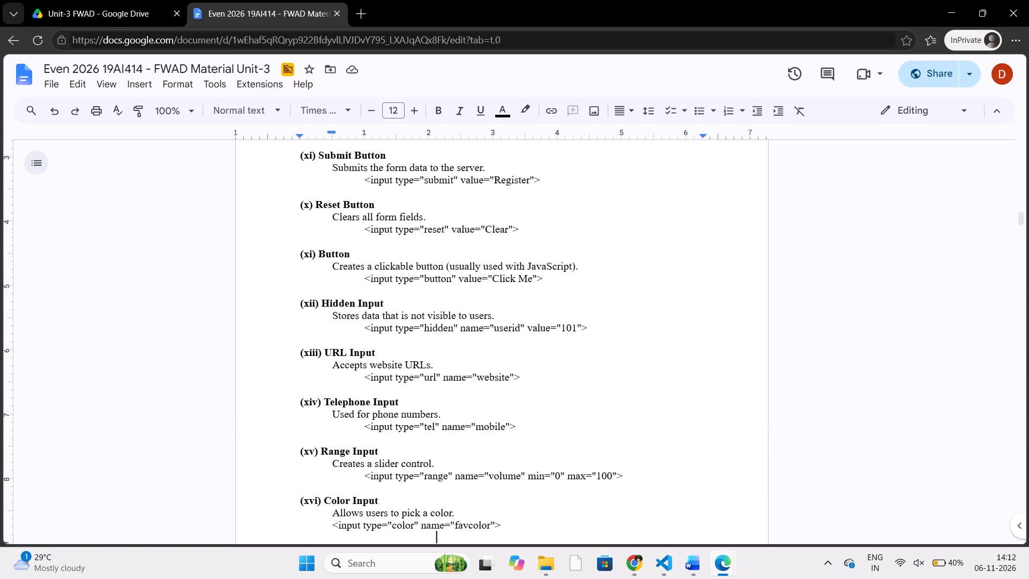
pyautogui.scroll(2, 455, 335)
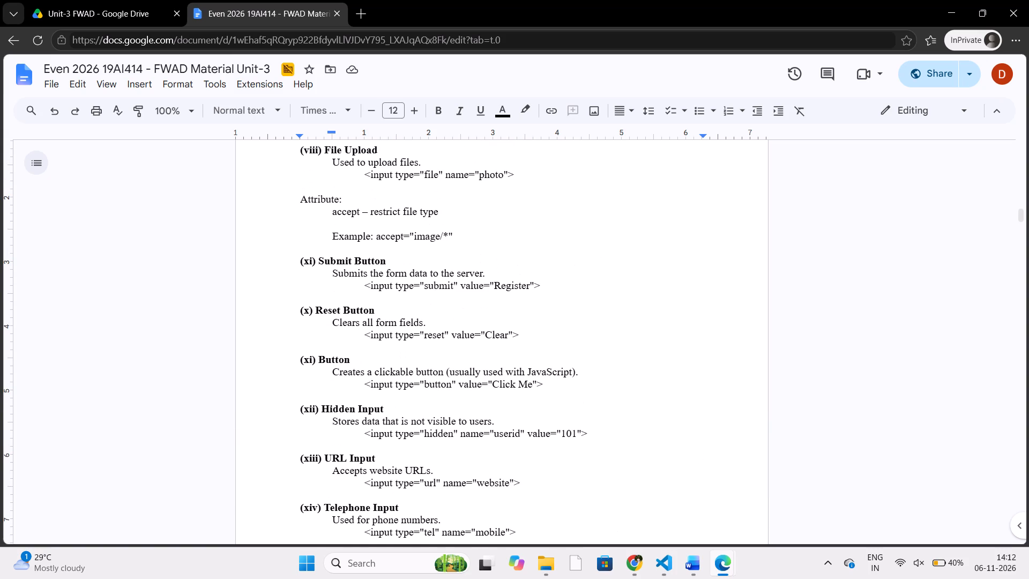
pyautogui.scroll(4, 455, 335)
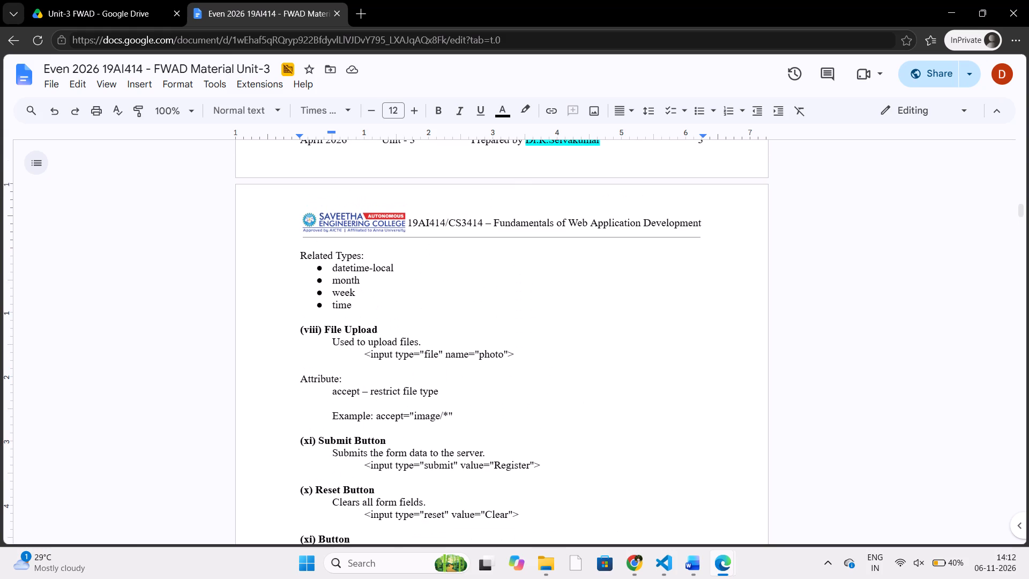
pyautogui.scroll(5, 455, 335)
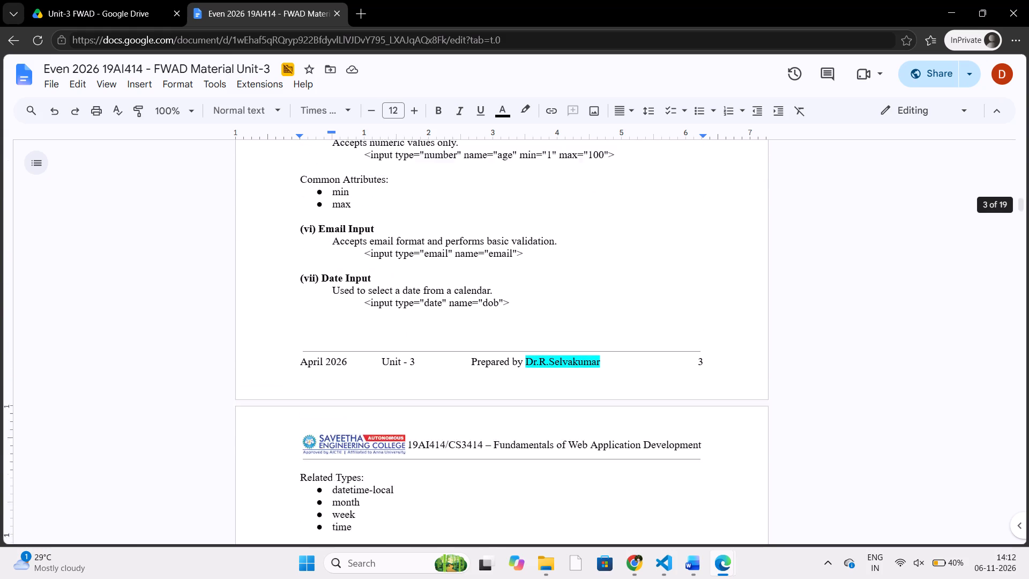
pyautogui.scroll(2, 455, 335)
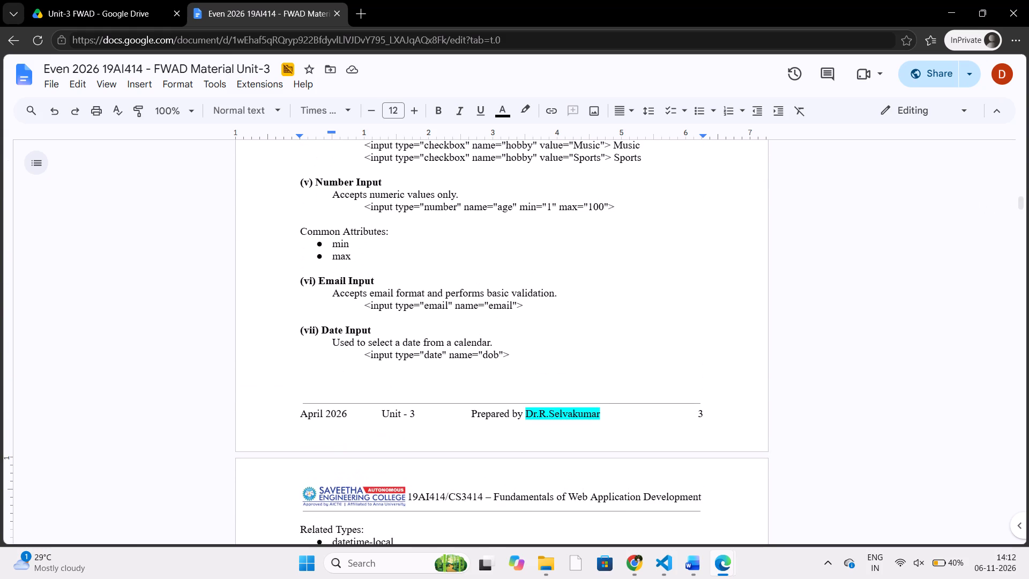
pyautogui.scroll(3, 455, 335)
pyautogui.scroll(-1, 455, 335)
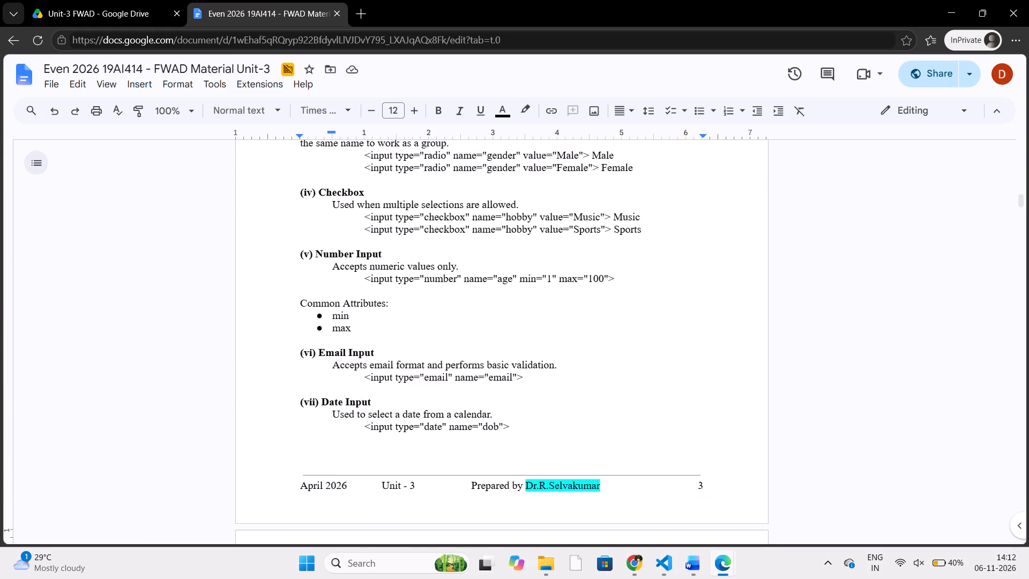
pyautogui.scroll(-4, 455, 335)
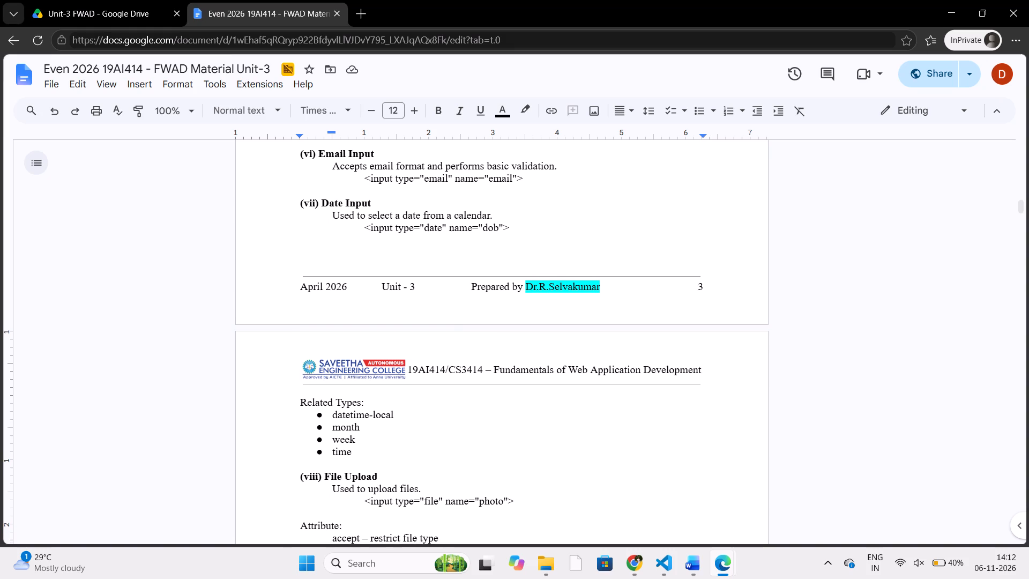
pyautogui.scroll(-2, 455, 335)
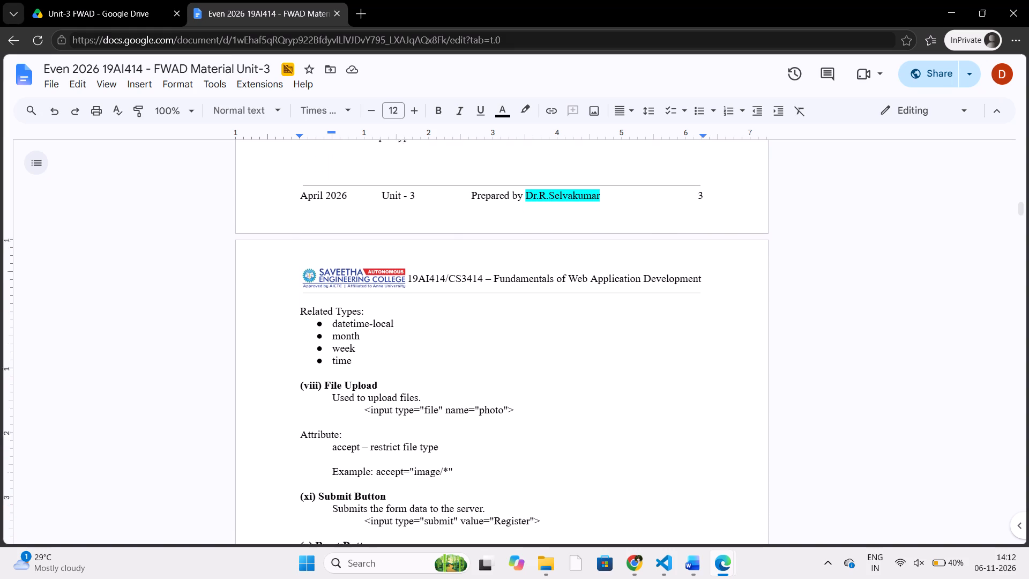
pyautogui.scroll(-5, 455, 335)
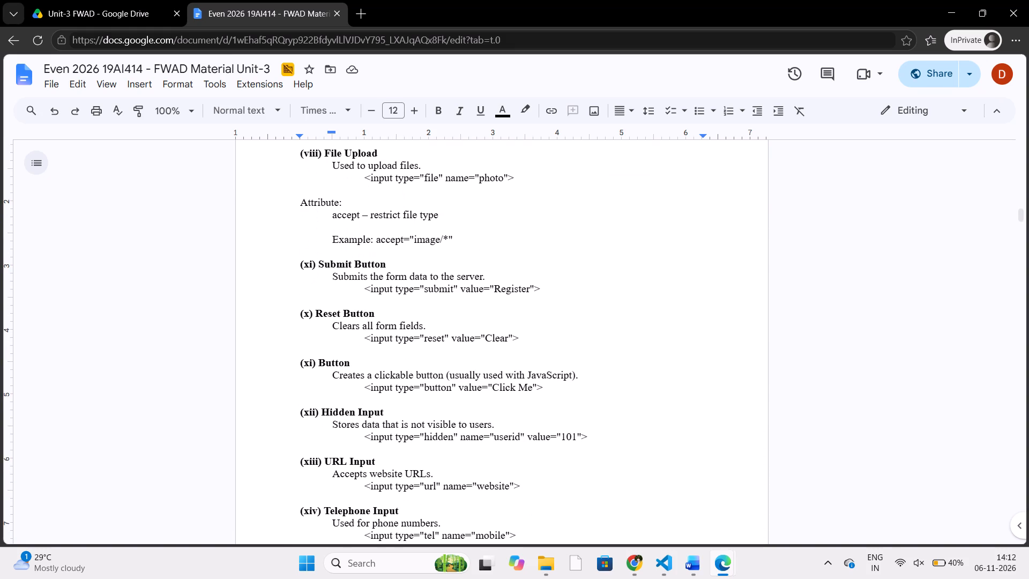
pyautogui.scroll(-3, 455, 335)
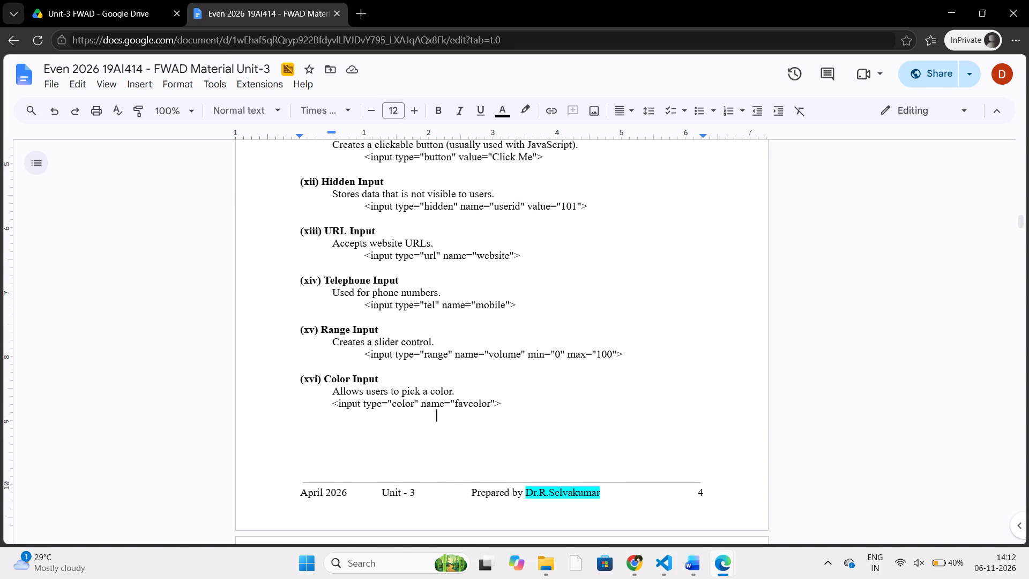
pyautogui.scroll(-1, 455, 335)
pyautogui.scroll(1, 564, 350)
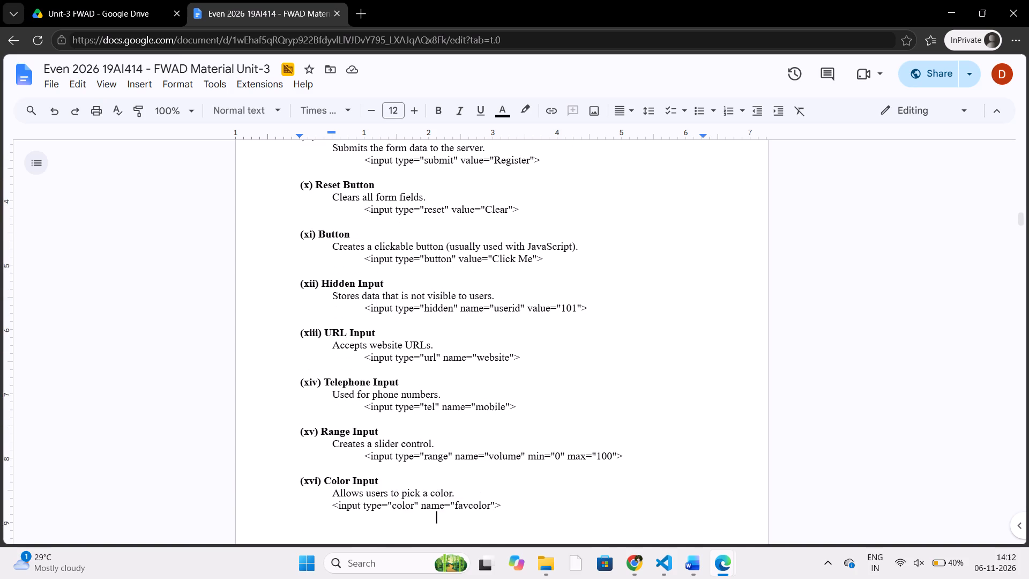
pyautogui.scroll(1, 564, 350)
# Delete the whole Hidden Input section, including its heading, description, example and blank lines, between Button and URL Input.
pyautogui.click(594, 308)
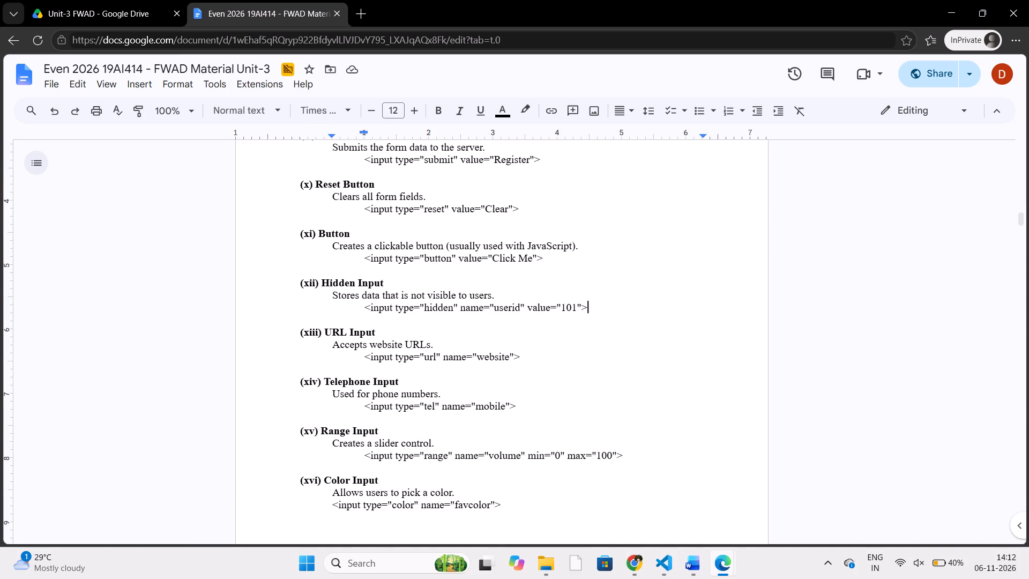
pyautogui.scroll(2, 594, 308)
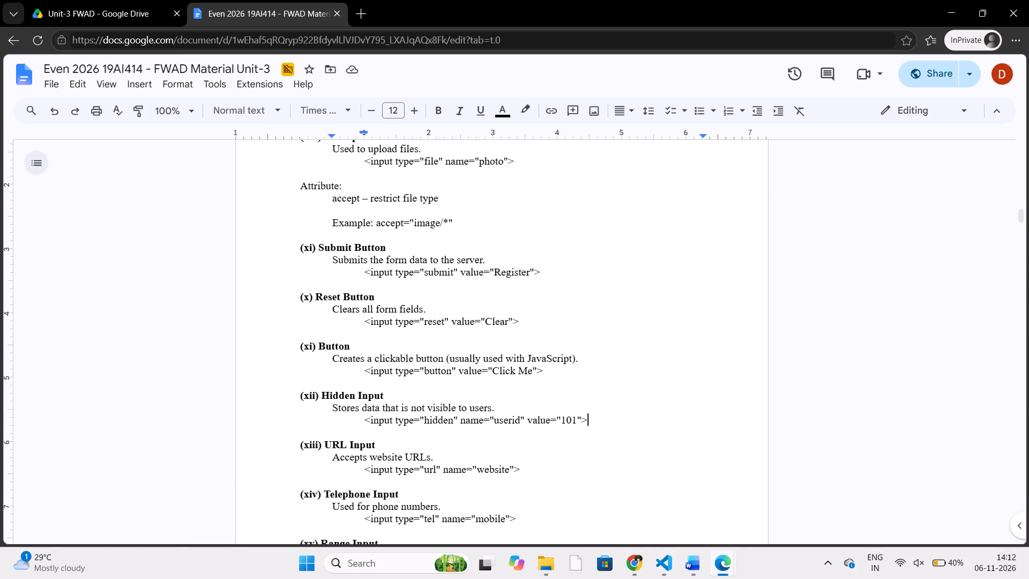
pyautogui.keyDown('shift'); pyautogui.click(301, 400); pyautogui.keyUp('shift')
pyautogui.press('BackSpace')
pyautogui.press('BackSpace')
pyautogui.press('BackSpace')
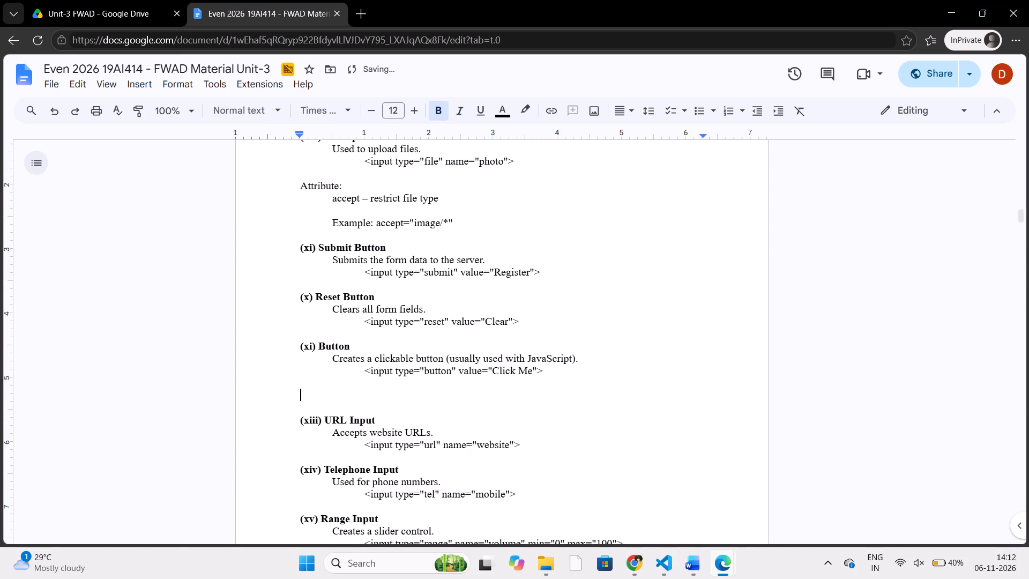
pyautogui.press('BackSpace')
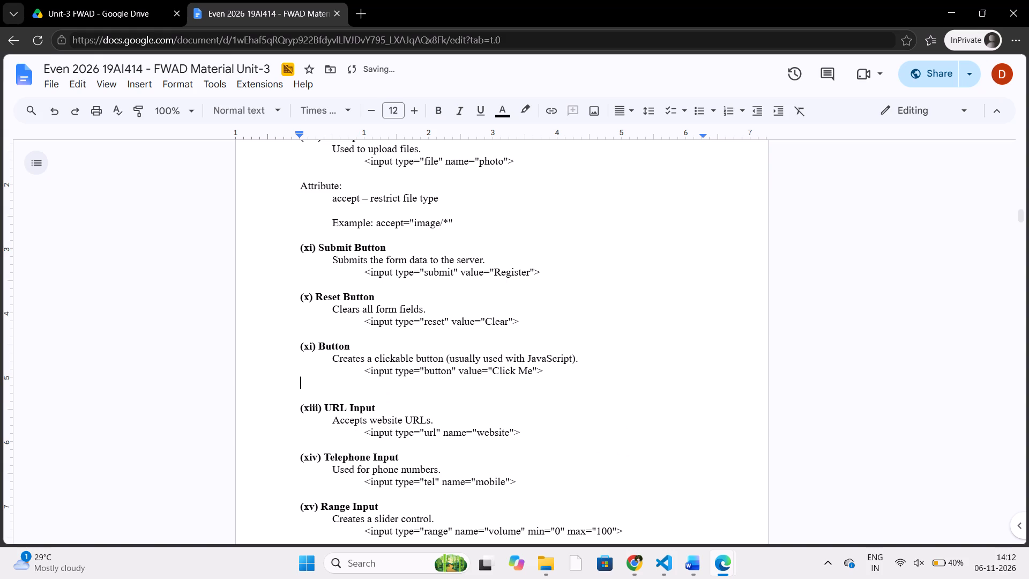
pyautogui.press('BackSpace')
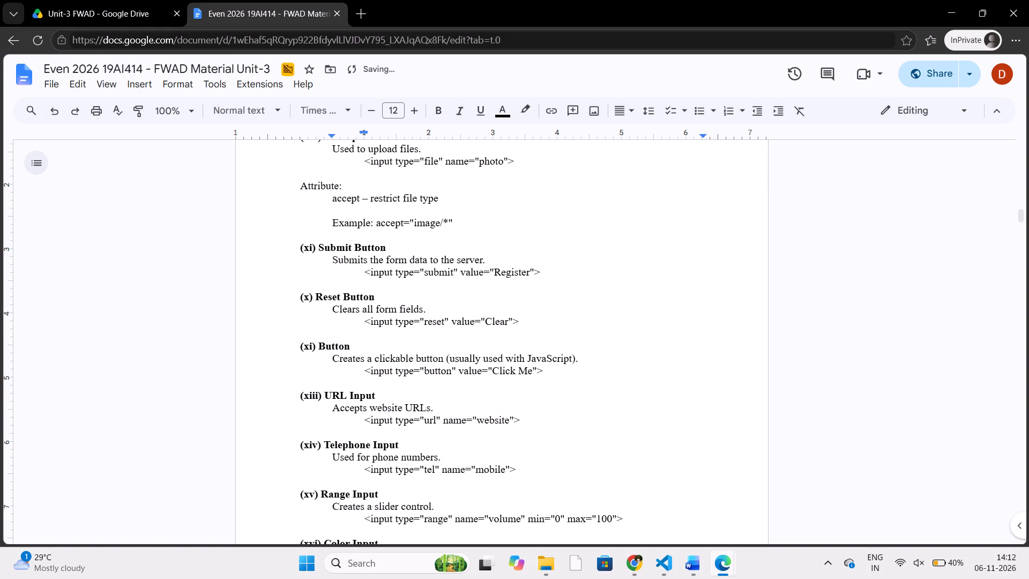
# Shorten the Button description to "Creates a clickable button." by removing the parenthetical remark about JavaScript.
pyautogui.click(575, 359)
pyautogui.hotkey('ctrl', 'BackSpace')
pyautogui.hotkey('ctrl', 'BackSpace')
pyautogui.hotkey('ctrl', 'BackSpace')
pyautogui.hotkey('ctrl', 'BackSpace')
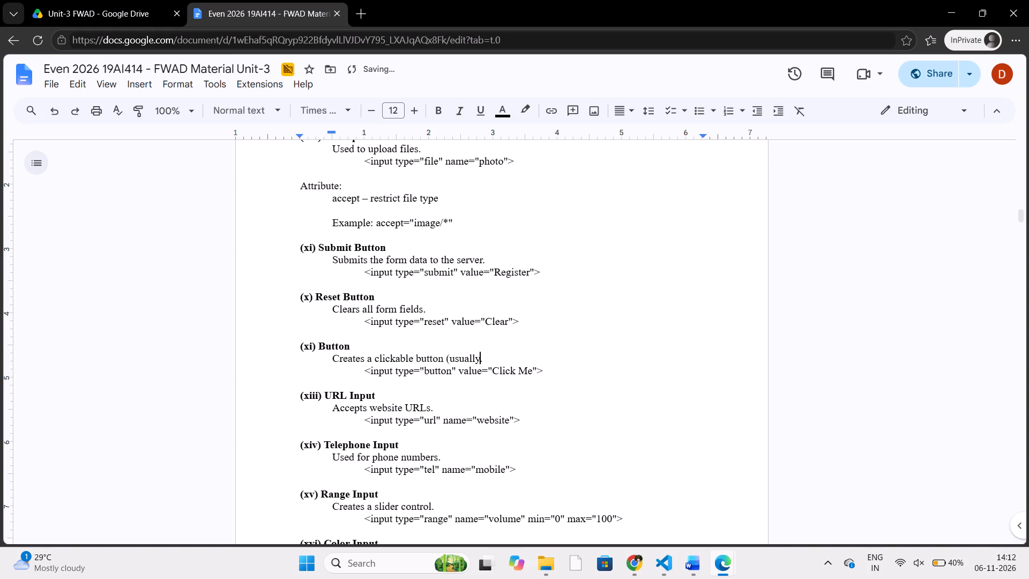
pyautogui.hotkey('ctrl', 'BackSpace')
pyautogui.press('BackSpace')
pyautogui.press('BackSpace')
# Delete the whole Range Input section, with its heading, description, example and spare blank lines, between Telephone Input and Color Input.
pyautogui.scroll(-2, 471, 348)
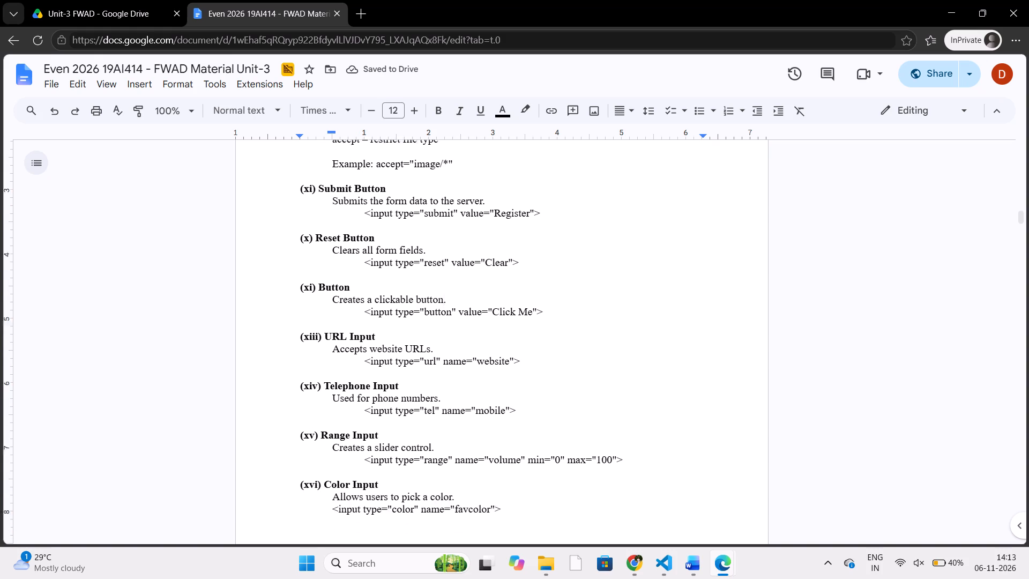
pyautogui.scroll(-1, 471, 348)
pyautogui.click(633, 439)
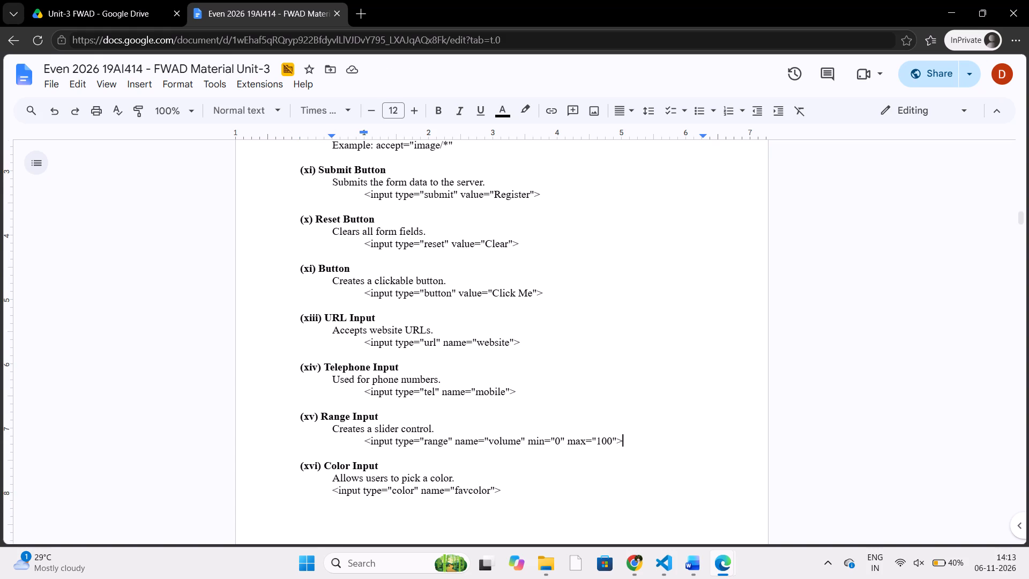
pyautogui.keyDown('shift'); pyautogui.click(302, 419); pyautogui.keyUp('shift')
pyautogui.press('BackSpace')
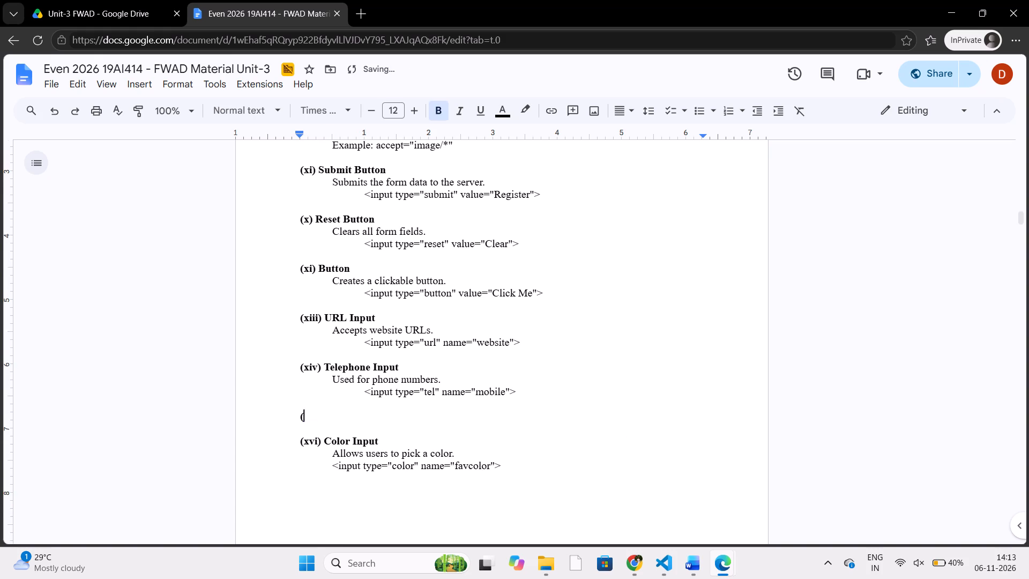
pyautogui.press('BackSpace')
pyautogui.press('BackSpace')
pyautogui.press('BackSpace')
# Renumber the URL, Telephone and Color Input headings as (xii), (xiii) and (xiv).
pyautogui.scroll(1, 302, 419)
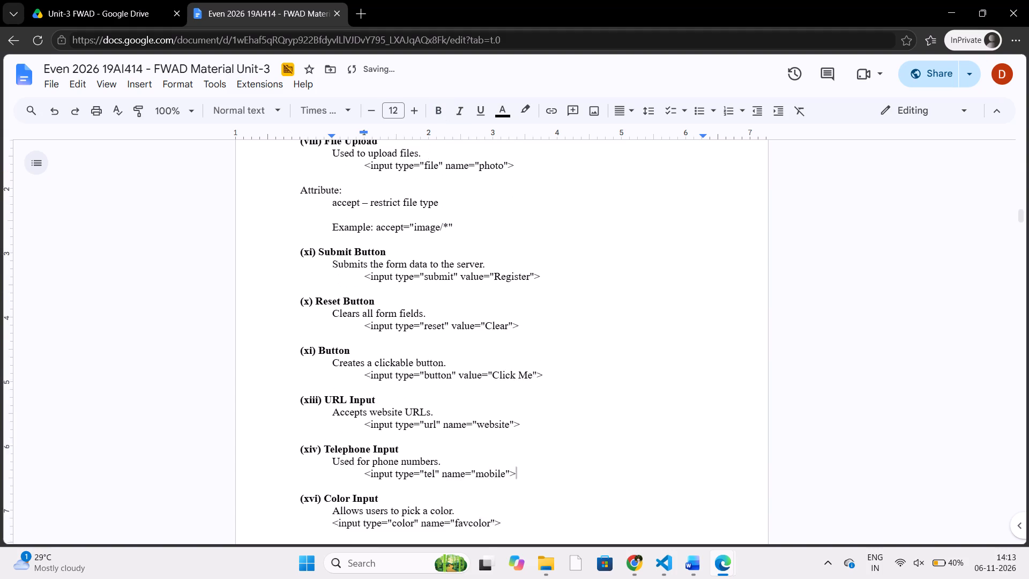
pyautogui.scroll(2, 302, 419)
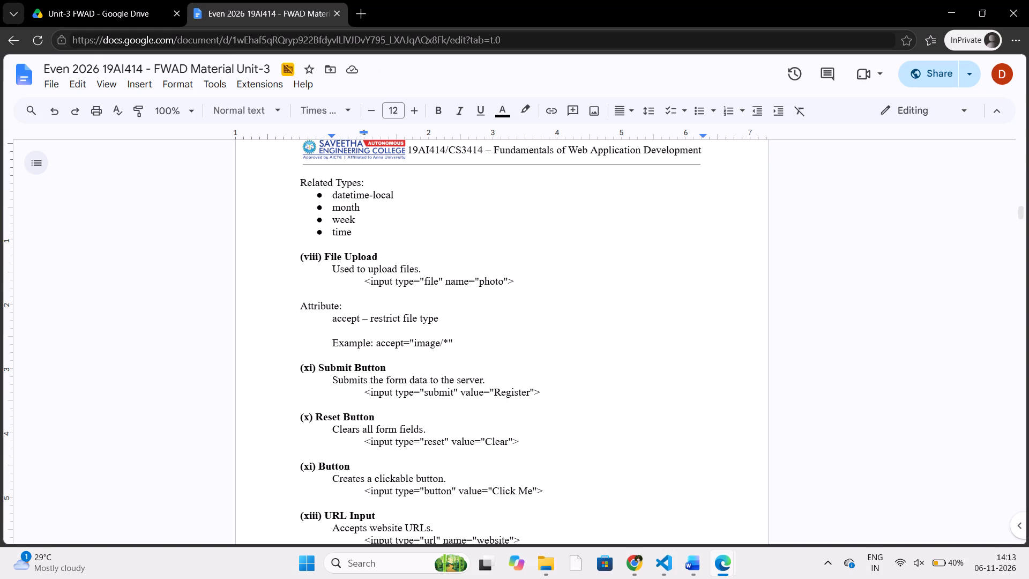
pyautogui.scroll(-1, 452, 302)
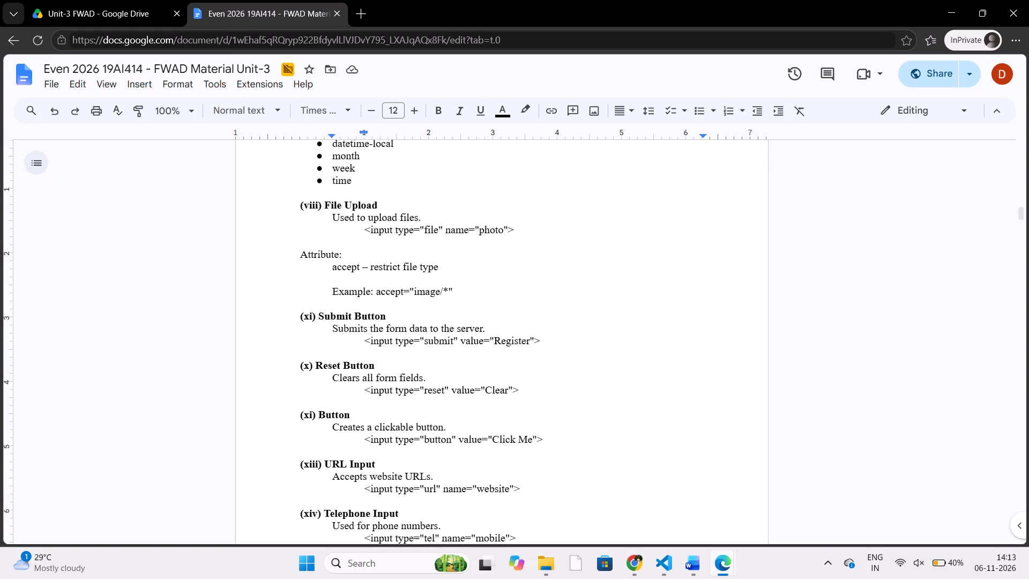
pyautogui.scroll(-3, 452, 302)
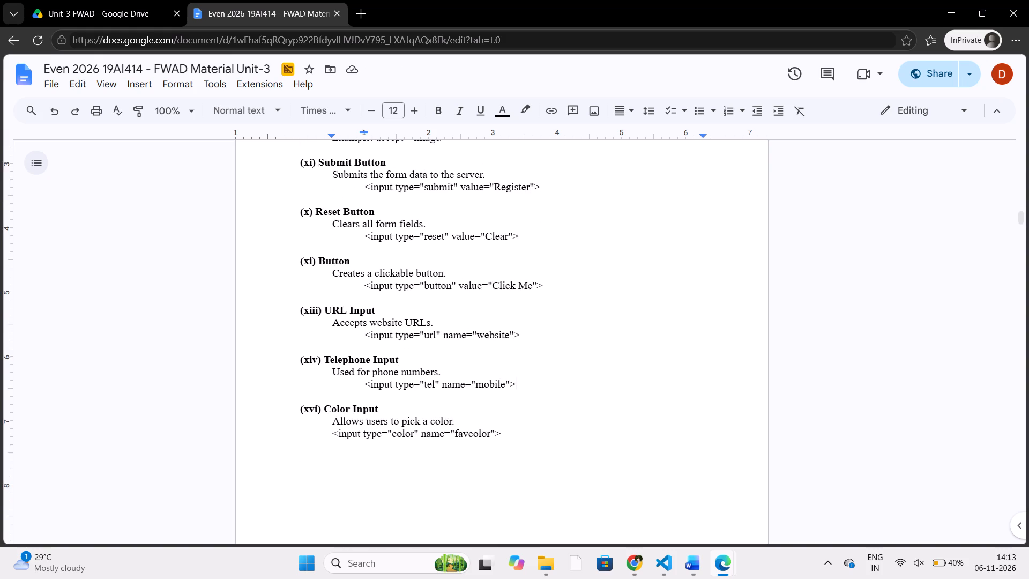
pyautogui.click(317, 314)
pyautogui.press('BackSpace')
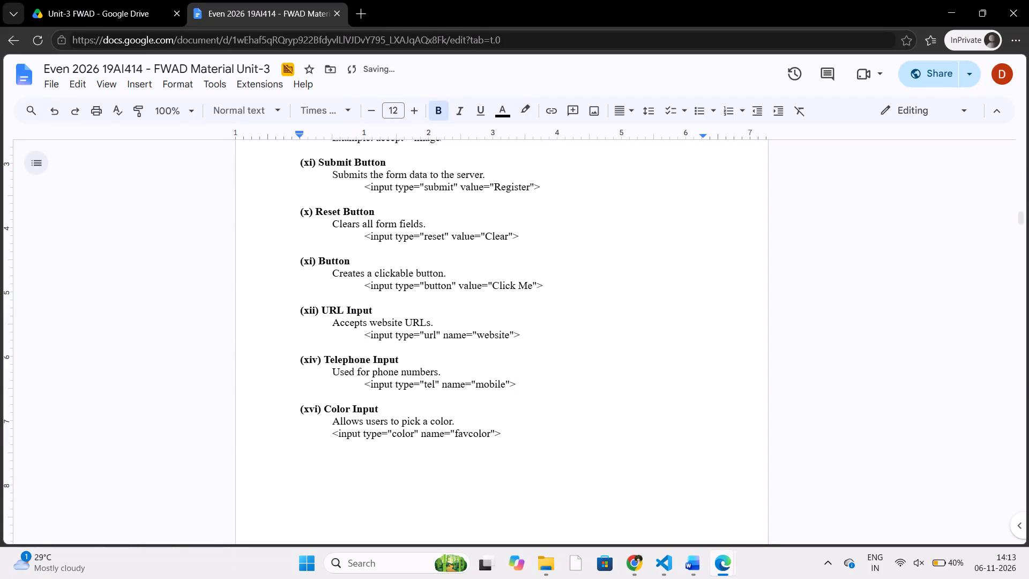
pyautogui.click(318, 360)
pyautogui.press('BackSpace')
pyautogui.write('ii')
pyautogui.click(314, 407)
pyautogui.press('BackSpace')
pyautogui.press('Right')
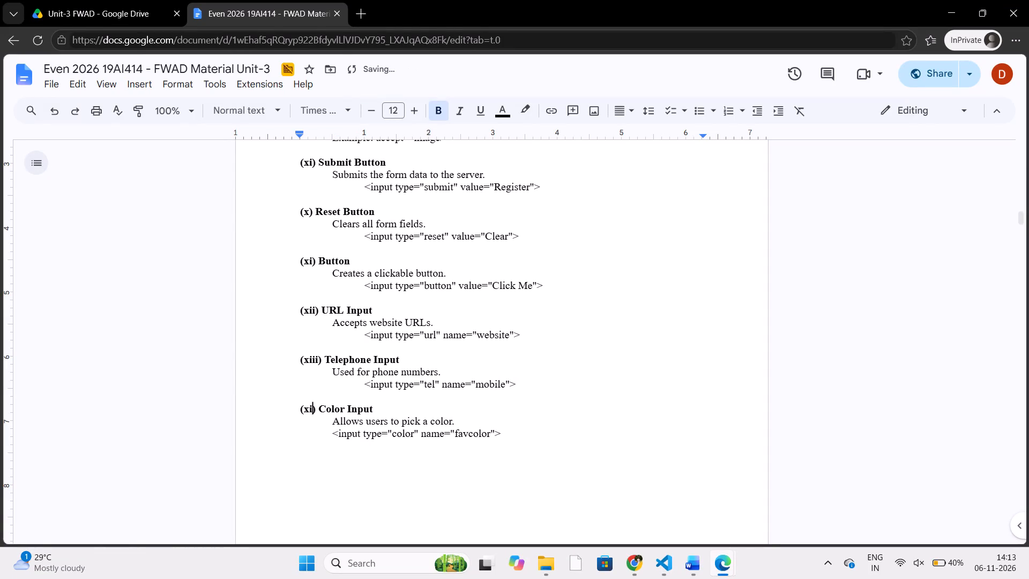
pyautogui.press('v')
pyautogui.click(382, 462)
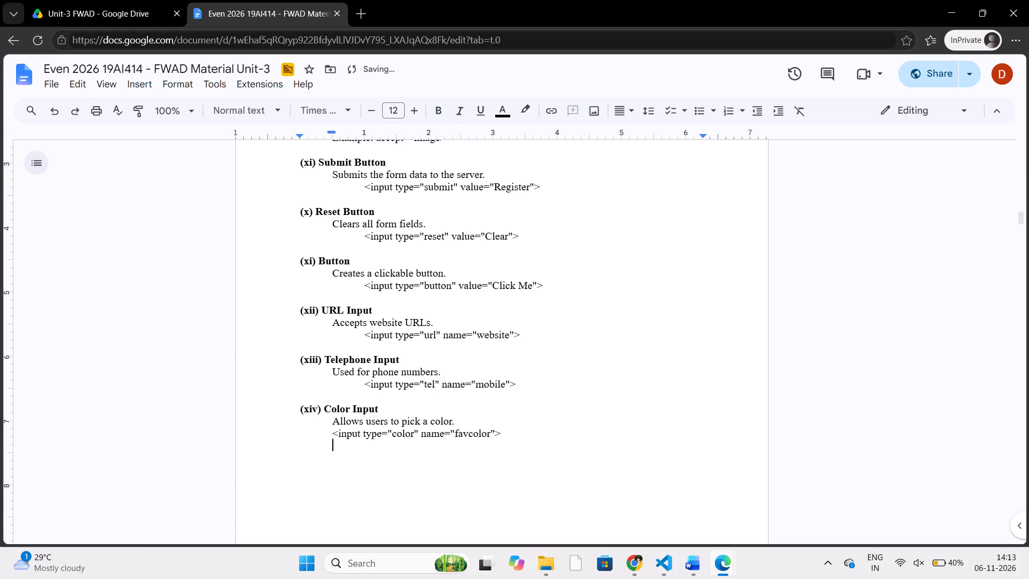
# Copy the whole answer to PART B question 1, from the "In HTML, the <input> element" paragraph through the Color Input example.
pyautogui.scroll(7, 382, 462)
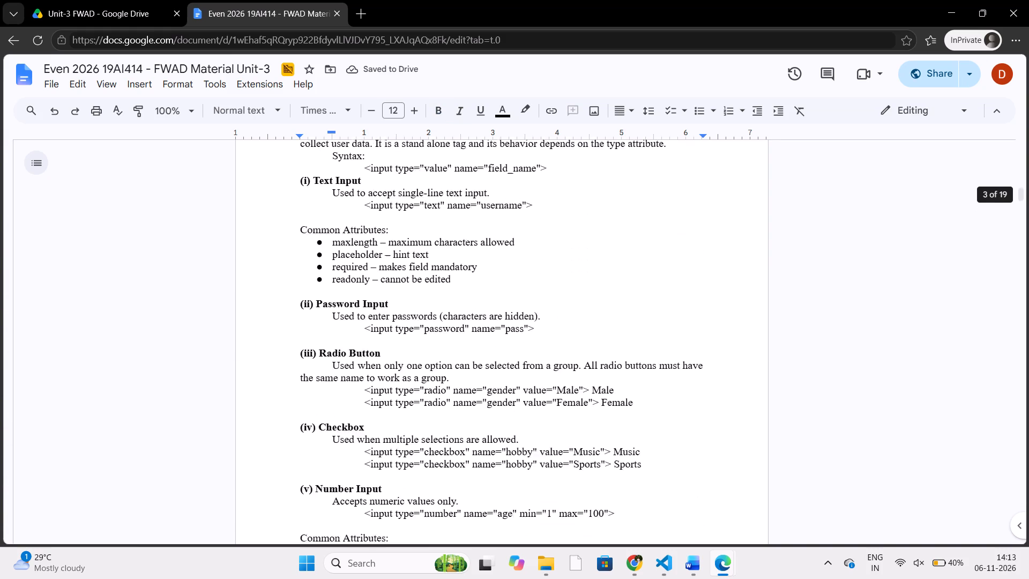
pyautogui.scroll(2, 382, 462)
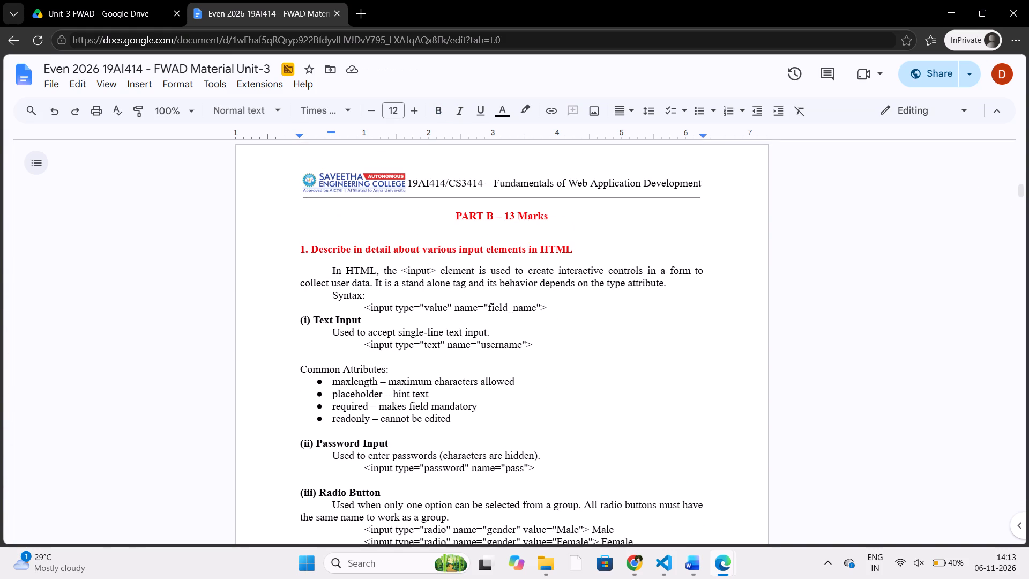
pyautogui.keyDown('shift'); pyautogui.click(329, 275); pyautogui.keyUp('shift')
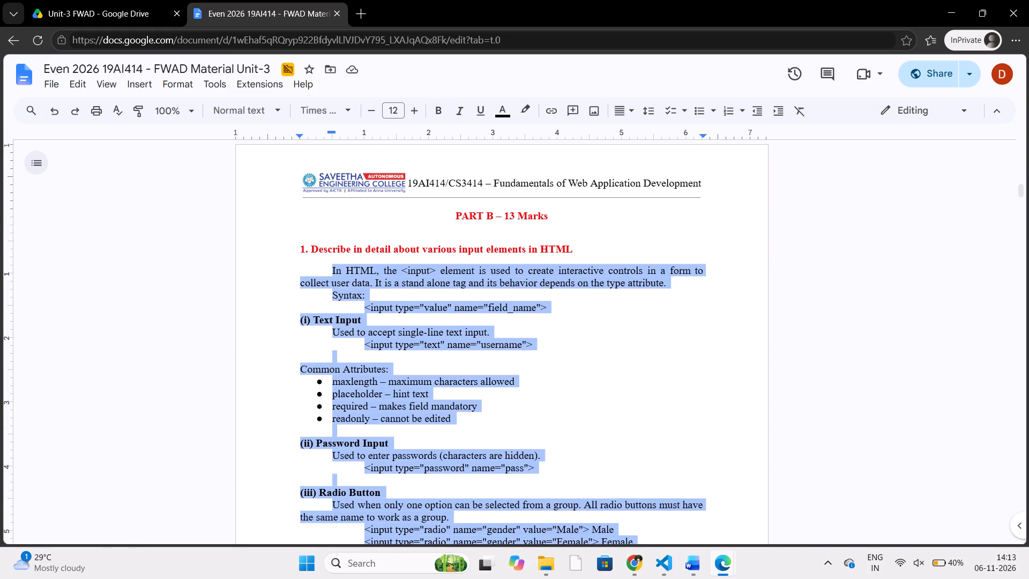
pyautogui.hotkey('ctrl', 'c')
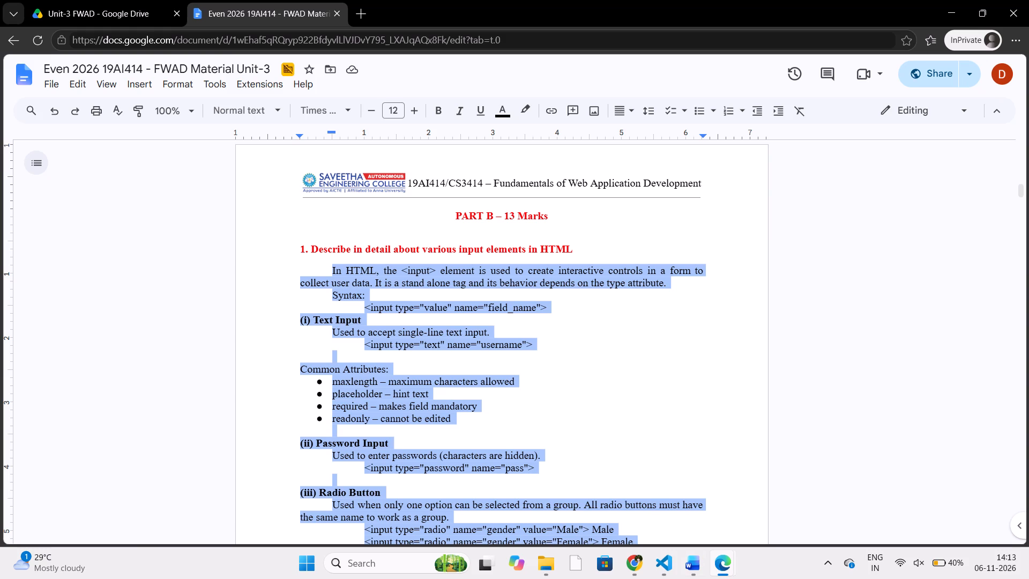
# In the Word document, insert a page break before answer 8, add the number "1." ahead of it and paste the copied answer below.
pyautogui.click(697, 514)
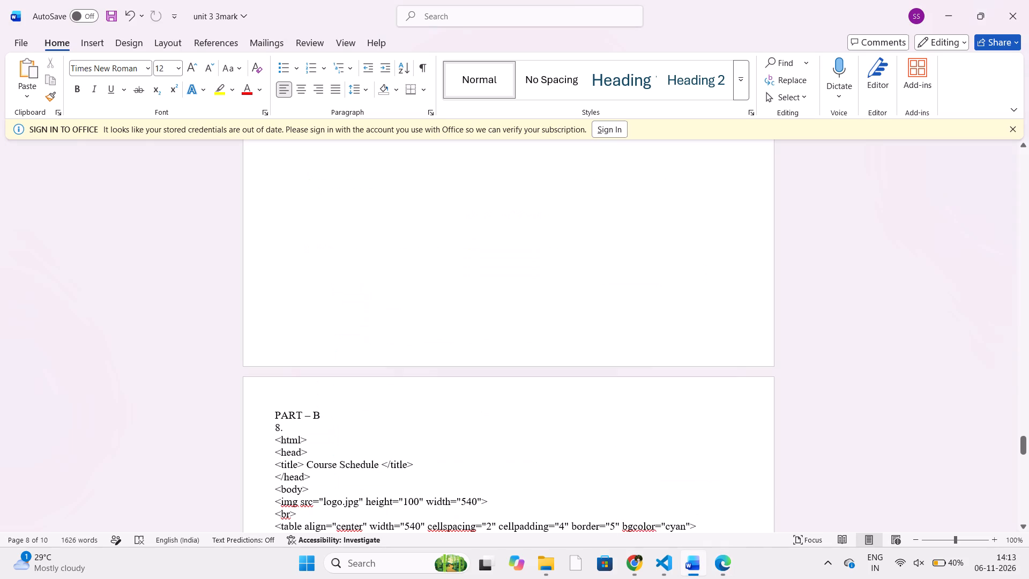
pyautogui.click(281, 433)
pyautogui.press('Left')
pyautogui.hotkey('ctrl', 'Return')
pyautogui.press('Up')
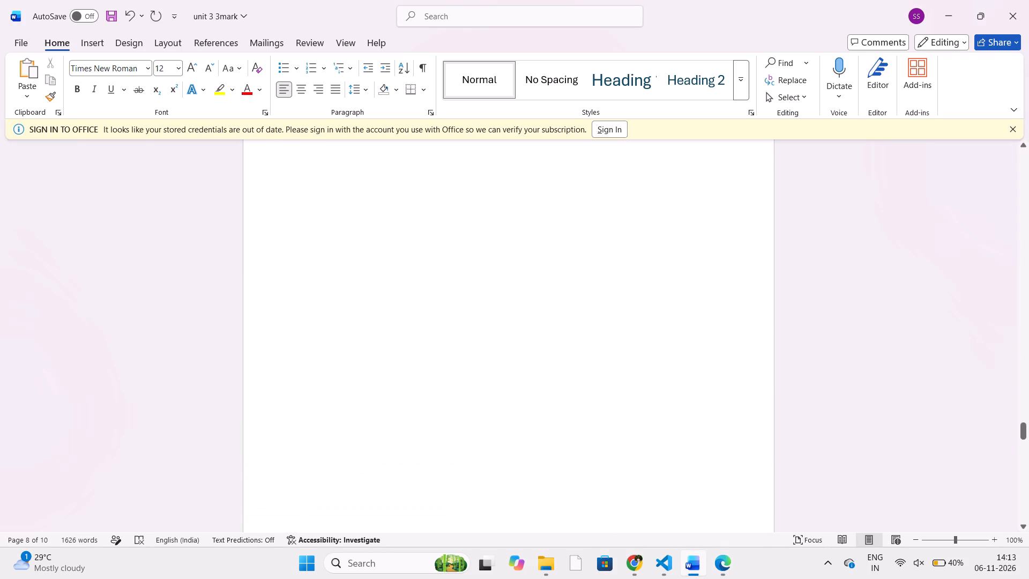
pyautogui.press('Up')
pyautogui.press('Down')
pyautogui.write('1.')
pyautogui.press('Return')
pyautogui.hotkey('ctrl', 'v')
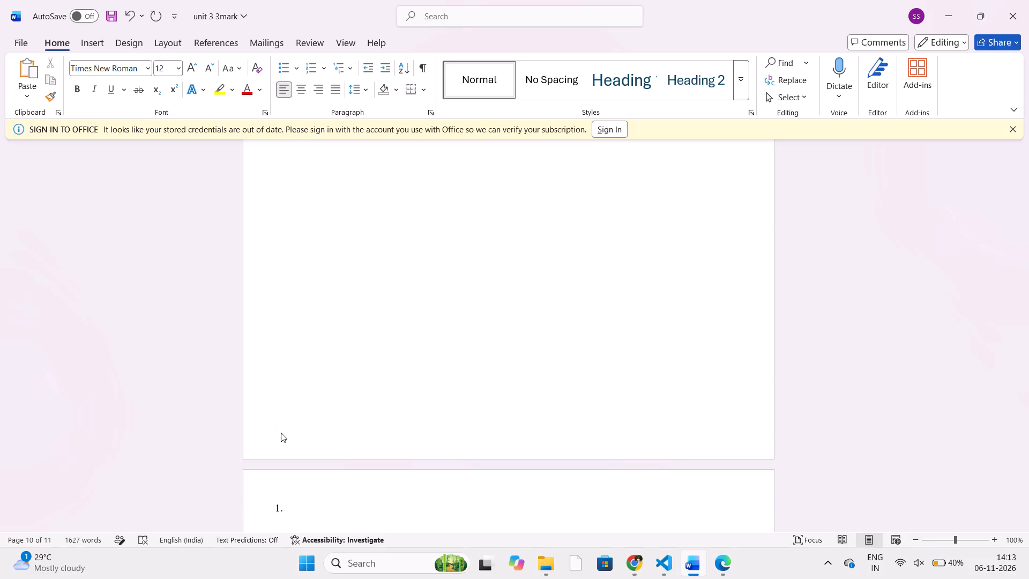
# Insert a page break before answer 8 so it starts on a new page after the pasted input elements answer.
pyautogui.scroll(-1, 387, 444)
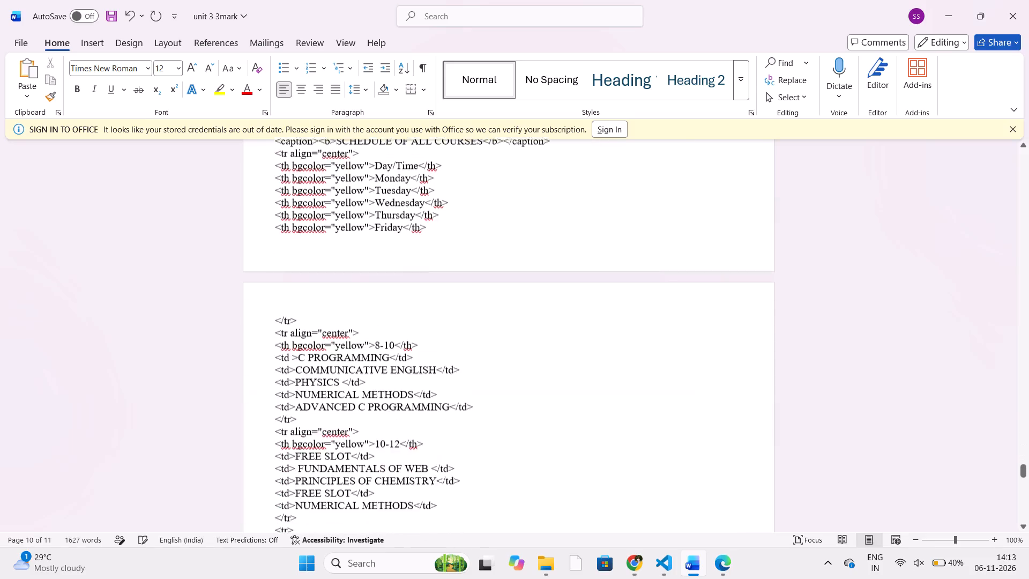
pyautogui.scroll(-2, 387, 444)
pyautogui.press('Down')
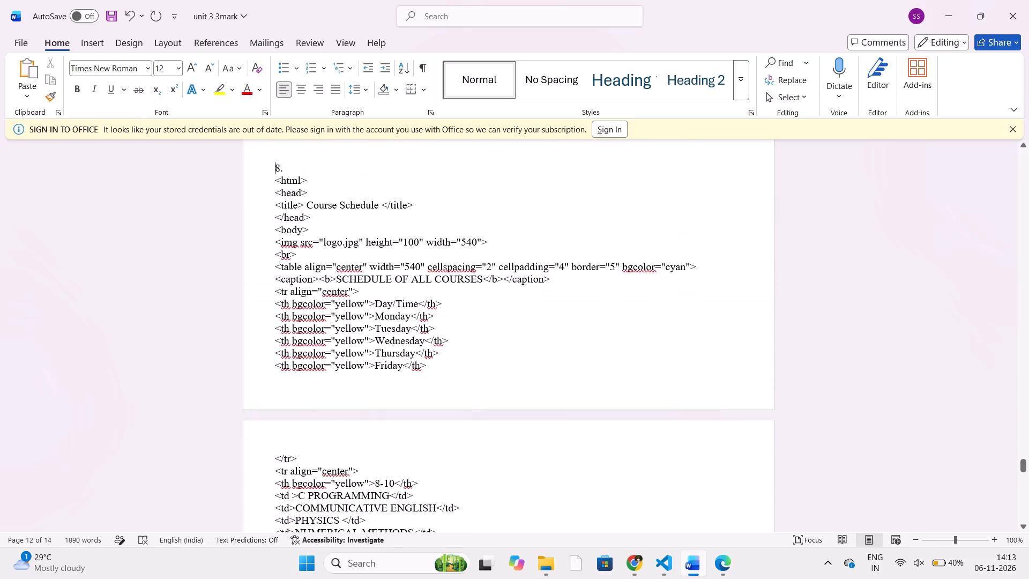
pyautogui.hotkey('ctrl', 'Return')
# Check the Part C questions in qr.pdf and search the Unit-3 material in Google Docs for "tech" and "good".
pyautogui.hotkey('alt', 'Tab')
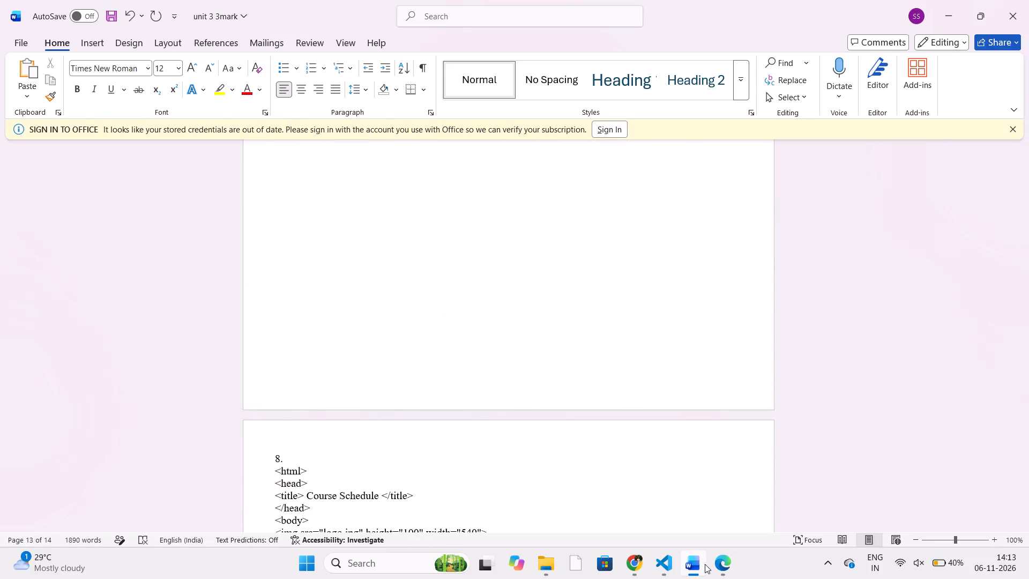
pyautogui.hotkey('alt', 'Tab')
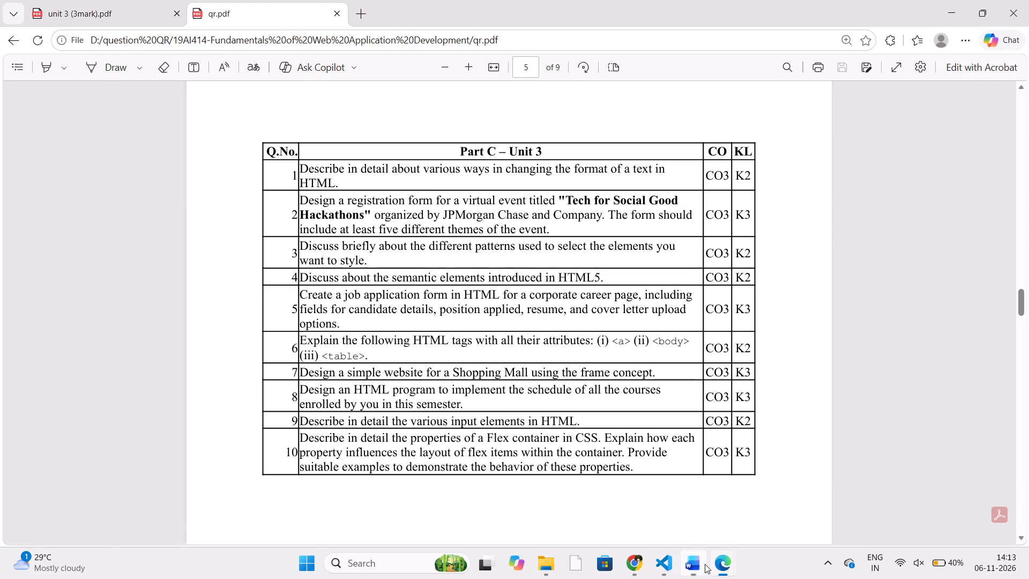
pyautogui.hotkey('alt', 'Tab')
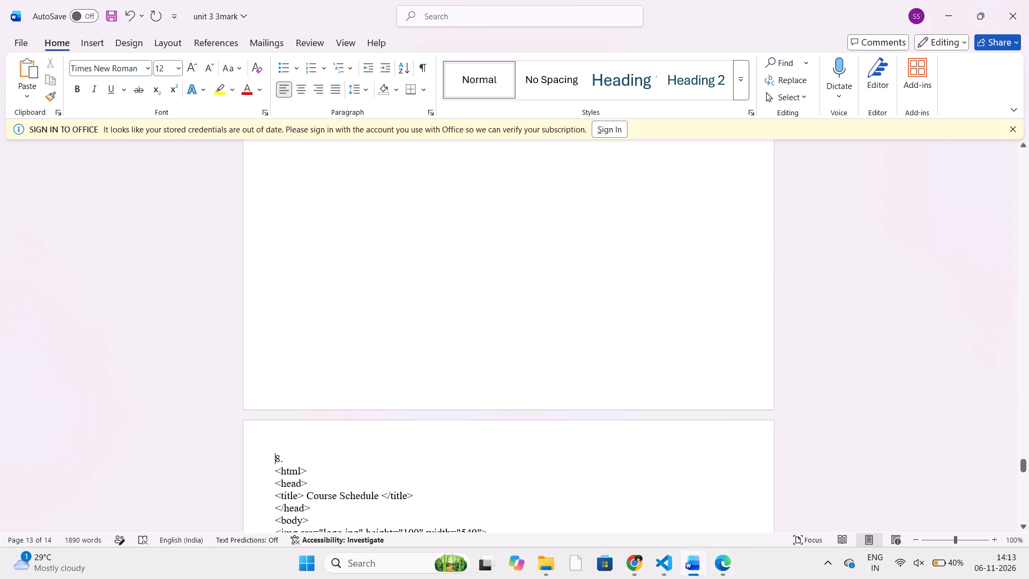
pyautogui.hotkey('alt', 'Tab')
pyautogui.hotkey('alt', 'Tab')
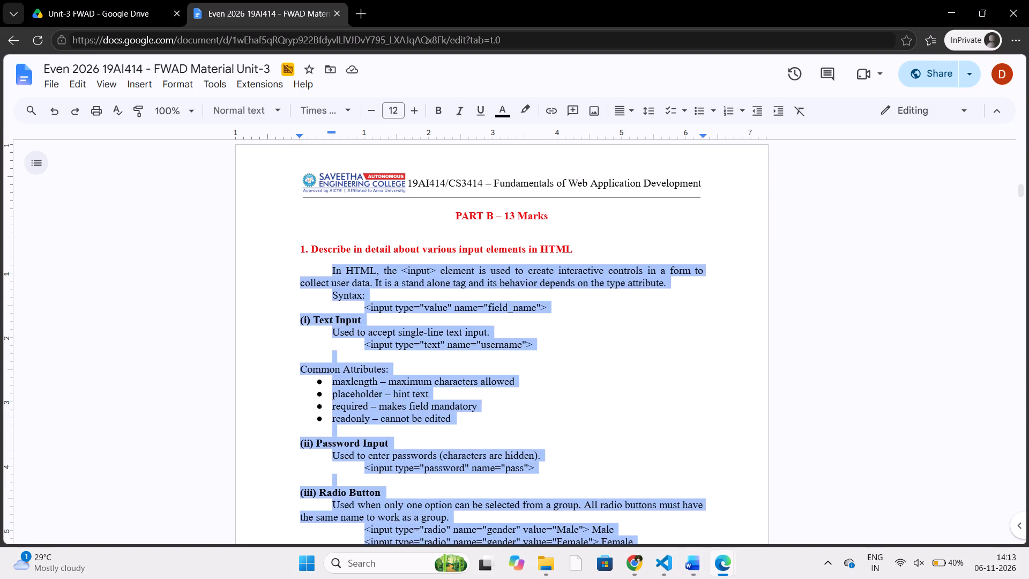
pyautogui.hotkey('ctrl', 'f')
pyautogui.write('tech')
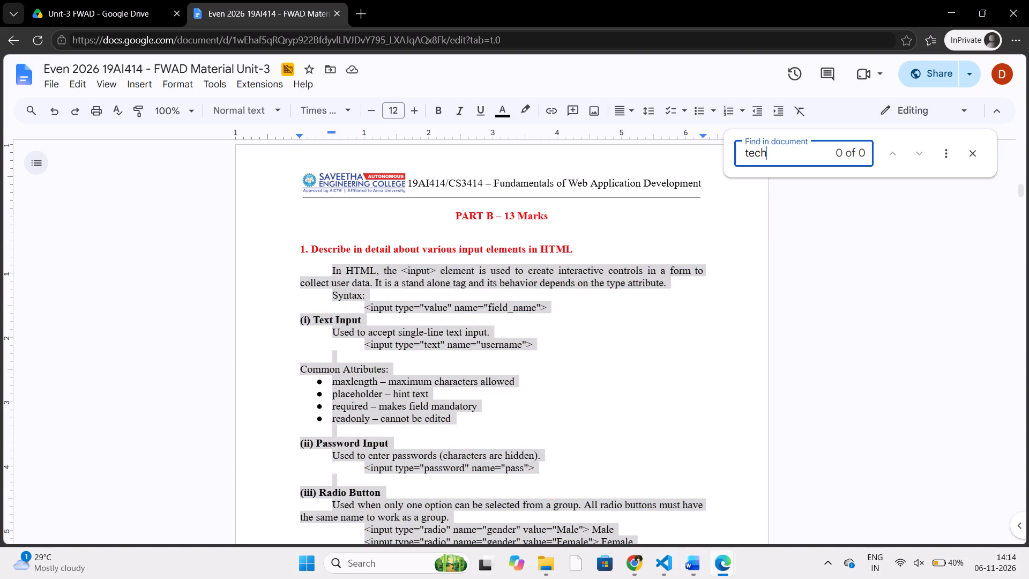
pyautogui.press('Return')
pyautogui.hotkey('ctrl', 'f')
pyautogui.write('good')
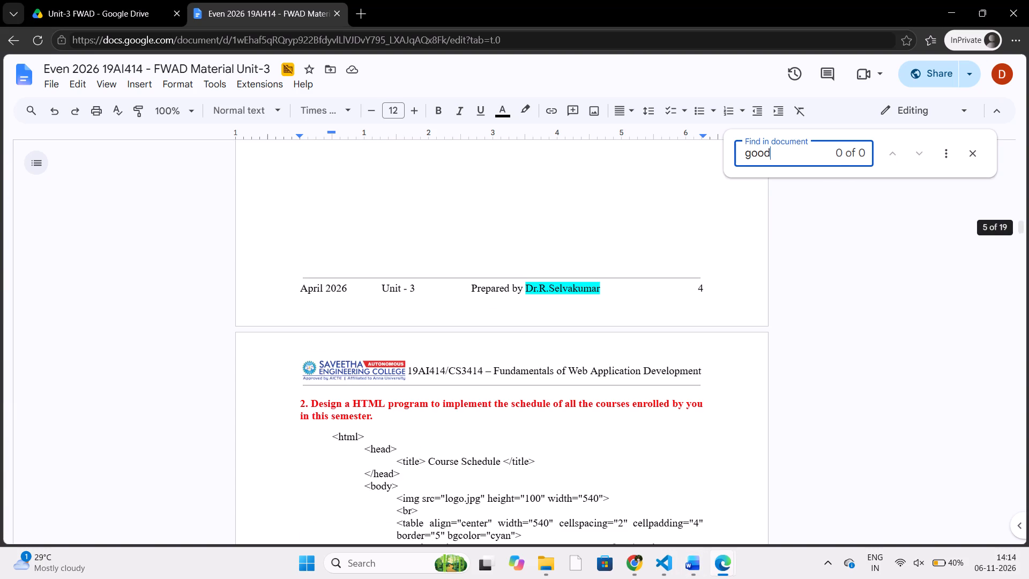
pyautogui.press('Return')
pyautogui.press('Escape')
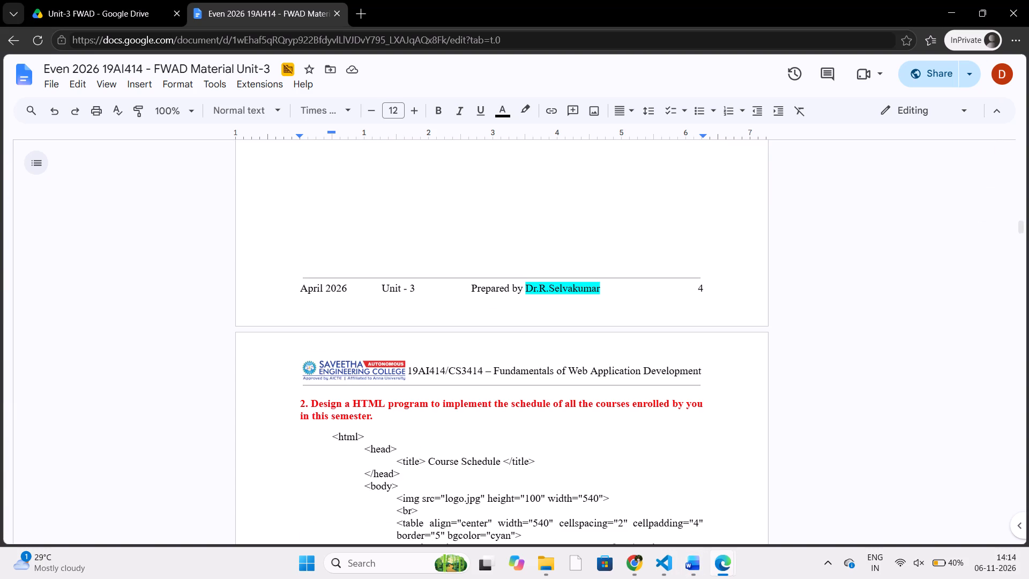
pyautogui.press('Escape')
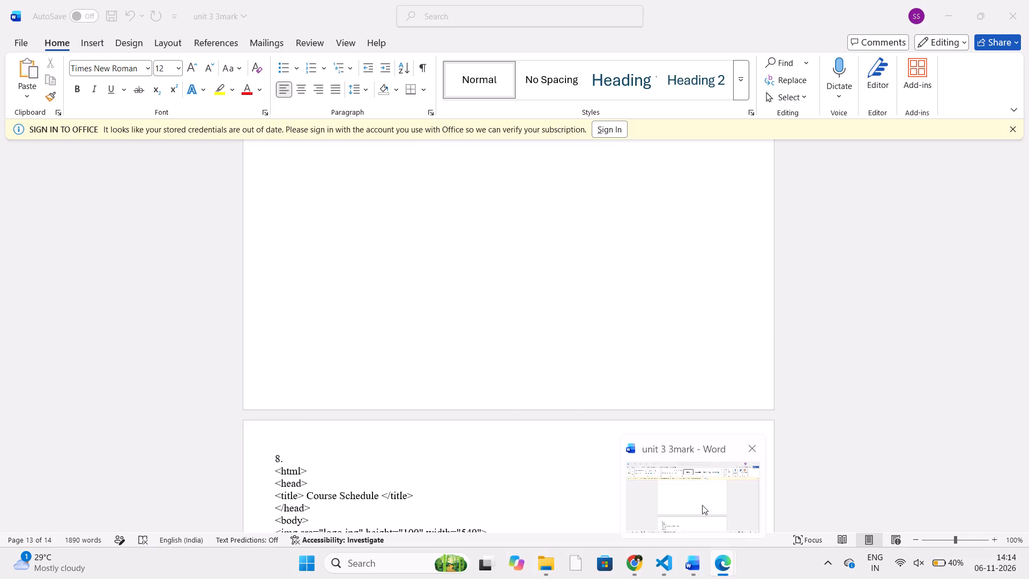
# Check the Part C questions in qr.pdf and copy the CSS selectors answer from the Unit-3 material, Element selector through Direct Child Selector.
pyautogui.click(701, 506)
pyautogui.hotkey('alt', 'Tab')
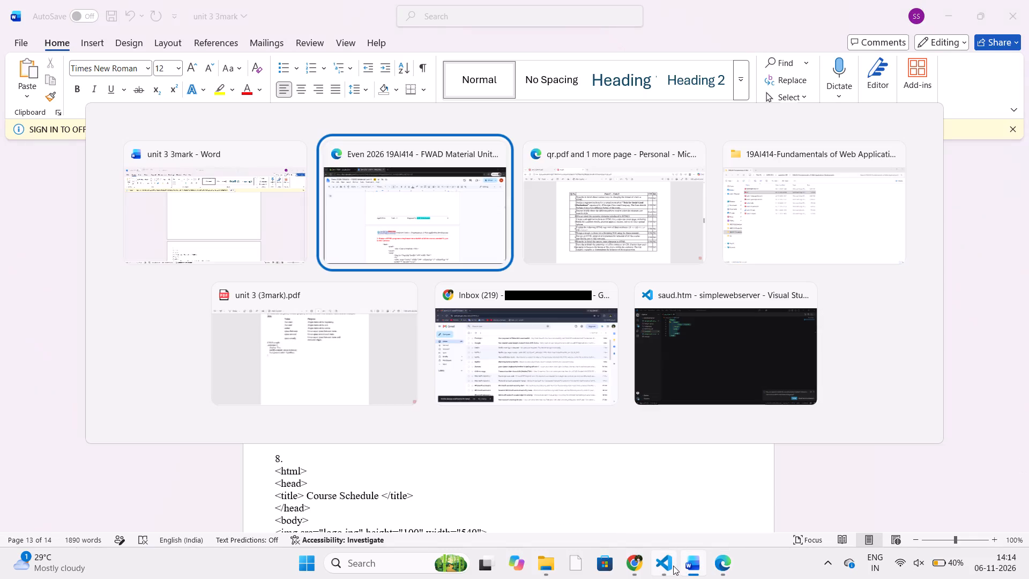
pyautogui.hotkey('alt', 'Tab')
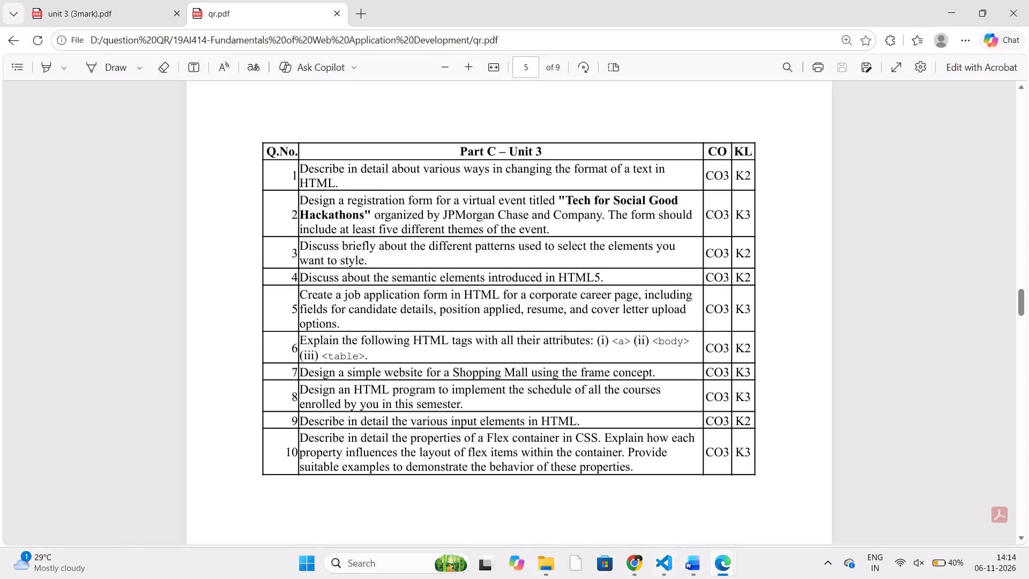
pyautogui.hotkey('alt', 'Tab')
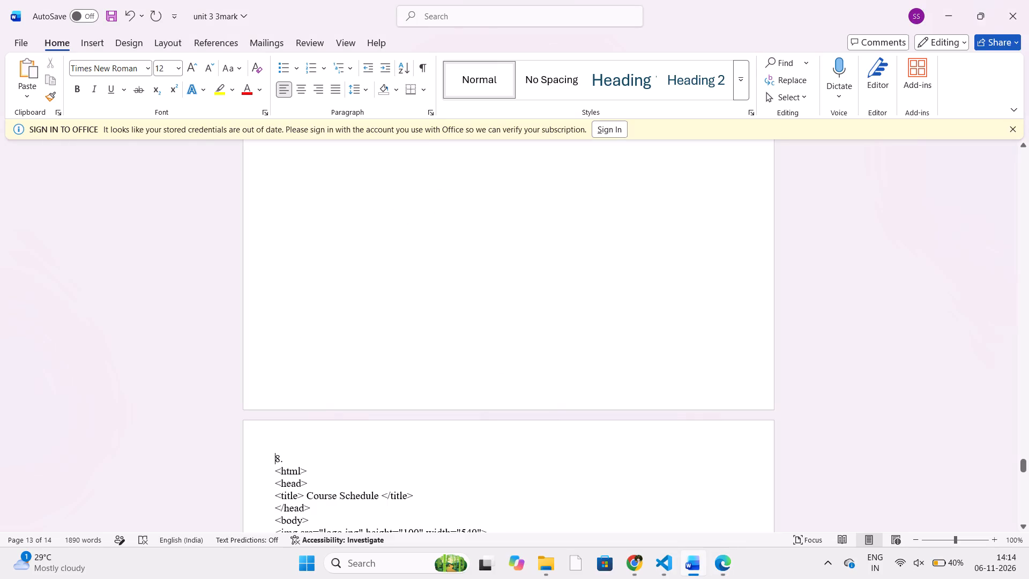
pyautogui.hotkey('alt', 'Tab')
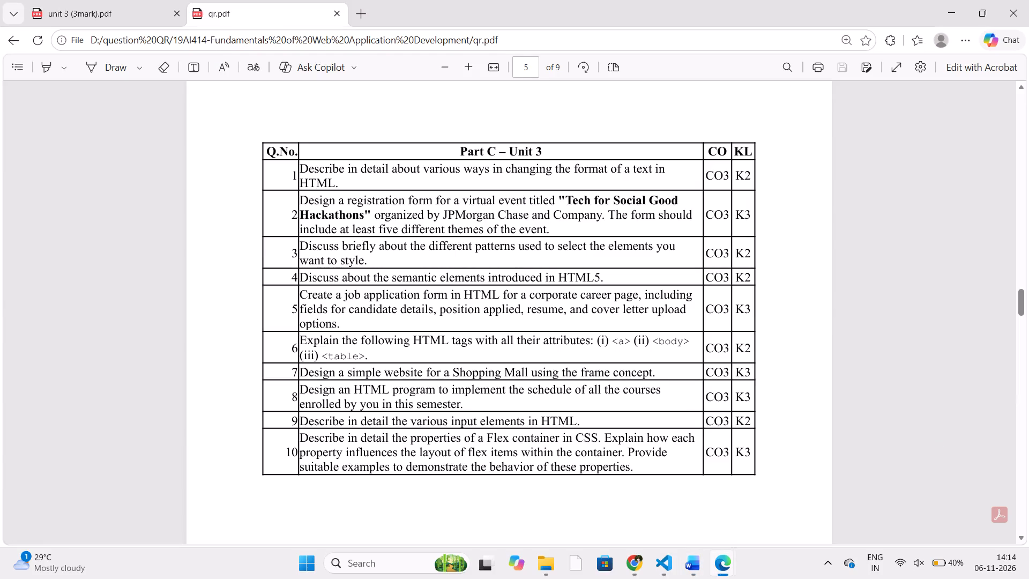
pyautogui.hotkey('alt', 'Tab')
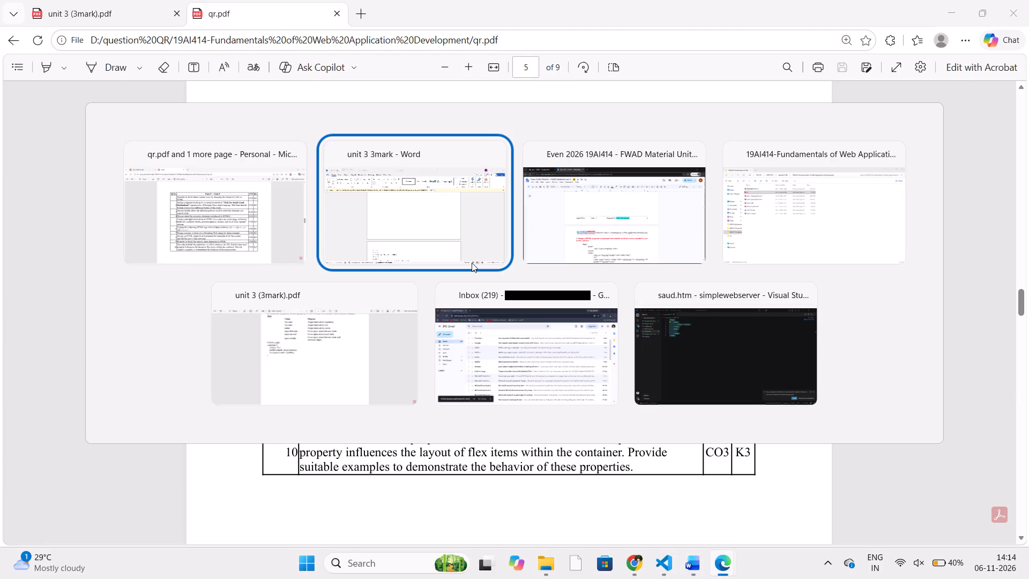
pyautogui.hotkey('alt', 'Tab')
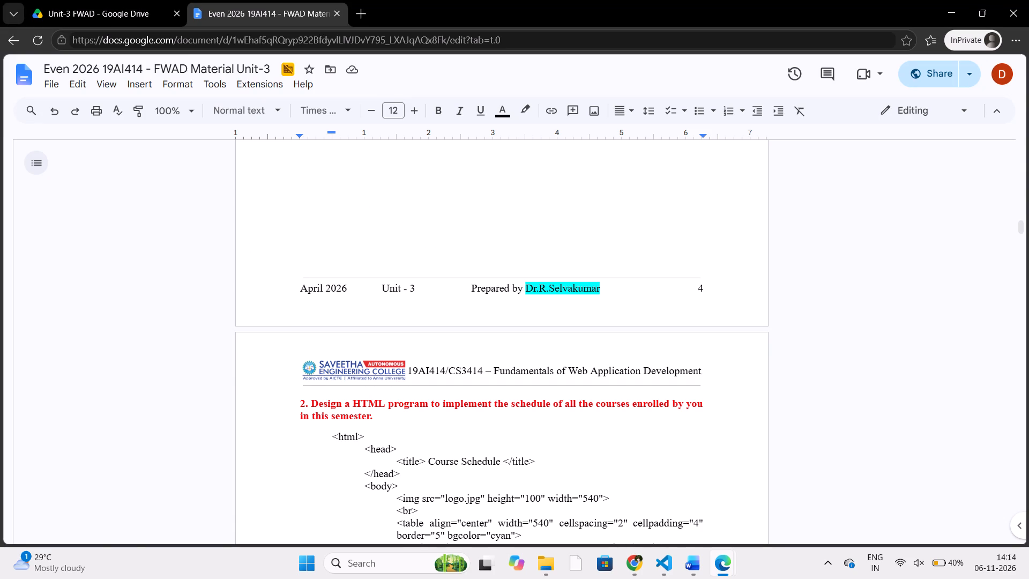
pyautogui.scroll(-9, 361, 419)
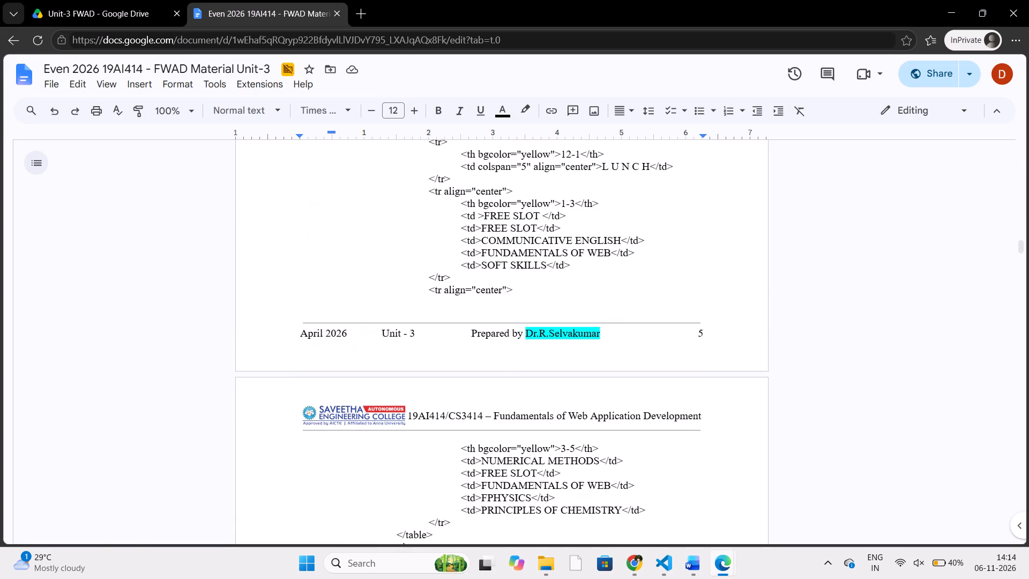
pyautogui.scroll(-6, 361, 419)
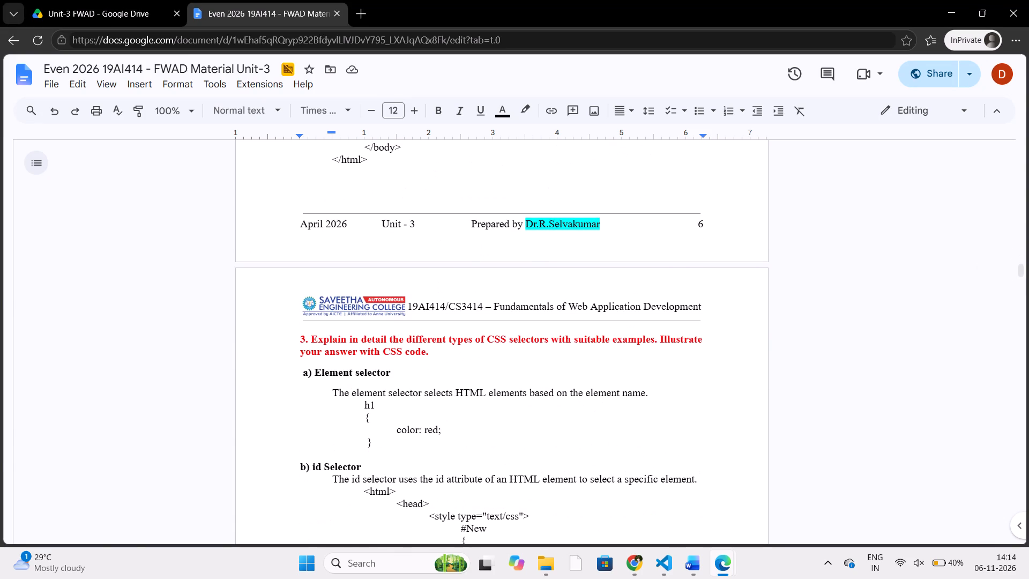
pyautogui.click(304, 372)
pyautogui.scroll(-8, 304, 372)
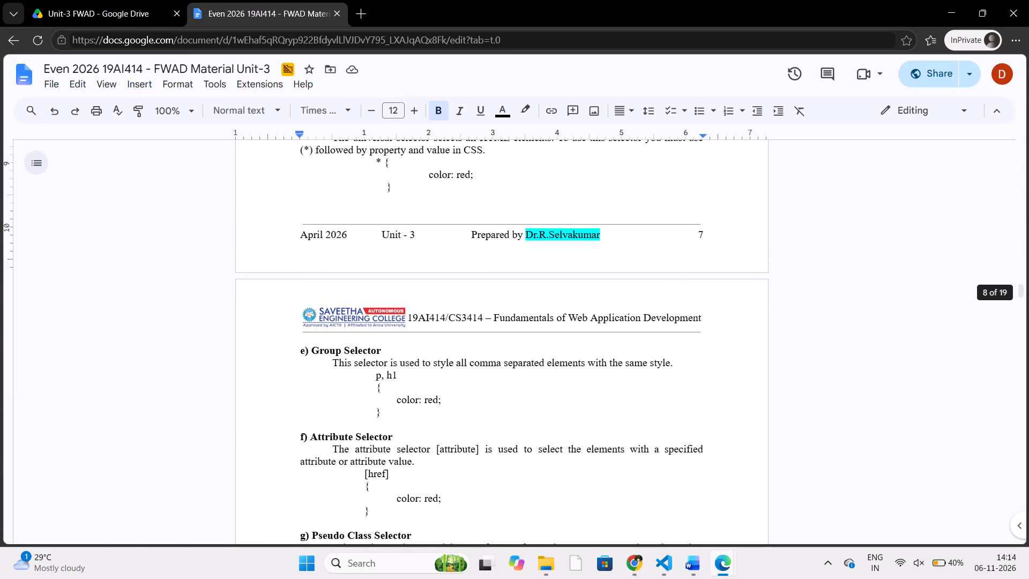
pyautogui.scroll(-5, 304, 372)
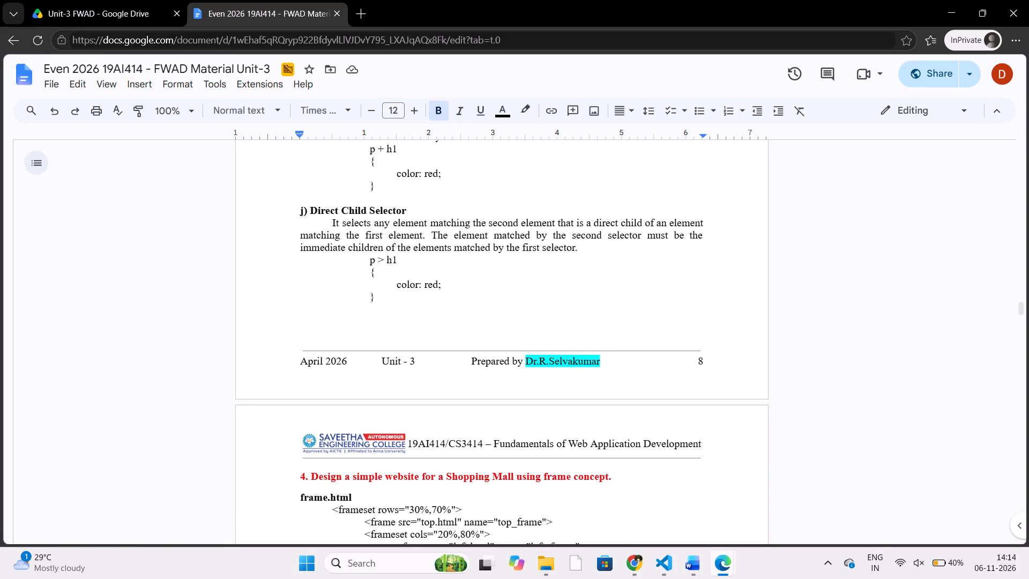
pyautogui.keyDown('shift'); pyautogui.click(428, 303); pyautogui.keyUp('shift')
pyautogui.hotkey('ctrl', 'c')
# In the Word document, insert a page break before answer 8 and add the number "3." on the line ahead of it.
pyautogui.hotkey('alt', 'Tab')
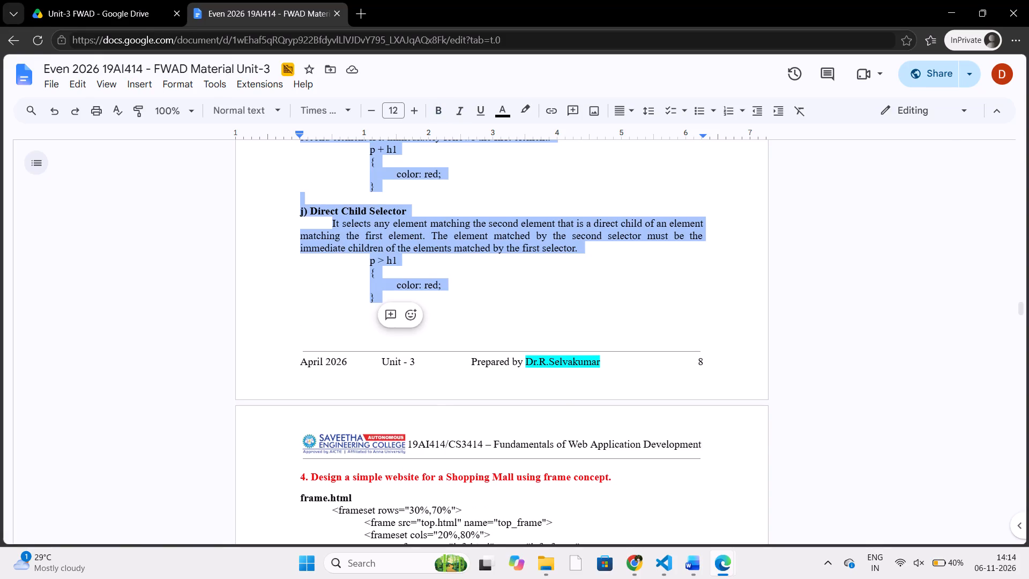
pyautogui.hotkey('alt', 'Tab')
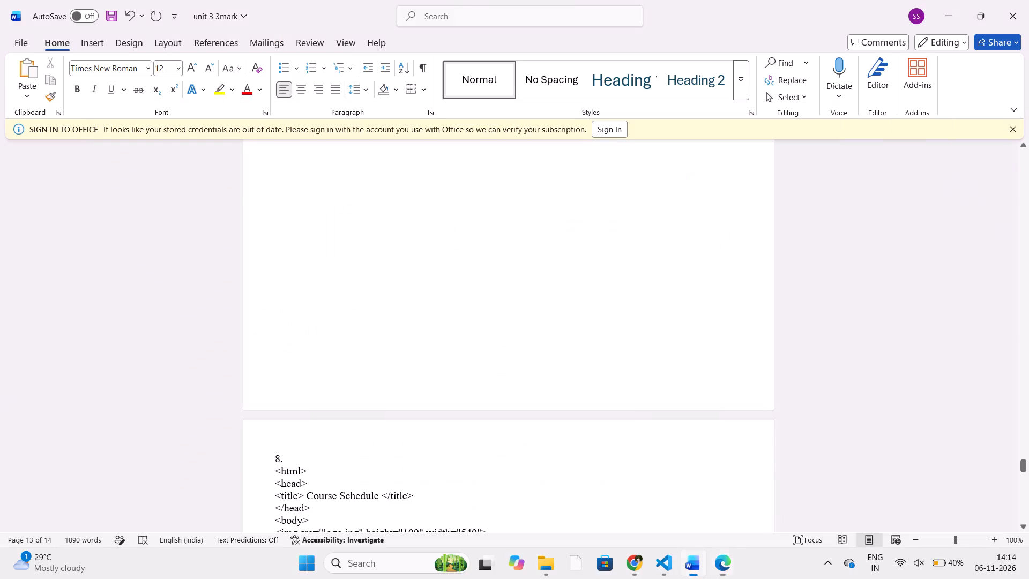
pyautogui.hotkey('ctrl', 'Return')
pyautogui.press('Up')
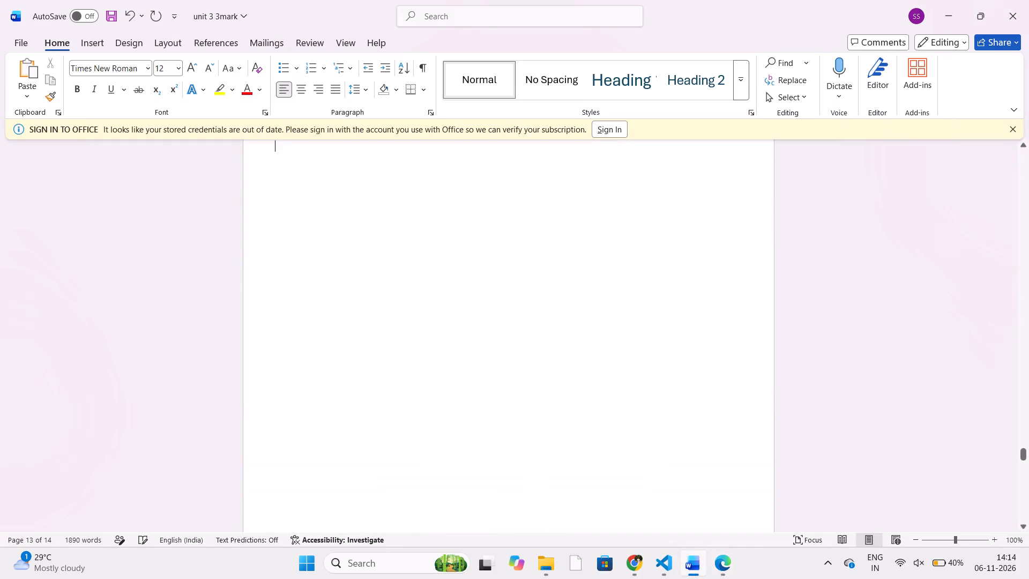
pyautogui.press('Up')
pyautogui.press('Down')
pyautogui.press('Down')
pyautogui.press('Up')
pyautogui.write('3.')
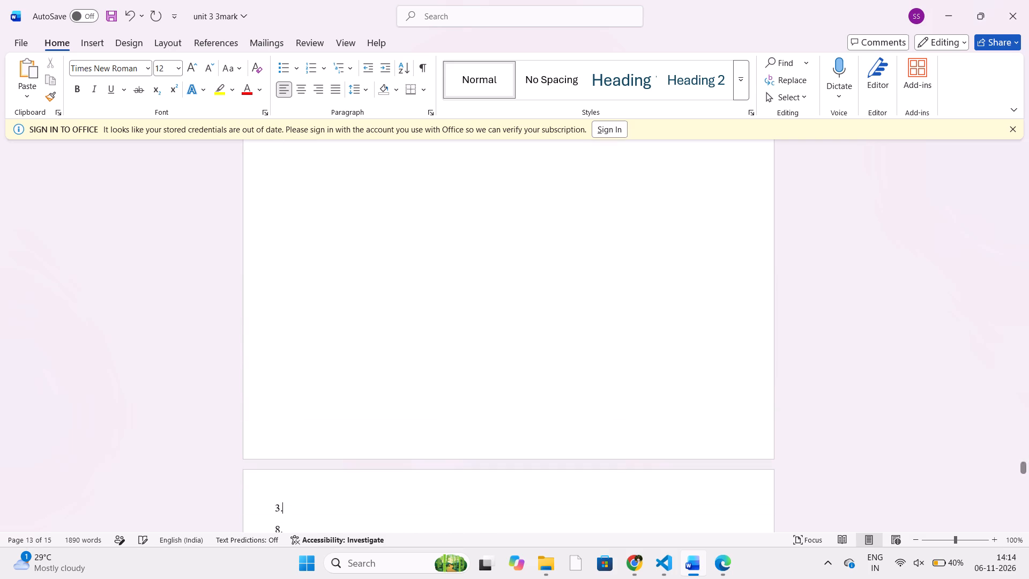
# Paste the copied CSS selectors answer on a new line below the number "3.".
pyautogui.scroll(4, 345, 388)
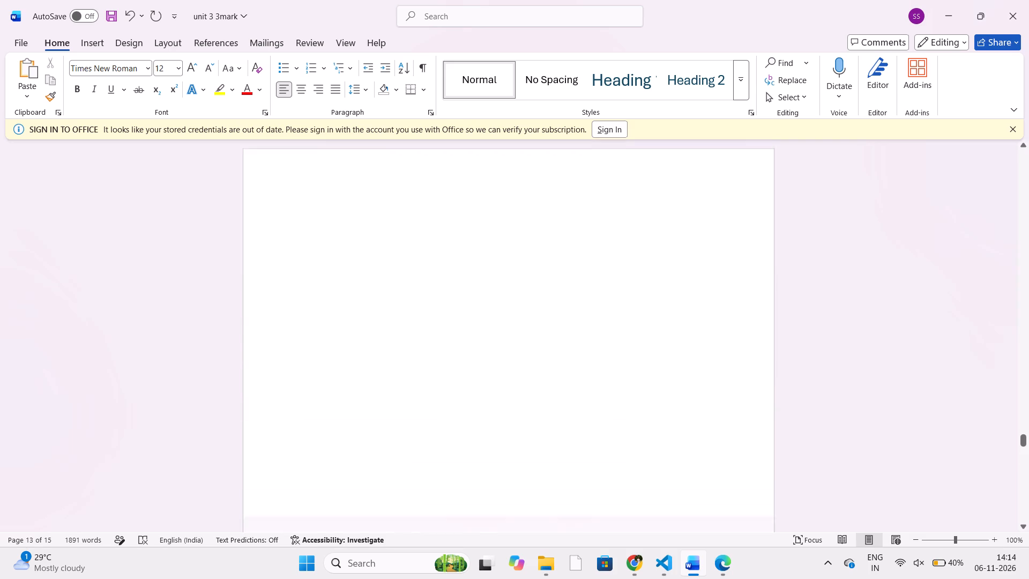
pyautogui.scroll(2, 345, 388)
pyautogui.scroll(-3, 345, 388)
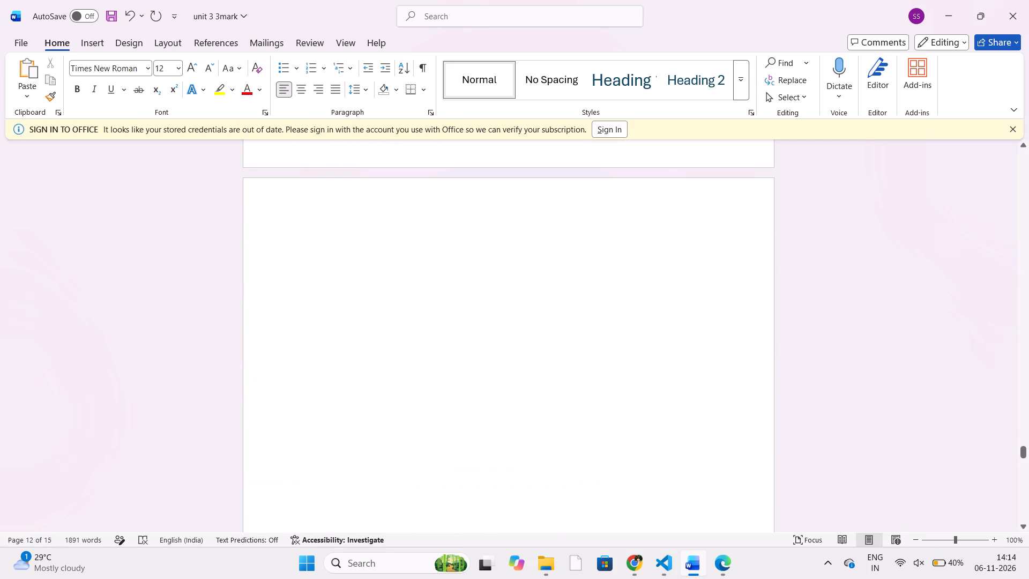
pyautogui.click(349, 224)
pyautogui.click(349, 224)
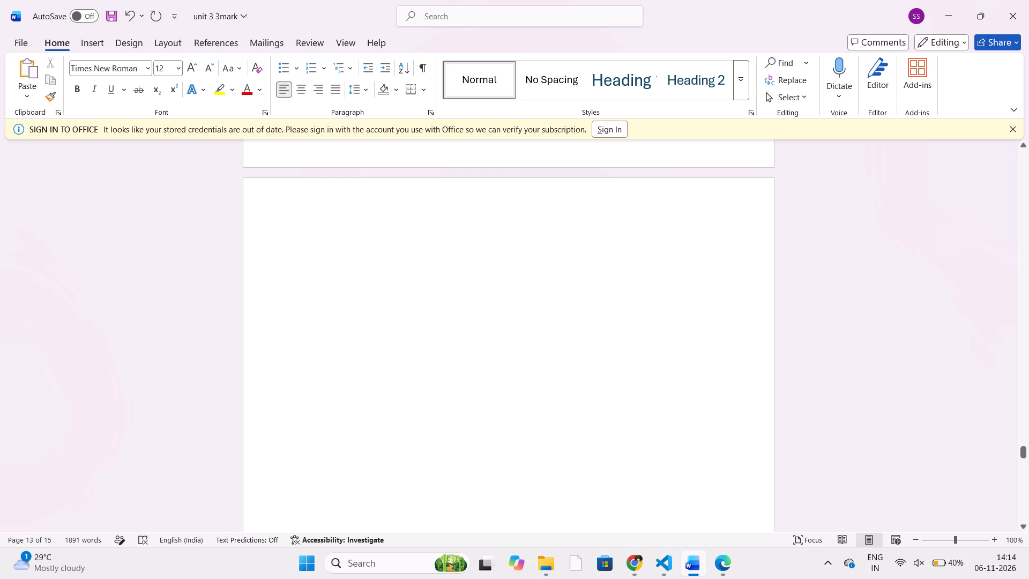
pyautogui.click(349, 224)
pyautogui.scroll(-4, 364, 271)
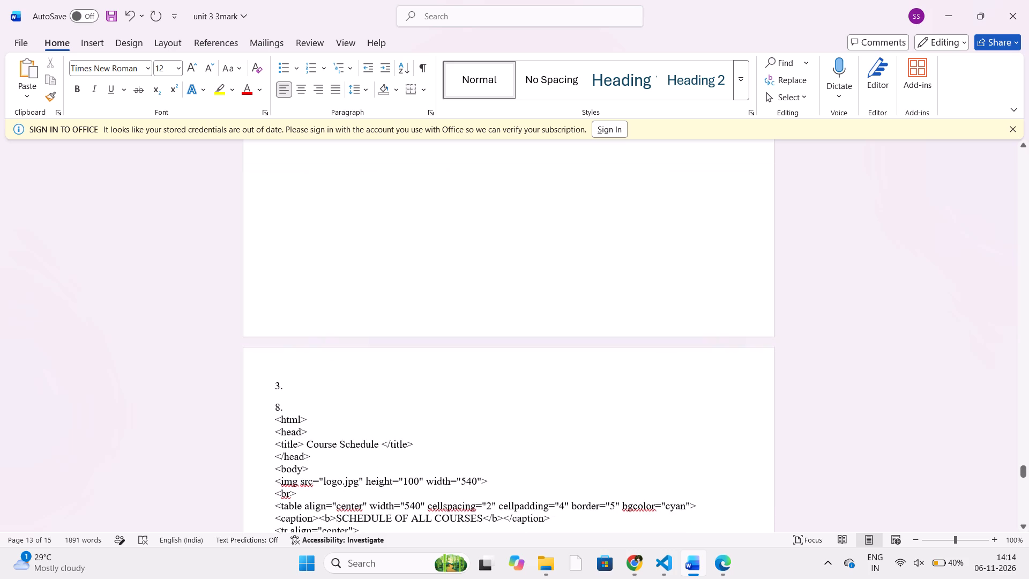
pyautogui.click(295, 388)
pyautogui.press('Return')
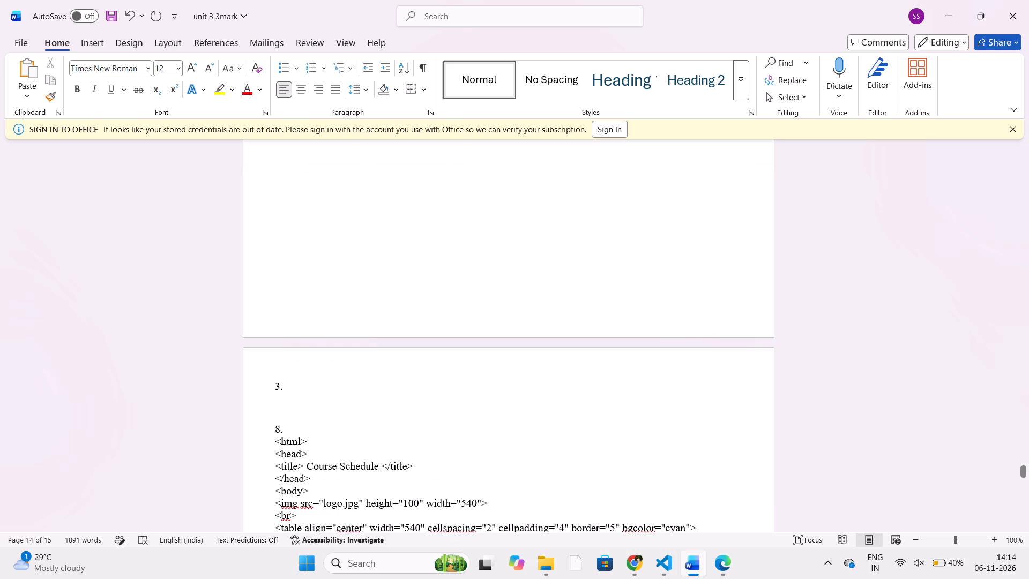
pyautogui.hotkey('ctrl', 'v')
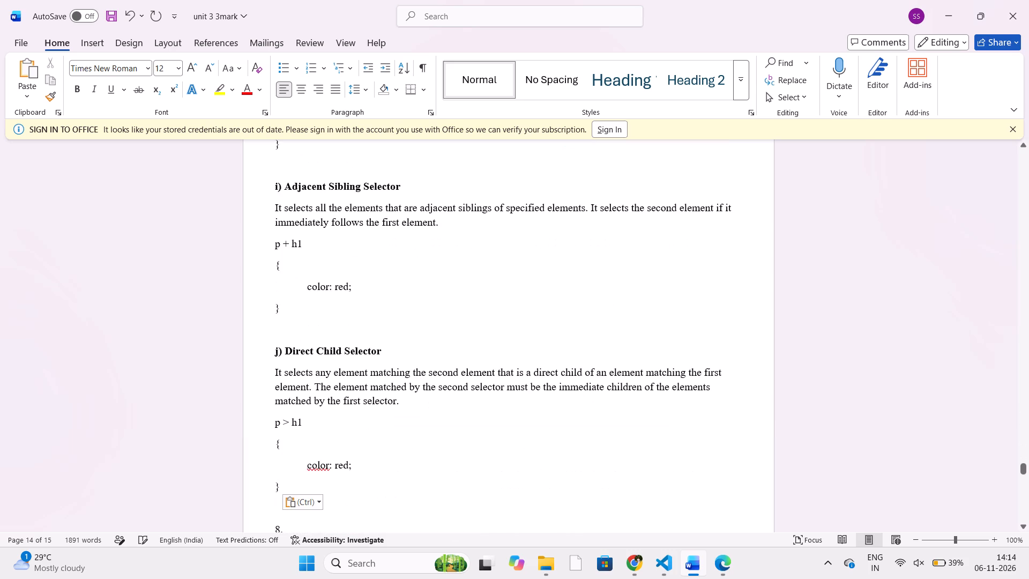
# Insert a page break before answer 8 so it starts on a new page after the CSS selectors answer.
pyautogui.scroll(-2, 295, 388)
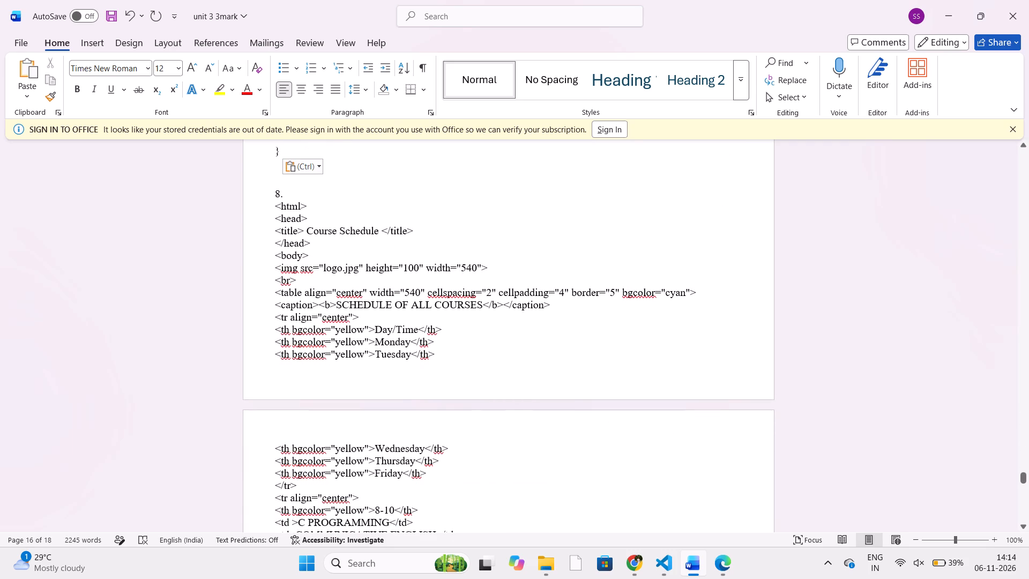
pyautogui.click(278, 199)
pyautogui.press('Up')
pyautogui.press('Left')
pyautogui.hotkey('ctrl', 'Return')
# Check the Part C questions in qr.pdf and copy the Shopping Mall frame answer from the Unit-3 material, frame.html through the foodcourt.html code.
pyautogui.hotkey('alt', 'Tab')
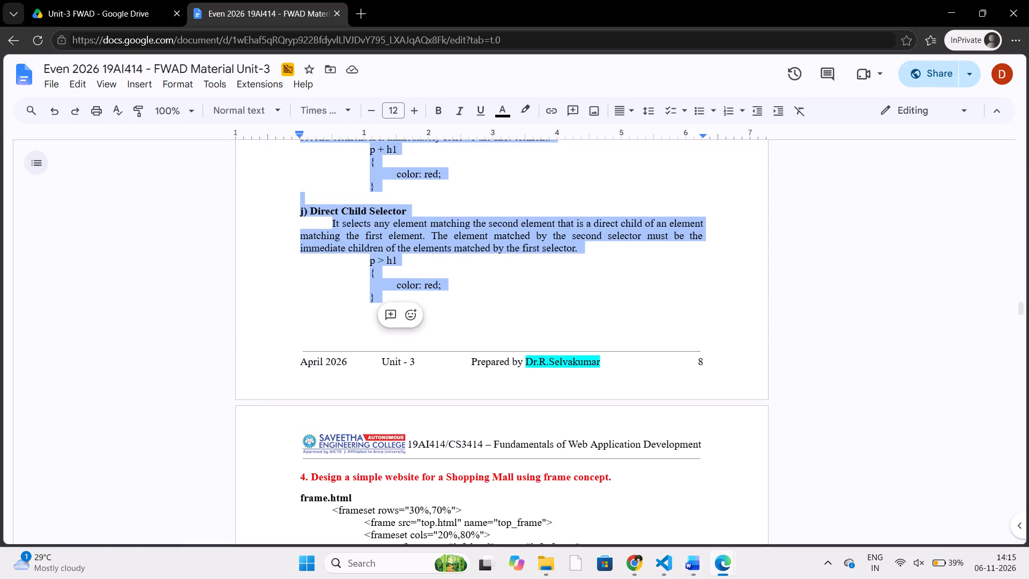
pyautogui.scroll(-3, 459, 330)
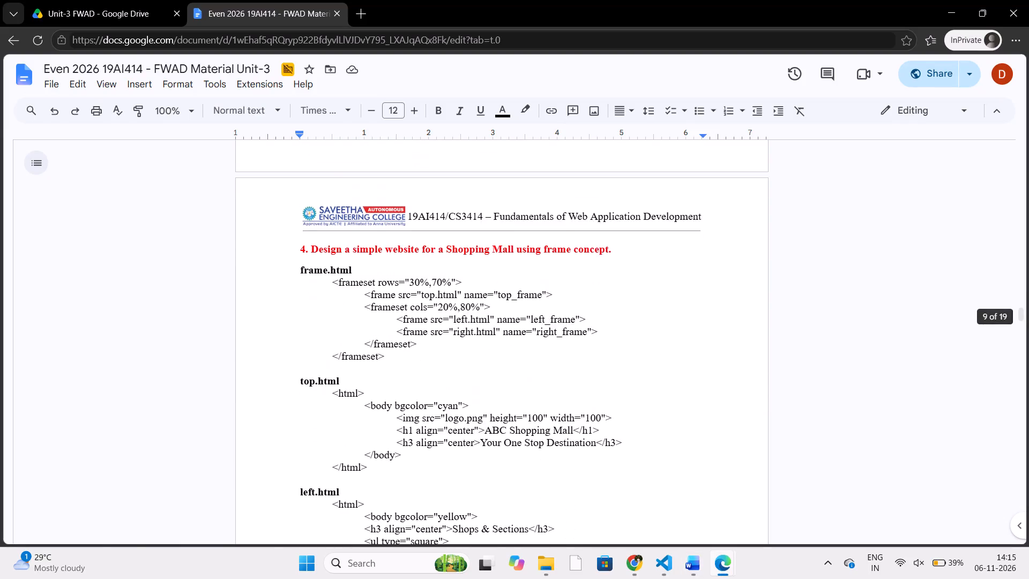
pyautogui.scroll(-1, 459, 330)
pyautogui.hotkey('alt', 'Tab')
pyautogui.hotkey('alt', 'Tab')
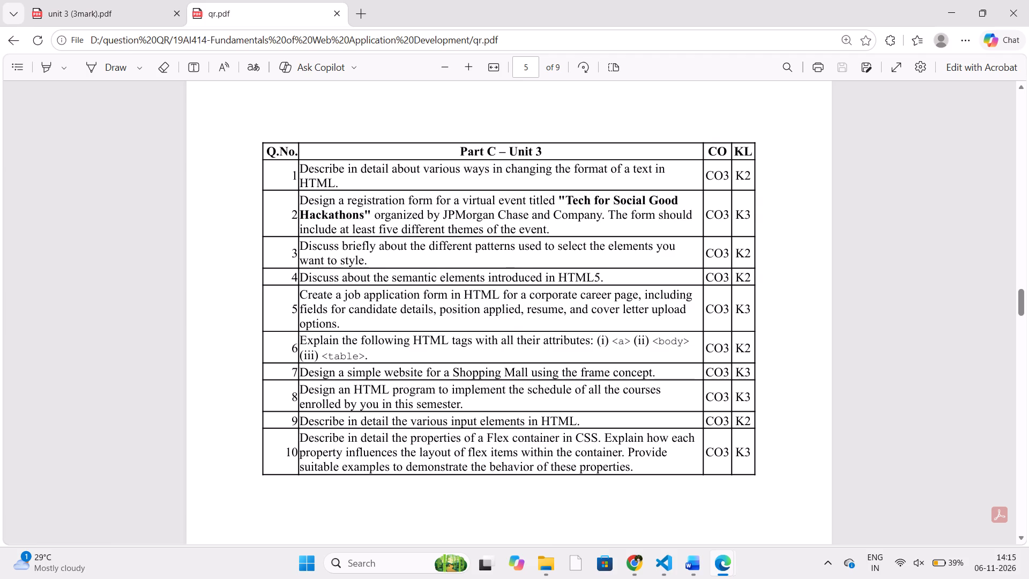
pyautogui.hotkey('alt', 'Tab')
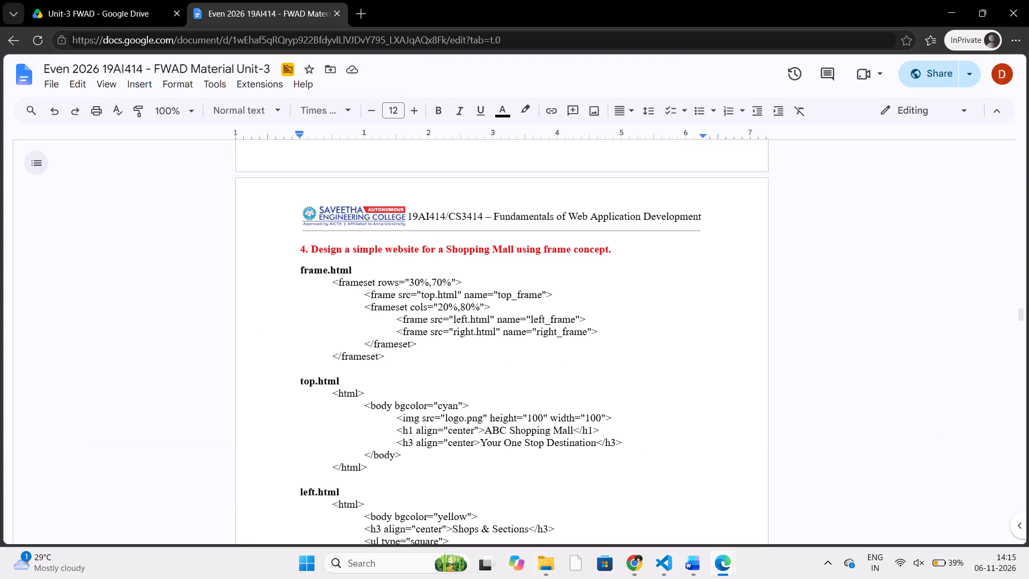
pyautogui.click(302, 274)
pyautogui.scroll(-4, 302, 274)
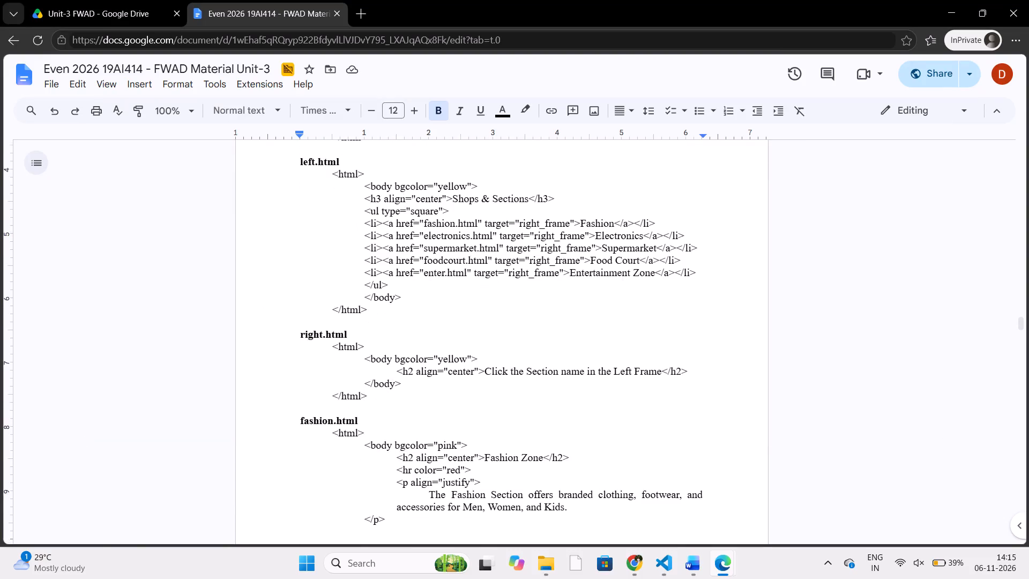
pyautogui.scroll(-7, 302, 274)
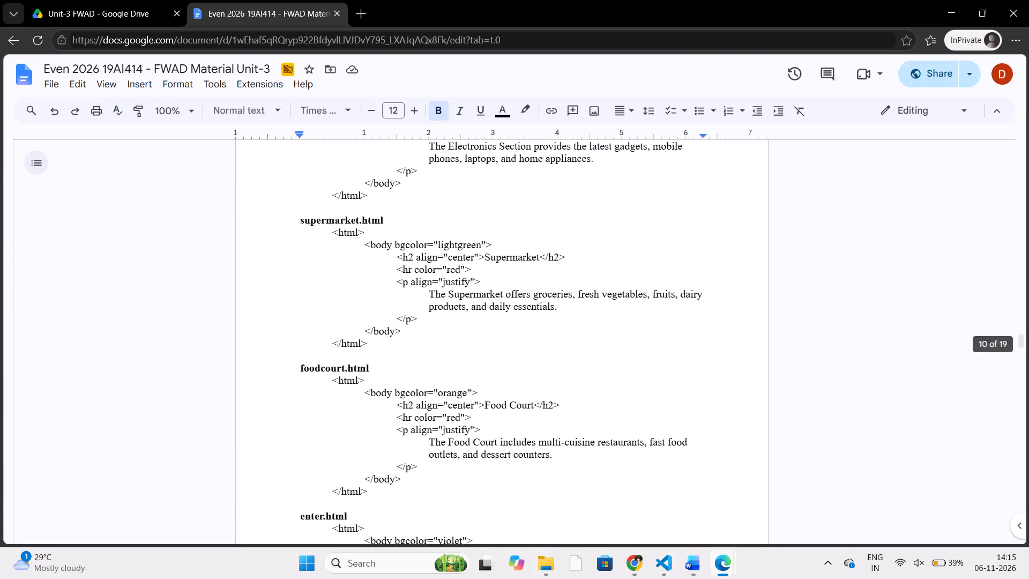
pyautogui.scroll(-2, 302, 274)
pyautogui.scroll(2, 302, 274)
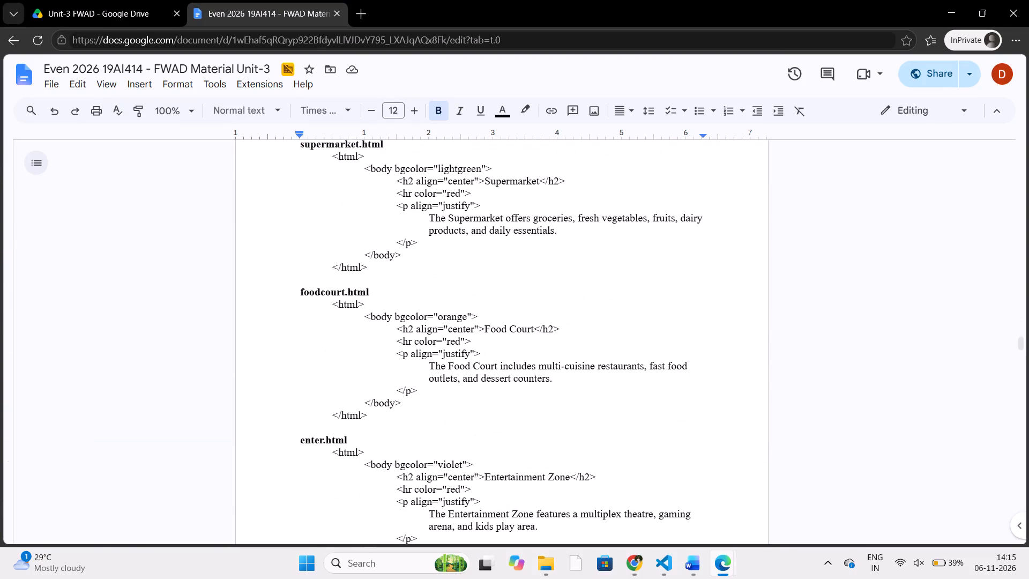
pyautogui.keyDown('shift'); pyautogui.click(390, 270); pyautogui.keyUp('shift')
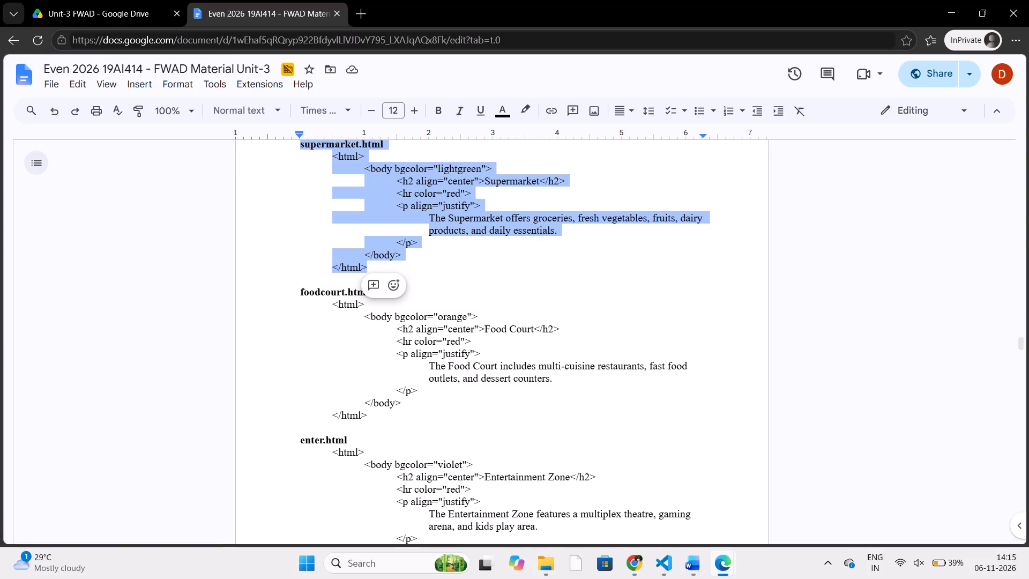
pyautogui.keyDown('shift'); pyautogui.click(371, 412); pyautogui.keyUp('shift')
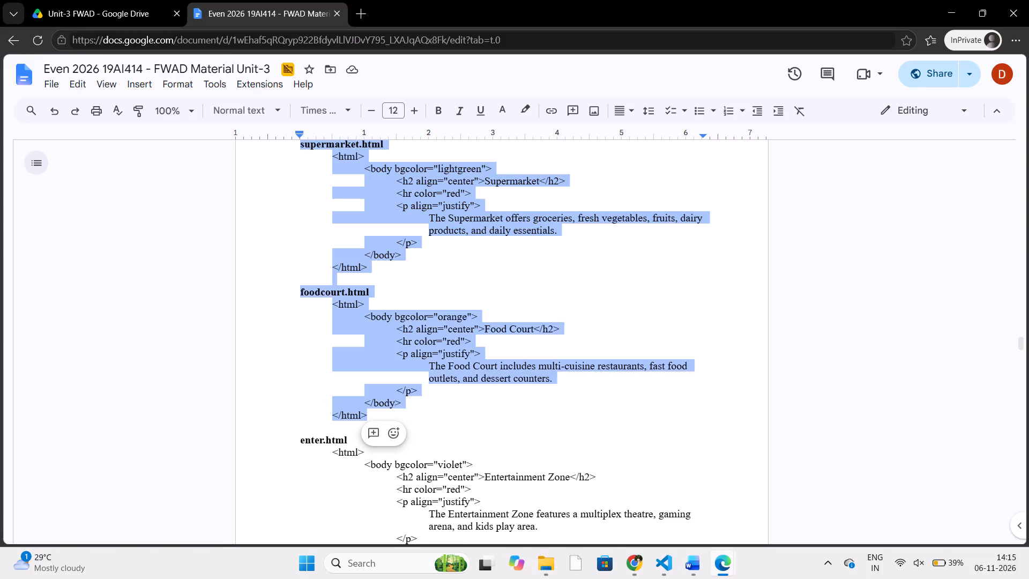
pyautogui.hotkey('ctrl', 'c')
# In the Word document, add the number "7." before answer 8 and paste the copied Shopping Mall frame answer below it.
pyautogui.hotkey('alt', 'Tab')
pyautogui.hotkey('alt', 'Tab')
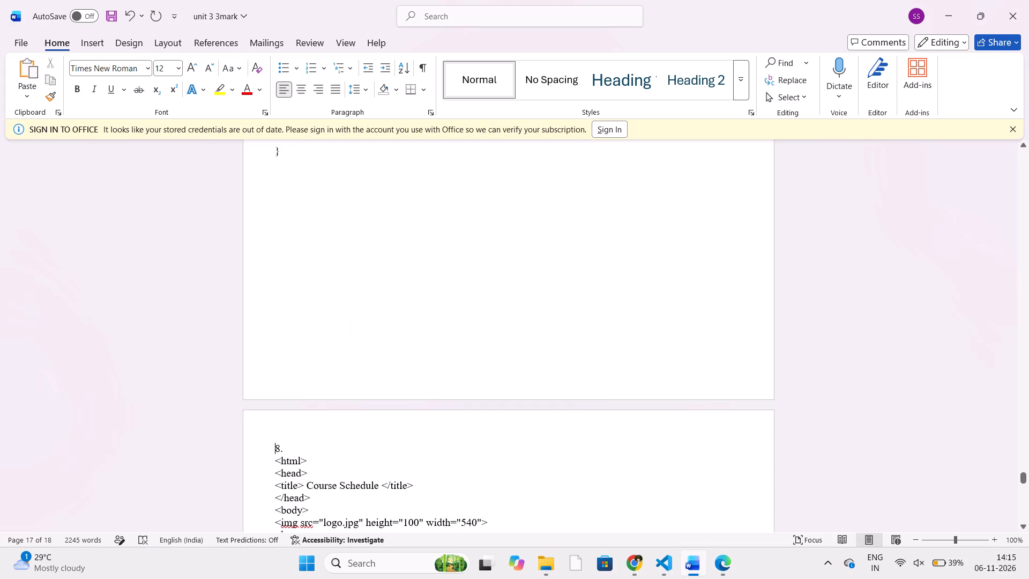
pyautogui.write('7.')
pyautogui.press('Return')
pyautogui.press('Return')
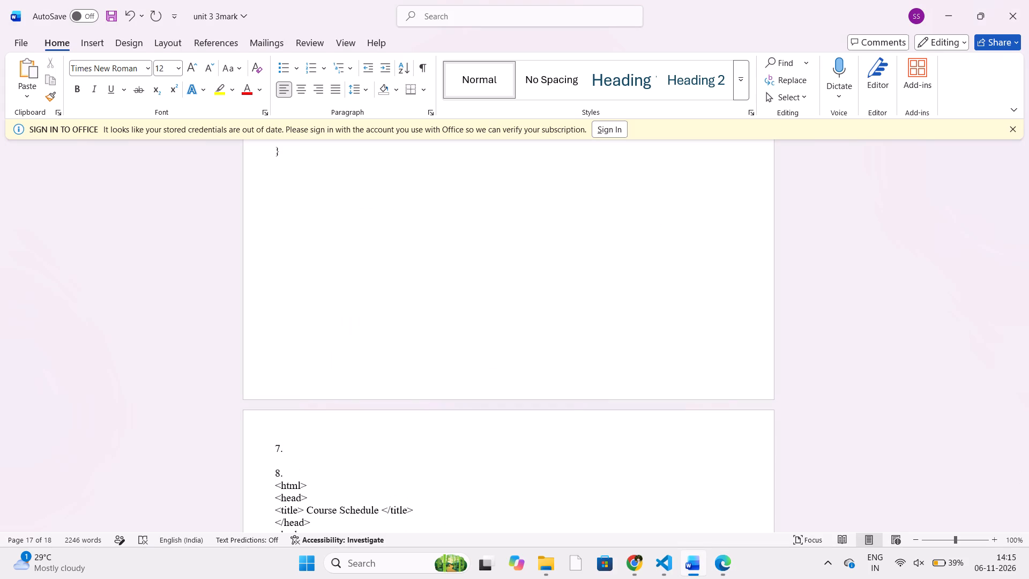
pyautogui.press('Up')
pyautogui.hotkey('ctrl', 'v')
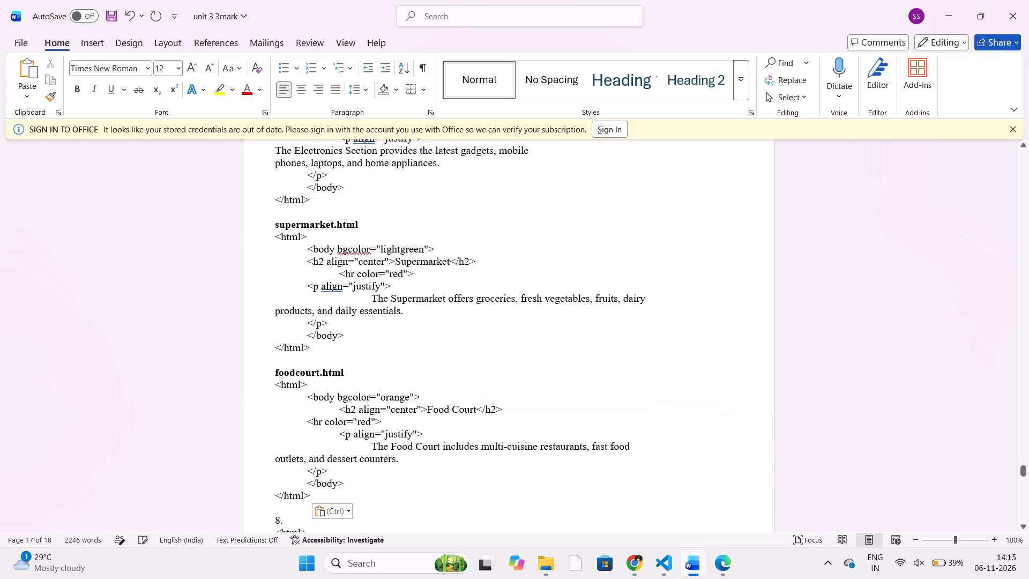
# Insert a page break before answer 8 so it starts on a new page after the foodcourt.html code.
pyautogui.press('Down')
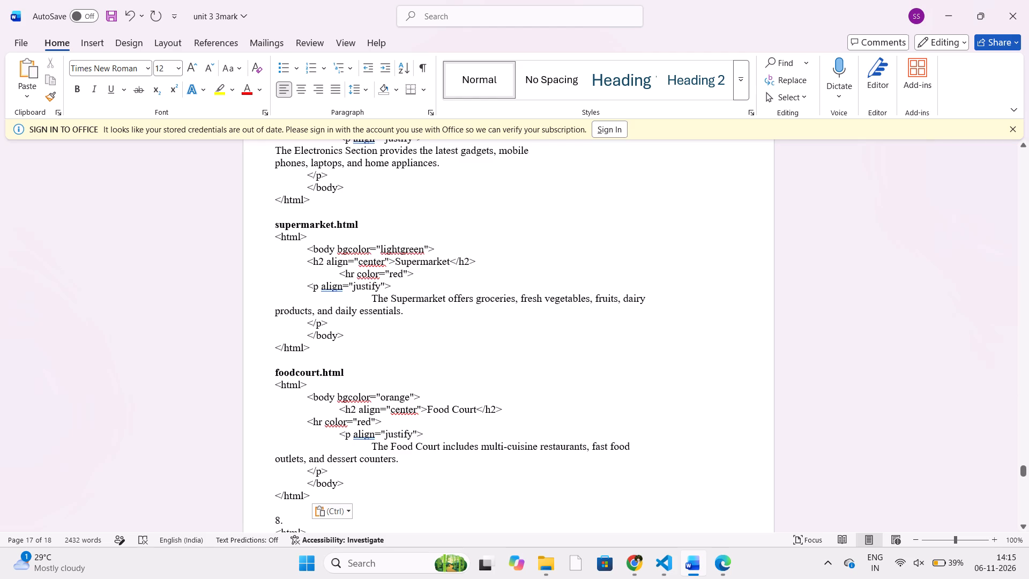
pyautogui.hotkey('ctrl', 'Return')
# Delete the Entertainment Zone list item linking to enter.html from the pasted left.html code in answer 7.
pyautogui.scroll(2, 377, 333)
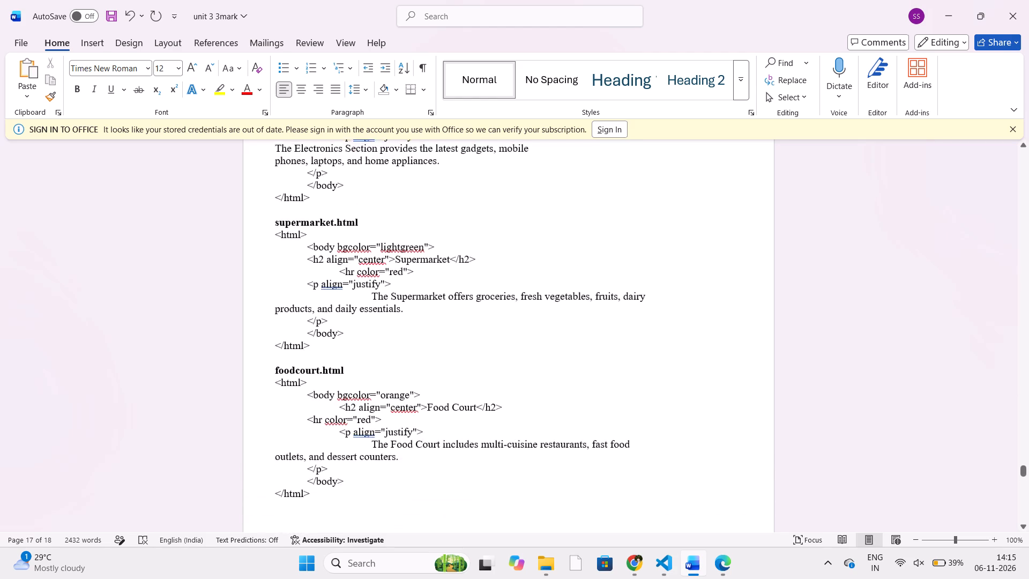
pyautogui.scroll(4, 377, 333)
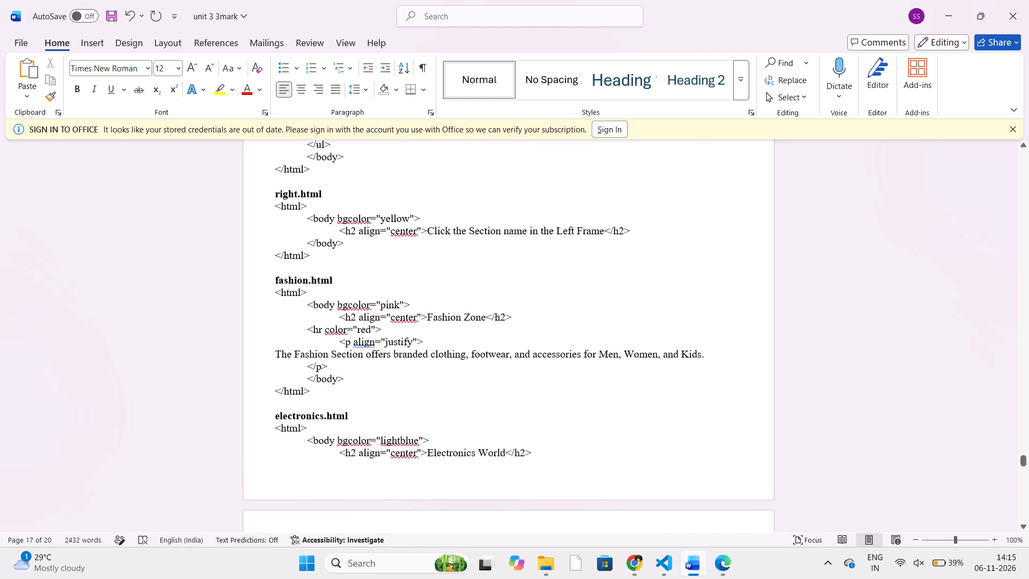
pyautogui.scroll(3, 377, 333)
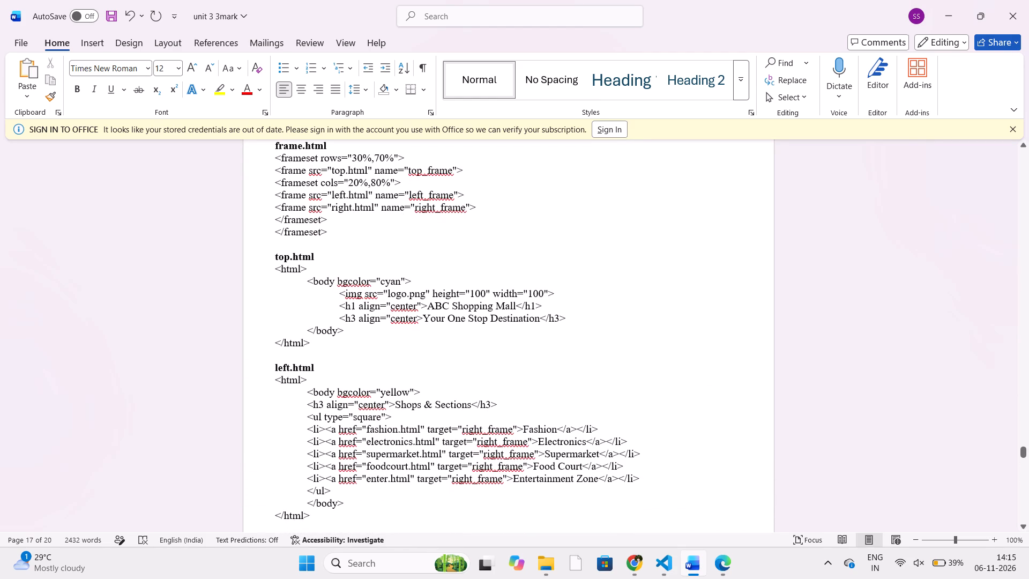
pyautogui.click(645, 478)
pyautogui.hotkey('shift', 'Home')
pyautogui.press('BackSpace')
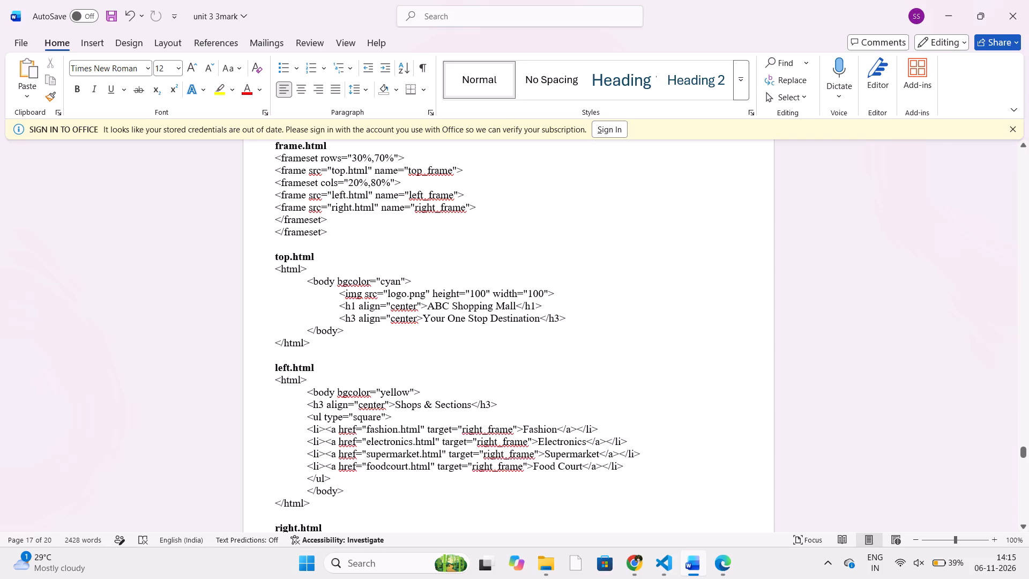
# Check the Part C questions in qr.pdf and search the Unit-3 material in Google Docs for "semantic".
pyautogui.hotkey('alt', 'Tab')
pyautogui.hotkey('alt', 'Tab')
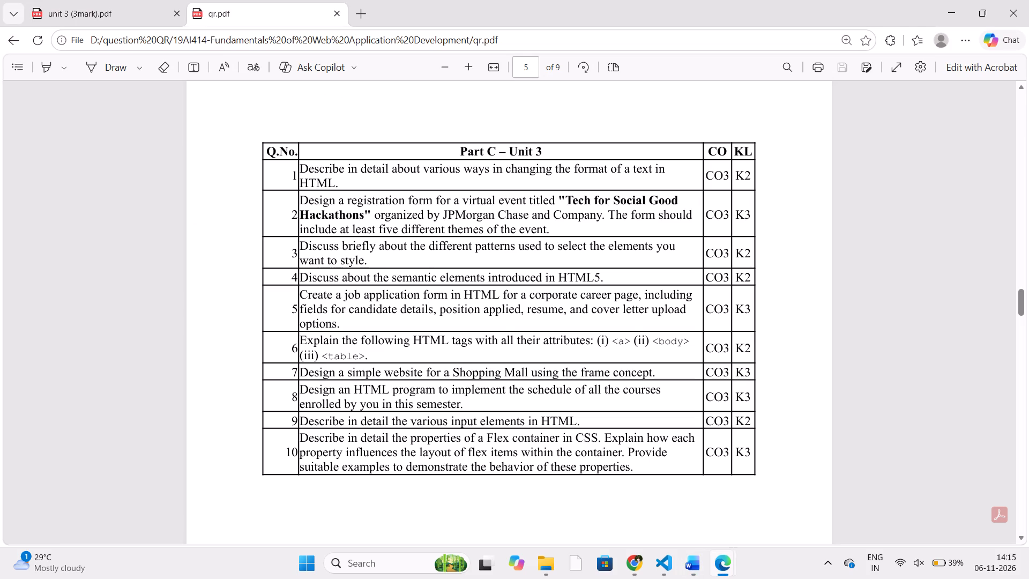
pyautogui.hotkey('alt', 'Tab')
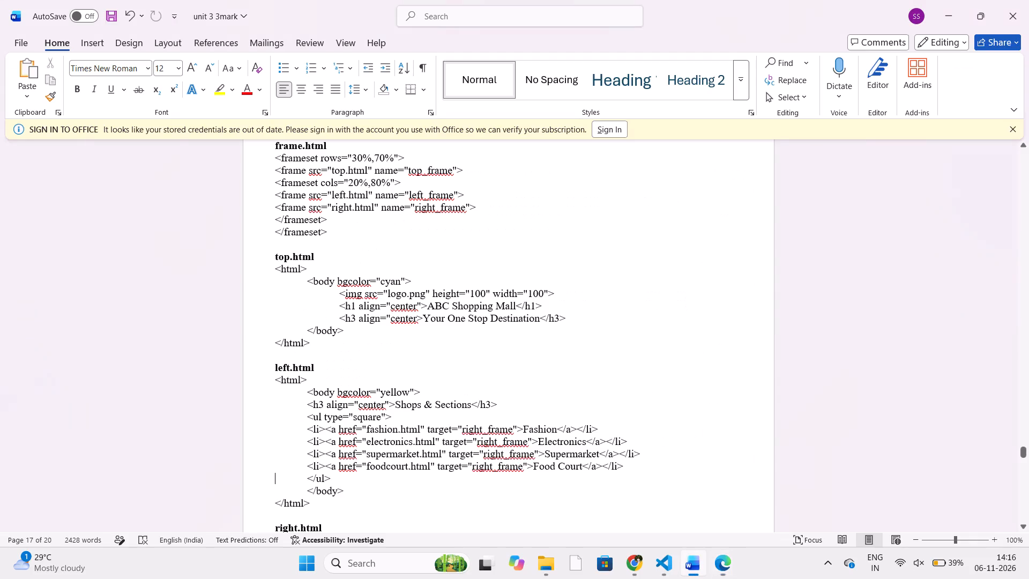
pyautogui.scroll(-8, 446, 365)
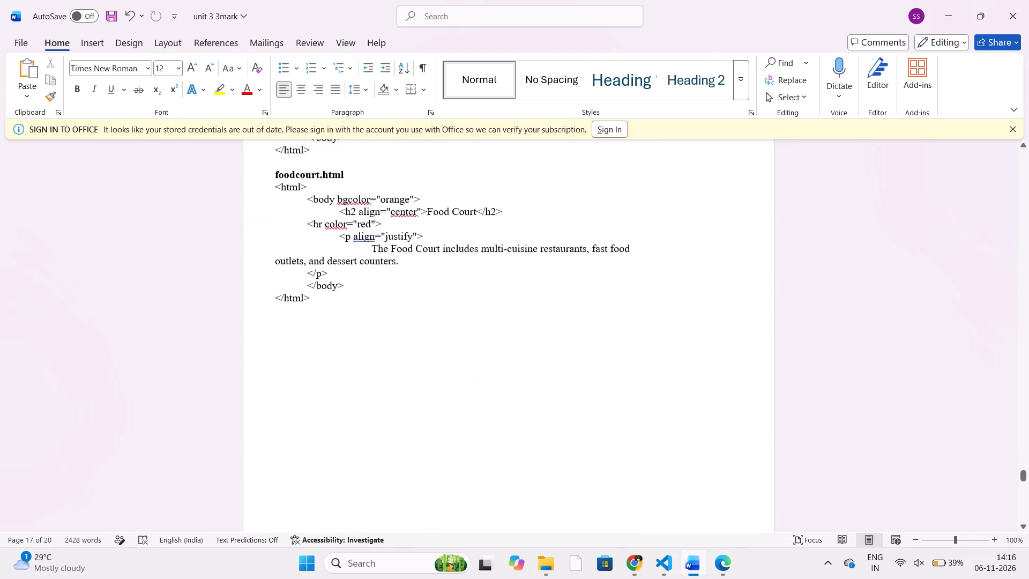
pyautogui.click(317, 333)
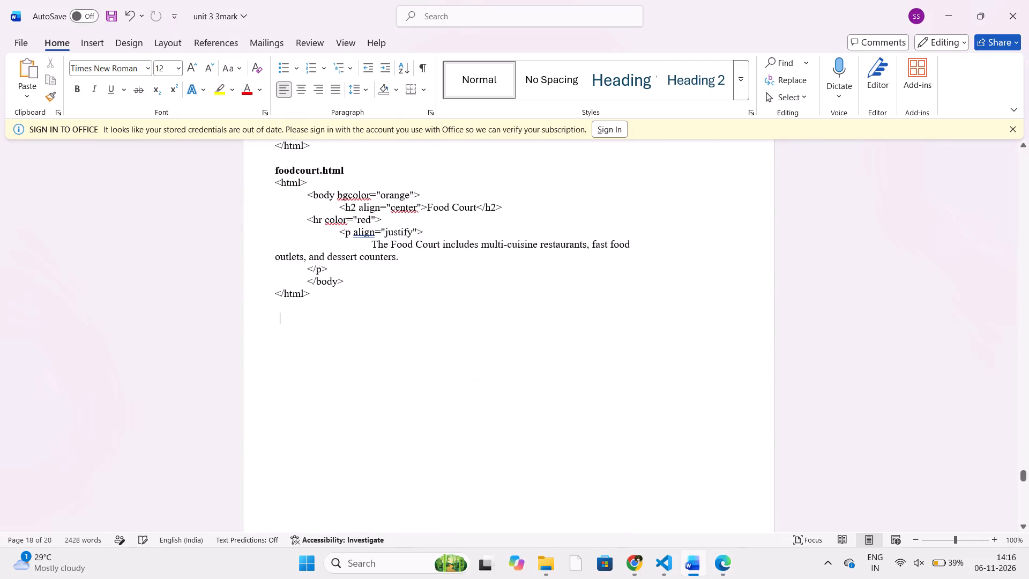
pyautogui.hotkey('alt', 'Tab')
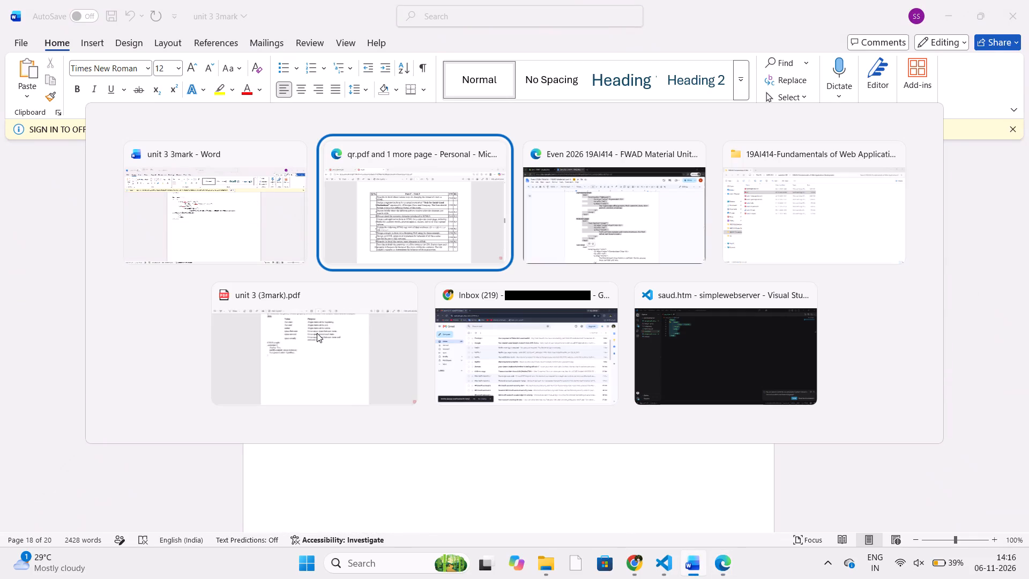
pyautogui.hotkey('alt', 'Tab')
pyautogui.hotkey('alt', 'Tab')
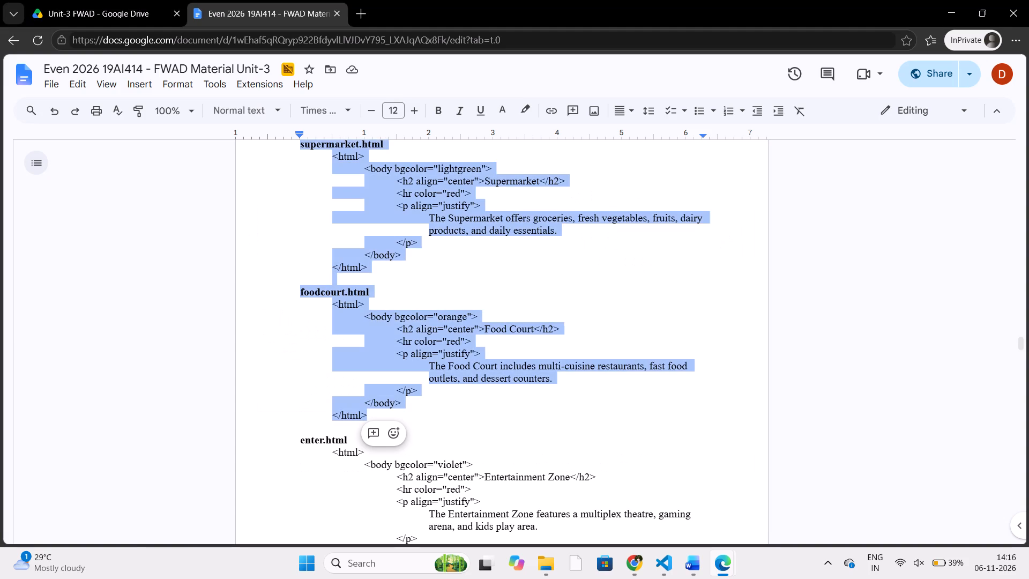
pyautogui.hotkey('ctrl', 'f')
pyautogui.write('semantic')
pyautogui.press('Return')
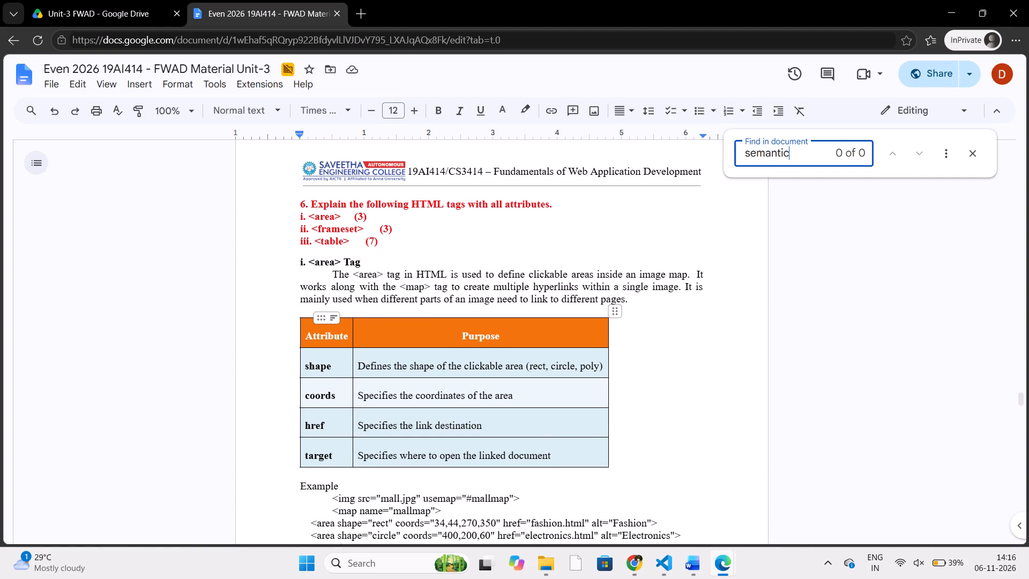
pyautogui.press('Return')
pyautogui.press('Return')
pyautogui.press('Return')
pyautogui.press('Return')
pyautogui.press('Return')
pyautogui.press('Return')
pyautogui.press('Return')
pyautogui.press('Return')
pyautogui.press('Return')
pyautogui.press('Return')
# Check qr.pdf again and search the Unit-3 material for "job a" instead.
pyautogui.hotkey('ctrl', 'a')
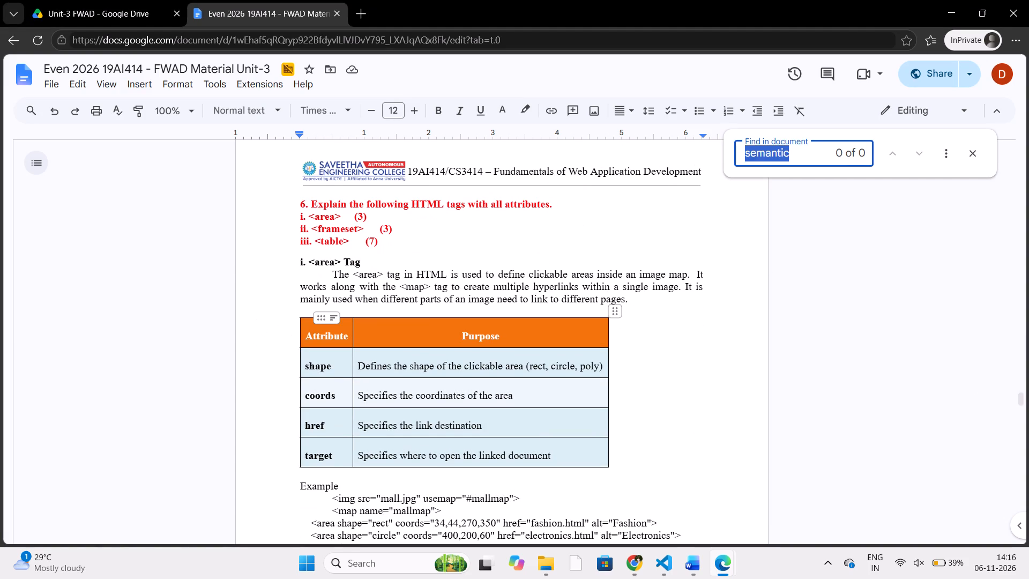
pyautogui.hotkey('alt', 'Tab')
pyautogui.hotkey('alt', 'Tab')
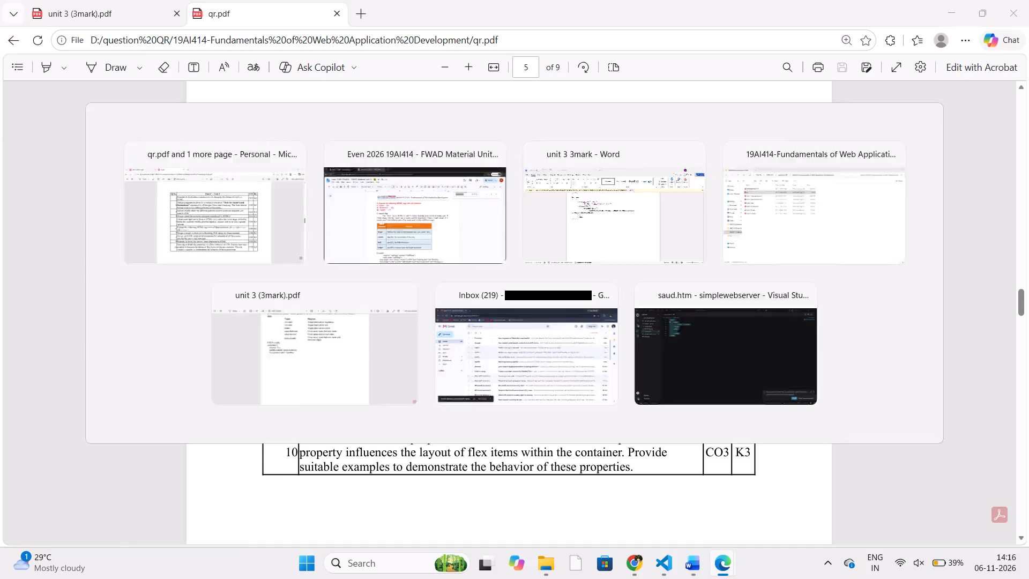
pyautogui.write('job a')
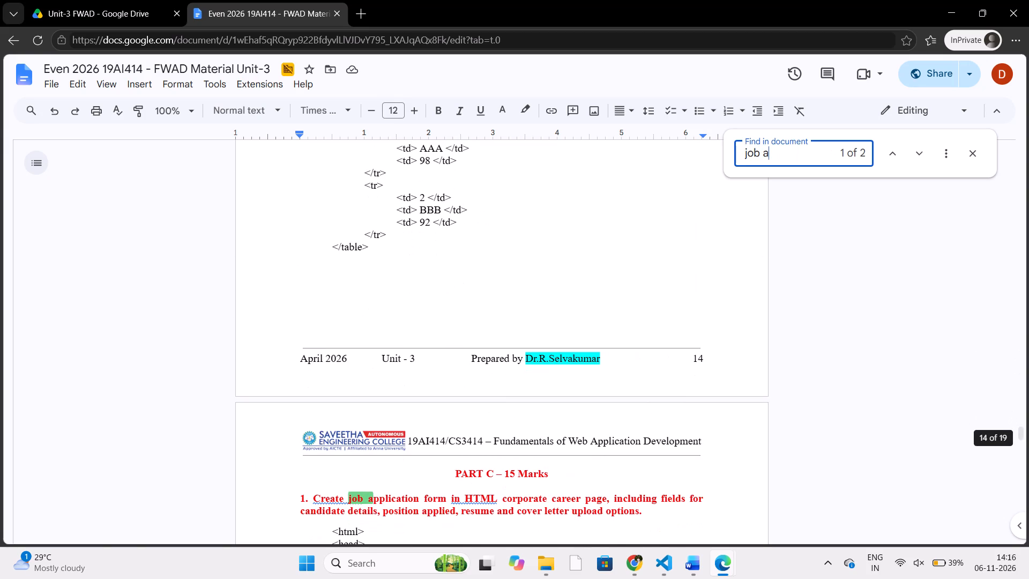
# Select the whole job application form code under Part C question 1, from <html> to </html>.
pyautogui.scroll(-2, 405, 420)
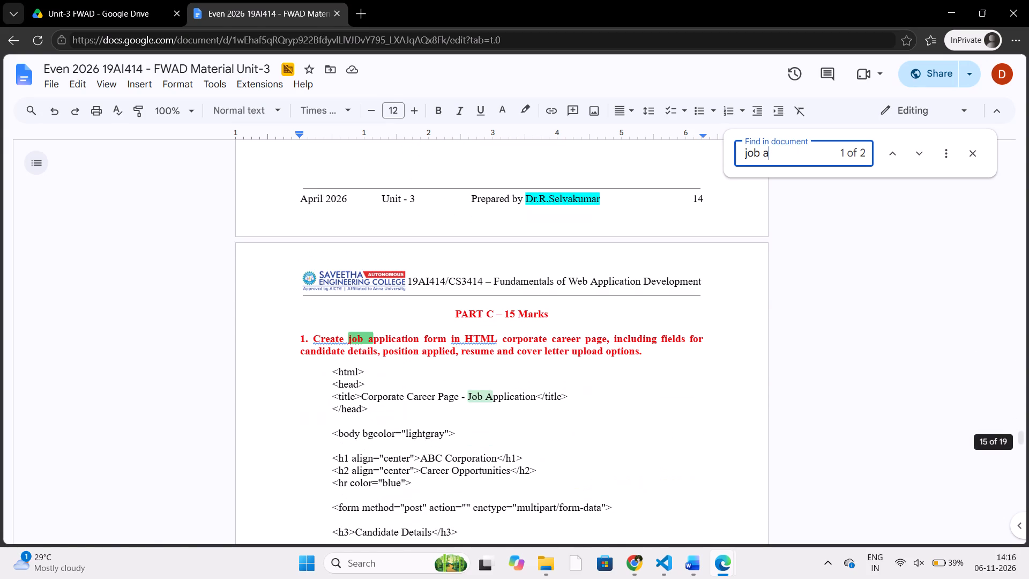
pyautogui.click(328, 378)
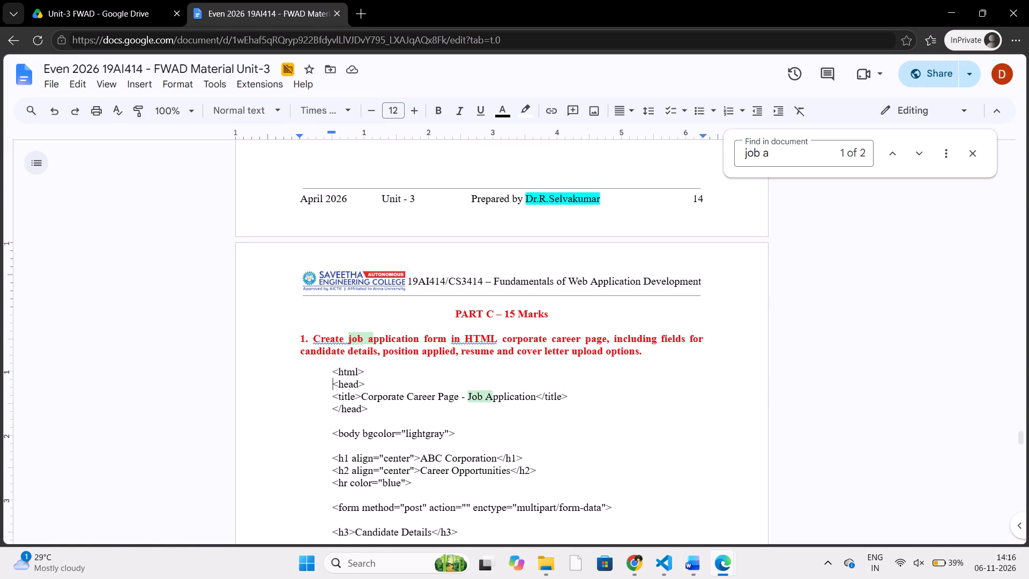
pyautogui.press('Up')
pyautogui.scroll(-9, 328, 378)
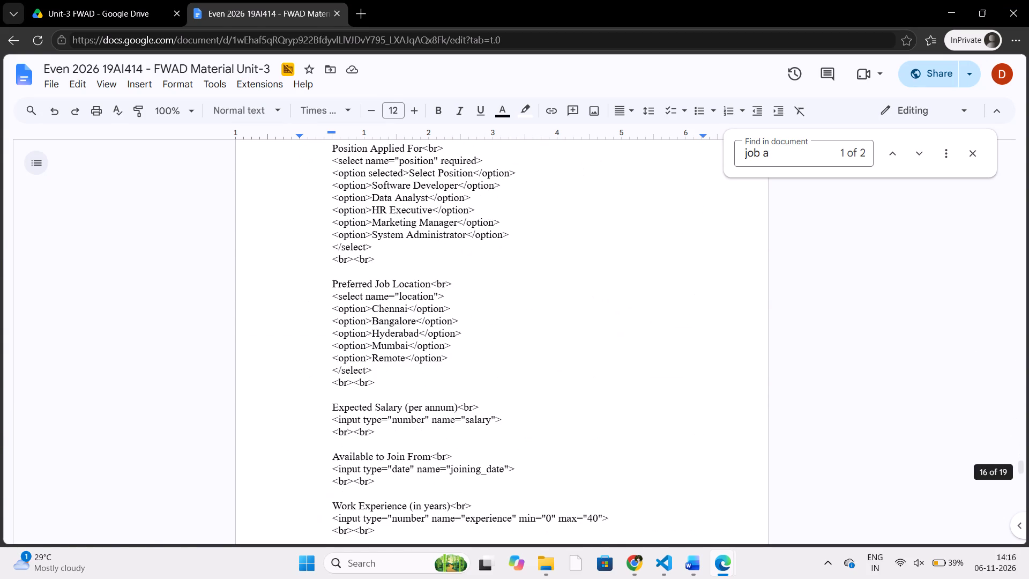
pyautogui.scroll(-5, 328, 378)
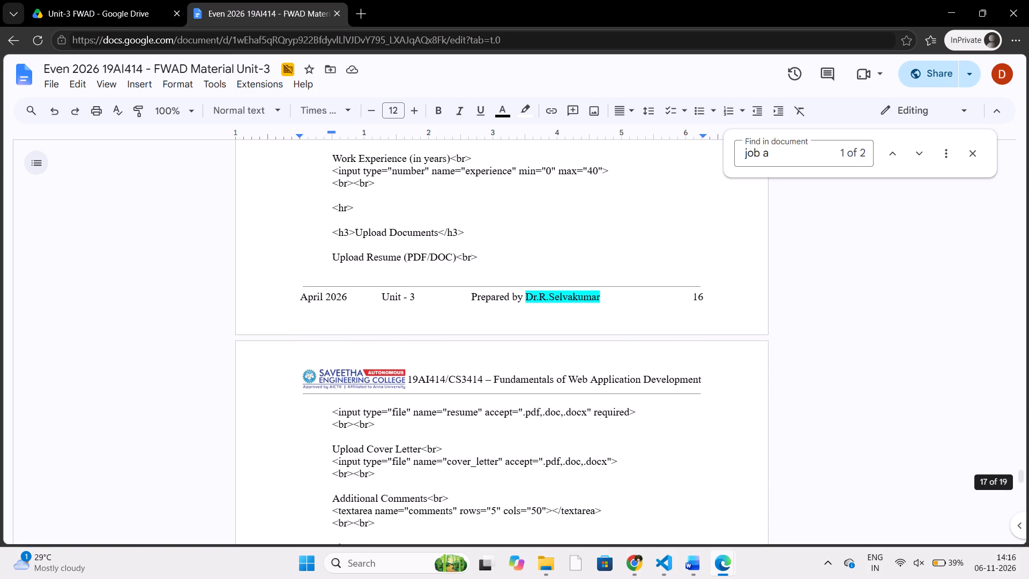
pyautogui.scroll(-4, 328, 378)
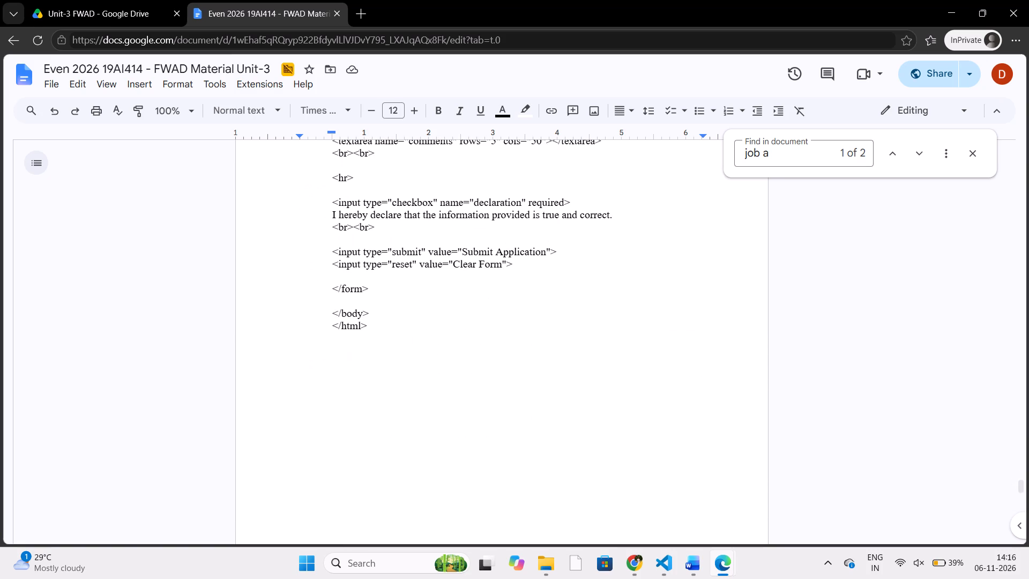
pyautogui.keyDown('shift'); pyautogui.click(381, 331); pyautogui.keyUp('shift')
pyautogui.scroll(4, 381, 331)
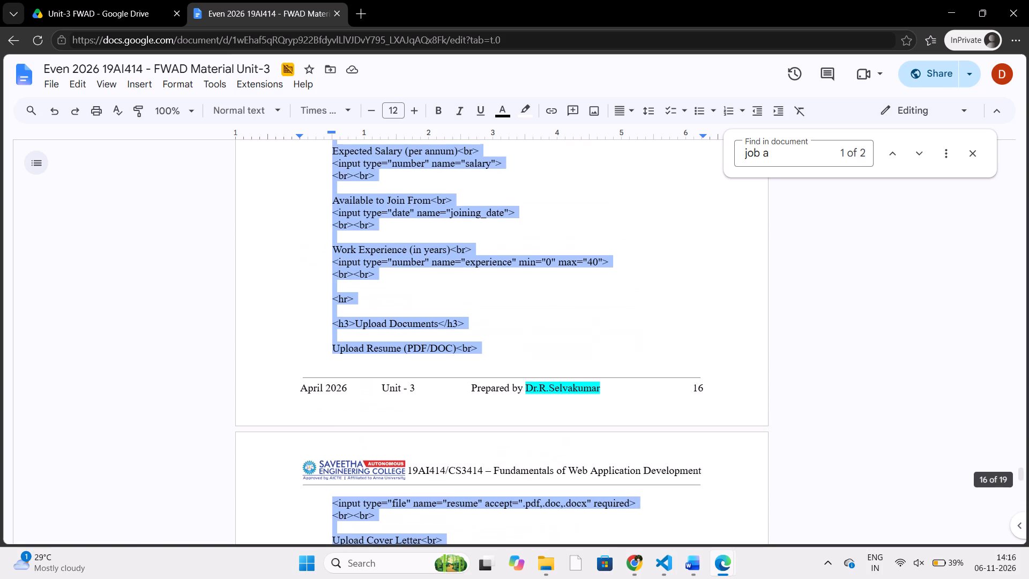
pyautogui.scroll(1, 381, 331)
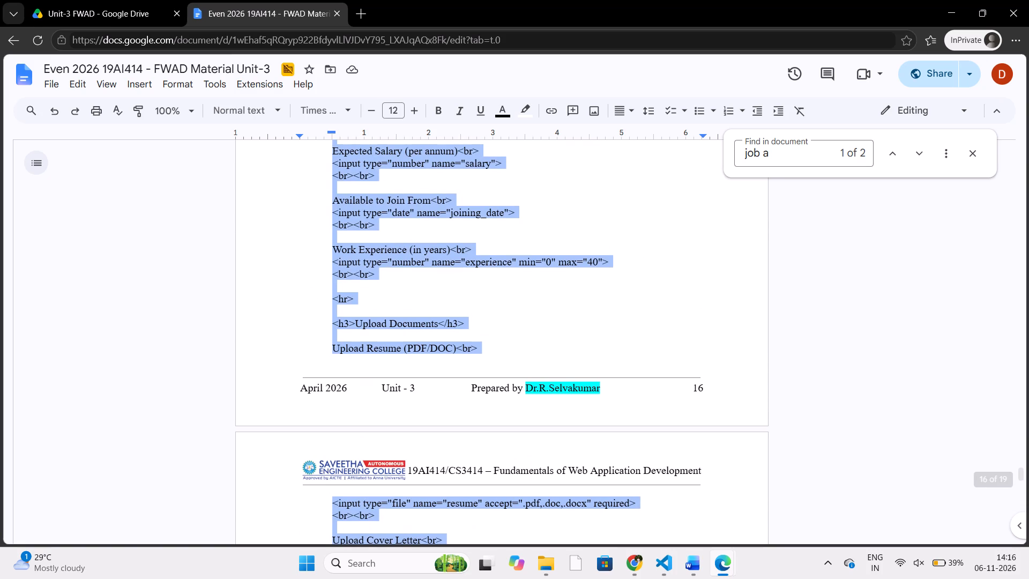
# Delete the job application code from the Upload Documents heading through the <hr> after the Additional Comments field.
pyautogui.click(334, 321)
pyautogui.scroll(-2, 334, 321)
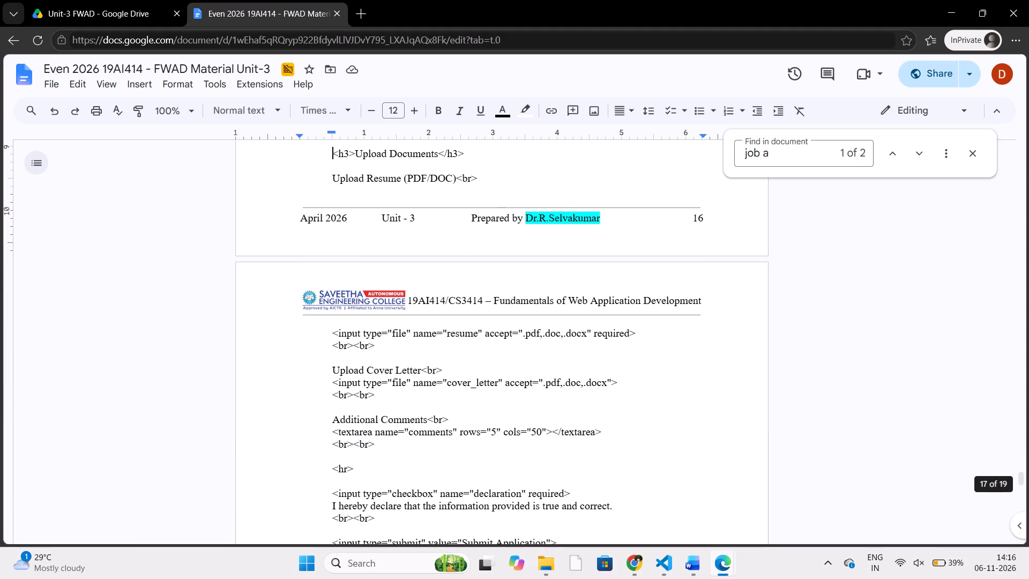
pyautogui.scroll(-2, 334, 321)
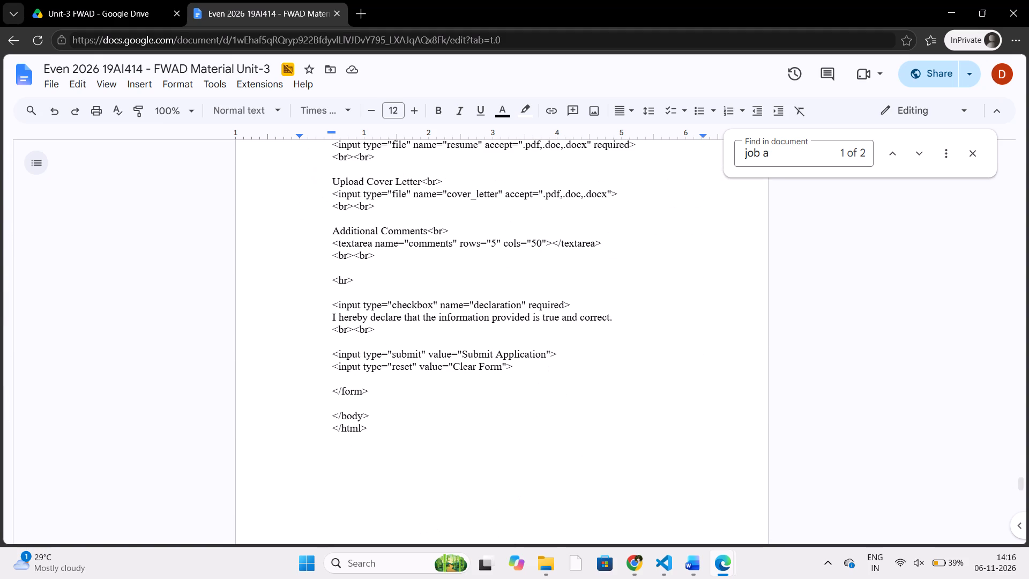
pyautogui.keyDown('shift'); pyautogui.click(370, 288); pyautogui.keyUp('shift')
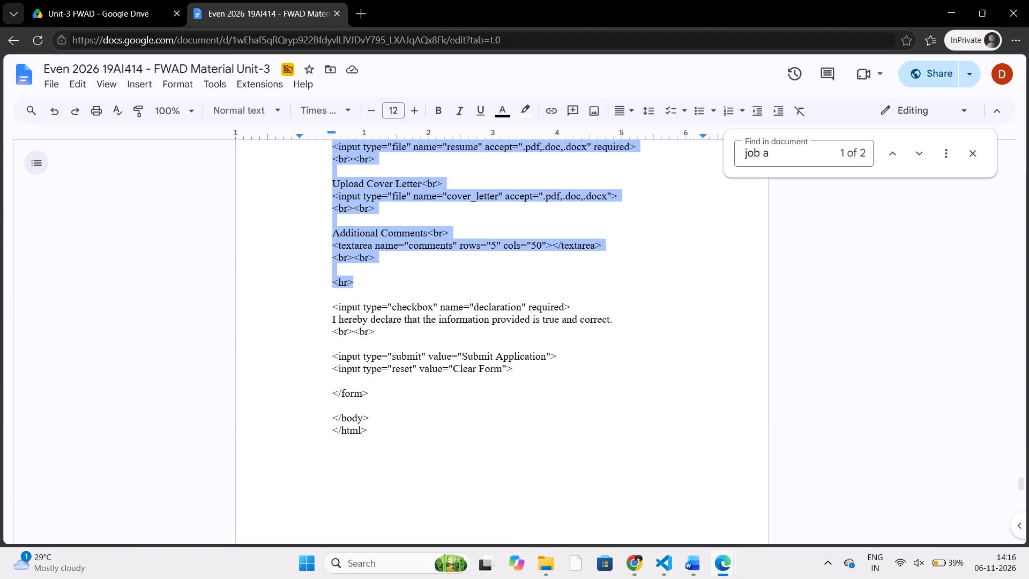
pyautogui.press('Delete')
# Delete the declaration checkbox, its declaration sentence, the following <br><br> and the extra blank lines above the submit input.
pyautogui.scroll(1, 370, 288)
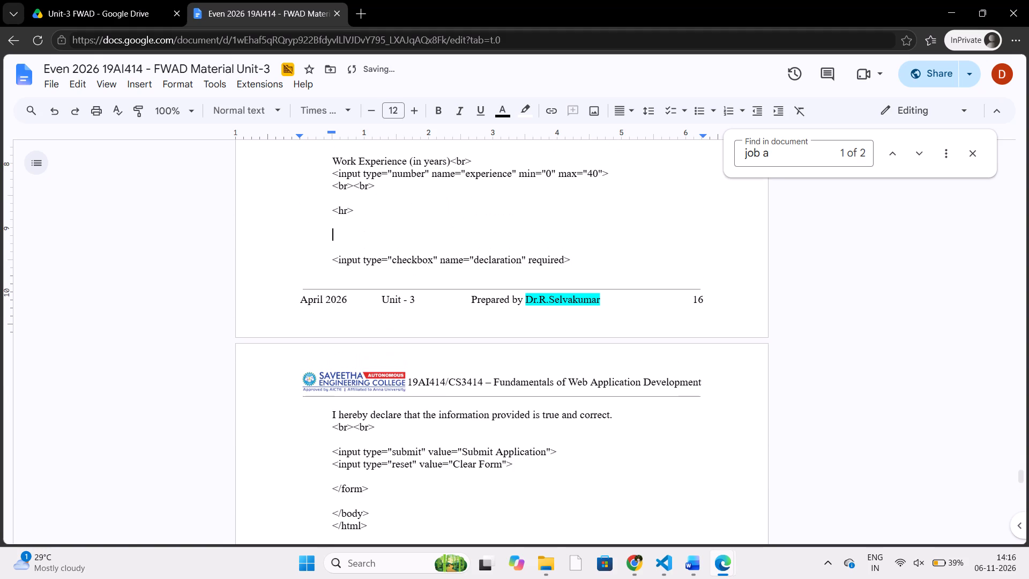
pyautogui.scroll(2, 370, 288)
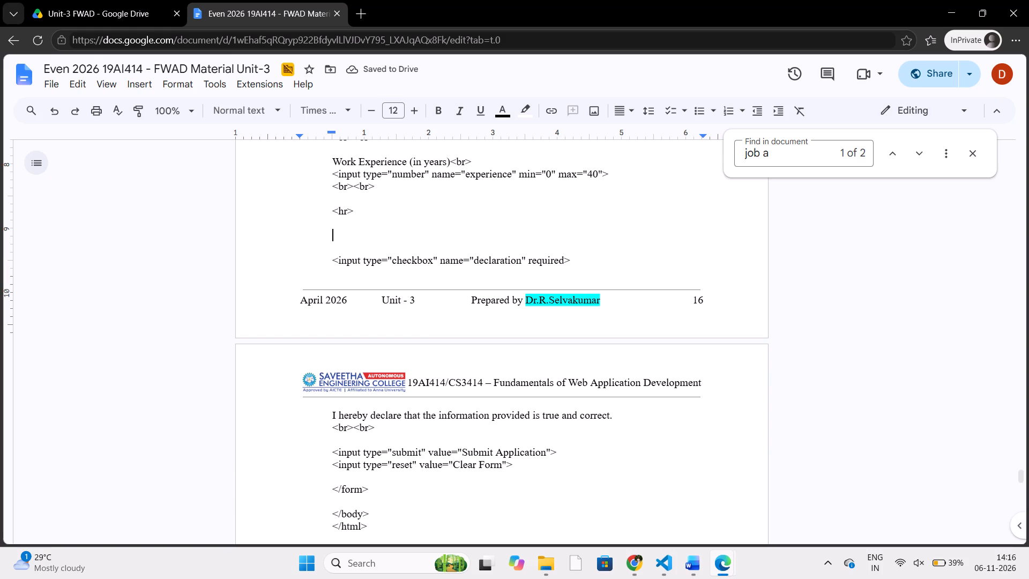
pyautogui.keyDown('shift'); pyautogui.click(383, 424); pyautogui.keyUp('shift')
pyautogui.press('Delete')
pyautogui.press('Delete')
pyautogui.press('Delete')
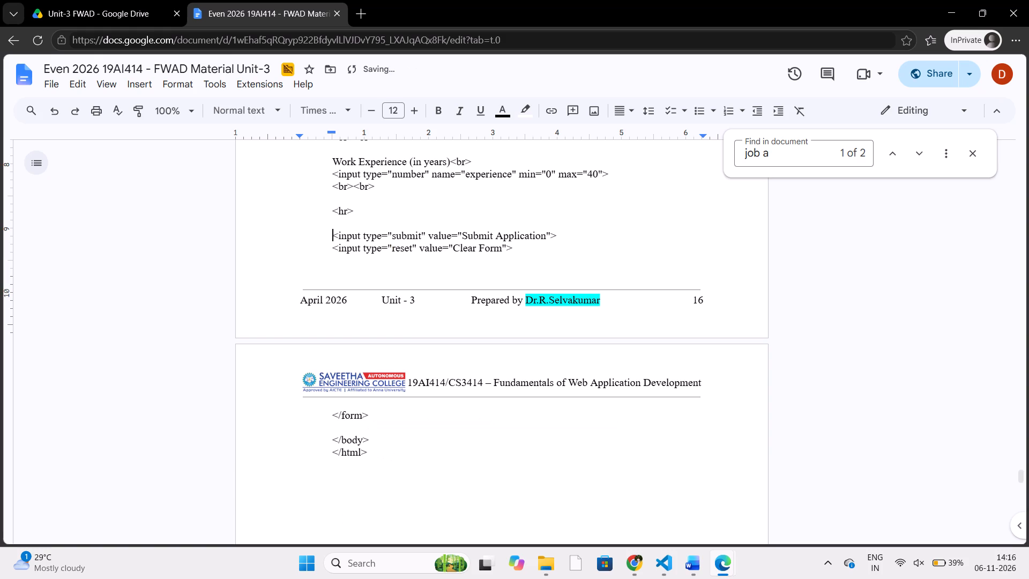
# Delete the <br><br> line after the Work Experience input and the <hr> line above the submit input.
pyautogui.scroll(3, 383, 424)
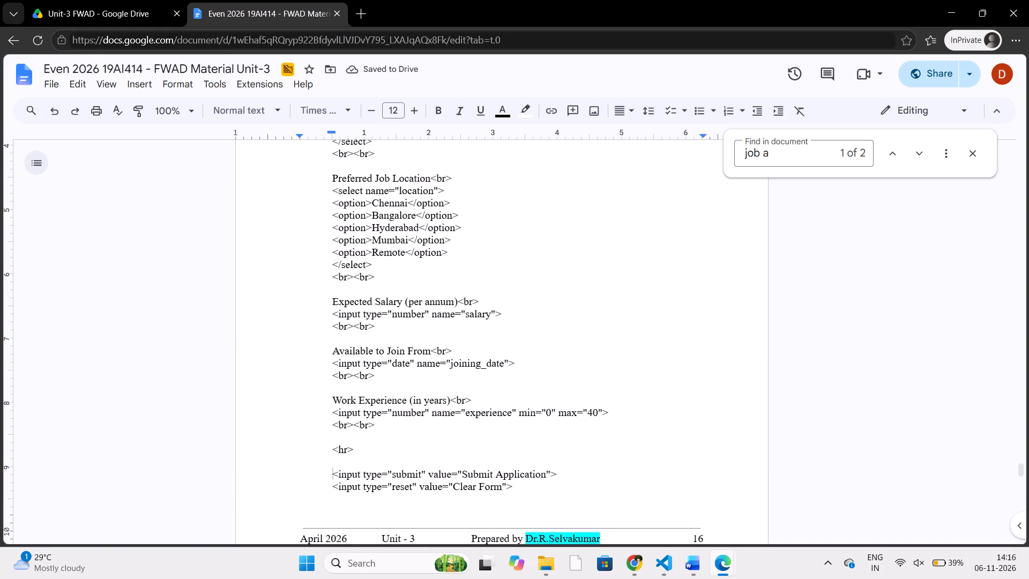
pyautogui.click(384, 428)
pyautogui.hotkey('shift', 'Home')
pyautogui.press('BackSpace')
pyautogui.press('BackSpace')
pyautogui.press('BackSpace')
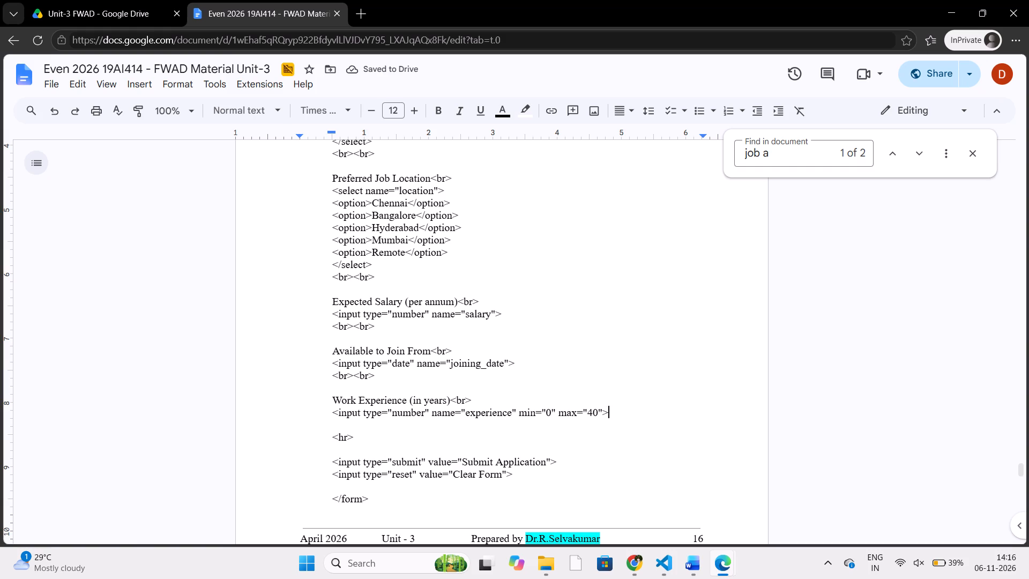
pyautogui.click(364, 435)
pyautogui.hotkey('shift', 'Home')
pyautogui.press('BackSpace')
pyautogui.press('BackSpace')
pyautogui.press('BackSpace')
pyautogui.press('BackSpace')
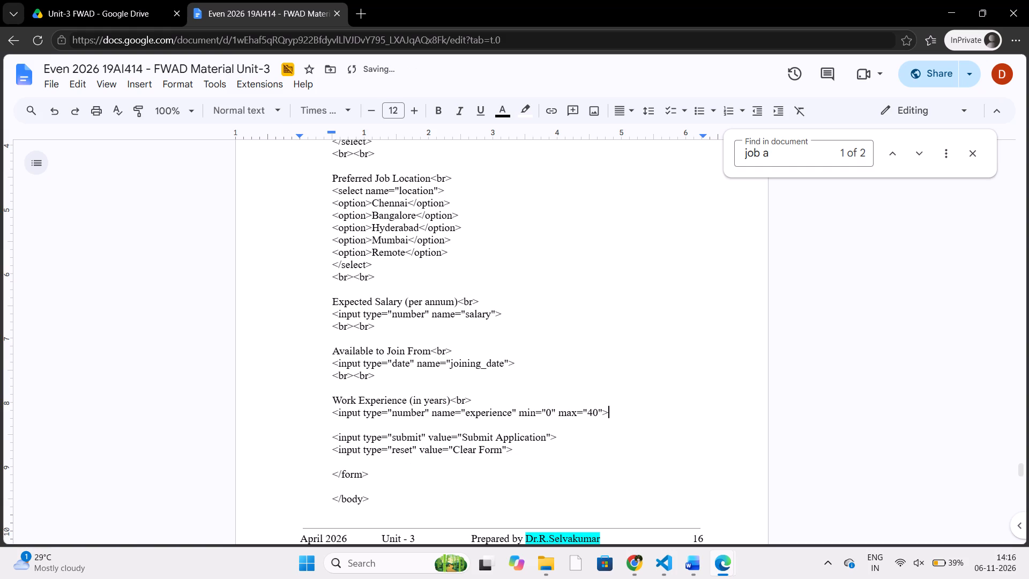
# Delete the <br><br> lines below the Available to Join From and Expected Salary inputs.
pyautogui.click(386, 380)
pyautogui.hotkey('shift', 'Home')
pyautogui.press('BackSpace')
pyautogui.press('BackSpace')
pyautogui.press('BackSpace')
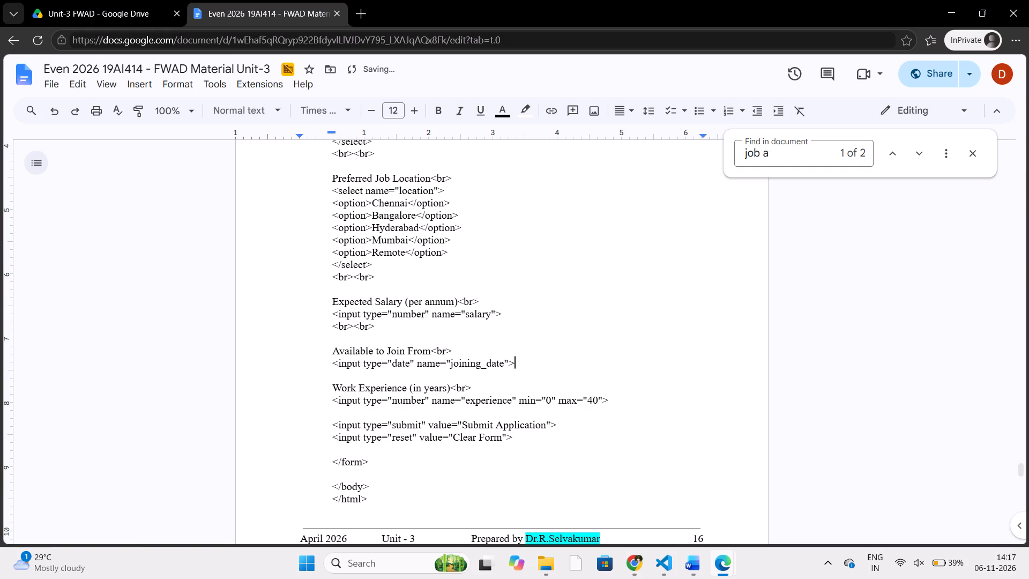
pyautogui.click(385, 328)
pyautogui.hotkey('shift', 'Home')
pyautogui.press('BackSpace')
pyautogui.press('BackSpace')
pyautogui.press('BackSpace')
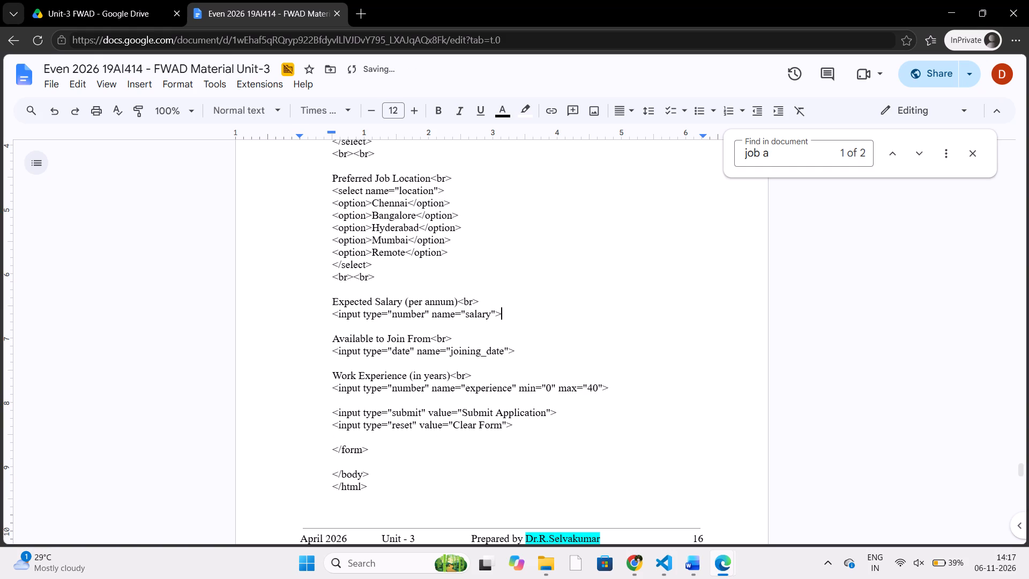
# Delete the <br><br> lines after the Preferred Job Location and Position Applied For select lists.
pyautogui.click(381, 279)
pyautogui.hotkey('shift', 'Home')
pyautogui.press('BackSpace')
pyautogui.press('BackSpace')
pyautogui.press('BackSpace')
pyautogui.scroll(1, 381, 279)
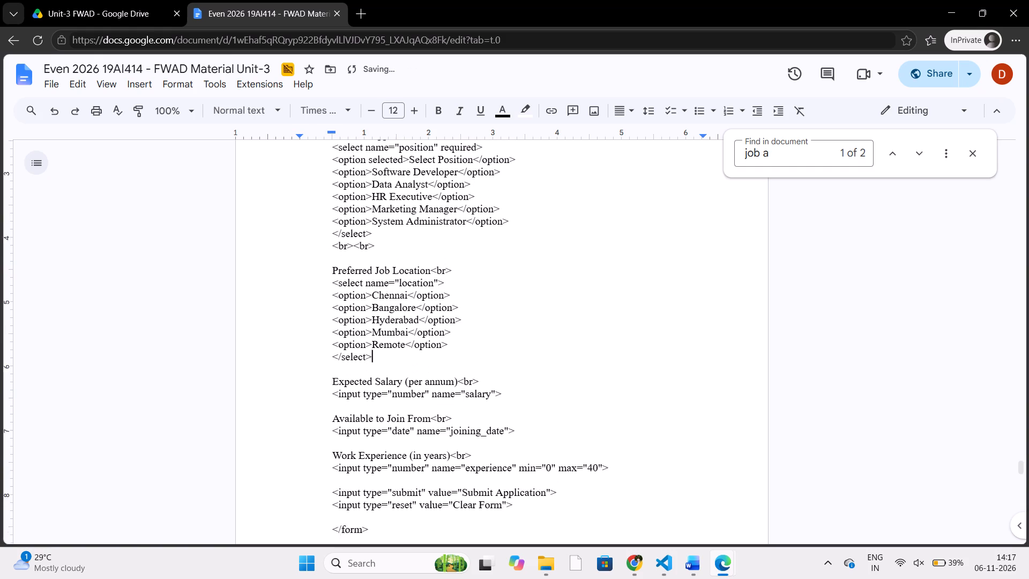
pyautogui.scroll(1, 381, 279)
pyautogui.click(379, 265)
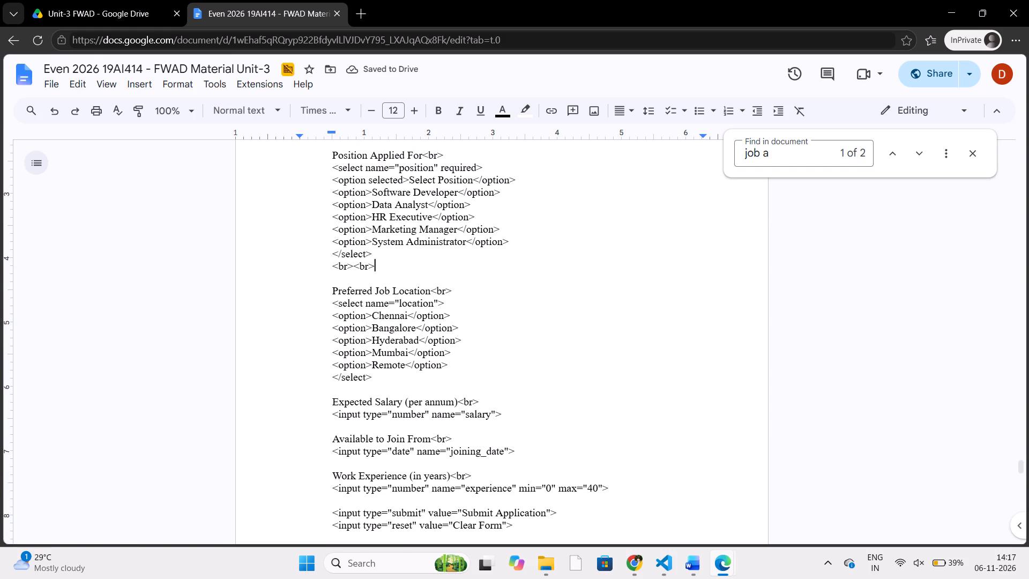
pyautogui.hotkey('shift', 'Home')
pyautogui.press('BackSpace')
pyautogui.press('BackSpace')
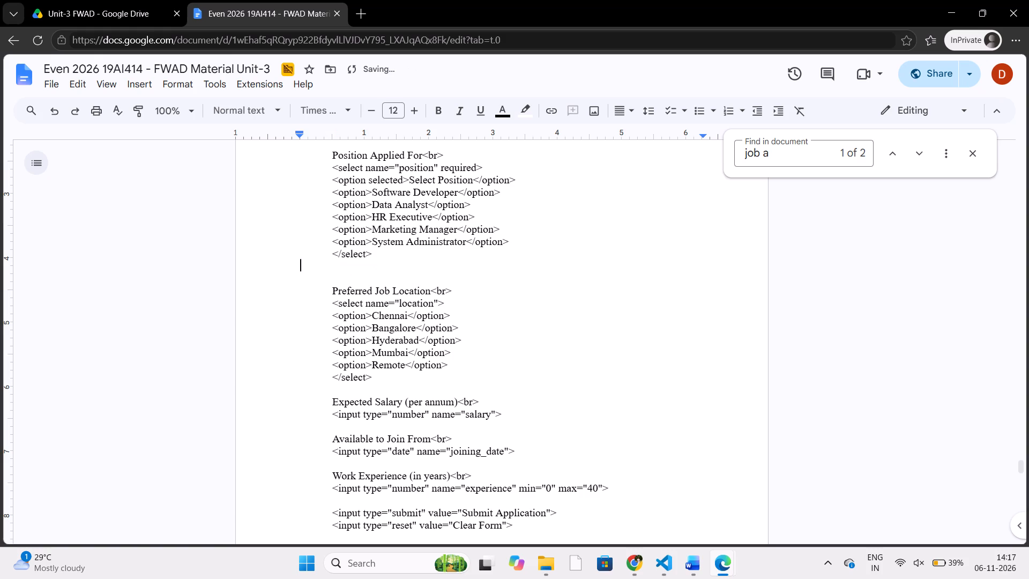
pyautogui.press('BackSpace')
# Delete the <br><br> and <hr> lines between the LinkedIn Profile URL input and the Position Details heading.
pyautogui.scroll(2, 379, 265)
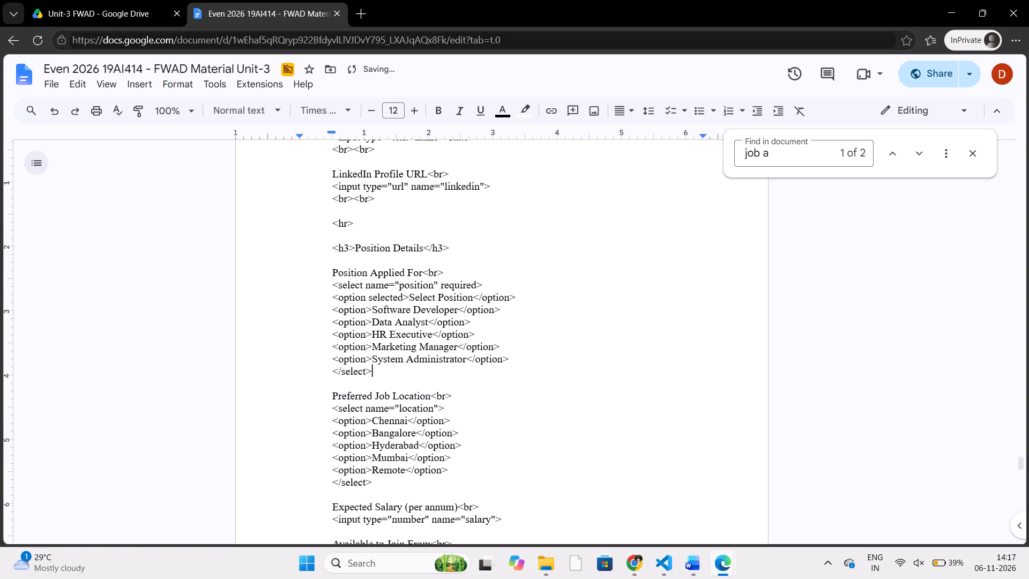
pyautogui.click(371, 226)
pyautogui.hotkey('shift', 'Up')
pyautogui.hotkey('shift', 'Up')
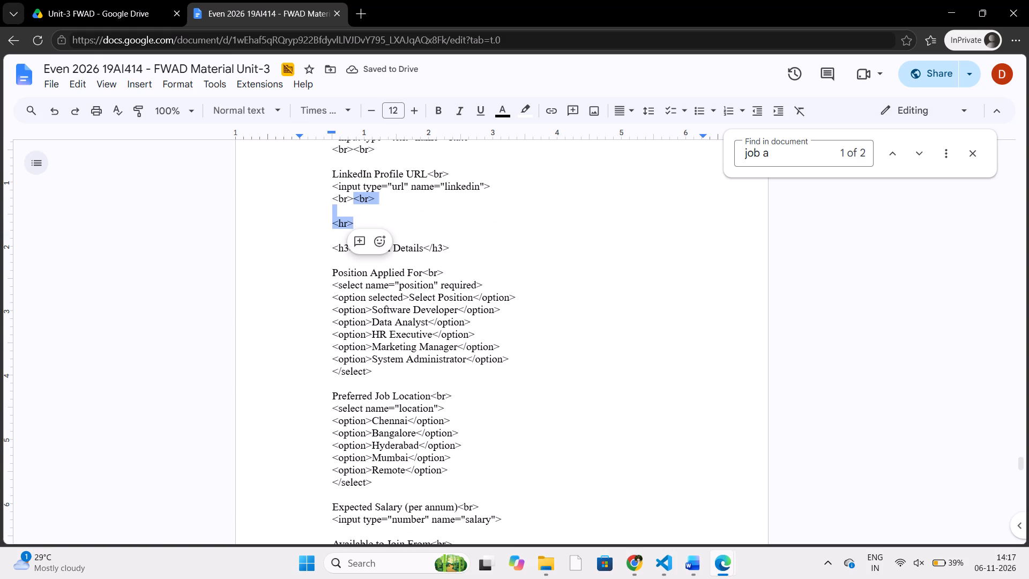
pyautogui.hotkey('shift', 'Home')
pyautogui.press('BackSpace')
pyautogui.press('BackSpace')
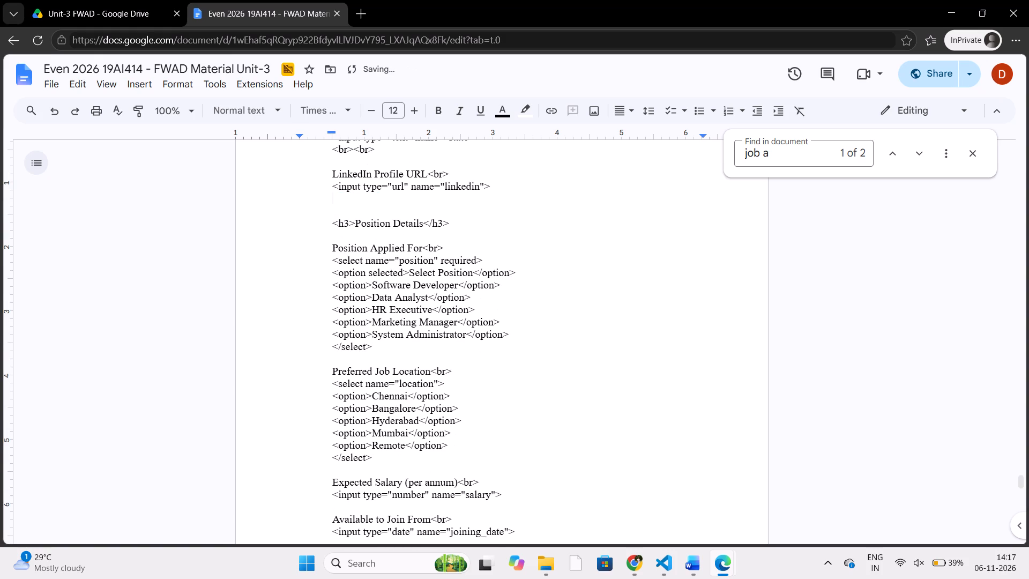
pyautogui.press('BackSpace')
# Delete the <br><br> lines below the State and City inputs.
pyautogui.scroll(3, 371, 226)
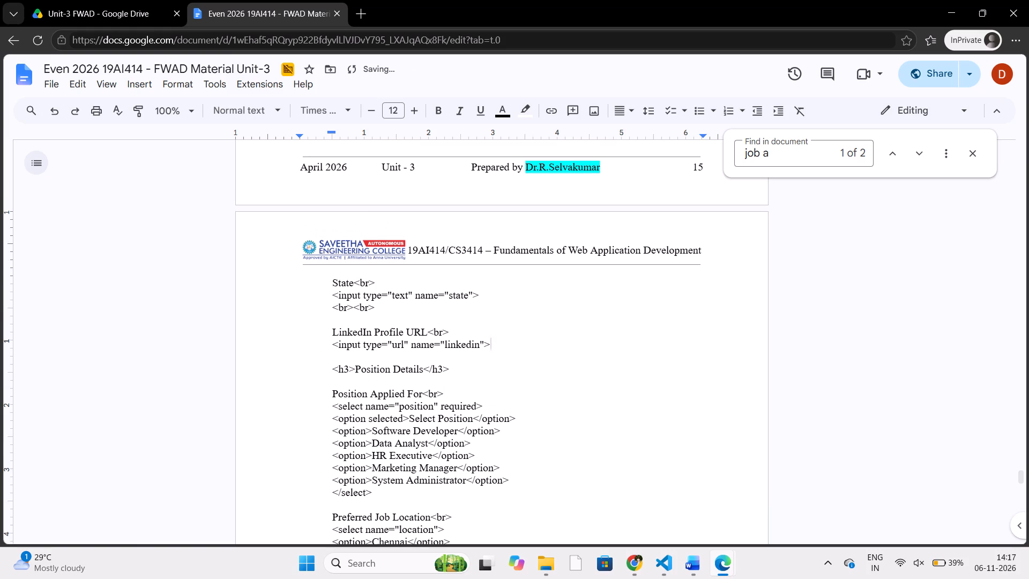
pyautogui.click(381, 311)
pyautogui.hotkey('shift', 'Home')
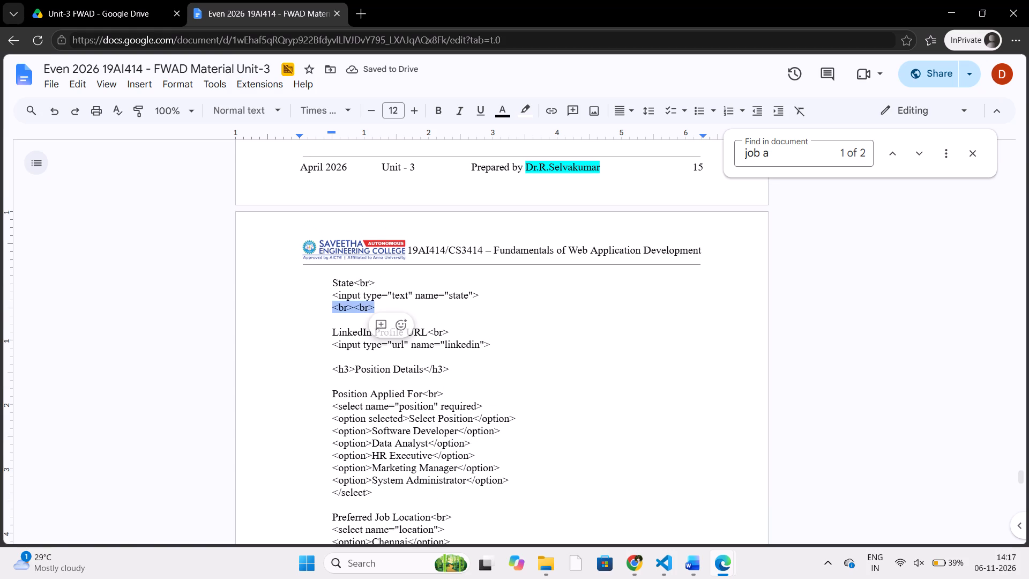
pyautogui.press('BackSpace')
pyautogui.press('BackSpace')
pyautogui.press('BackSpace')
pyautogui.scroll(2, 381, 311)
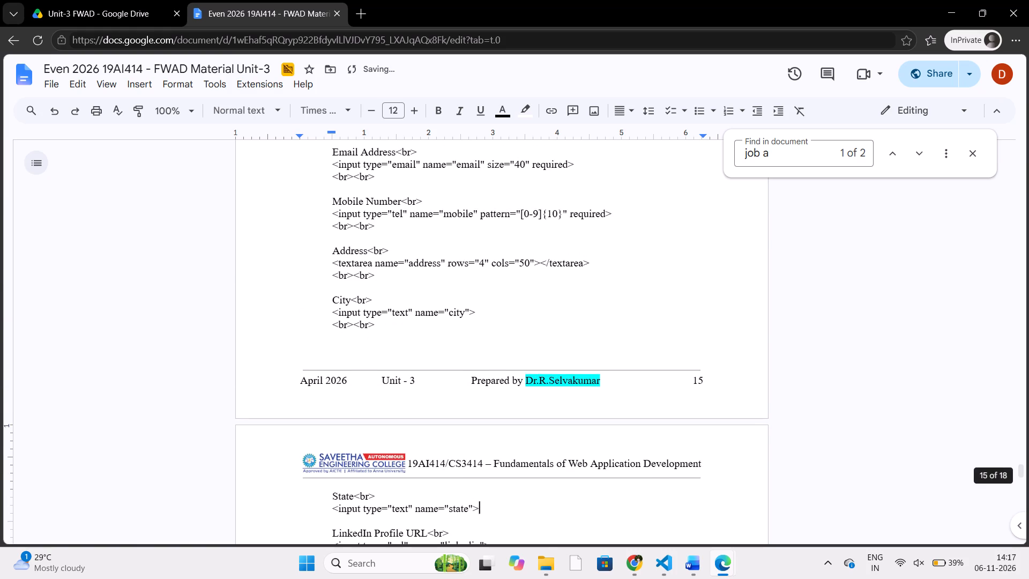
pyautogui.scroll(2, 381, 311)
pyautogui.click(383, 430)
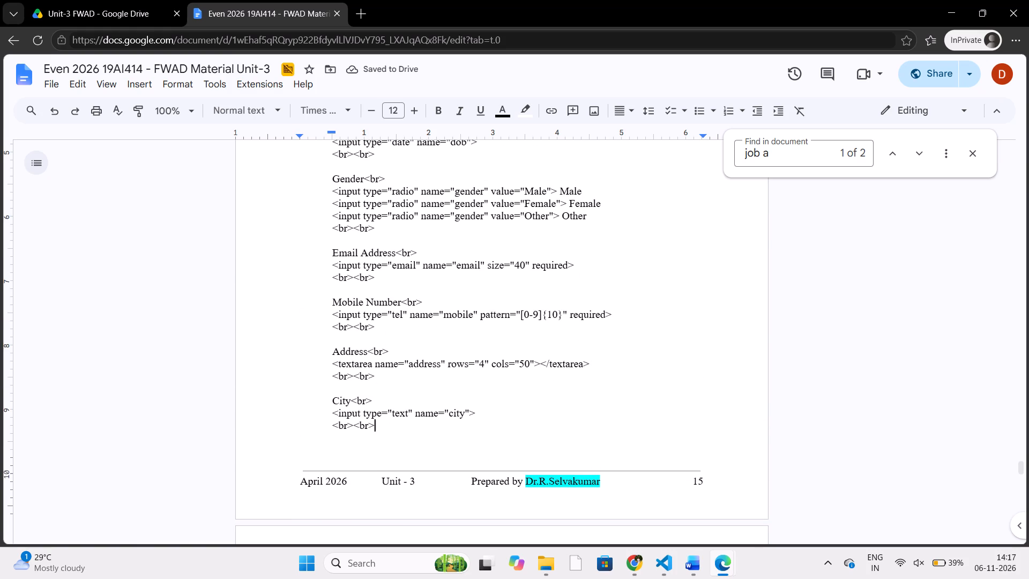
pyautogui.hotkey('shift', 'Home')
pyautogui.press('BackSpace')
pyautogui.press('BackSpace')
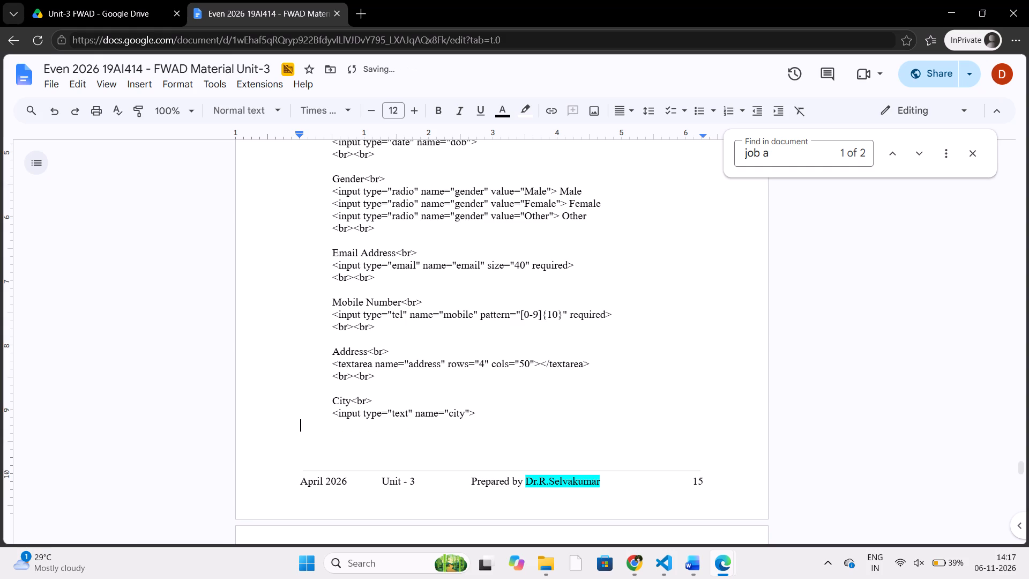
pyautogui.press('BackSpace')
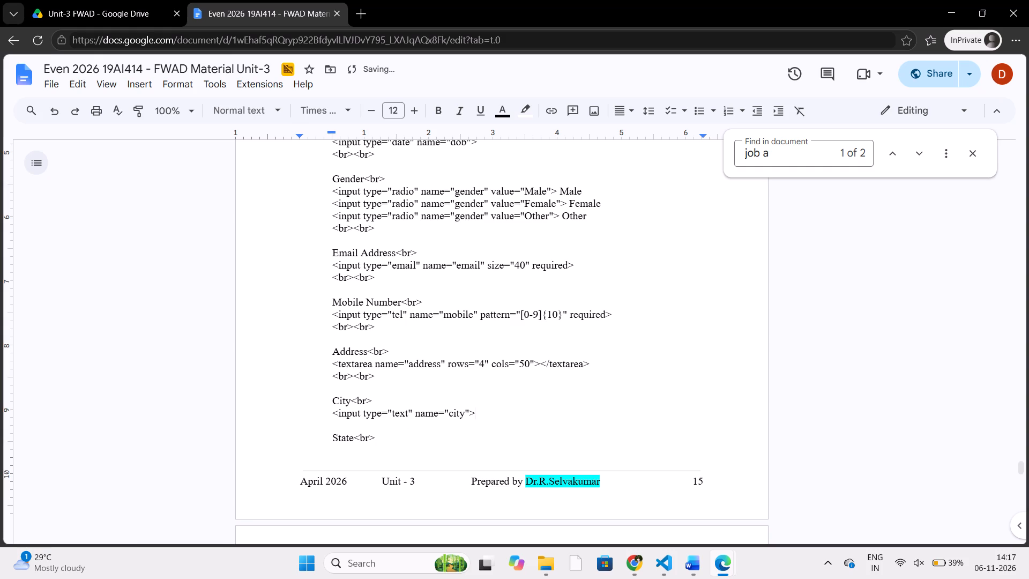
# Delete the <br><br> lines below the Email Address, Mobile Number and Address fields.
pyautogui.click(383, 278)
pyautogui.hotkey('shift', 'Home')
pyautogui.press('BackSpace')
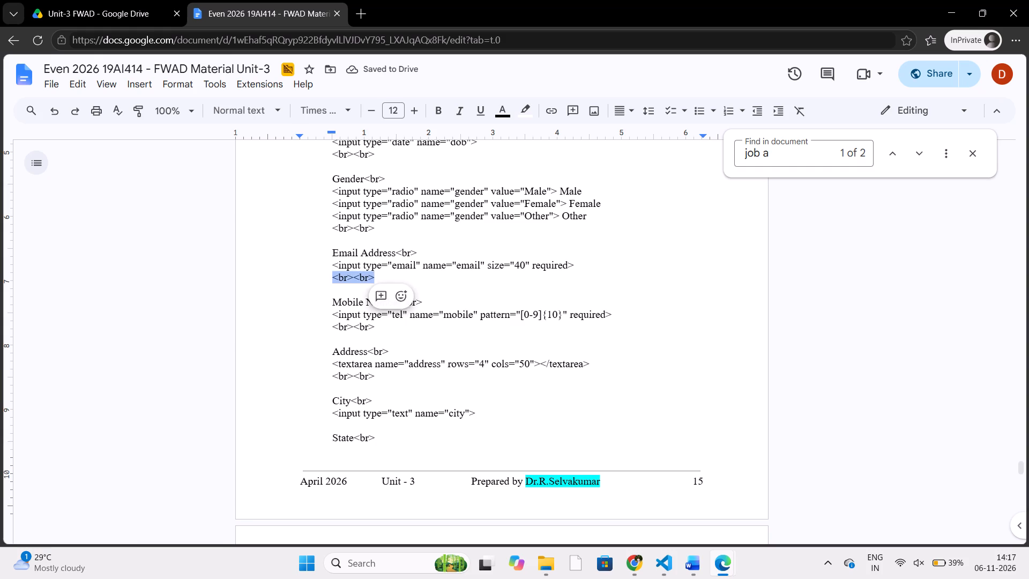
pyautogui.press('BackSpace')
pyautogui.press('BackSpace')
pyautogui.click(379, 315)
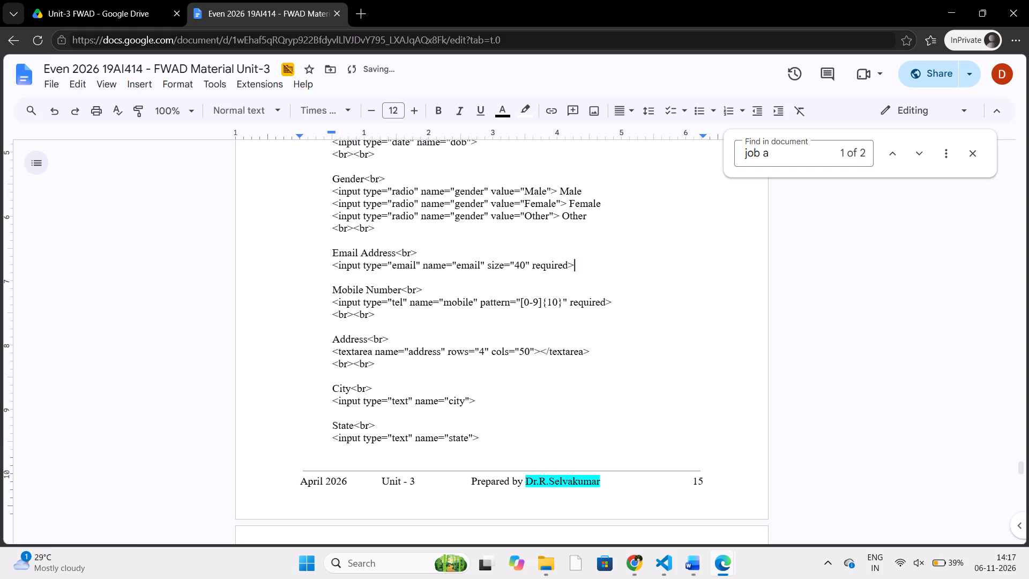
pyautogui.hotkey('shift', 'Home')
pyautogui.press('BackSpace')
pyautogui.press('BackSpace')
pyautogui.press('BackSpace')
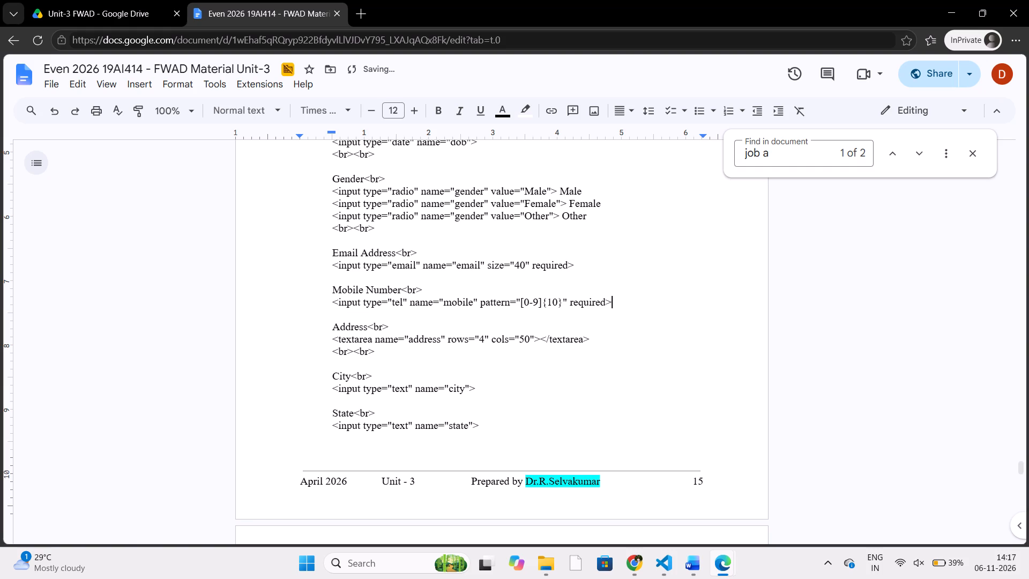
pyautogui.click(380, 352)
pyautogui.hotkey('shift', 'Home')
pyautogui.press('BackSpace')
pyautogui.press('BackSpace')
pyautogui.press('BackSpace')
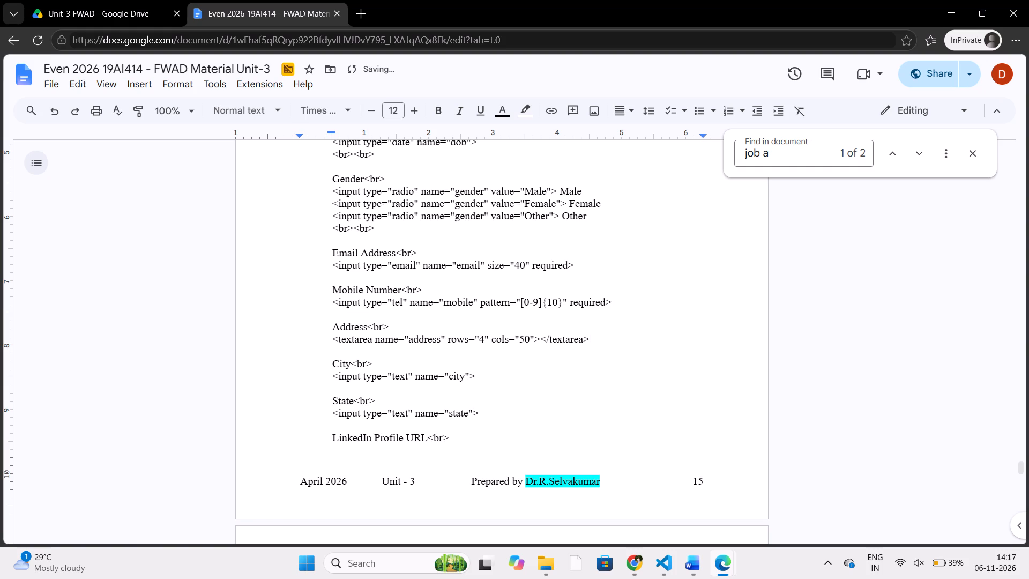
# Remove the <br> tag from the end of the State, City and Address labels.
pyautogui.click(372, 406)
pyautogui.press('BackSpace')
pyautogui.press('BackSpace')
pyautogui.press('BackSpace')
pyautogui.press('BackSpace')
pyautogui.click(388, 360)
pyautogui.press('BackSpace')
pyautogui.press('BackSpace')
pyautogui.press('BackSpace')
pyautogui.press('BackSpace')
pyautogui.click(392, 325)
pyautogui.press('BackSpace')
pyautogui.press('BackSpace')
pyautogui.press('BackSpace')
pyautogui.press('BackSpace')
# Remove the <br> tag from the end of the Mobile Number and Email Address labels.
pyautogui.click(429, 286)
pyautogui.press('BackSpace')
pyautogui.press('BackSpace')
pyautogui.press('BackSpace')
pyautogui.press('BackSpace')
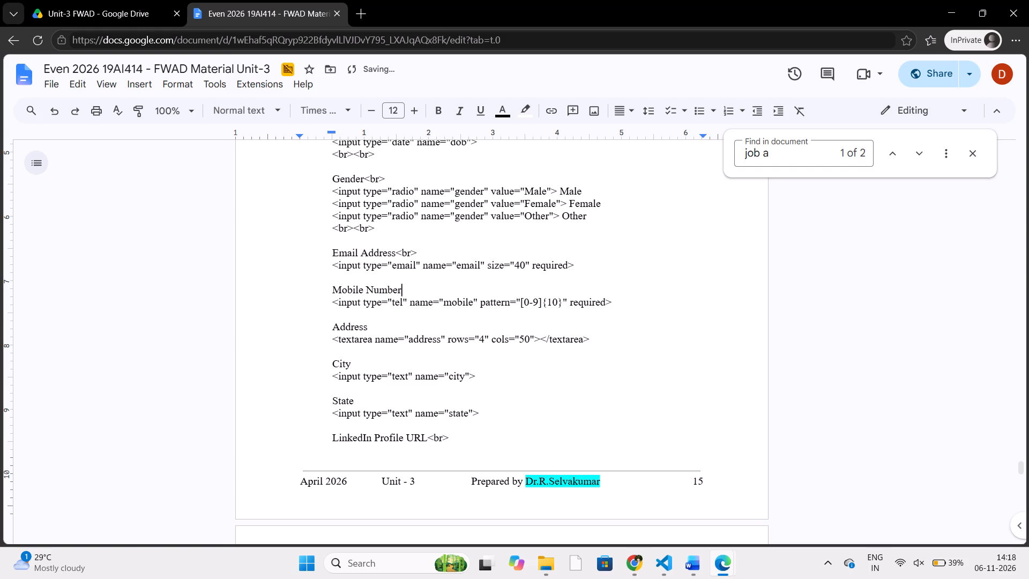
pyautogui.click(420, 253)
pyautogui.press('BackSpace')
pyautogui.press('BackSpace')
pyautogui.press('BackSpace')
pyautogui.press('BackSpace')
# Delete the <br><br> line below the Gender radio inputs.
pyautogui.click(382, 228)
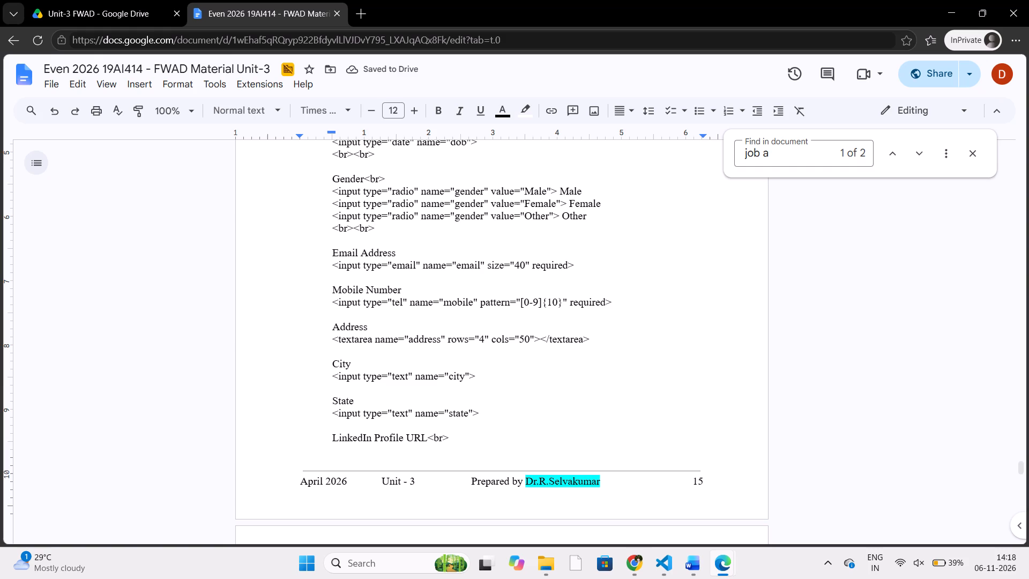
pyautogui.hotkey('shift', 'Home')
pyautogui.press('BackSpace')
pyautogui.press('BackSpace')
pyautogui.press('BackSpace')
# Replace the bgcolor value in the job application code's <body> tag.
pyautogui.scroll(1, 382, 228)
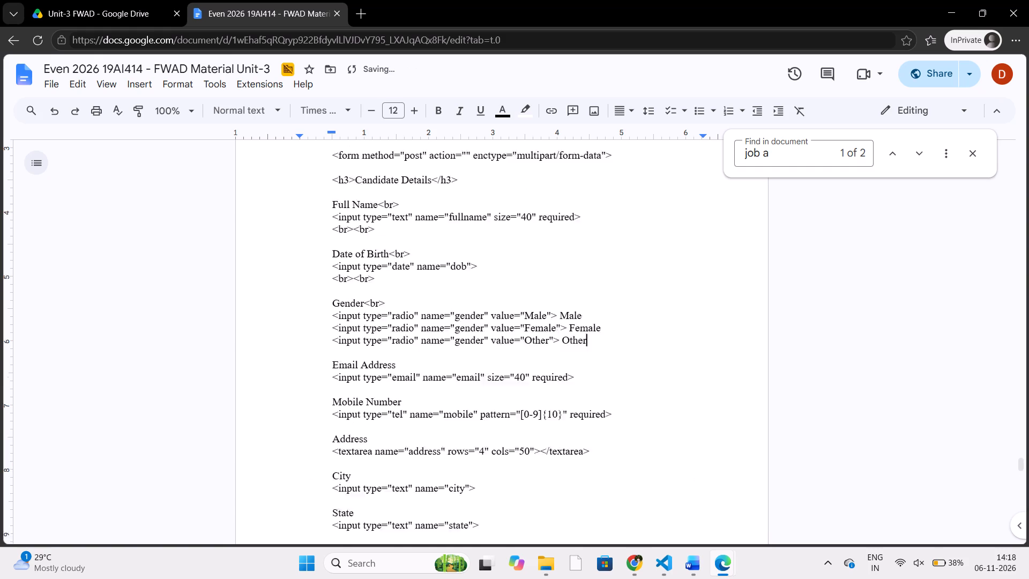
pyautogui.scroll(3, 382, 228)
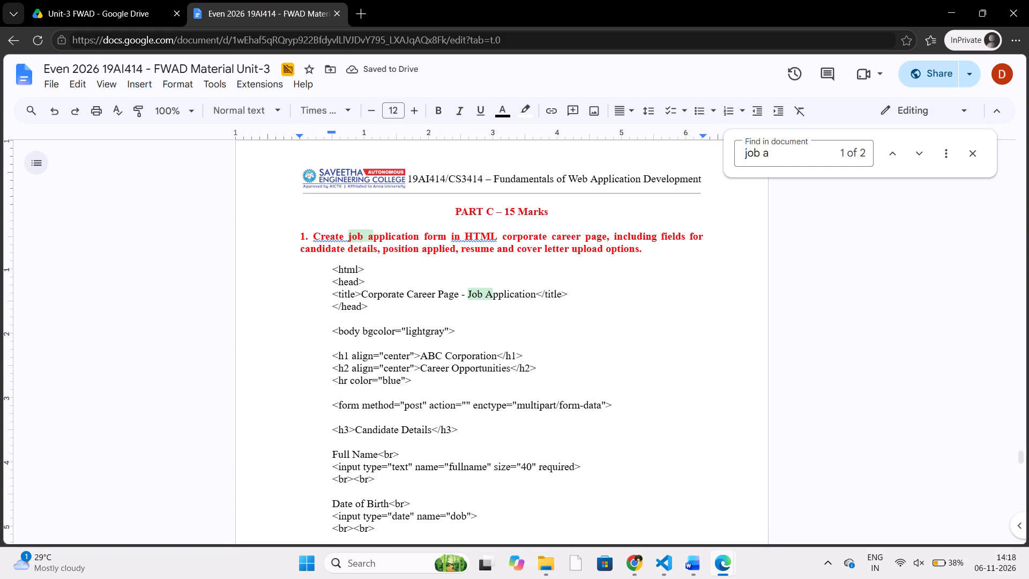
pyautogui.scroll(-4, 396, 329)
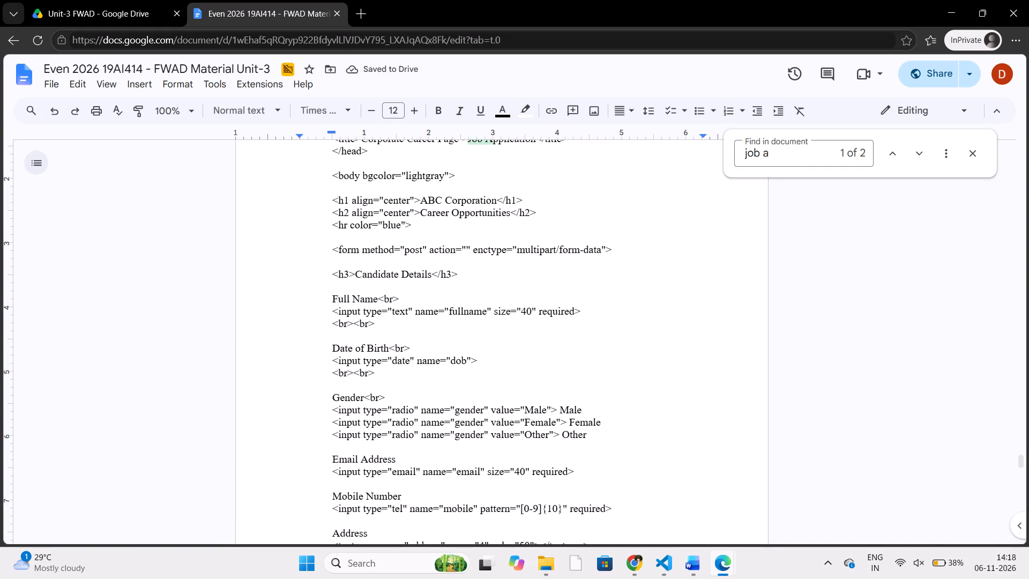
pyautogui.click(443, 177)
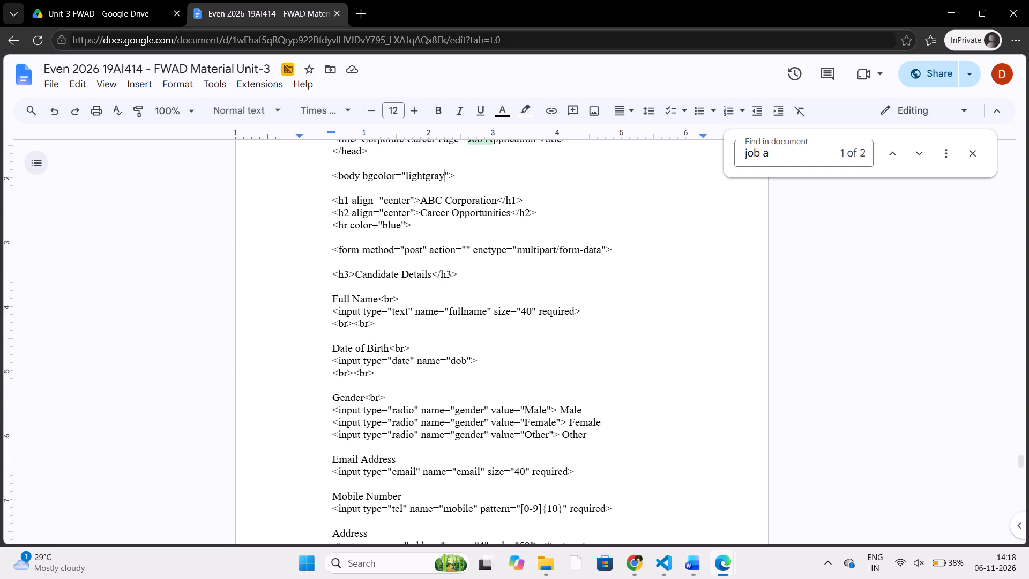
pyautogui.hotkey('ctrl', 'BackSpace')
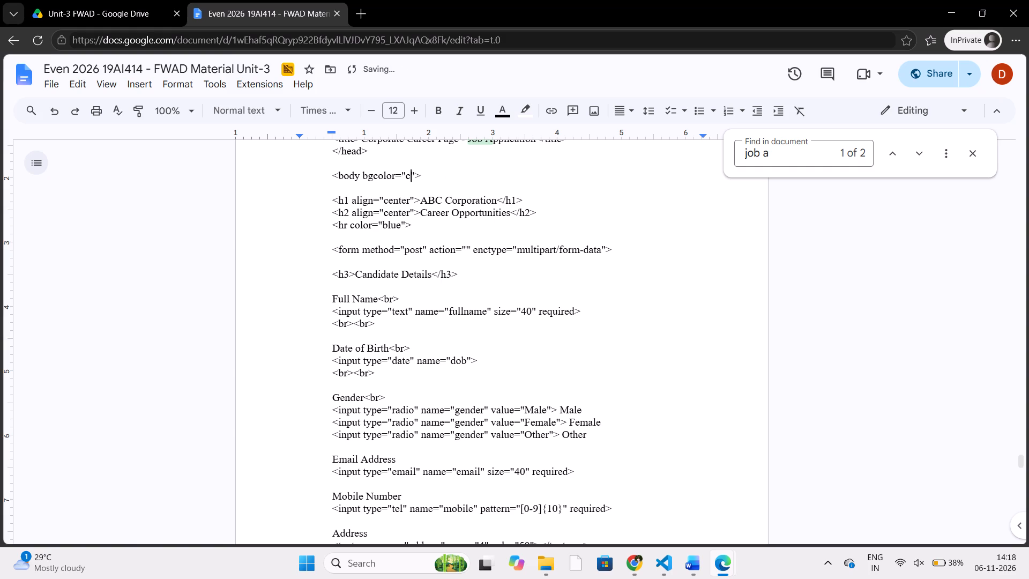
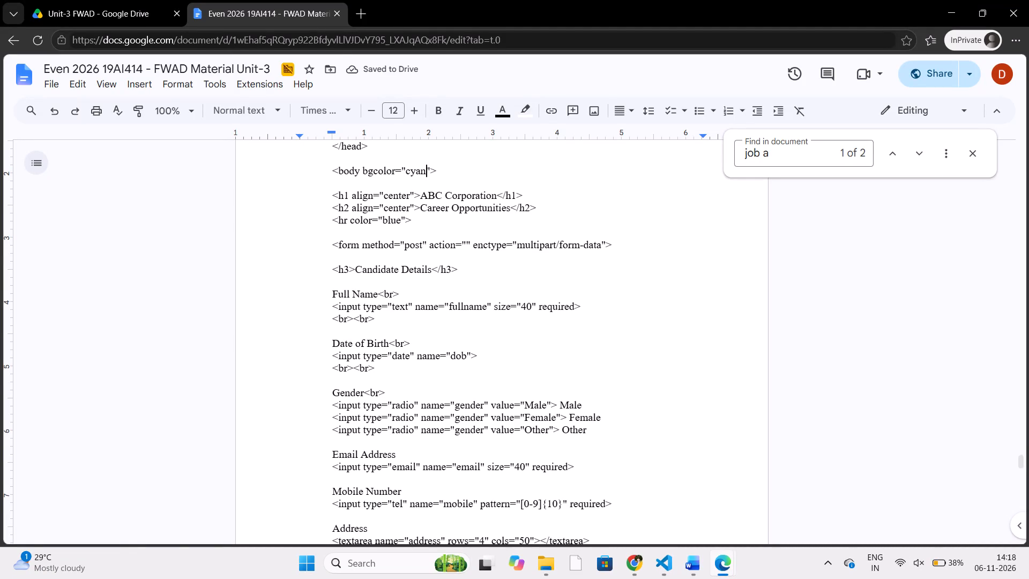
# Remove the method, action and enctype attributes from the job application code's <form> tag.
pyautogui.moveTo(363, 243); pyautogui.dragTo(600, 248)
pyautogui.press('Delete')
pyautogui.press('Delete')
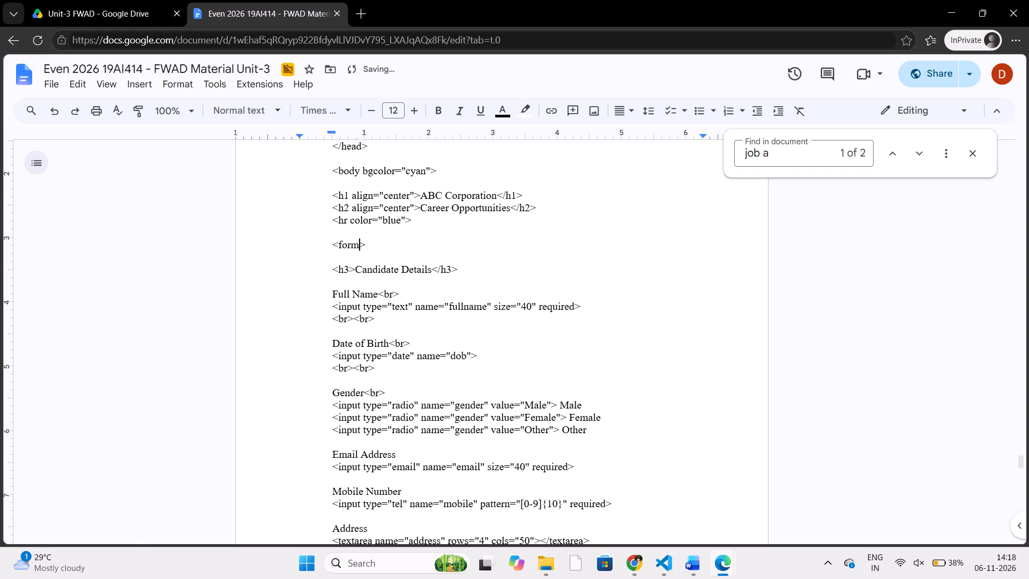
# Reduce the Full Name field to its plain label and <input type="text">, removing its <br> tags and the other input attributes.
pyautogui.click(404, 296)
pyautogui.press('BackSpace')
pyautogui.press('BackSpace')
pyautogui.press('BackSpace')
pyautogui.press('BackSpace')
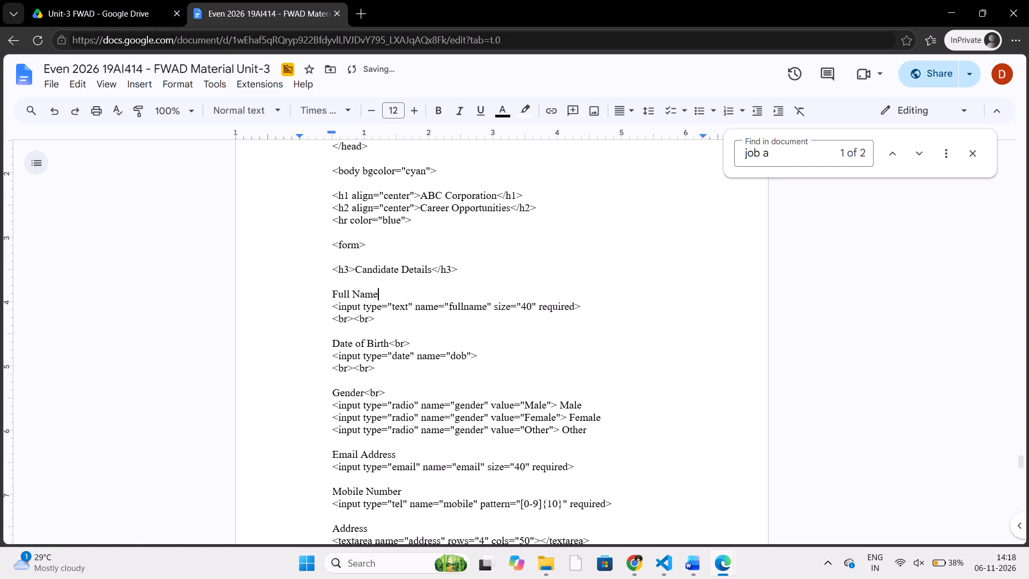
pyautogui.moveTo(416, 305); pyautogui.dragTo(489, 306)
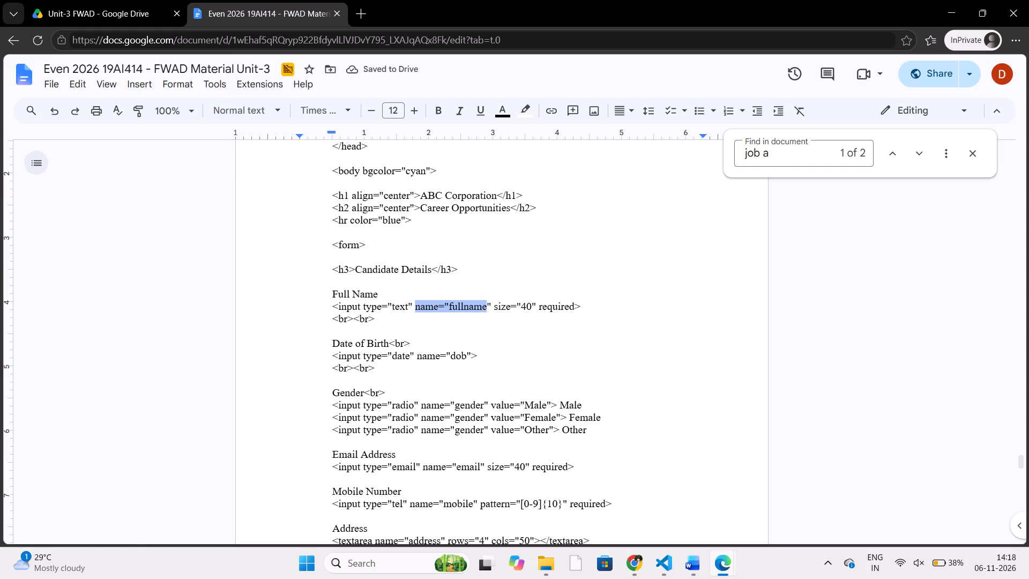
pyautogui.moveTo(489, 306); pyautogui.dragTo(541, 308)
pyautogui.moveTo(541, 308); pyautogui.dragTo(537, 308)
pyautogui.press('BackSpace')
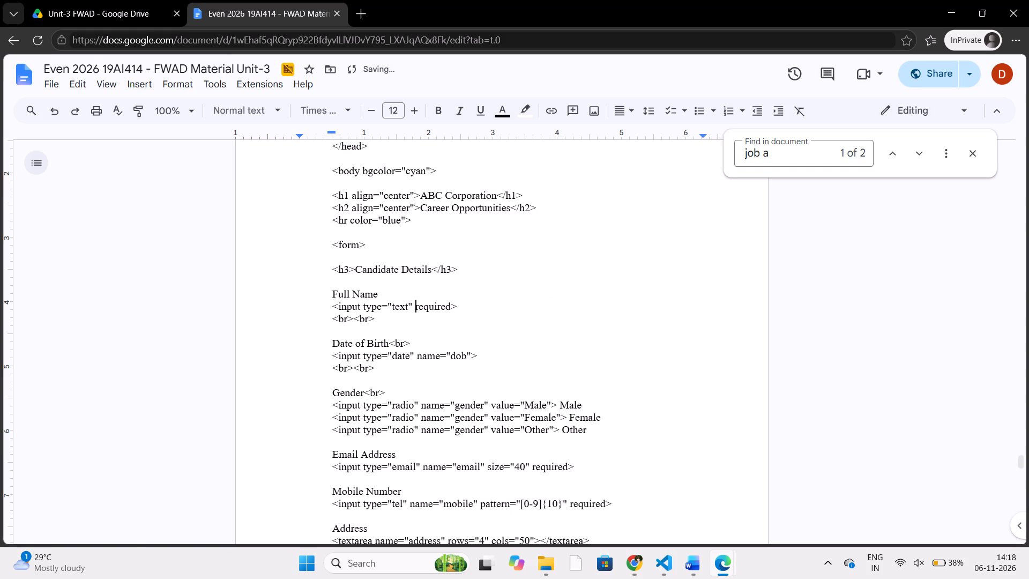
pyautogui.hotkey('ctrl', 'Delete')
pyautogui.press('BackSpace')
pyautogui.moveTo(378, 319); pyautogui.dragTo(339, 322)
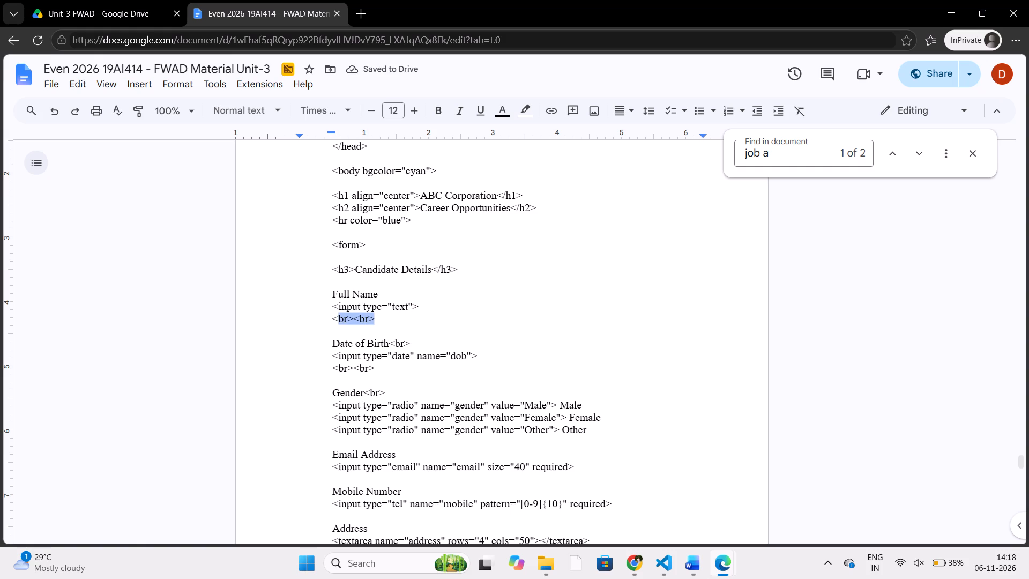
pyautogui.moveTo(339, 322); pyautogui.dragTo(326, 320)
pyautogui.press('BackSpace')
pyautogui.press('Delete')
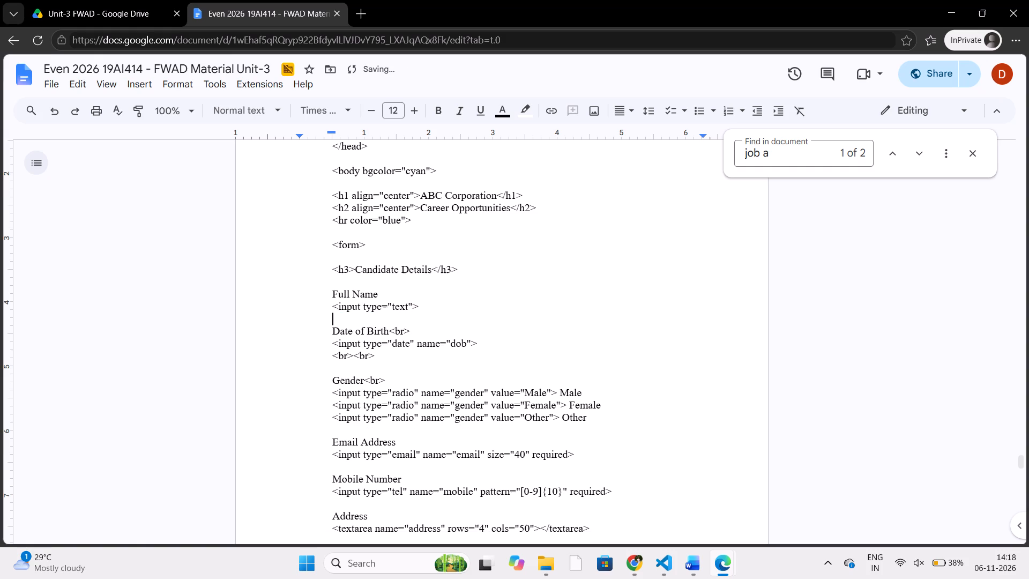
# Reduce the Date of Birth field to its plain label and <input type="date">, removing its <br> tags and the name attribute.
pyautogui.click(411, 331)
pyautogui.press('BackSpace')
pyautogui.press('BackSpace')
pyautogui.press('BackSpace')
pyautogui.press('BackSpace')
pyautogui.click(470, 346)
pyautogui.hotkey('ctrl', 'BackSpace')
pyautogui.hotkey('ctrl', 'BackSpace')
pyautogui.hotkey('ctrl', 'BackSpace')
pyautogui.hotkey('ctrl', 'BackSpace')
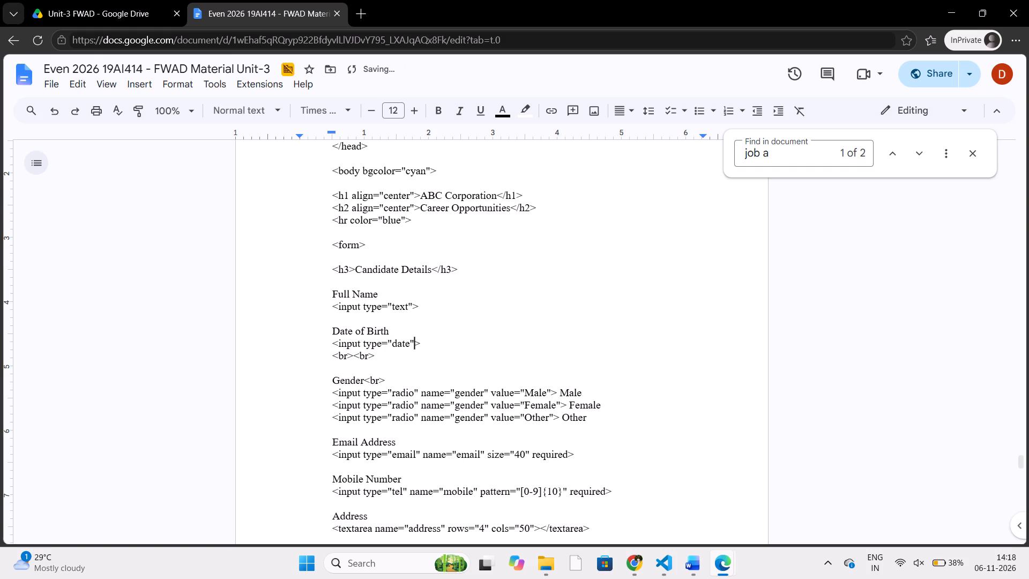
pyautogui.click(386, 350)
pyautogui.press('Down')
pyautogui.hotkey('shift', 'Home')
pyautogui.press('BackSpace')
pyautogui.press('BackSpace')
pyautogui.press('BackSpace')
# Remove the <br> tag from the end of the Gender label.
pyautogui.click(386, 373)
pyautogui.press('BackSpace')
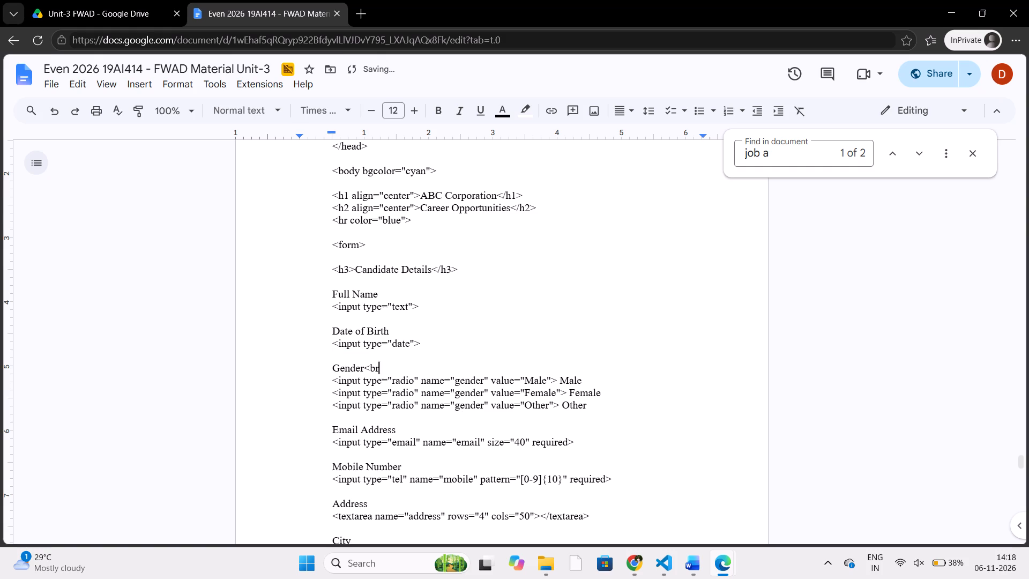
pyautogui.press('BackSpace')
pyautogui.press('BackSpace')
pyautogui.press('BackSpace')
# Remove the name, size and required attributes from the Email Address input, leaving <input type="email">.
pyautogui.scroll(-1, 404, 432)
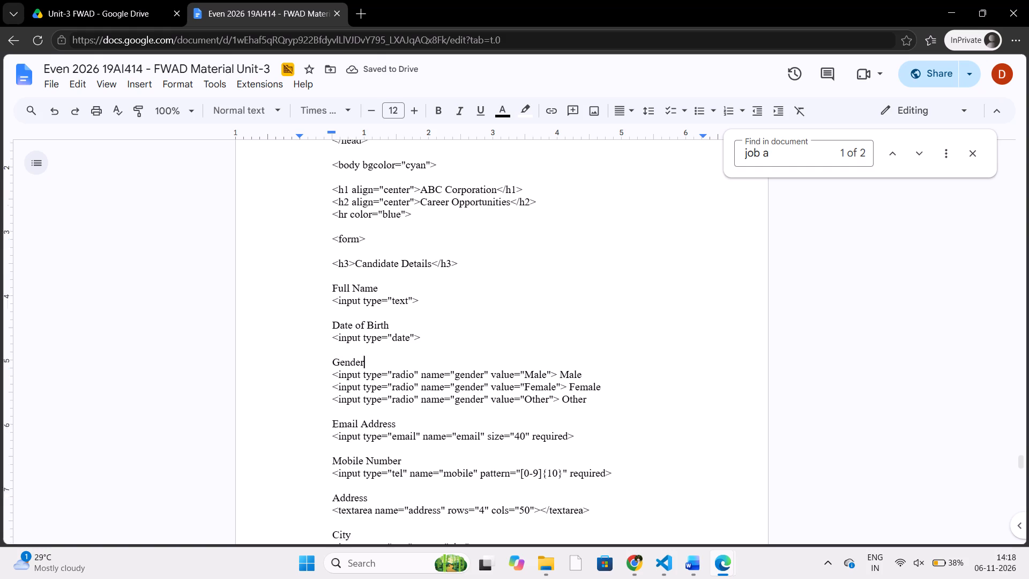
pyautogui.scroll(-1, 404, 432)
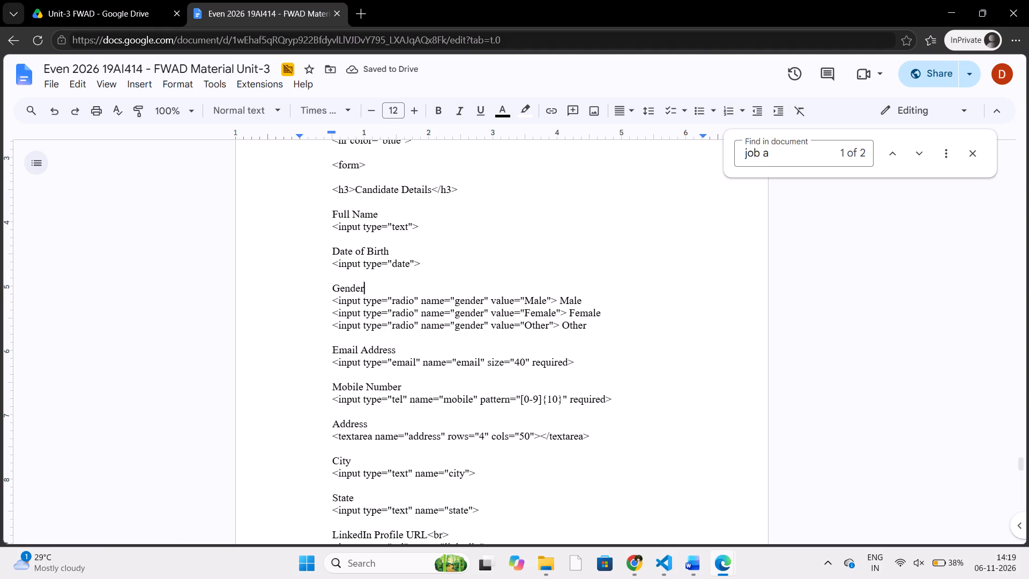
pyautogui.moveTo(569, 362); pyautogui.dragTo(424, 358)
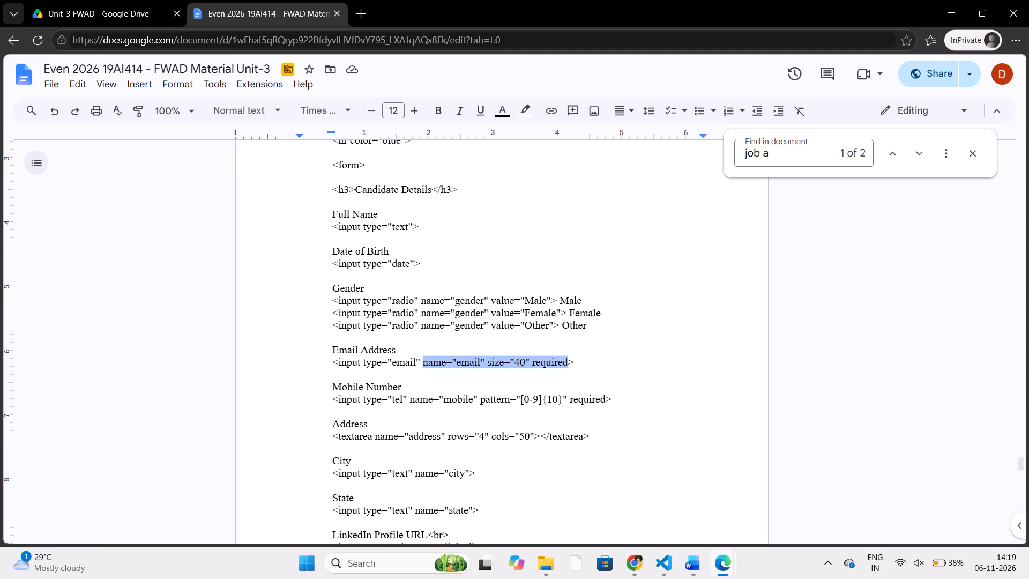
pyautogui.moveTo(424, 358); pyautogui.dragTo(424, 358)
pyautogui.press('BackSpace')
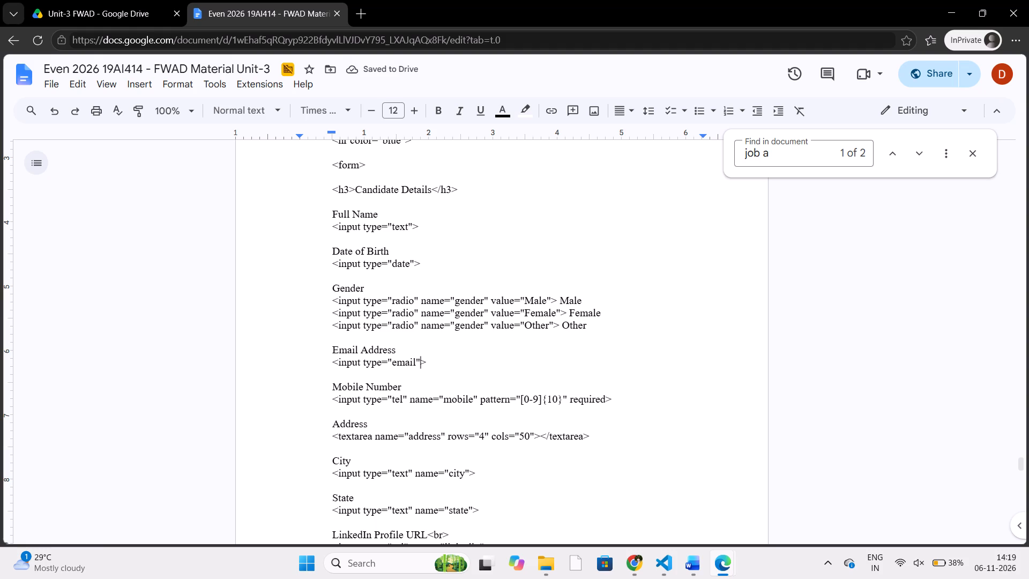
# Strip the name, pattern and required attributes from the Mobile Number input and set its type to "number".
pyautogui.moveTo(606, 398); pyautogui.dragTo(417, 402)
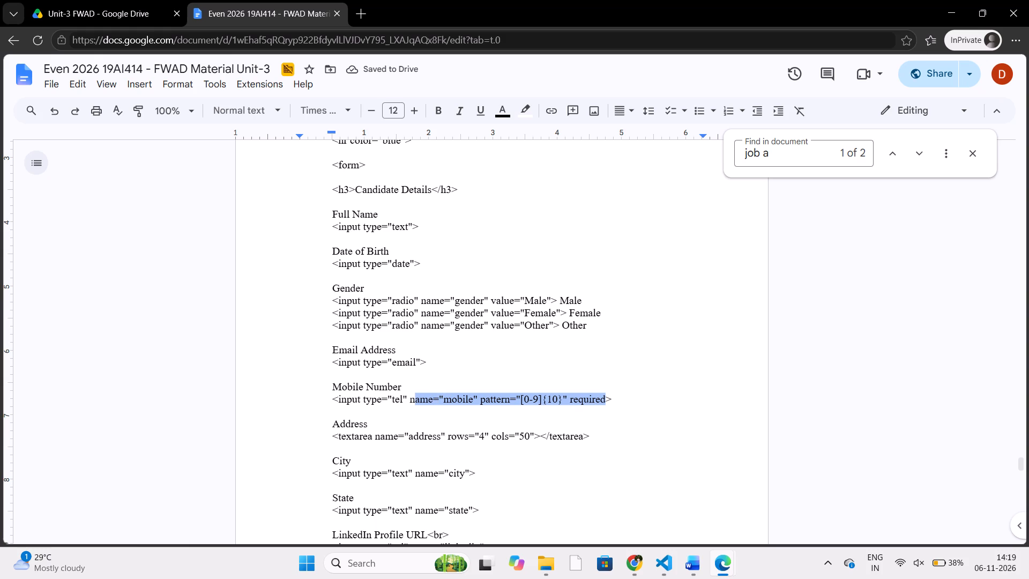
pyautogui.moveTo(417, 402); pyautogui.dragTo(409, 398)
pyautogui.press('BackSpace')
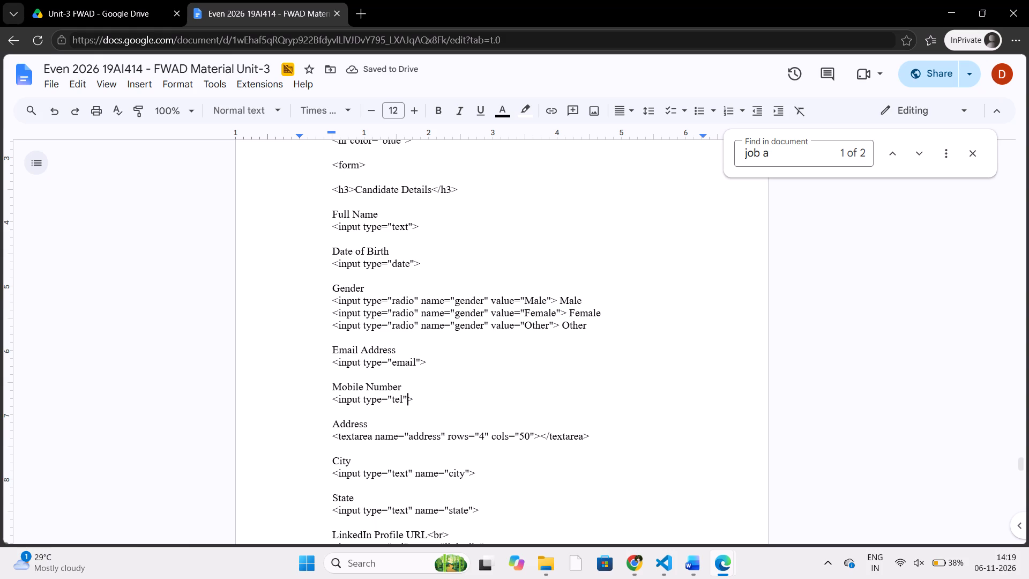
pyautogui.press('Left')
pyautogui.press('BackSpace')
pyautogui.press('BackSpace')
pyautogui.press('BackSpace')
pyautogui.write('number')
# Remove the name attribute from the City and State inputs, leaving <input type="text"> for each.
pyautogui.scroll(-1, 494, 463)
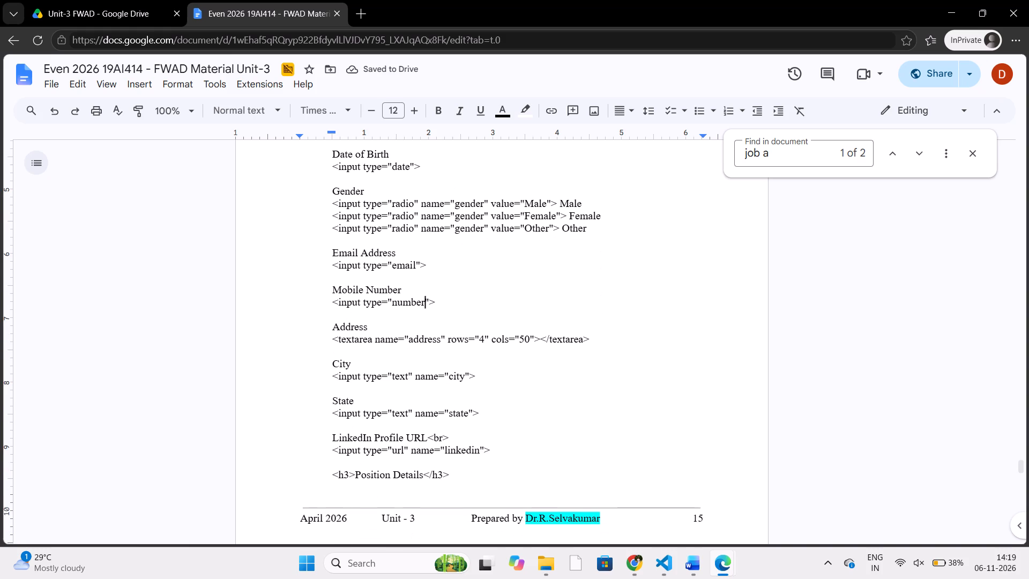
pyautogui.scroll(-1, 494, 463)
pyautogui.click(468, 378)
pyautogui.hotkey('ctrl', 'BackSpace')
pyautogui.hotkey('ctrl', 'BackSpace')
pyautogui.hotkey('ctrl', 'BackSpace')
pyautogui.hotkey('ctrl', 'BackSpace')
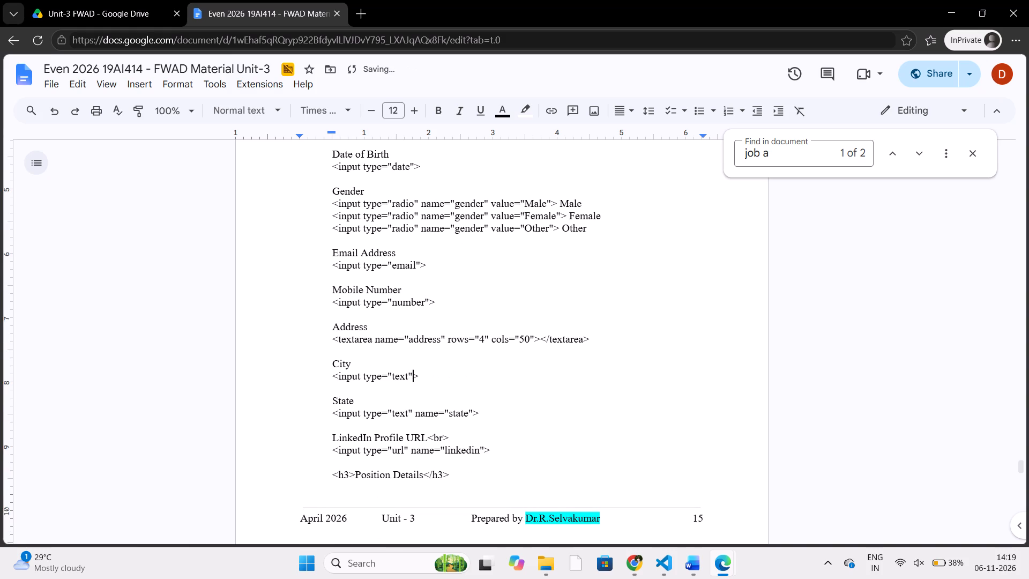
pyautogui.click(474, 413)
pyautogui.hotkey('ctrl', 'BackSpace')
pyautogui.hotkey('ctrl', 'BackSpace')
pyautogui.hotkey('ctrl', 'BackSpace')
pyautogui.hotkey('ctrl', 'BackSpace')
# Remove the name attribute from the LinkedIn Profile URL input and the <br> tag from the end of its label.
pyautogui.click(484, 449)
pyautogui.hotkey('ctrl', 'BackSpace')
pyautogui.hotkey('ctrl', 'BackSpace')
pyautogui.hotkey('ctrl', 'BackSpace')
pyautogui.hotkey('ctrl', 'BackSpace')
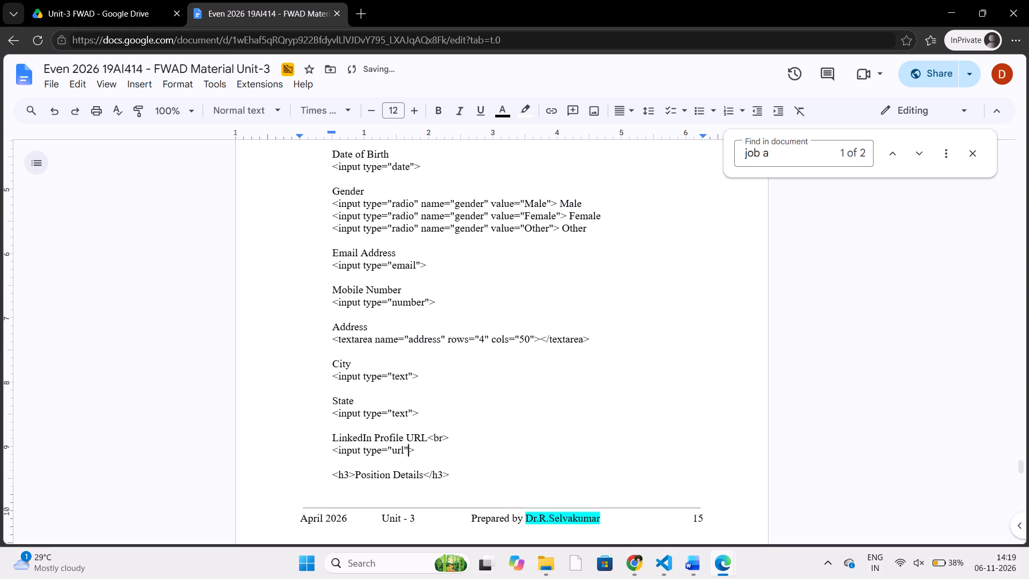
pyautogui.click(456, 437)
pyautogui.press('BackSpace')
pyautogui.press('BackSpace')
pyautogui.press('BackSpace')
pyautogui.press('BackSpace')
# Insert a line break before the <h3>Position Details</h3> heading to push it onto the following page.
pyautogui.scroll(-4, 456, 437)
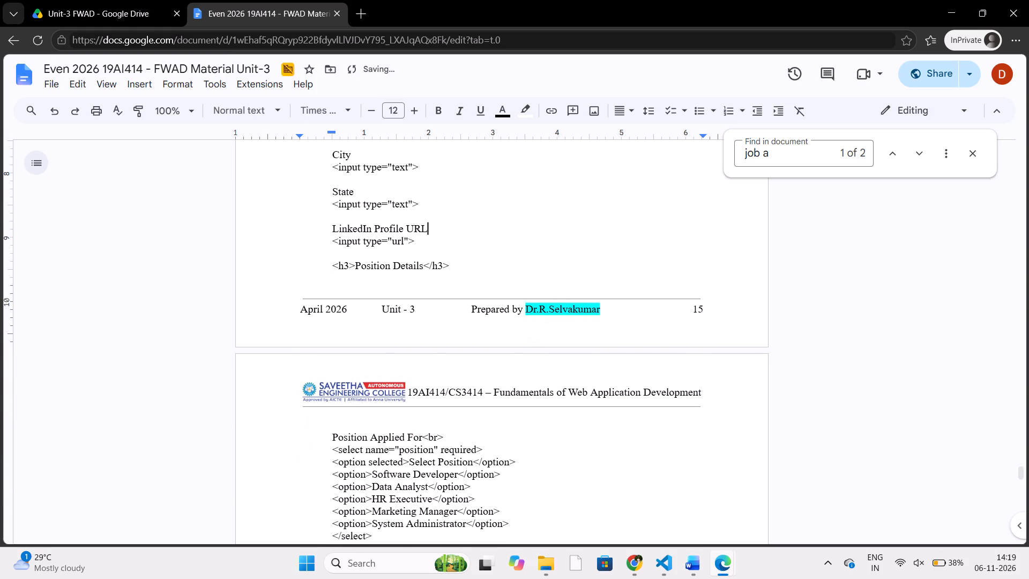
pyautogui.click(387, 261)
pyautogui.press('Home')
pyautogui.press('Return')
# Remove the <br> tag from the Position Applied For label and reduce its opening tag to a plain <select> without name or required.
pyautogui.scroll(-1, 387, 261)
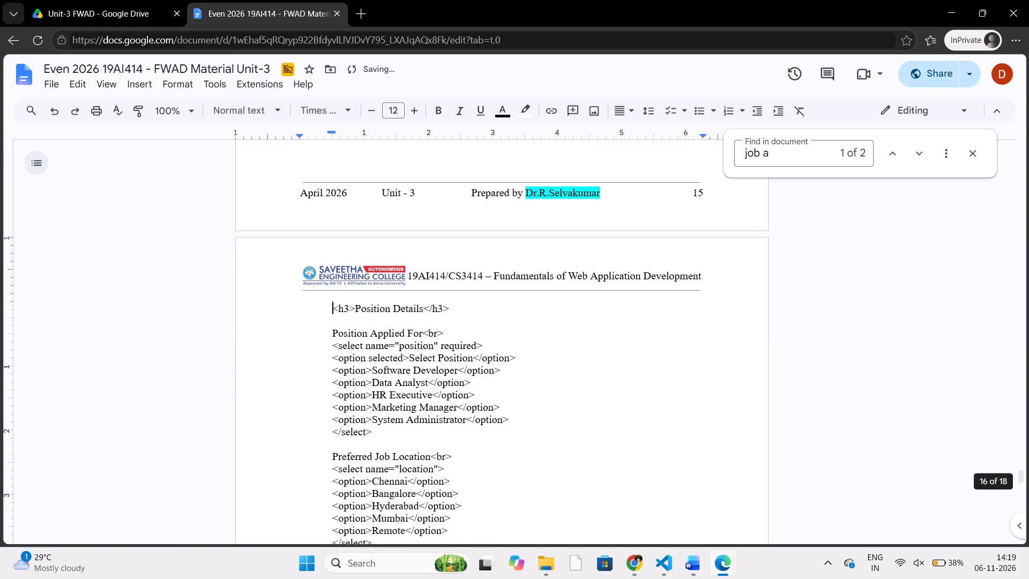
pyautogui.scroll(-1, 387, 261)
pyautogui.click(450, 319)
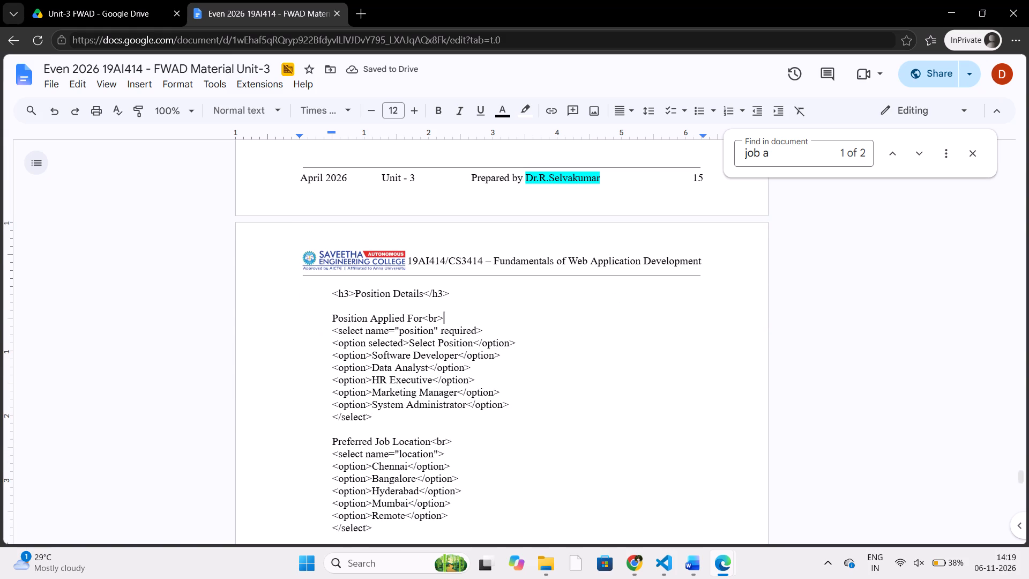
pyautogui.press('BackSpace')
pyautogui.press('BackSpace')
pyautogui.press('BackSpace')
pyautogui.press('BackSpace')
pyautogui.scroll(-2, 450, 319)
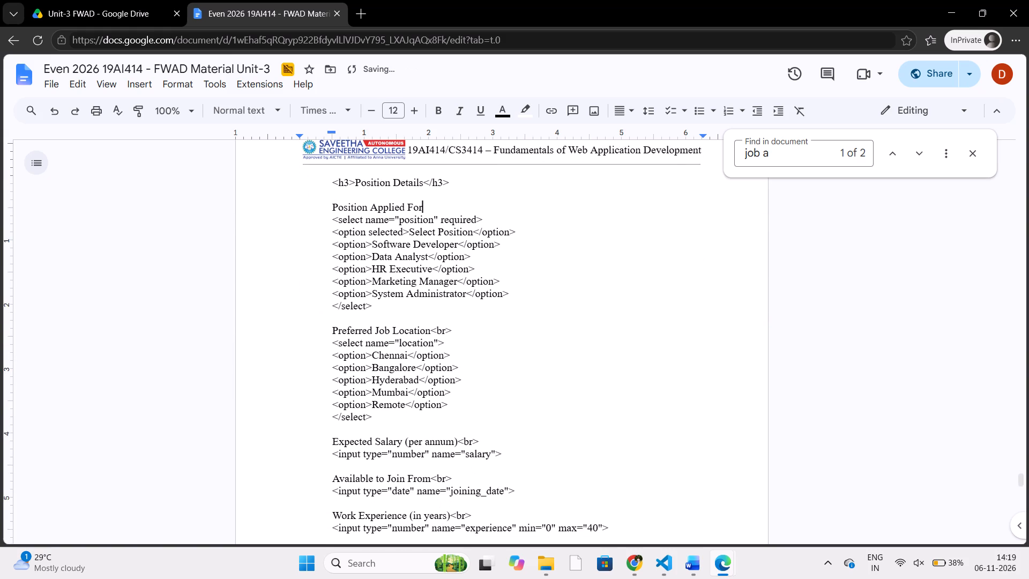
pyautogui.click(474, 219)
pyautogui.hotkey('ctrl', 'BackSpace')
pyautogui.hotkey('ctrl', 'BackSpace')
pyautogui.hotkey('ctrl', 'BackSpace')
pyautogui.hotkey('ctrl', 'BackSpace')
pyautogui.hotkey('ctrl', 'BackSpace')
pyautogui.press('Delete')
pyautogui.press('BackSpace')
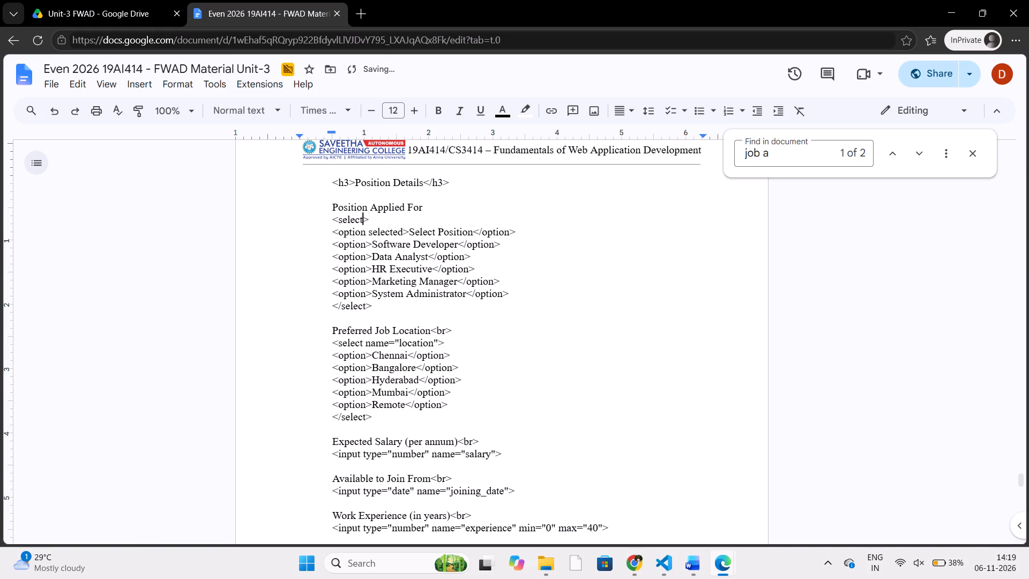
# Remove the <br> tag from the Preferred Job Location label and the name attribute from its <select> tag.
pyautogui.click(457, 329)
pyautogui.press('BackSpace')
pyautogui.press('BackSpace')
pyautogui.press('BackSpace')
pyautogui.press('BackSpace')
pyautogui.click(441, 343)
pyautogui.hotkey('ctrl', 'BackSpace')
pyautogui.hotkey('ctrl', 'BackSpace')
pyautogui.hotkey('ctrl', 'BackSpace')
pyautogui.hotkey('ctrl', 'BackSpace')
# Remove the <br> tag from the Expected Salary label and the name attribute from its input, leaving <input type="number">.
pyautogui.scroll(-1, 412, 427)
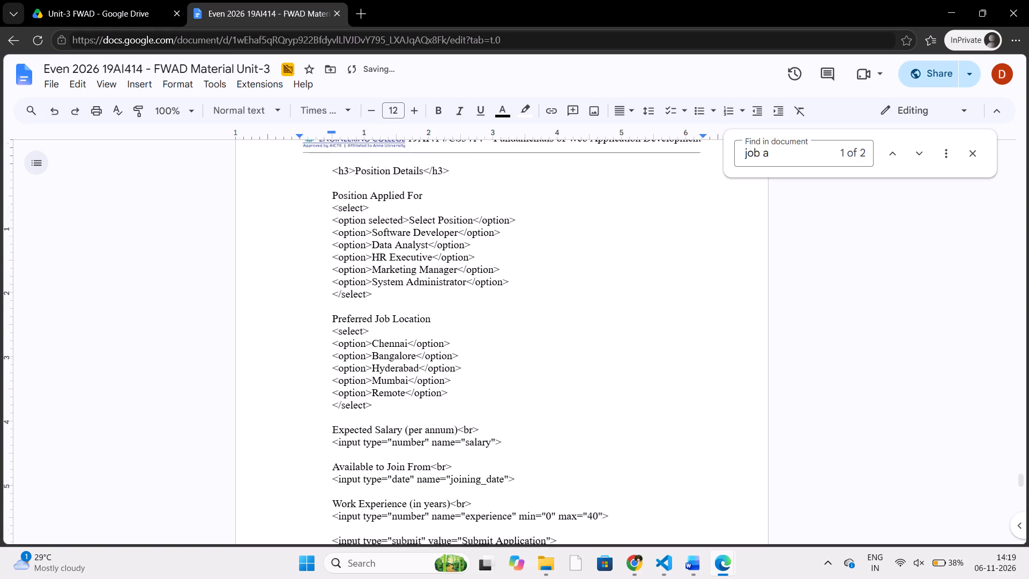
pyautogui.scroll(-1, 412, 427)
pyautogui.click(482, 335)
pyautogui.press('BackSpace')
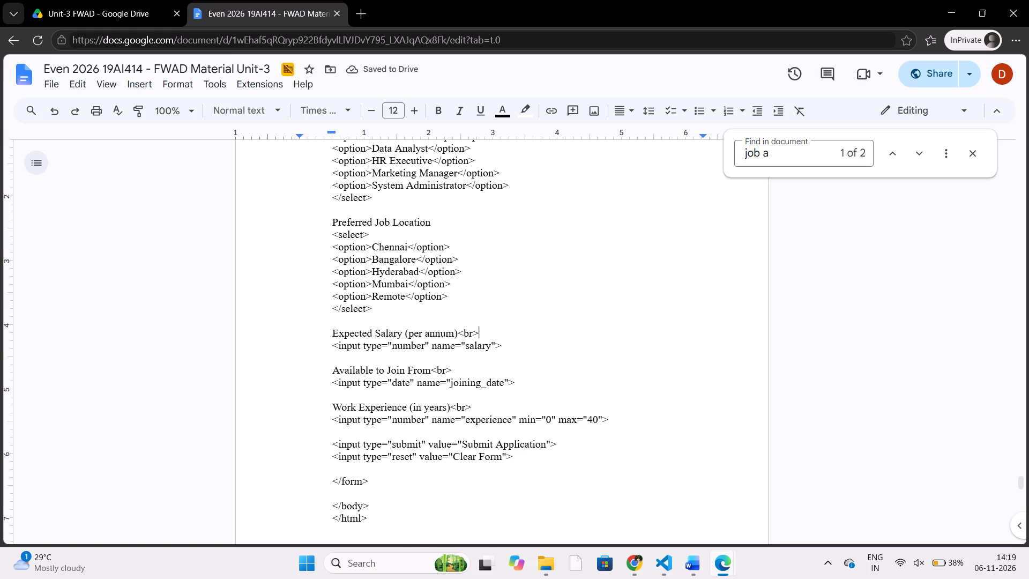
pyautogui.press('BackSpace')
pyautogui.press('BackSpace')
pyautogui.press('BackSpace')
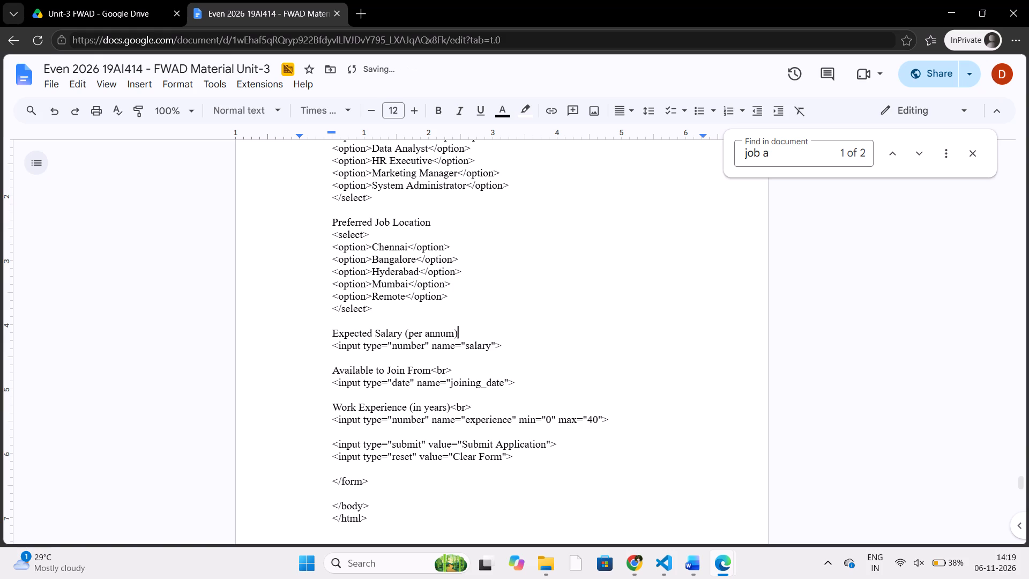
pyautogui.click(497, 346)
pyautogui.hotkey('ctrl', 'BackSpace')
pyautogui.hotkey('ctrl', 'BackSpace')
pyautogui.hotkey('ctrl', 'BackSpace')
pyautogui.hotkey('ctrl', 'BackSpace')
# Remove the <br> tag from the Available to Join From label and the name attribute from its input, leaving <input type="date">.
pyautogui.click(459, 372)
pyautogui.press('BackSpace')
pyautogui.press('BackSpace')
pyautogui.press('BackSpace')
pyautogui.press('BackSpace')
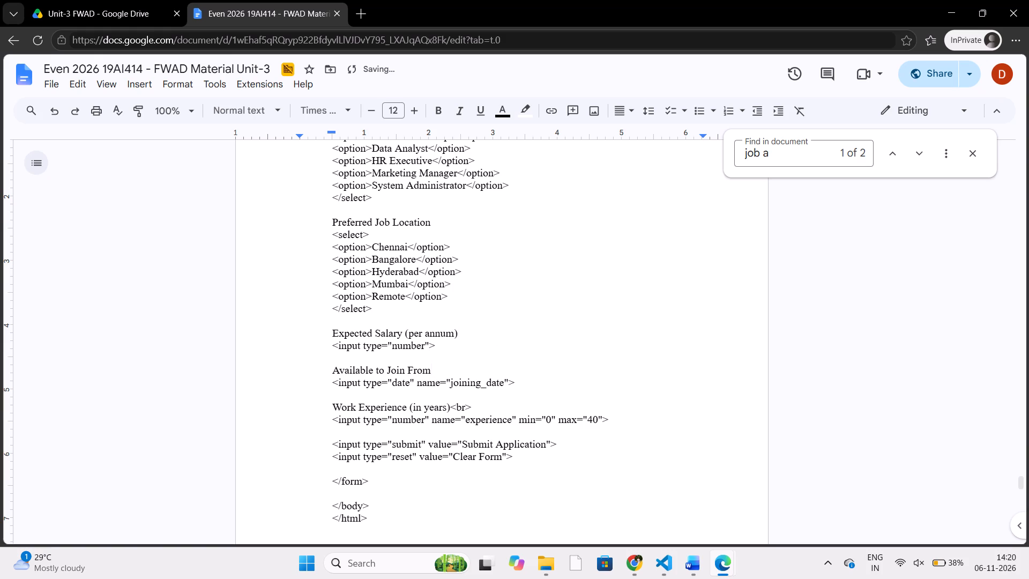
pyautogui.click(509, 381)
pyautogui.hotkey('ctrl', 'BackSpace')
pyautogui.hotkey('ctrl', 'BackSpace')
pyautogui.hotkey('ctrl', 'BackSpace')
pyautogui.hotkey('ctrl', 'BackSpace')
# Remove the <br> tag from the Work Experience label and strip name, min and max from its input, leaving <input type="number">.
pyautogui.click(480, 405)
pyautogui.press('BackSpace')
pyautogui.press('BackSpace')
pyautogui.press('BackSpace')
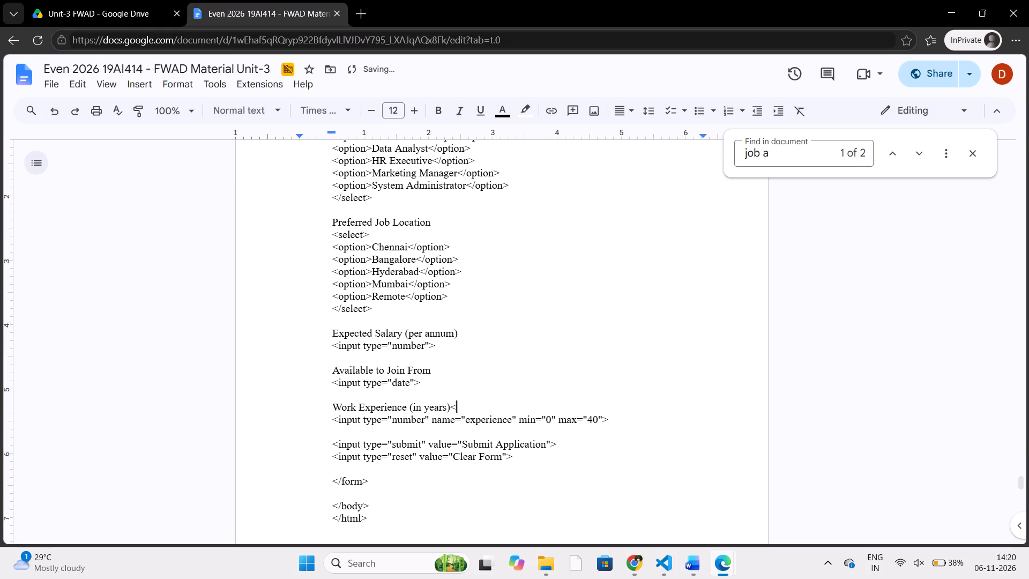
pyautogui.press('BackSpace')
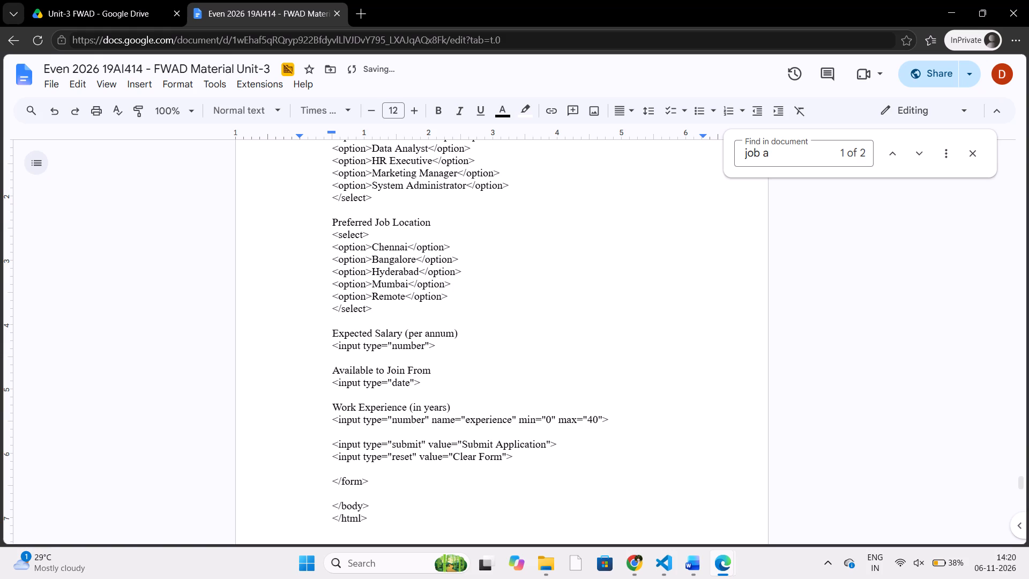
pyautogui.click(600, 419)
pyautogui.keyDown('shift'); pyautogui.click(438, 422); pyautogui.keyUp('shift')
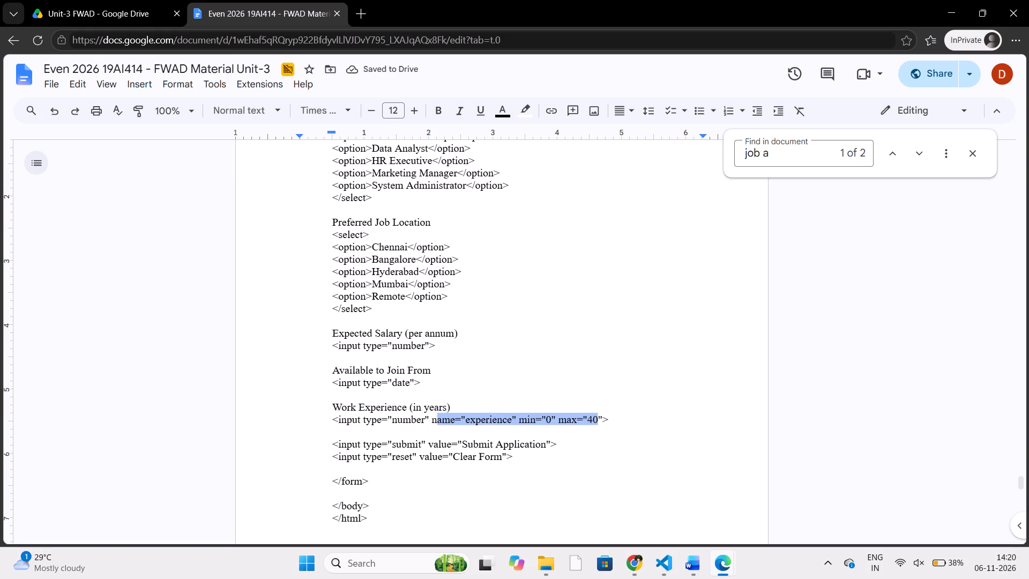
pyautogui.press('BackSpace')
pyautogui.press('BackSpace')
pyautogui.press('BackSpace')
pyautogui.press('Delete')
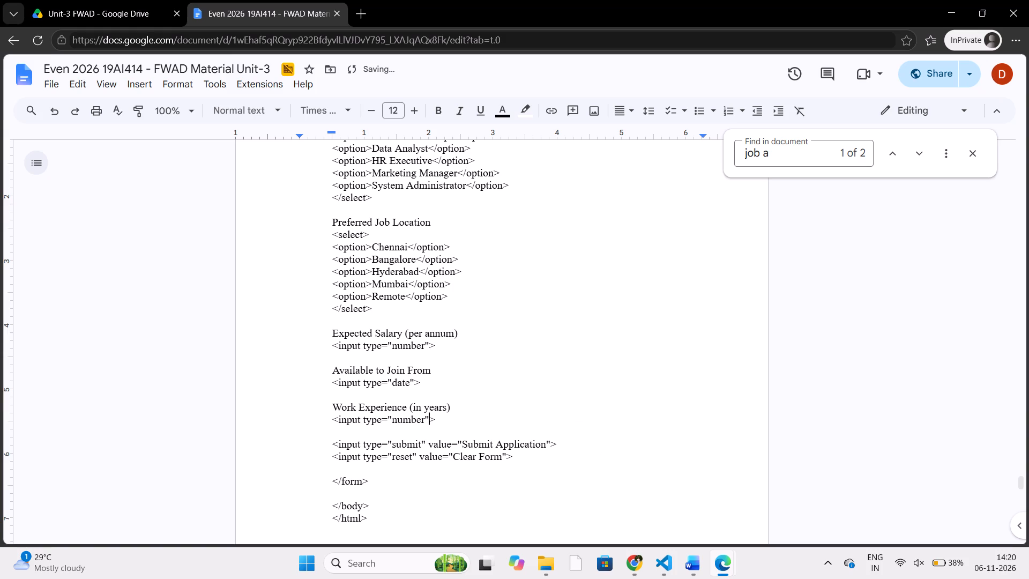
# Copy the whole simplified job application form code, from the opening <html> tag to the closing </html> tag.
pyautogui.scroll(-2, 511, 457)
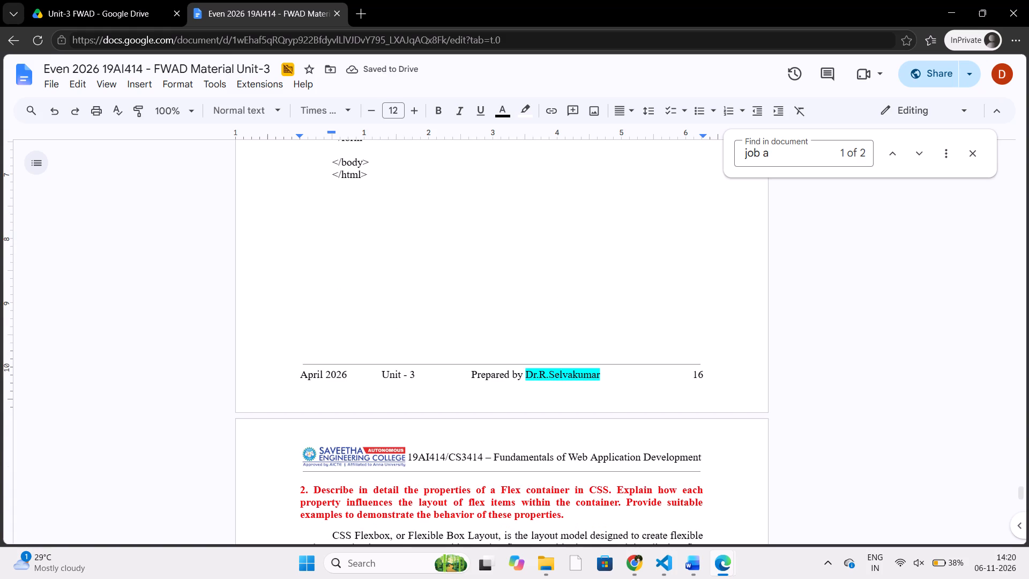
pyautogui.hscroll(1, 511, 457)
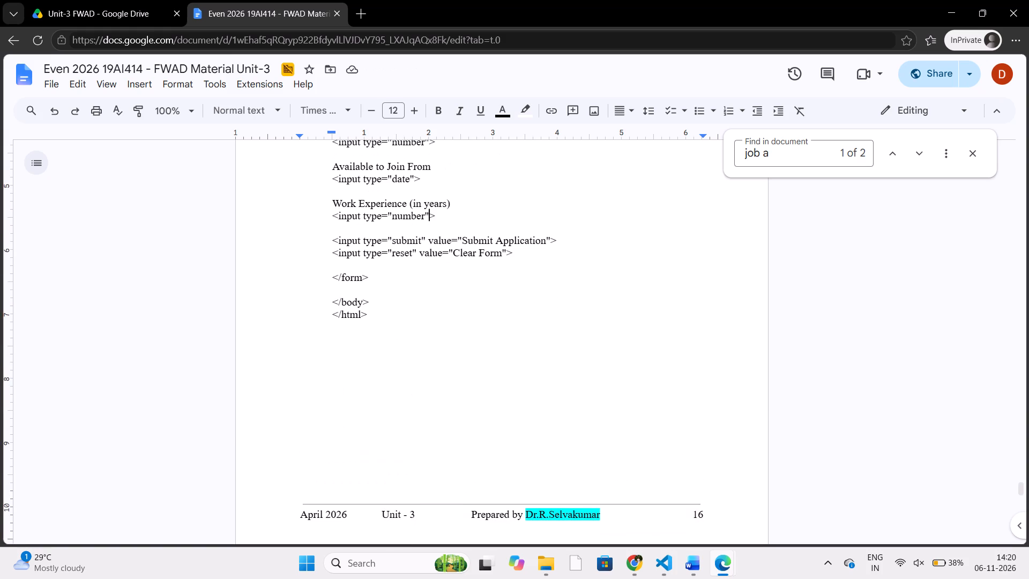
pyautogui.click(379, 350)
pyautogui.scroll(8, 379, 350)
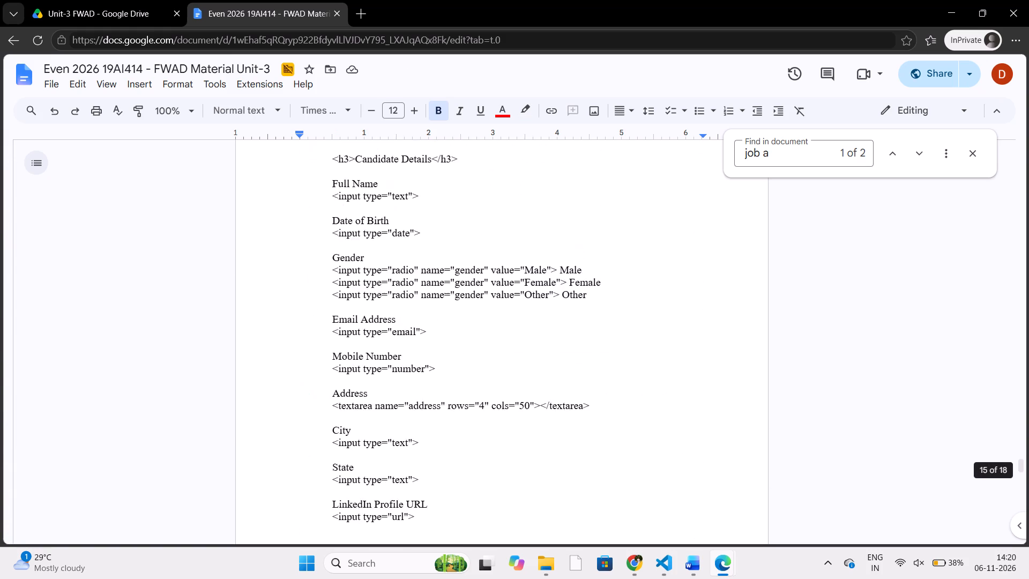
pyautogui.scroll(2, 379, 350)
pyautogui.keyDown('shift'); pyautogui.click(334, 295); pyautogui.keyUp('shift')
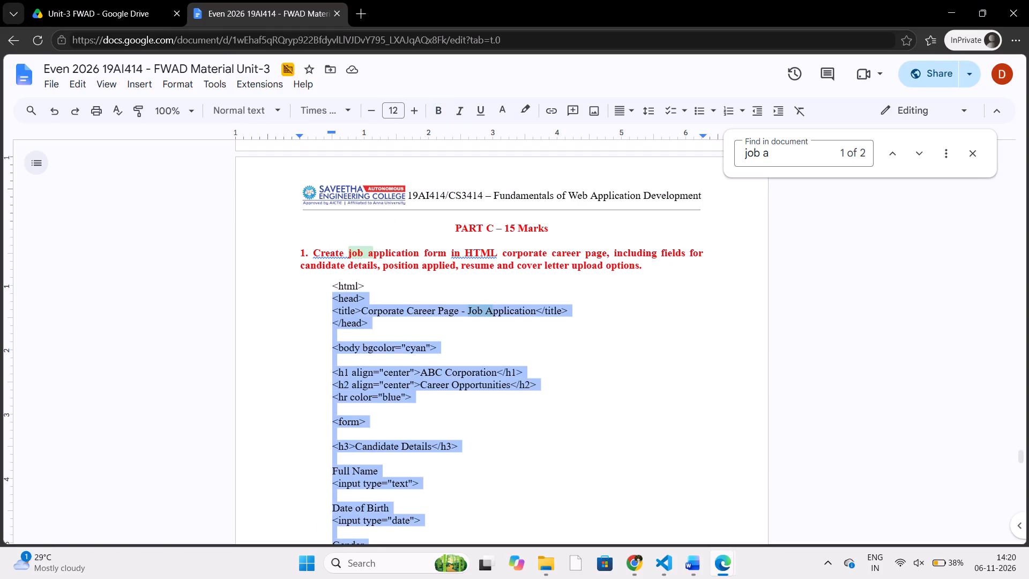
pyautogui.keyDown('shift'); pyautogui.click(332, 286); pyautogui.keyUp('shift')
pyautogui.hotkey('ctrl', 'c')
# Switch to the Word answer document, add the number "5." above answer 8, and paste the job application form code under it.
pyautogui.hotkey('alt', 'Tab')
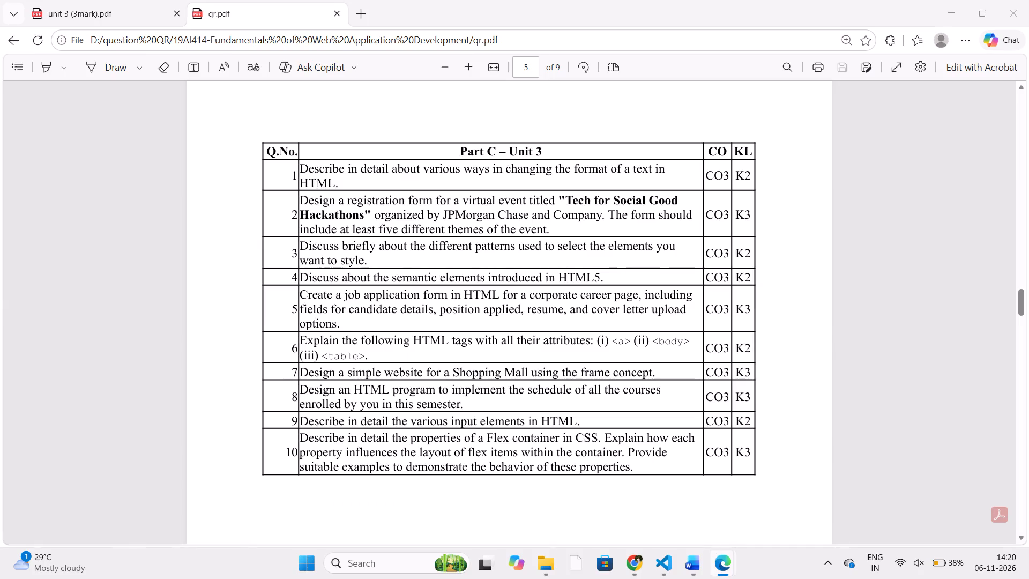
pyautogui.hotkey('alt', 'Tab')
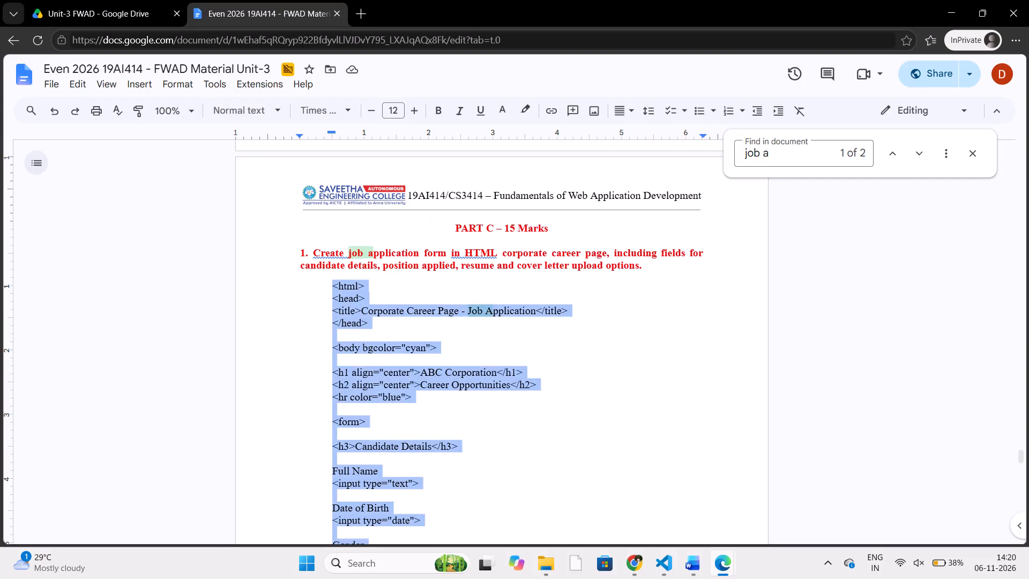
pyautogui.hotkey('alt', 'Tab')
pyautogui.hotkey('alt', 'Tab')
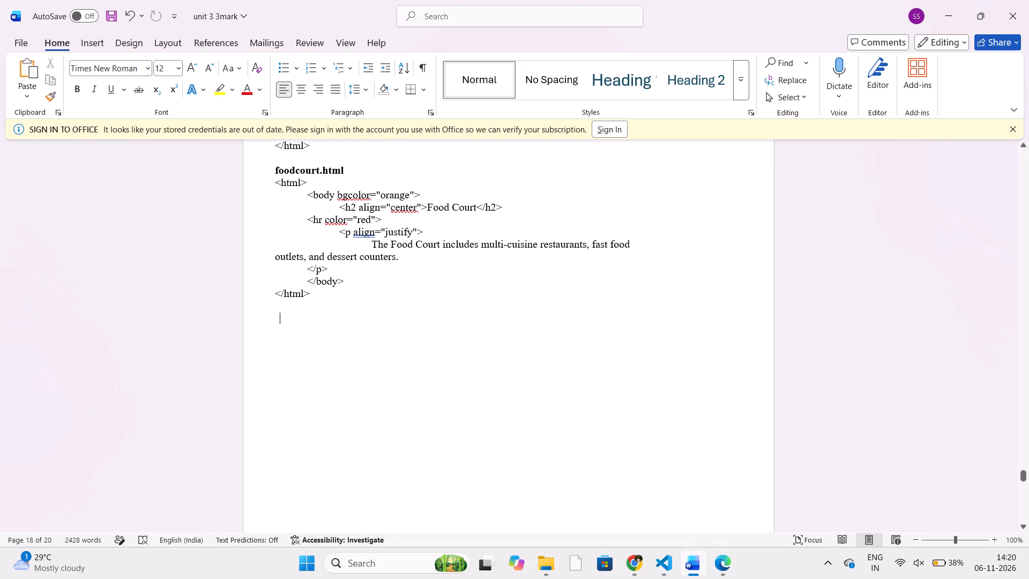
pyautogui.press('Return')
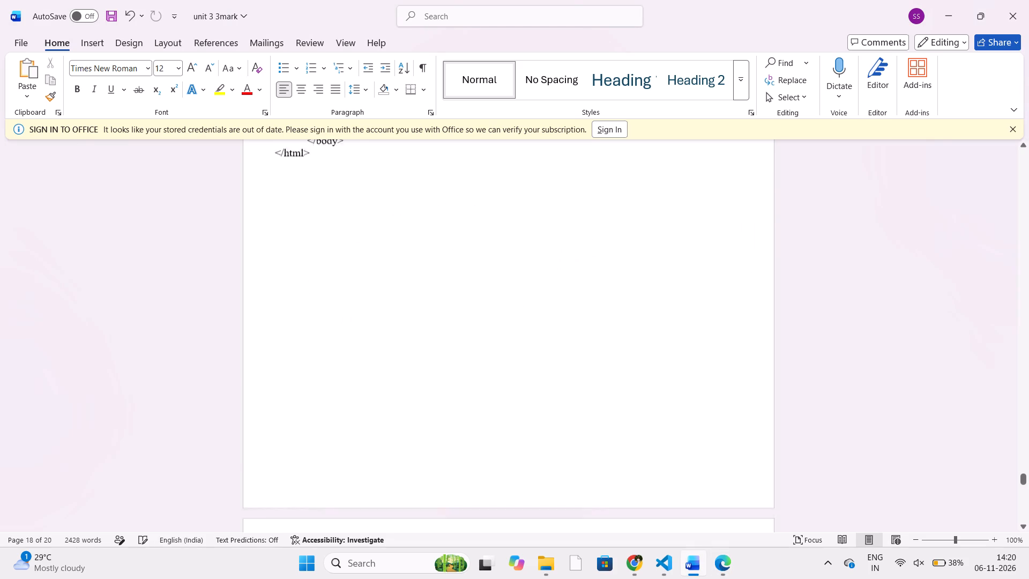
pyautogui.write('5.')
pyautogui.press('Return')
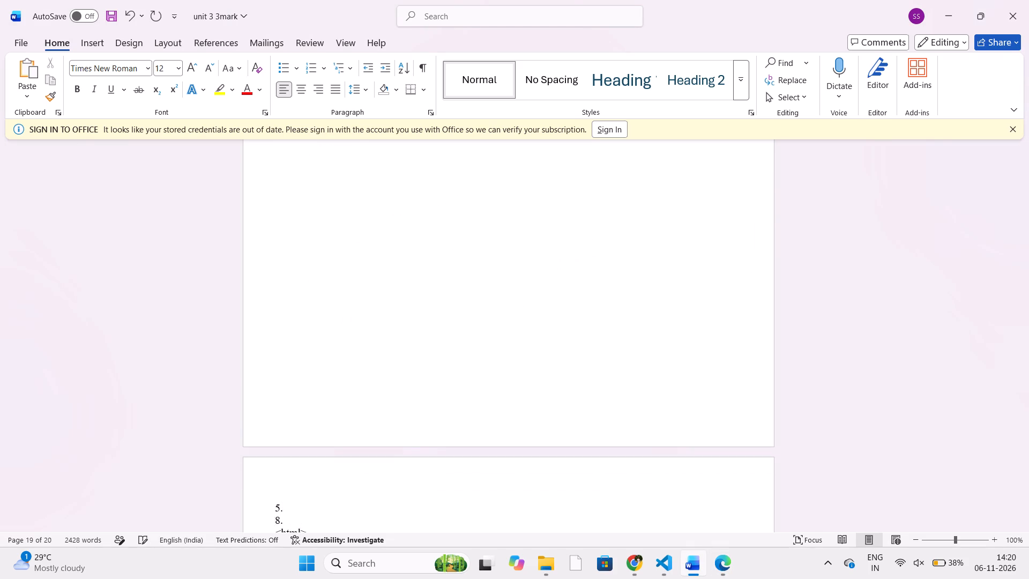
pyautogui.press('Return')
pyautogui.press('Up')
pyautogui.hotkey('ctrl', 'v')
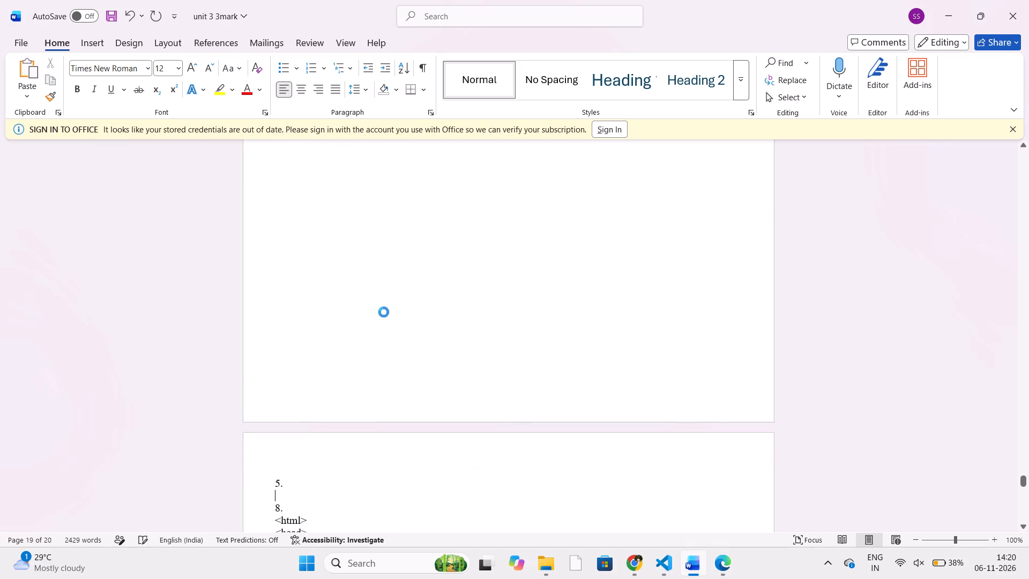
# Insert a page break before answer 8 to start it on a new page.
pyautogui.press('Down')
pyautogui.hotkey('ctrl', 'Return')
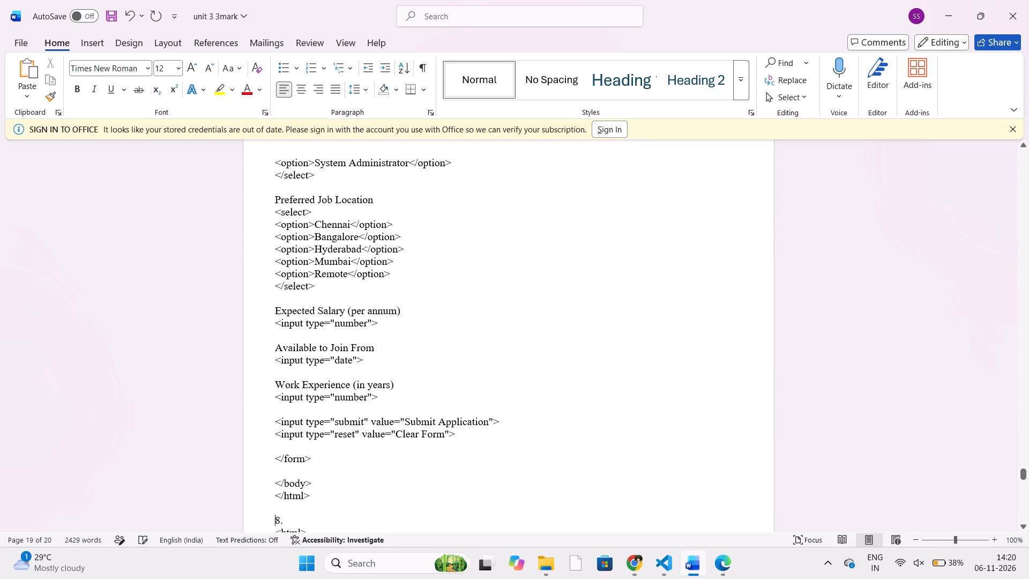
# Copy the Flex container answer in the Even 2026 Unit-3 material, from the CSS Flexbox introduction to the document's end, and return to the Word answer document.
pyautogui.hotkey('alt', 'Tab')
pyautogui.hotkey('alt', 'Tab')
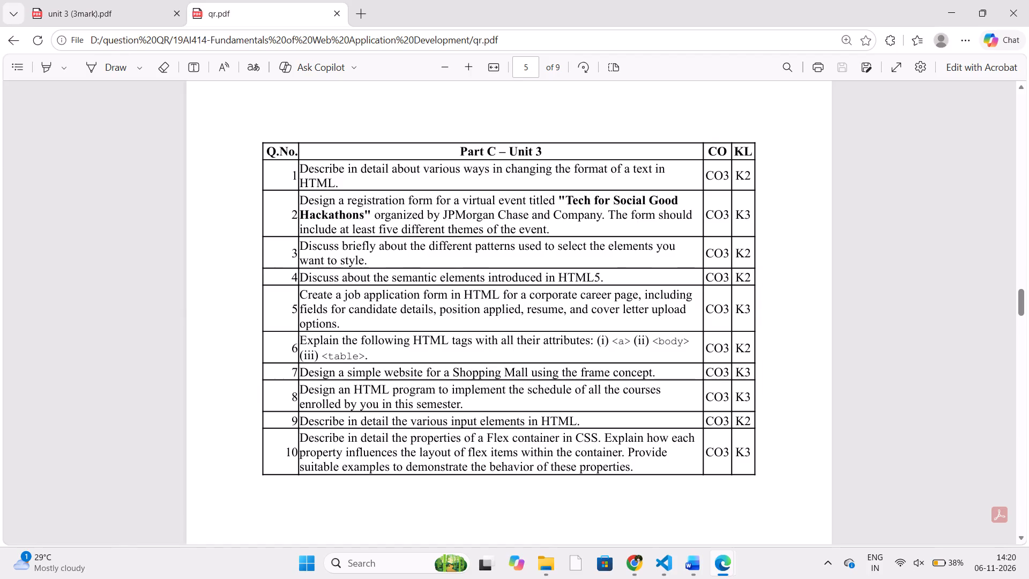
pyautogui.hotkey('alt', 'Tab')
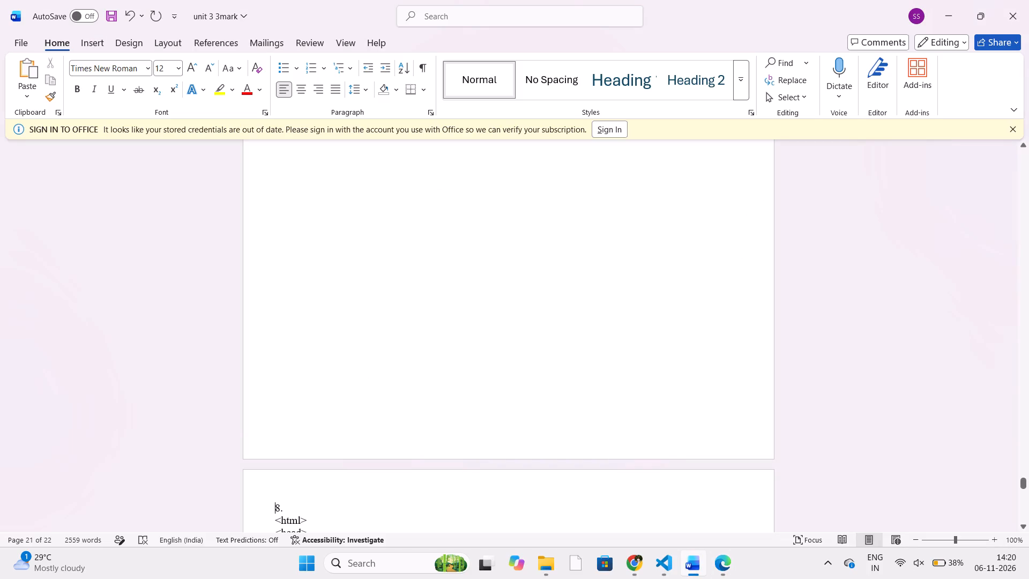
pyautogui.hotkey('alt', 'Tab')
pyautogui.hotkey('alt', 'Tab')
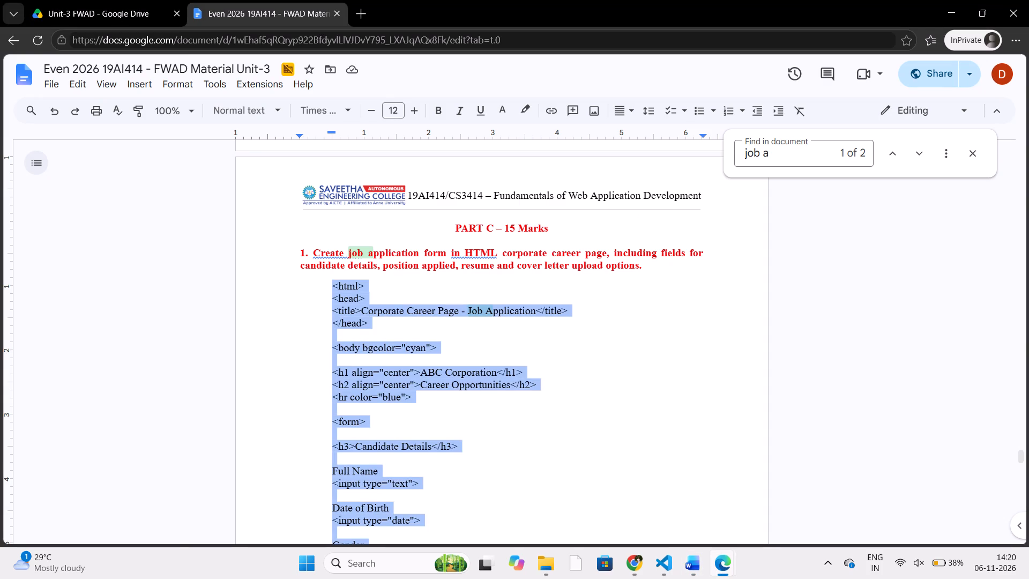
pyautogui.hotkey('ctrl', 'End')
pyautogui.scroll(4, 434, 421)
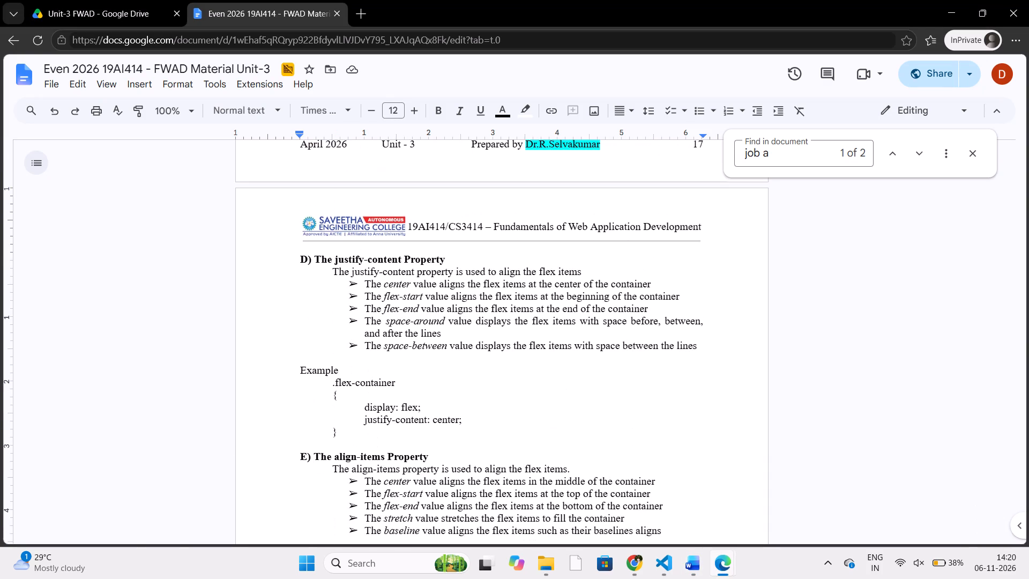
pyautogui.scroll(8, 434, 421)
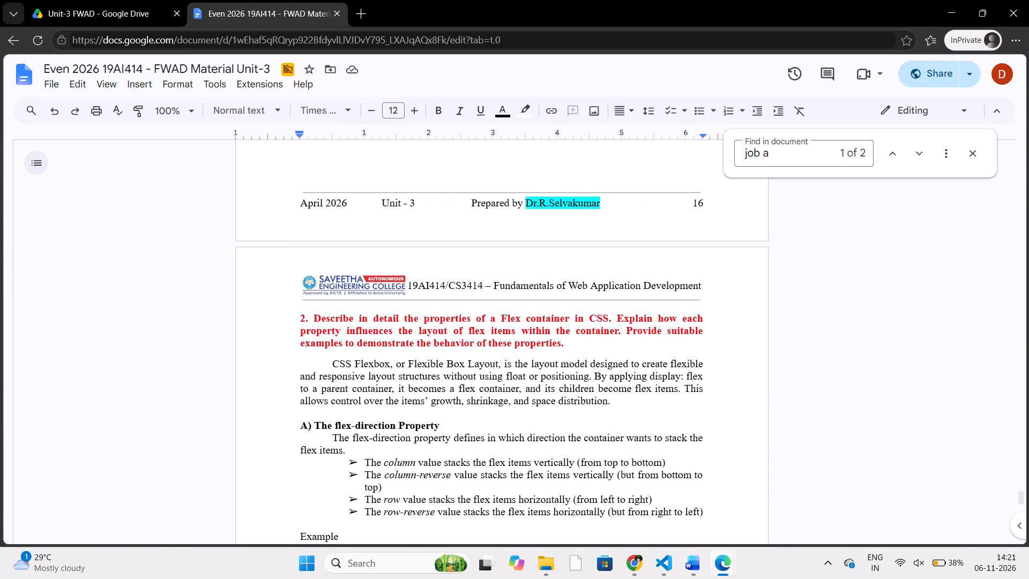
pyautogui.keyDown('shift'); pyautogui.click(335, 359); pyautogui.keyUp('shift')
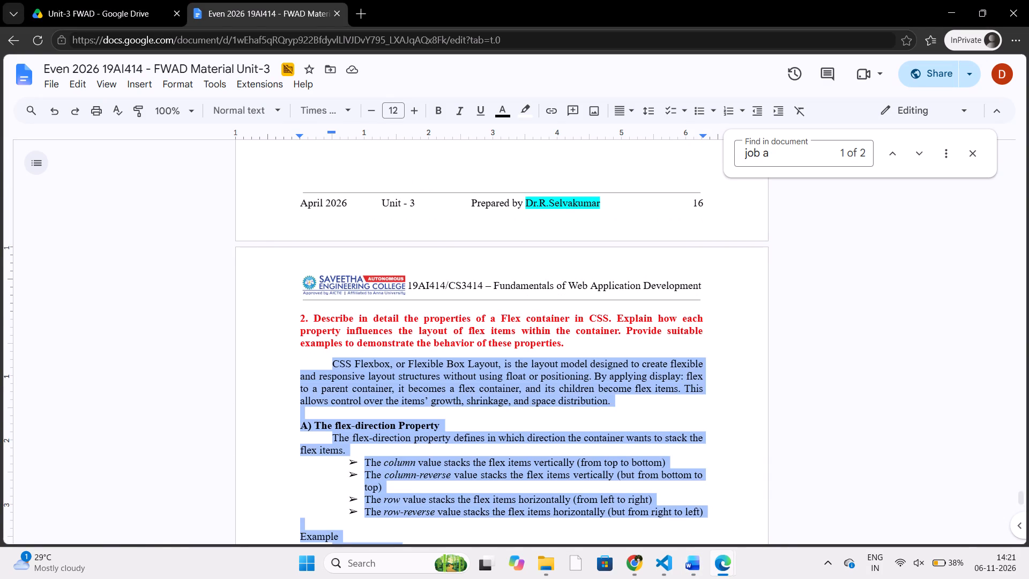
pyautogui.hotkey('ctrl', 'c')
pyautogui.hotkey('alt', 'Tab')
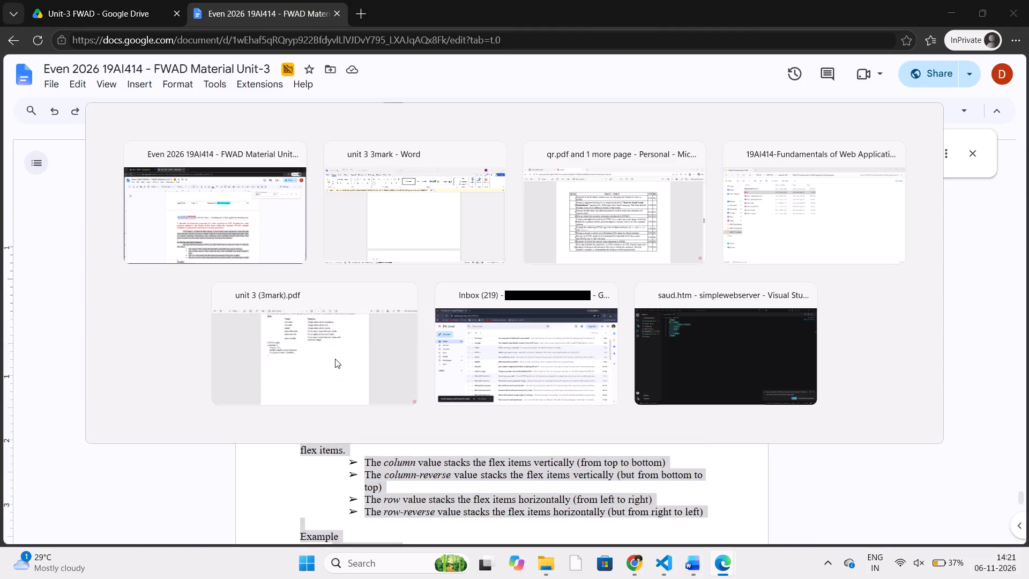
pyautogui.hotkey('alt', 'Tab')
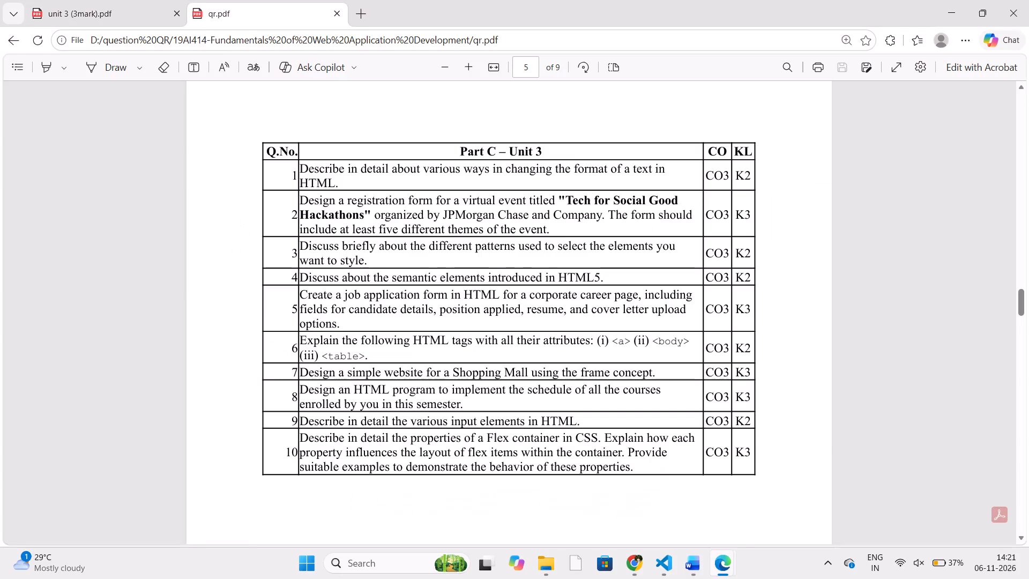
pyautogui.hotkey('alt', 'Tab')
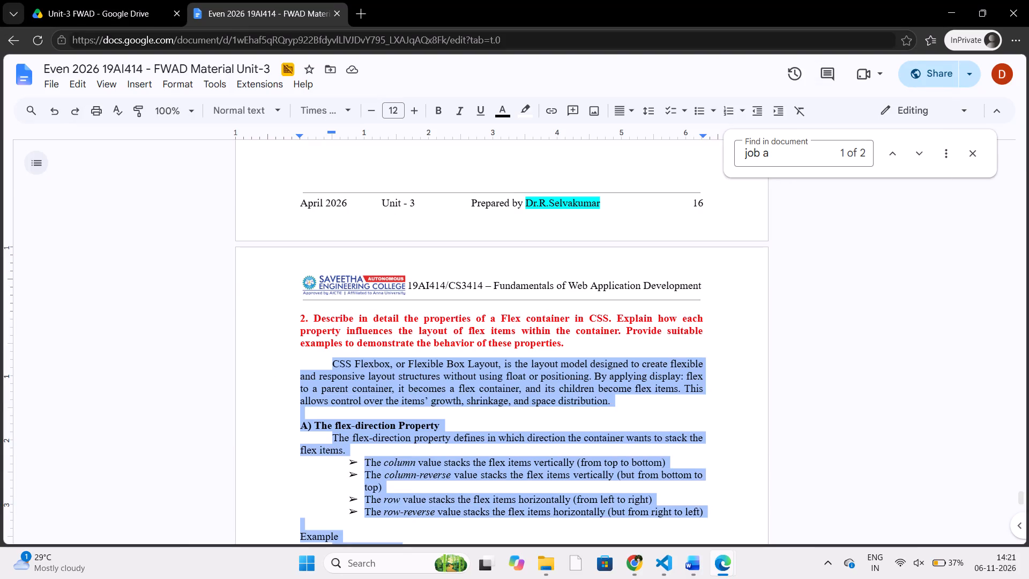
pyautogui.hotkey('alt', 'Tab')
pyautogui.hotkey('alt', 'Tab')
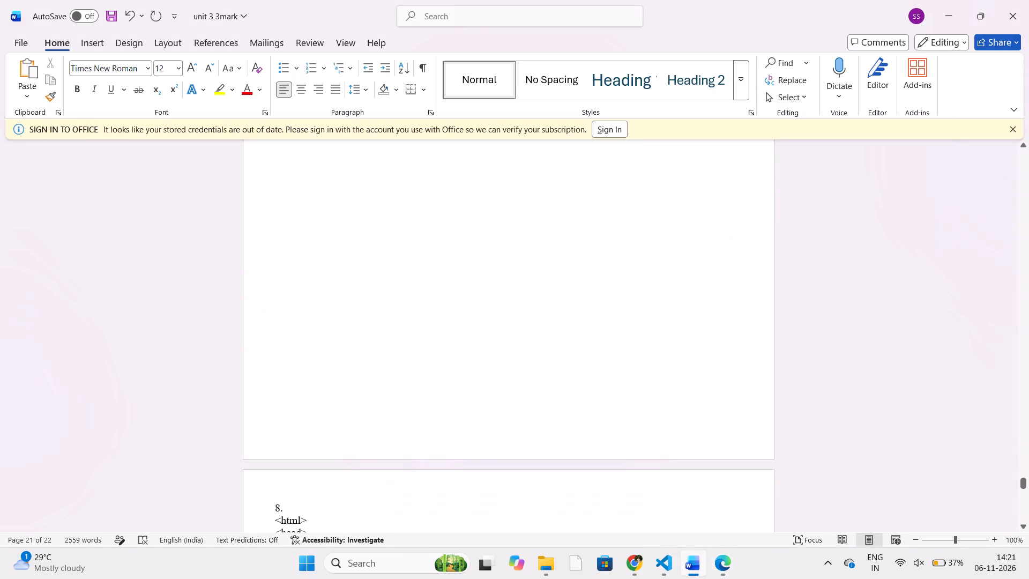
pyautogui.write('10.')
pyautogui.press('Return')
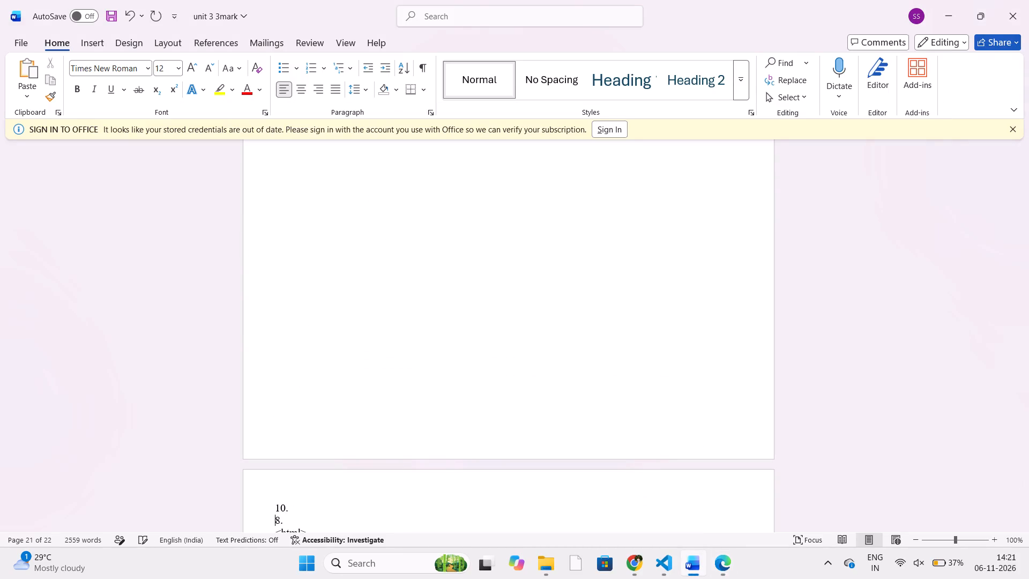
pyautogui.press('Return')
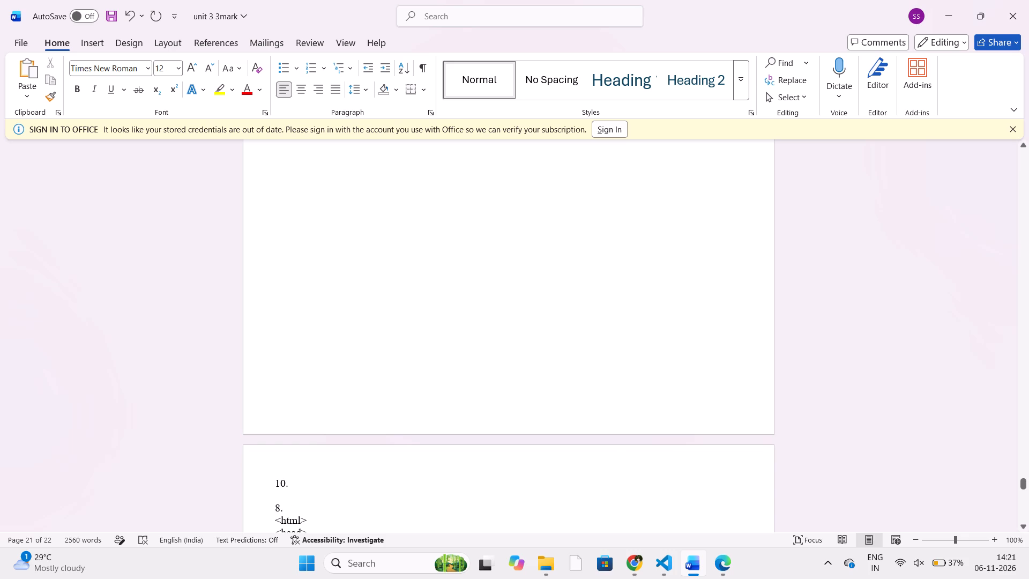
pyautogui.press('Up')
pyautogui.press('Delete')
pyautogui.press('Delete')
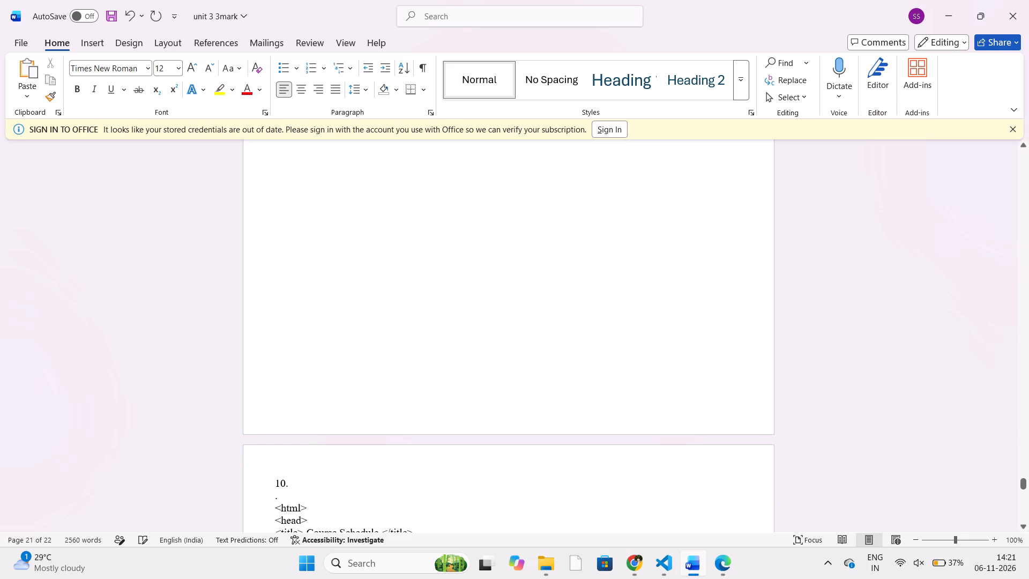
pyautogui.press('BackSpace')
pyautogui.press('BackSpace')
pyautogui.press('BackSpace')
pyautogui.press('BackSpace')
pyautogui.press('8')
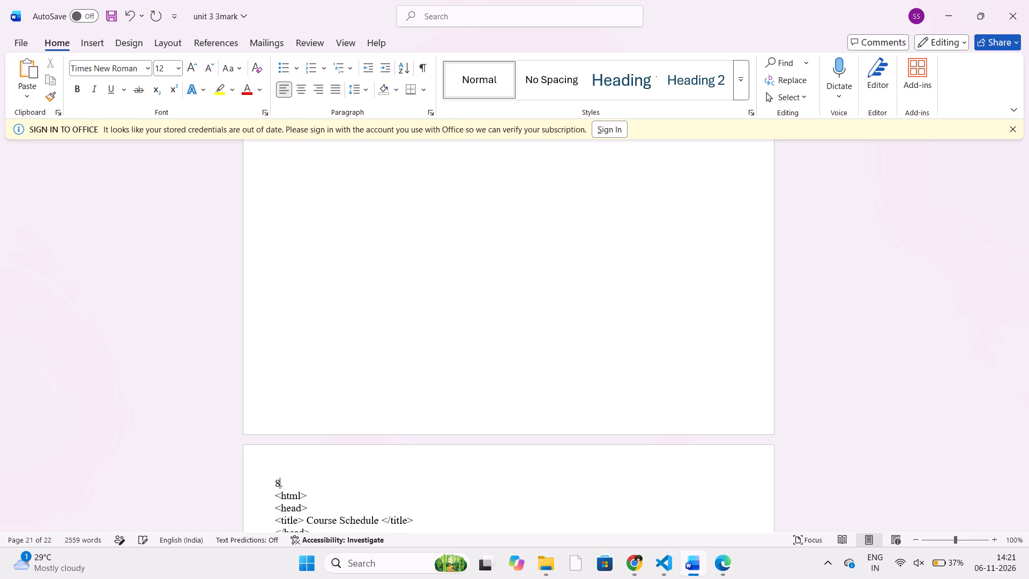
# Start a new page at the end of the document, add the number "10." and paste the Flex container answer there.
pyautogui.hotkey('ctrl', 'End')
pyautogui.hotkey('ctrl', 'Return')
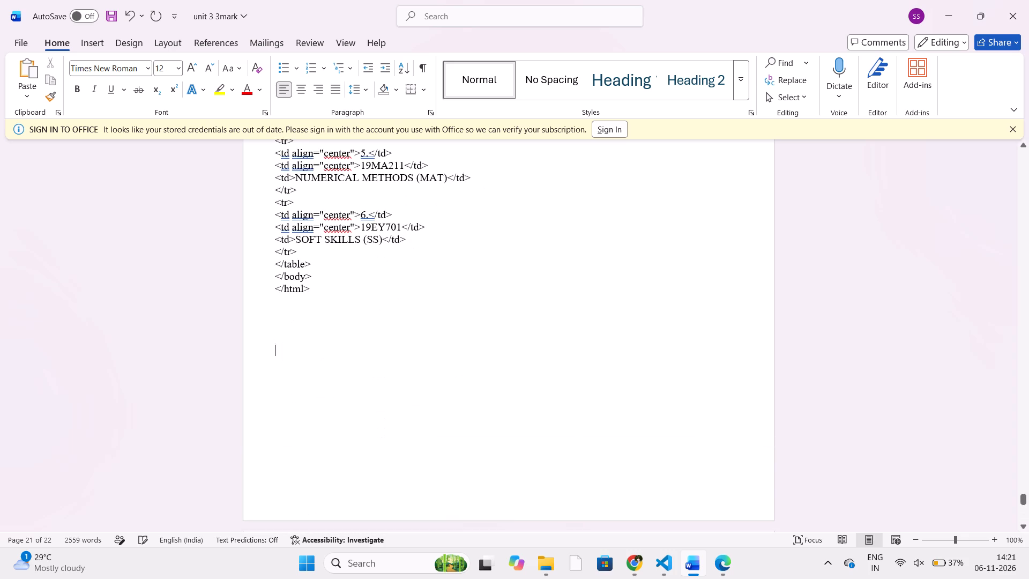
pyautogui.write('10')
pyautogui.write('.')
pyautogui.press('space')
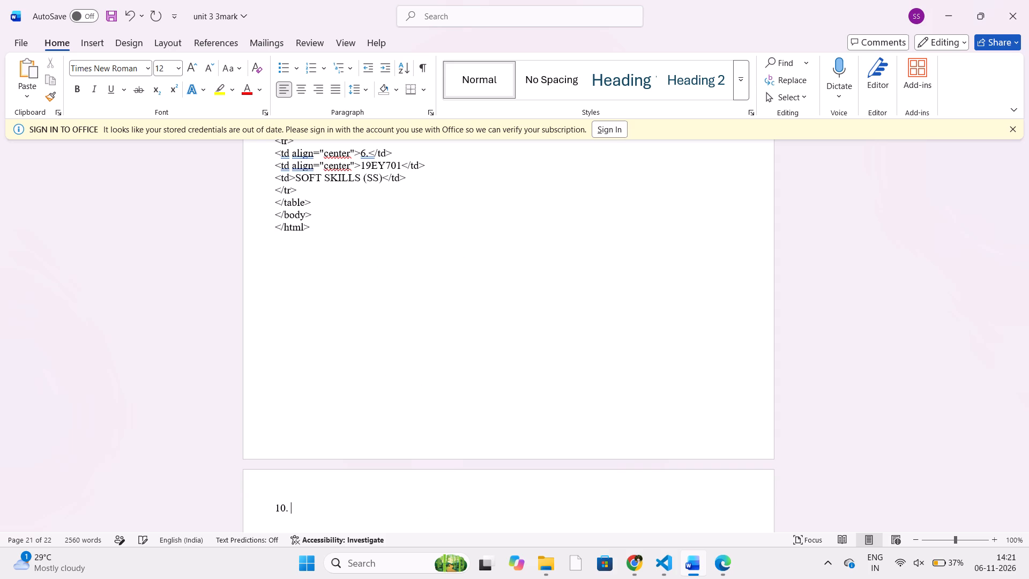
pyautogui.hotkey('ctrl', 'v')
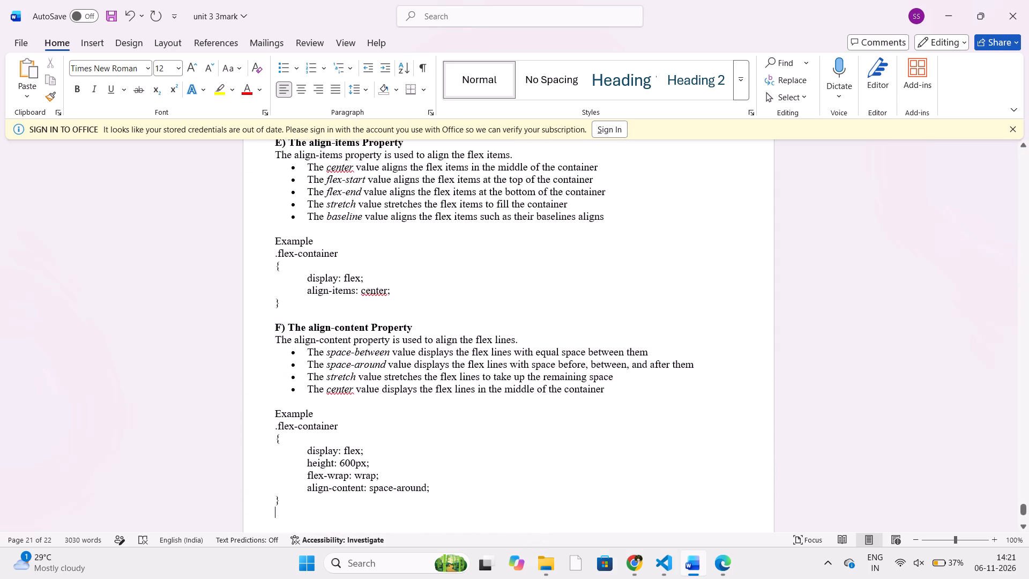
# Delete section F) The align-content Property, including its example, from the end of answer 10.
pyautogui.moveTo(440, 494); pyautogui.dragTo(270, 328)
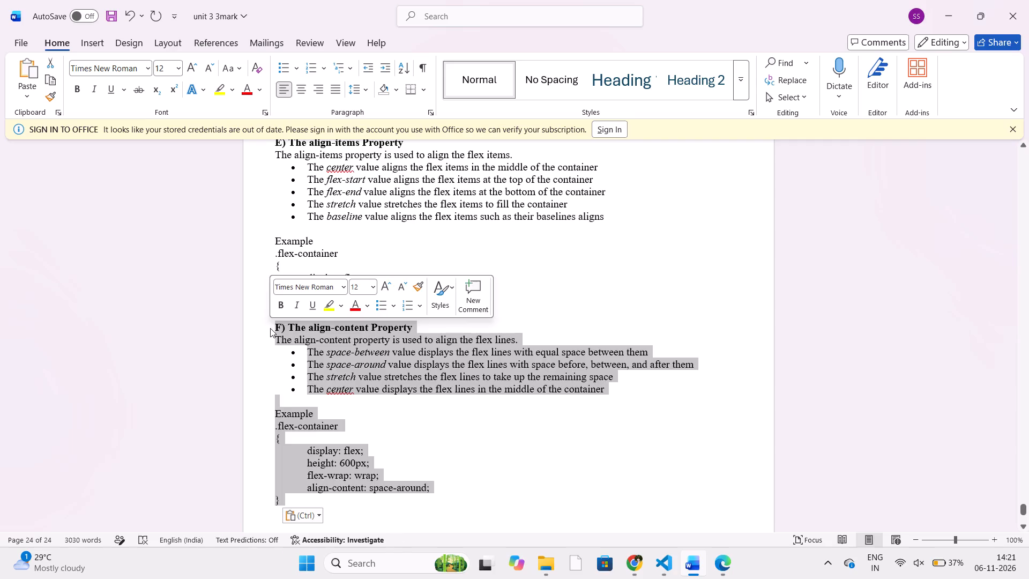
pyautogui.press('BackSpace')
pyautogui.click(384, 374)
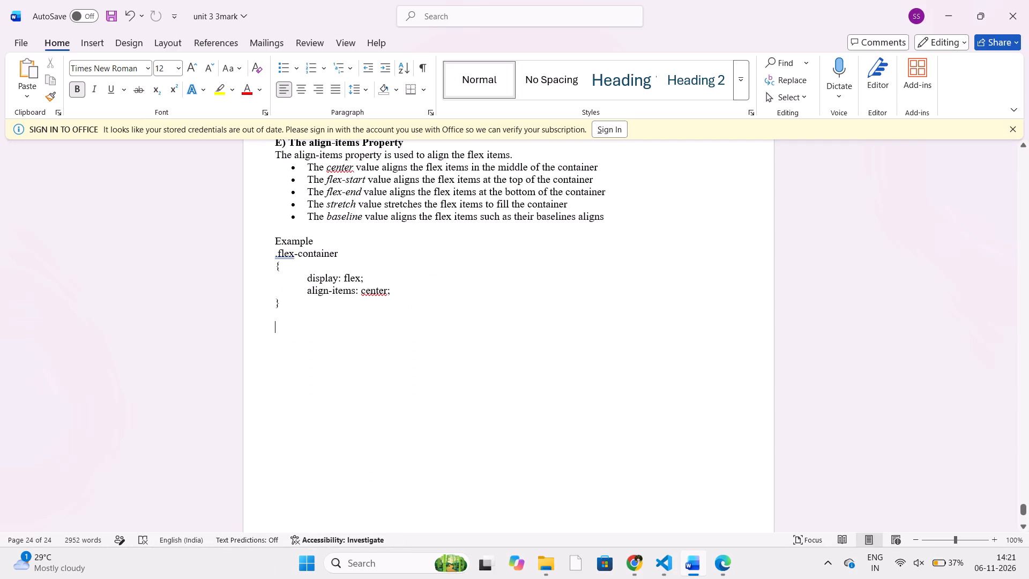
# Review the remaining Flex container sections in the Word document, and check the Part C – Unit 3 questions in qr.pdf.
pyautogui.scroll(2, 384, 374)
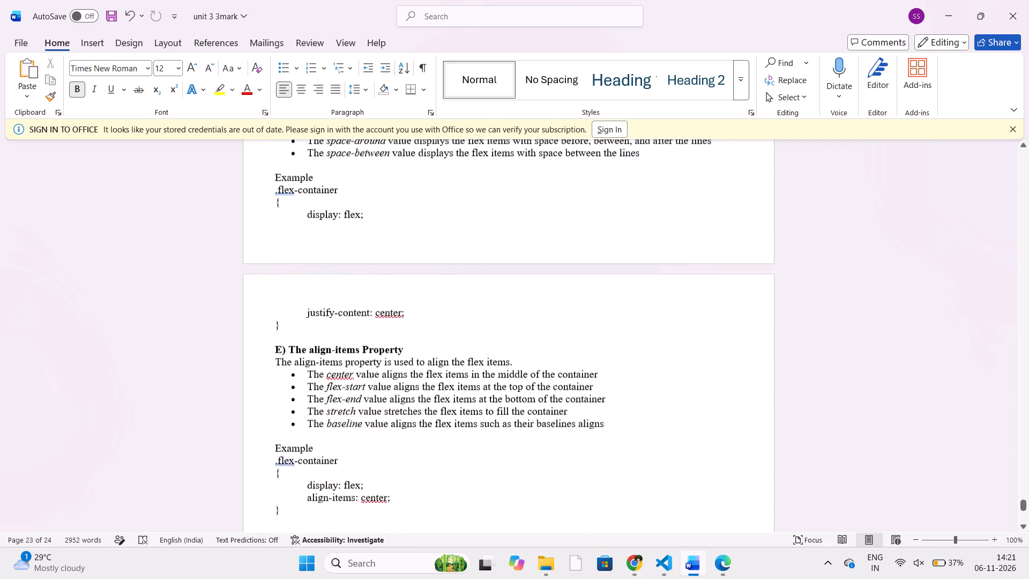
pyautogui.scroll(4, 384, 374)
pyautogui.hotkey('alt', 'Tab')
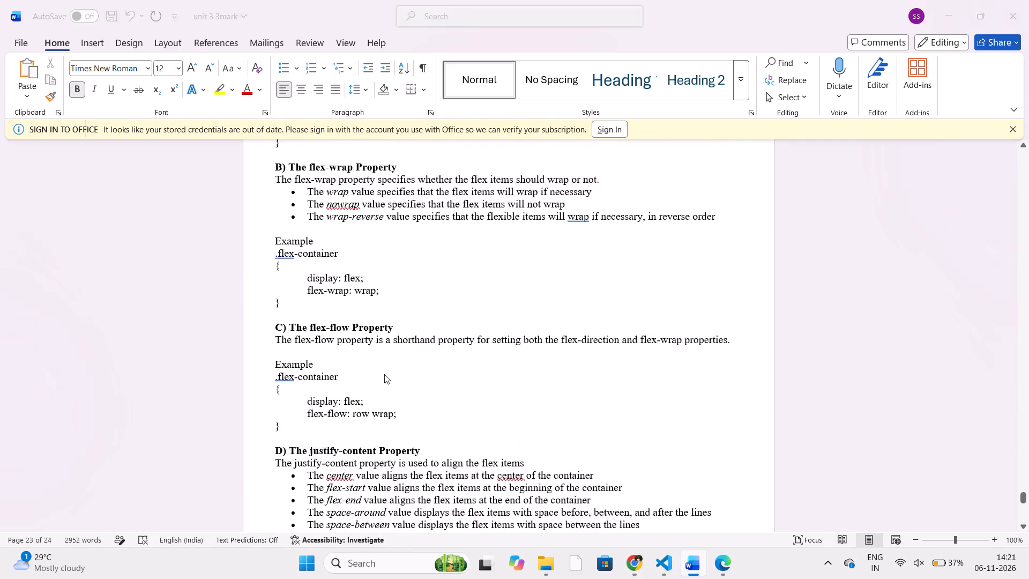
pyautogui.hotkey('alt', 'Tab')
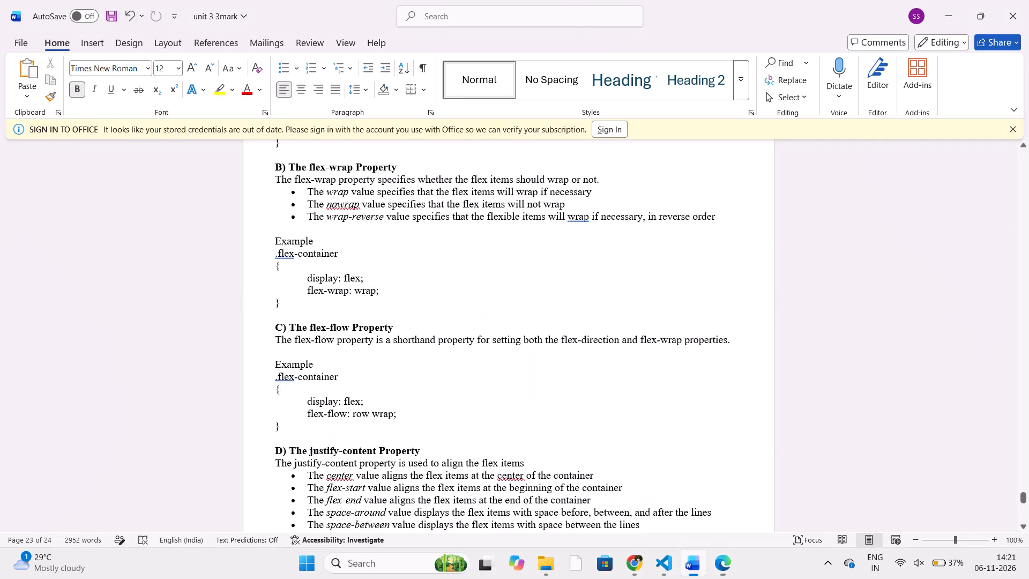
pyautogui.hotkey('alt', 'Tab')
pyautogui.hotkey('alt', 'Tab')
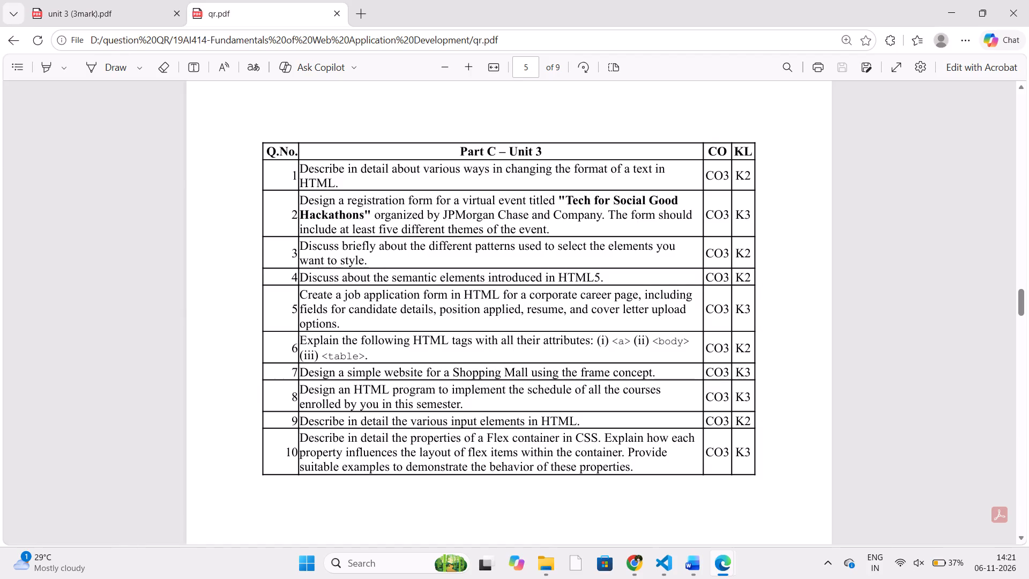
# Close the Even 2026 material and open "ODD JUNIOR 25-26 CS3414 - FWAD Material Unit-3" from the Unit-3 FWAD Drive folder.
pyautogui.hotkey('alt', 'Tab')
pyautogui.hotkey('alt', 'Tab')
pyautogui.hotkey('ctrl', 'w')
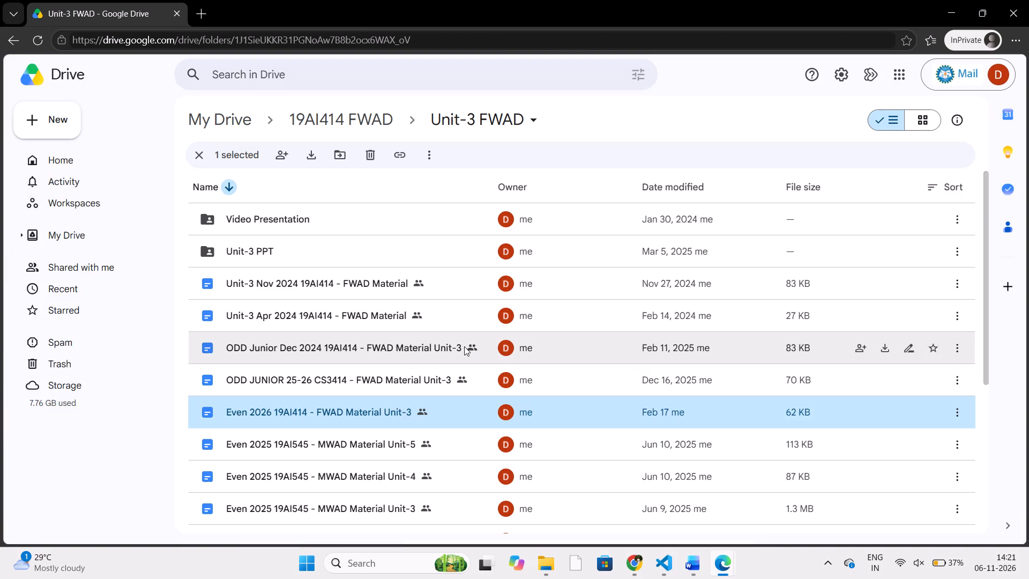
pyautogui.doubleClick(312, 380)
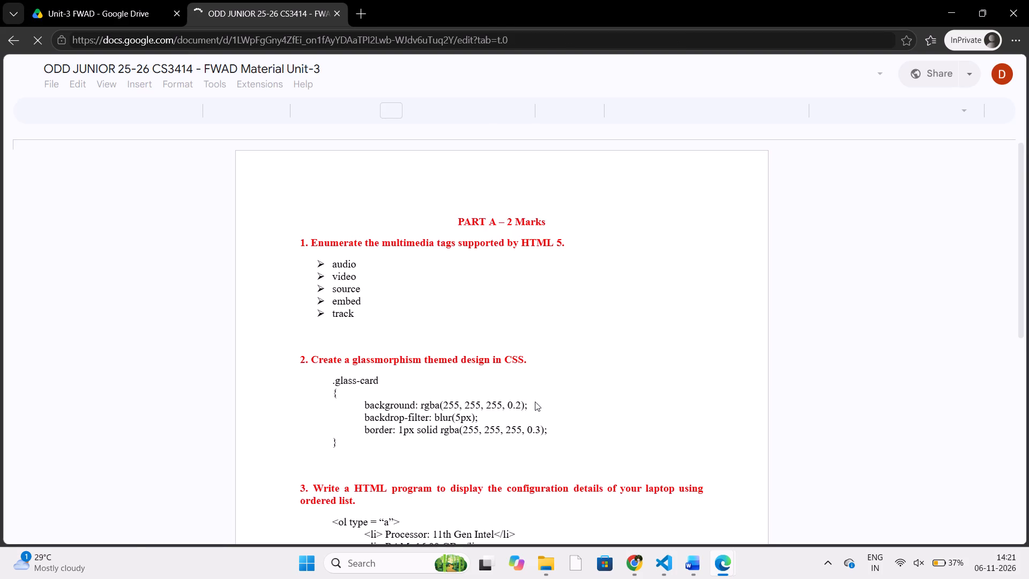
# Copy the Part B answer 1 on HTML text formatting tags, from the <B> Bold bullet to the example's closing </HTML> tag.
pyautogui.scroll(-16, 535, 402)
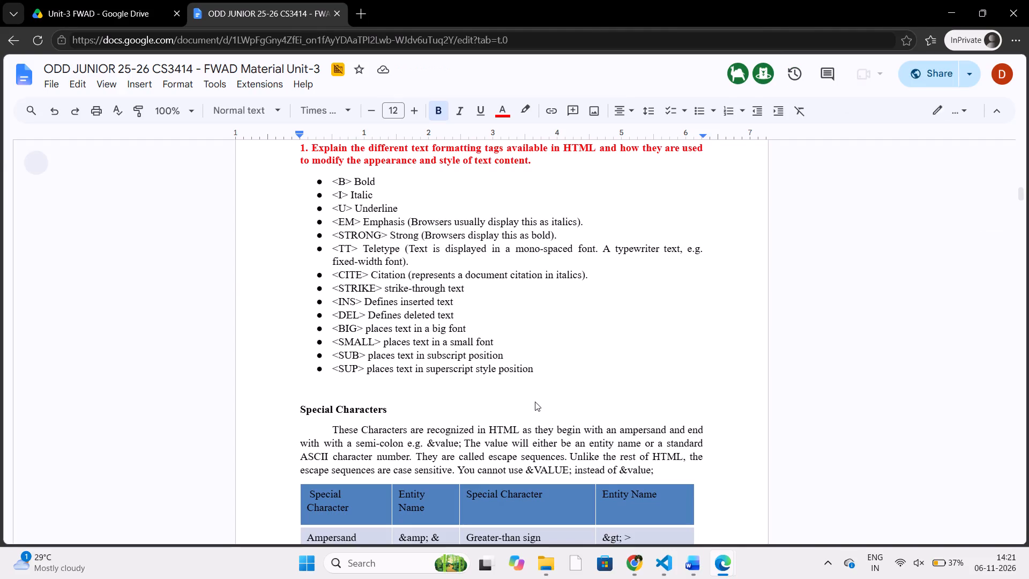
pyautogui.scroll(-4, 535, 402)
pyautogui.hotkey('alt', 'Tab')
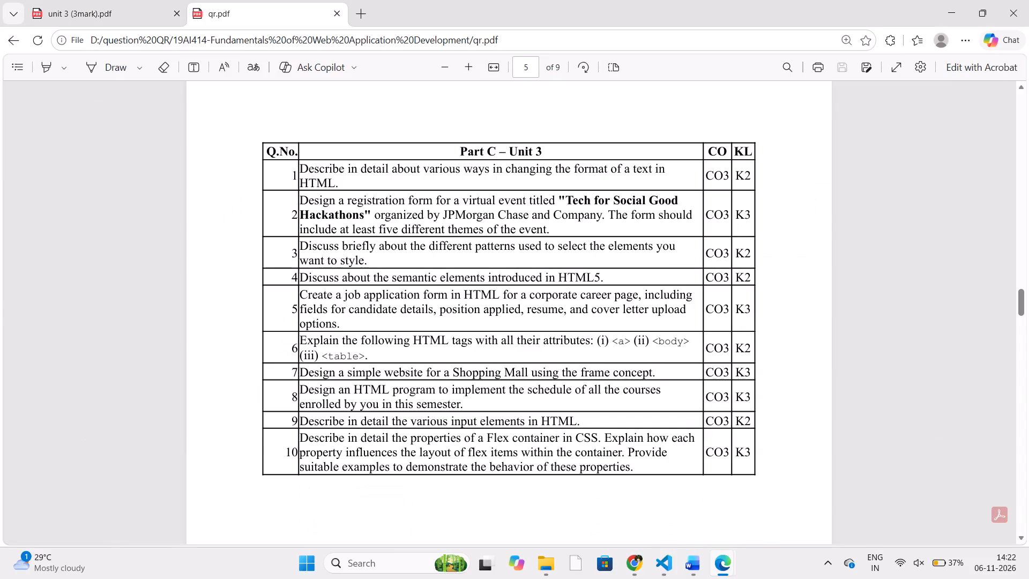
pyautogui.hotkey('alt', 'Tab')
pyautogui.scroll(2, 468, 375)
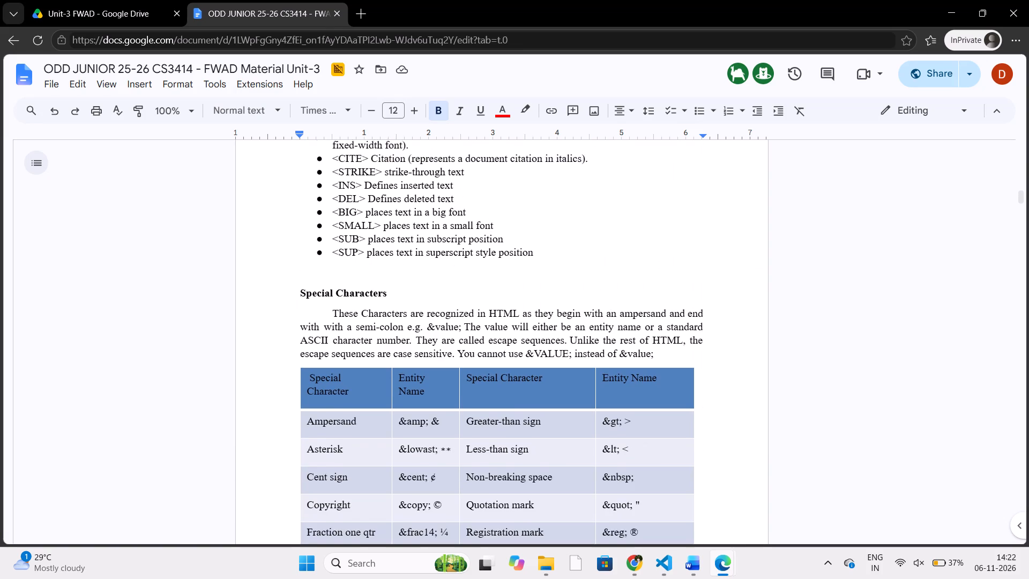
pyautogui.scroll(3, 468, 375)
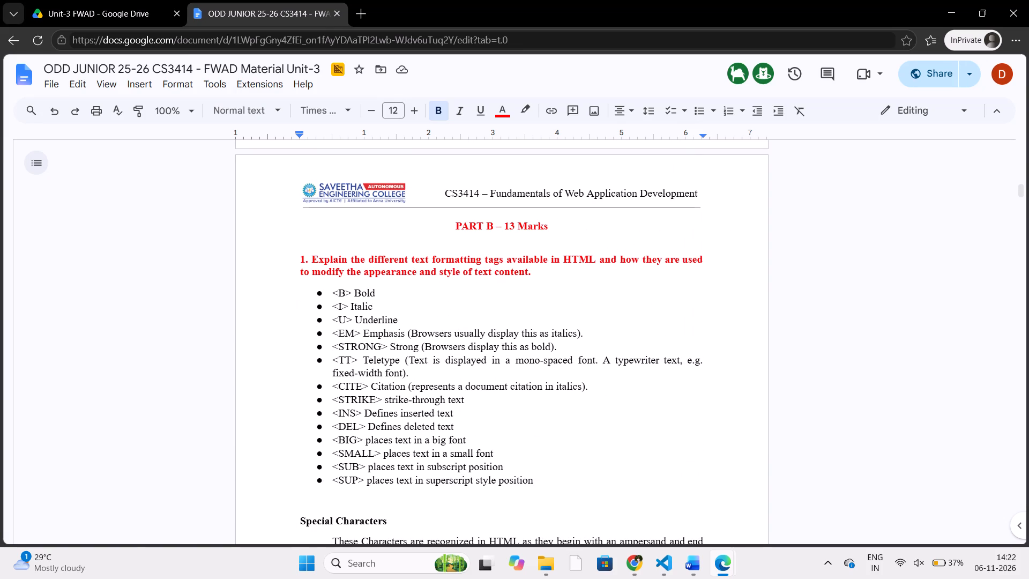
pyautogui.click(301, 292)
pyautogui.scroll(-2, 301, 292)
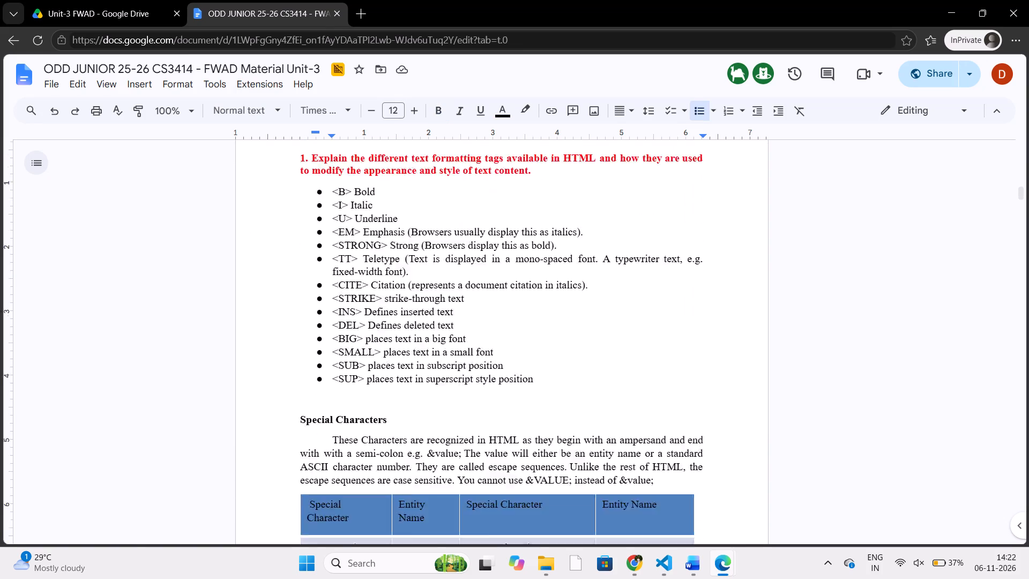
pyautogui.scroll(-10, 301, 292)
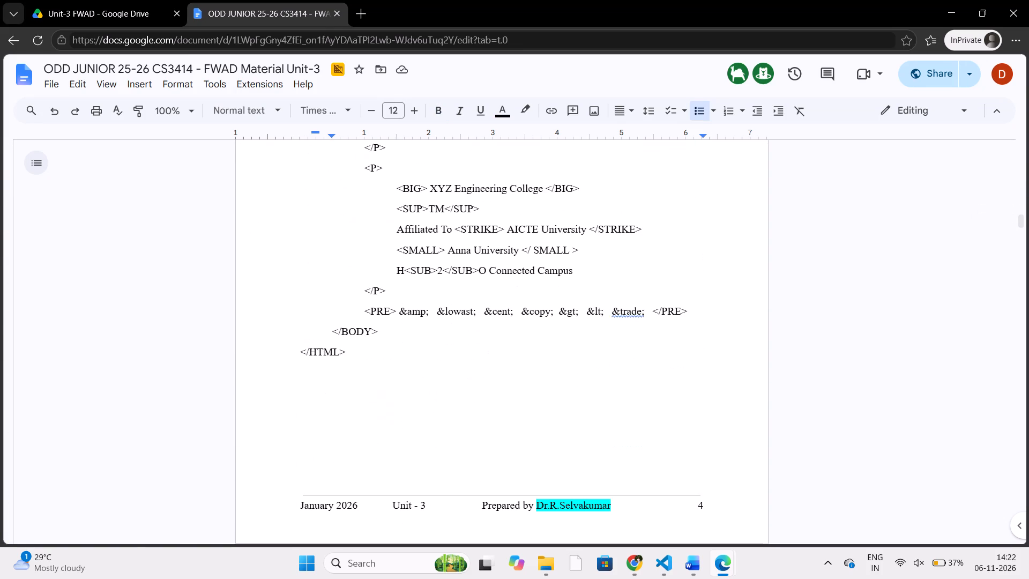
pyautogui.scroll(-1, 301, 292)
pyautogui.keyDown('shift'); pyautogui.click(366, 355); pyautogui.keyUp('shift')
pyautogui.hotkey('ctrl', 'c')
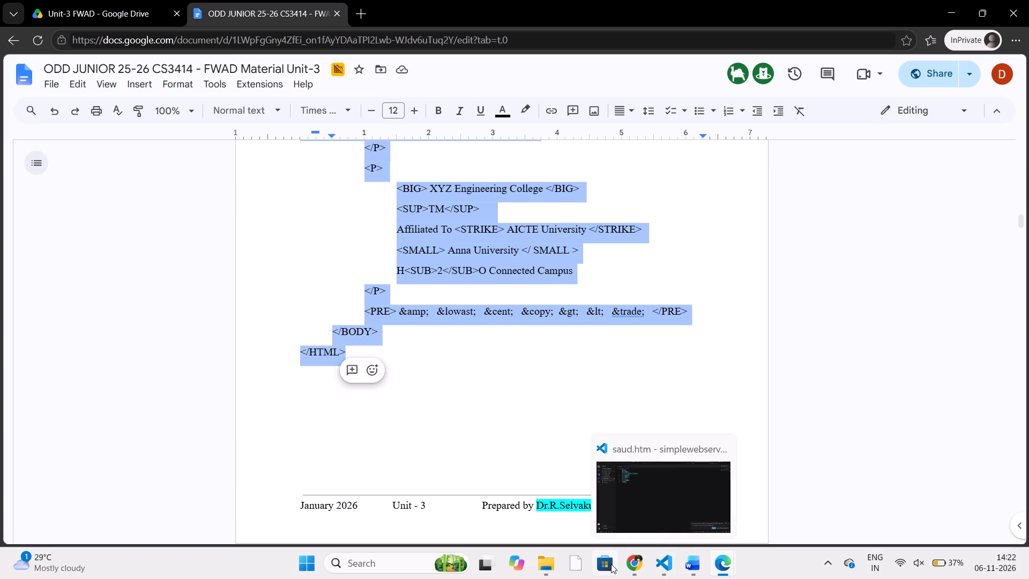
# Switch to the Word document and review its existing answers from the short questions through the Part B input elements answer.
pyautogui.click(706, 510)
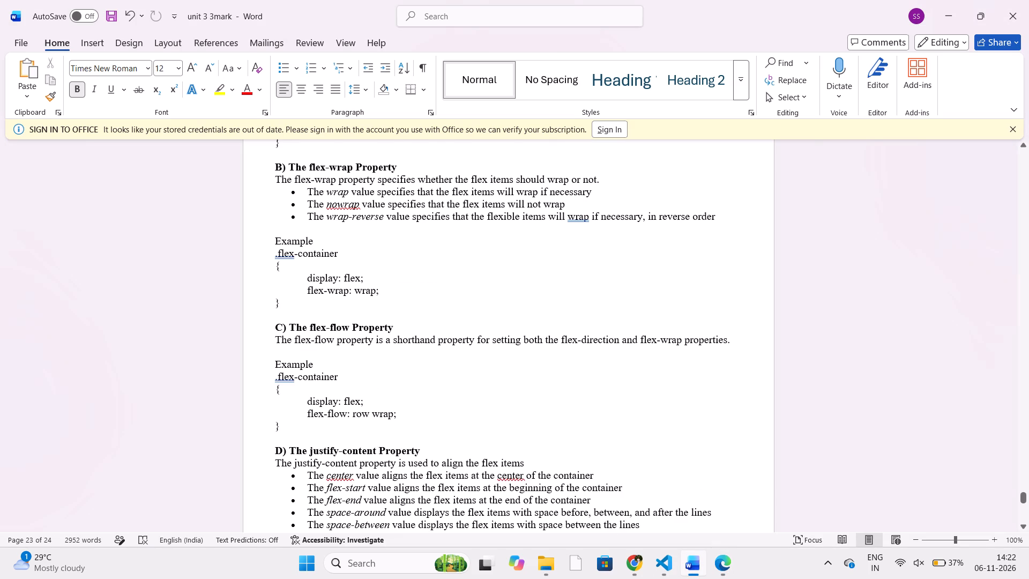
pyautogui.scroll(20, 556, 403)
pyautogui.scroll(15, 556, 403)
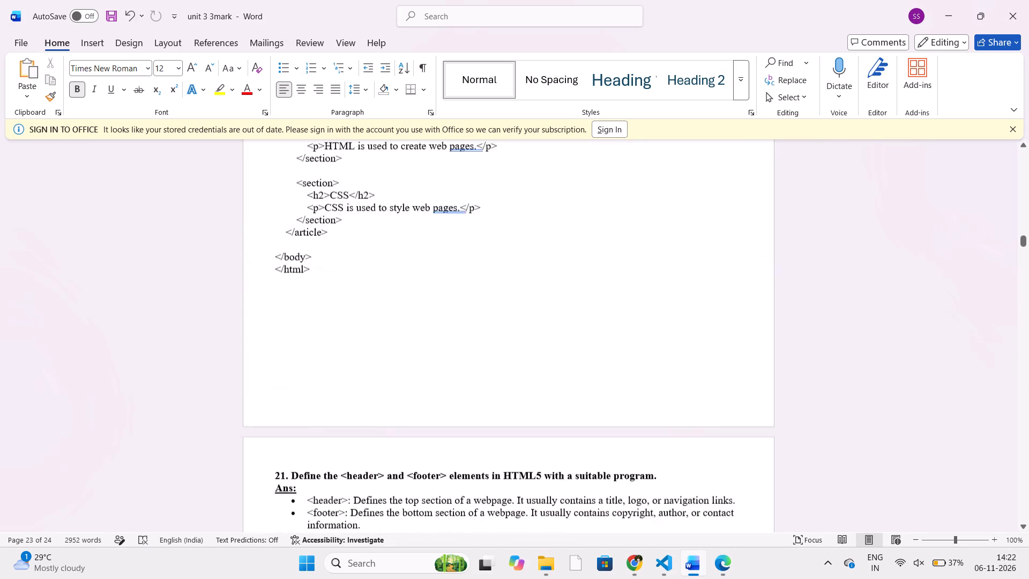
pyautogui.scroll(2, 556, 403)
pyautogui.scroll(-2, 556, 403)
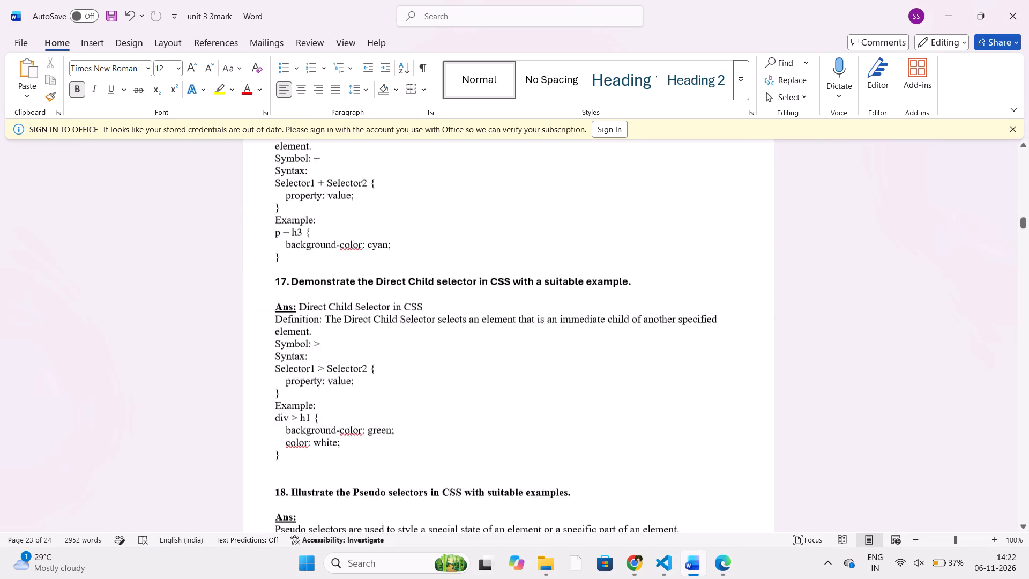
pyautogui.scroll(-10, 556, 403)
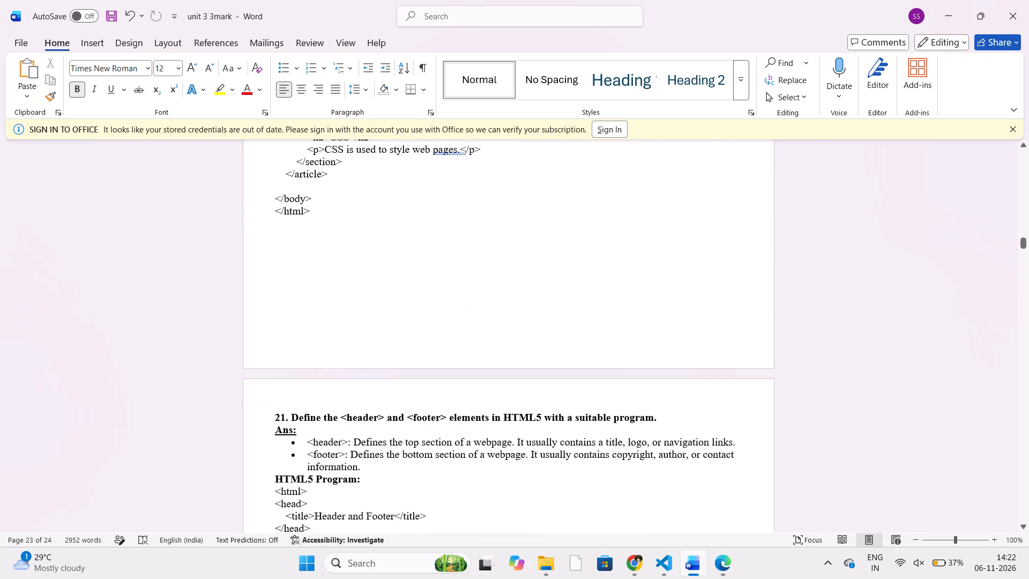
pyautogui.scroll(-14, 556, 403)
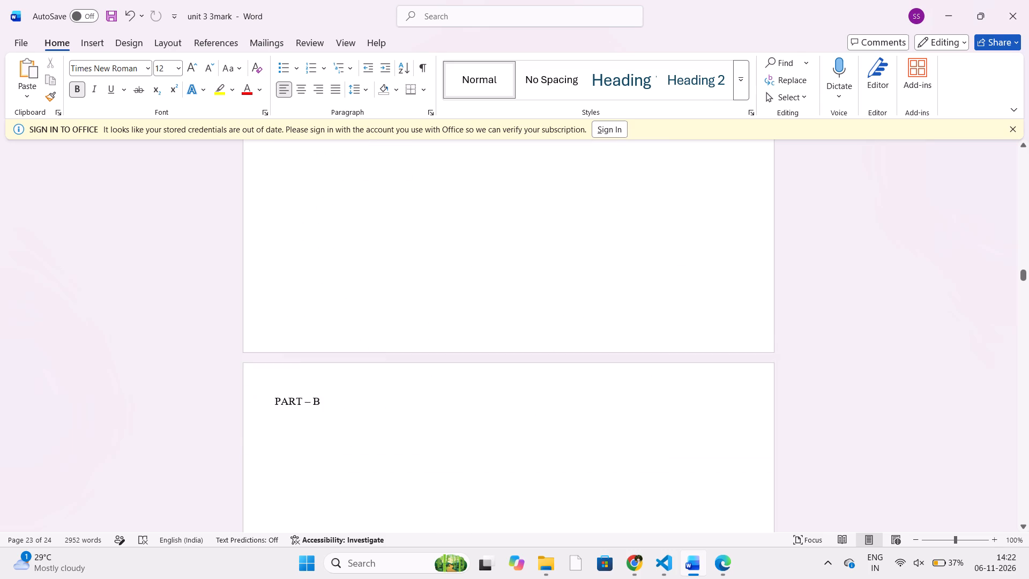
pyautogui.scroll(-7, 556, 403)
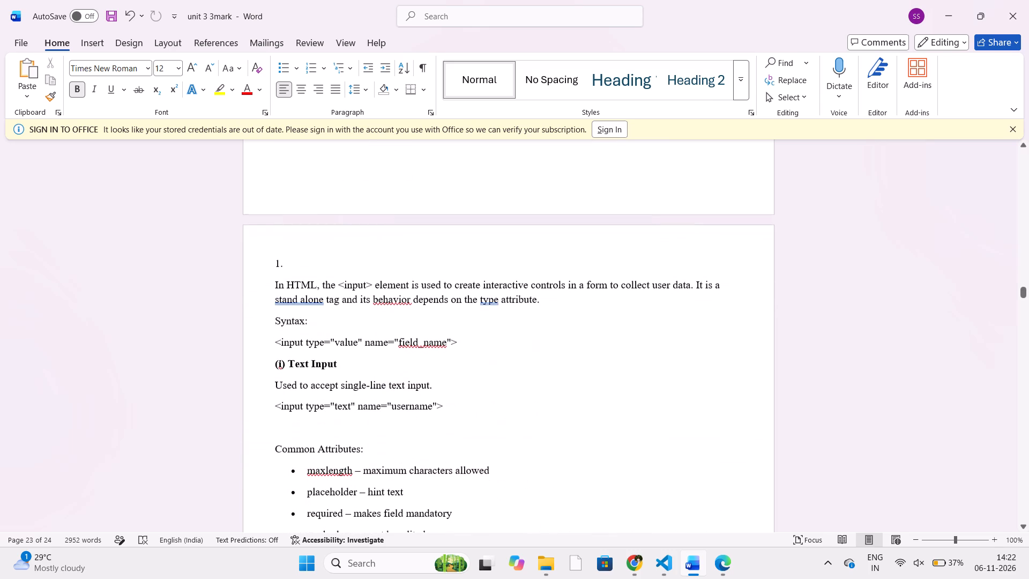
pyautogui.scroll(-2, 556, 403)
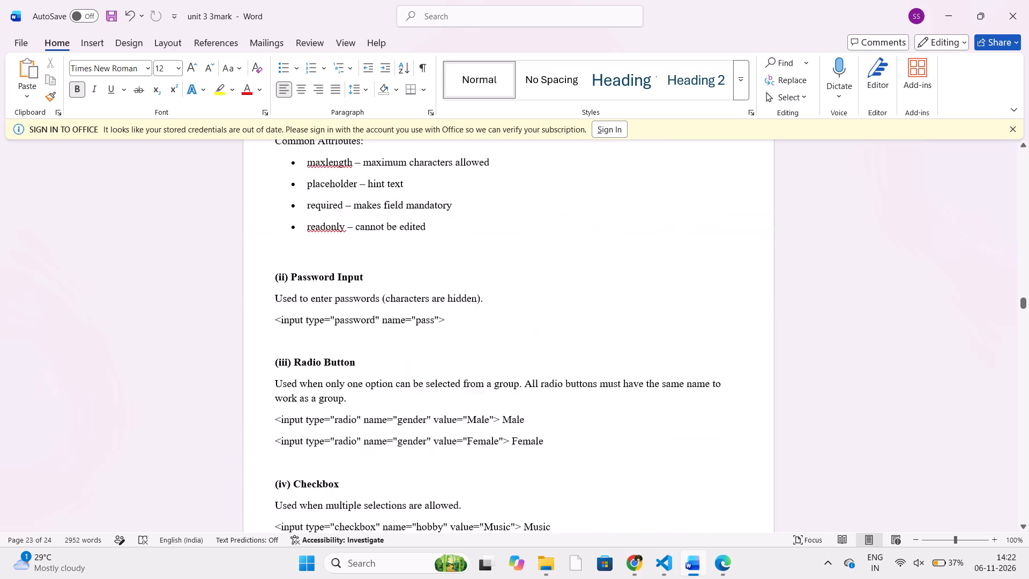
pyautogui.scroll(-4, 556, 403)
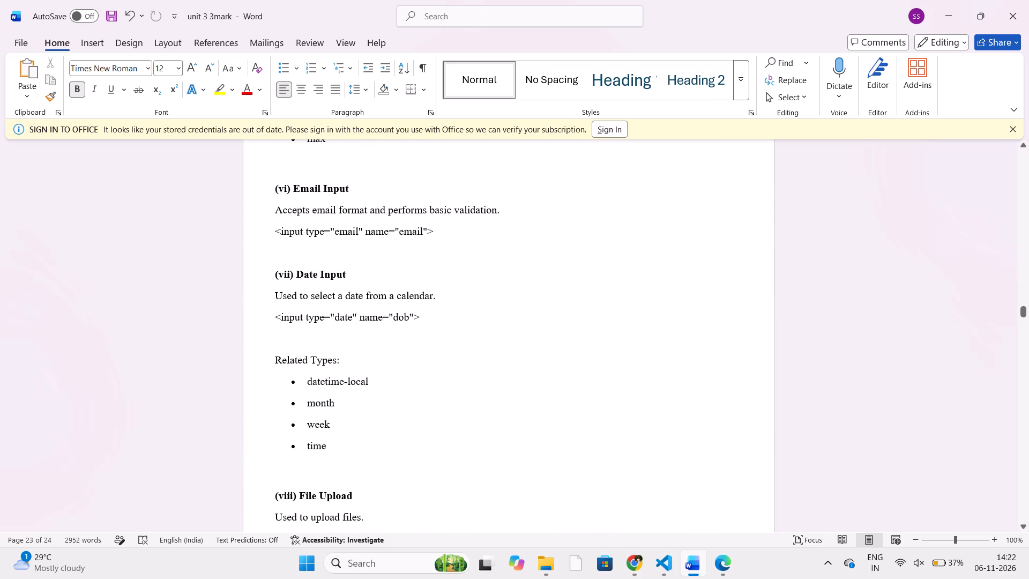
pyautogui.scroll(-3, 556, 403)
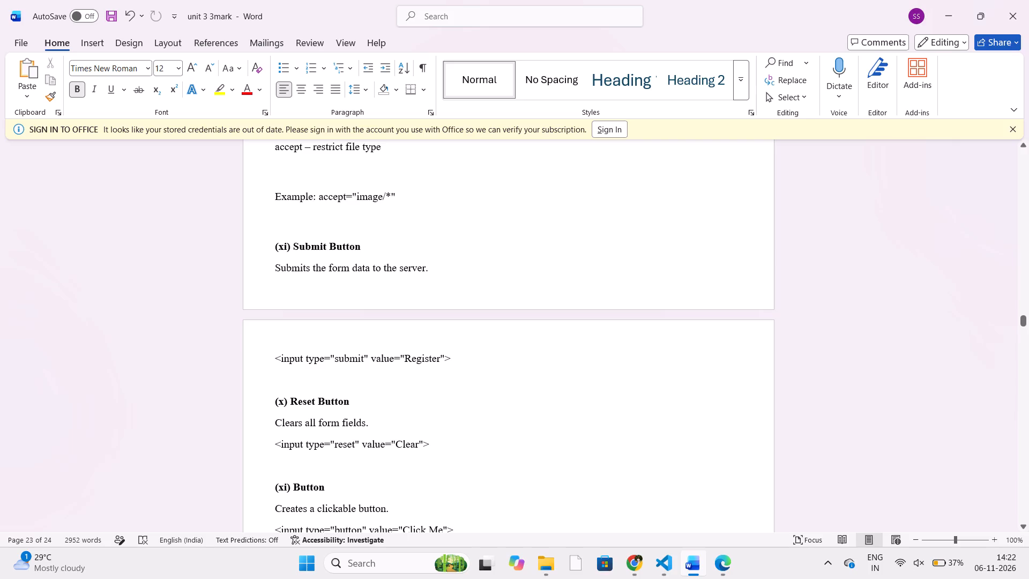
# Compare the Part C – Unit 3 questions in qr.pdf with the Word answers from the input types through the document's end.
pyautogui.hotkey('alt', 'Tab')
pyautogui.hotkey('alt', 'Tab')
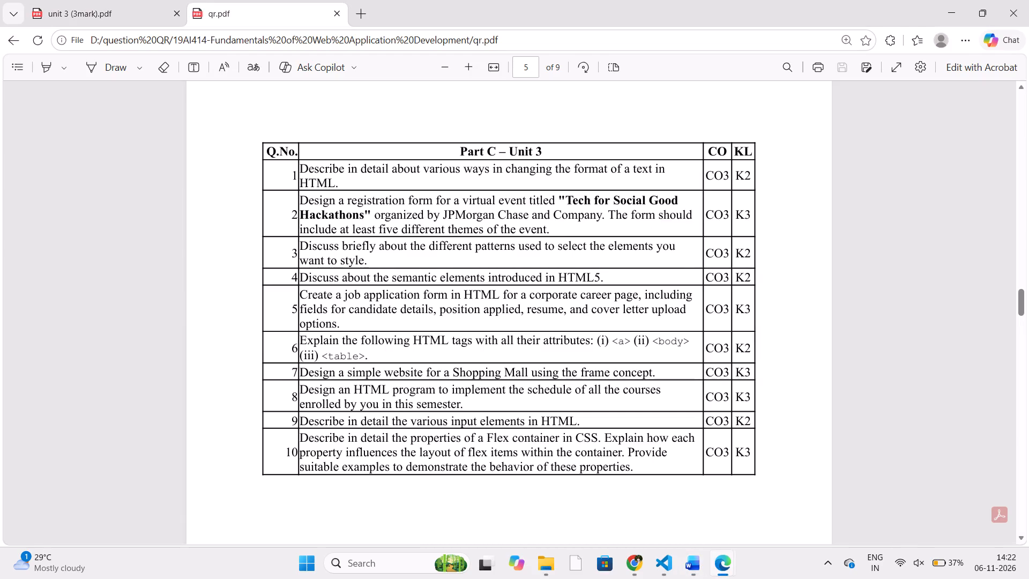
pyautogui.hotkey('alt', 'Tab')
pyautogui.scroll(-4, 513, 415)
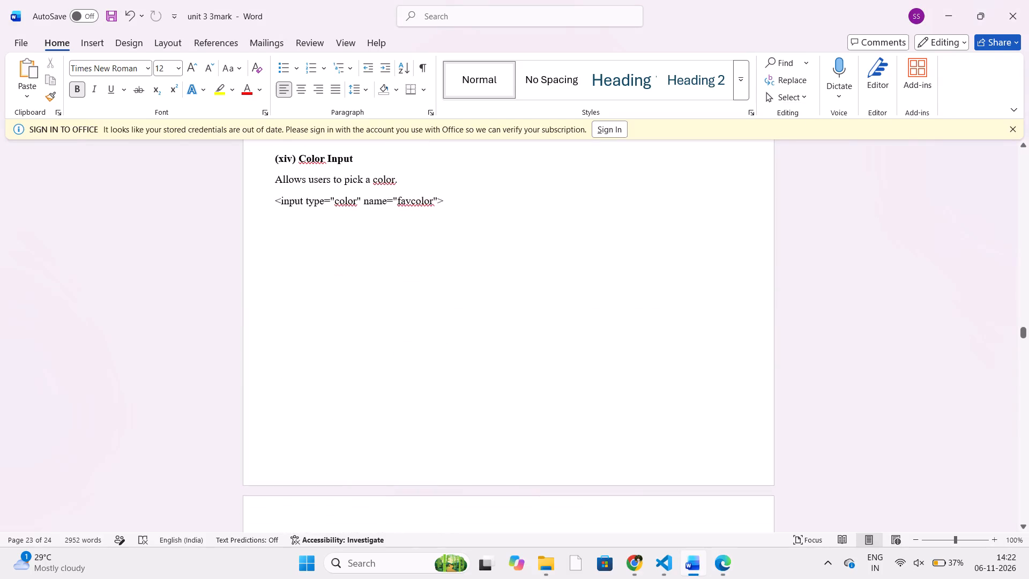
pyautogui.scroll(-6, 513, 415)
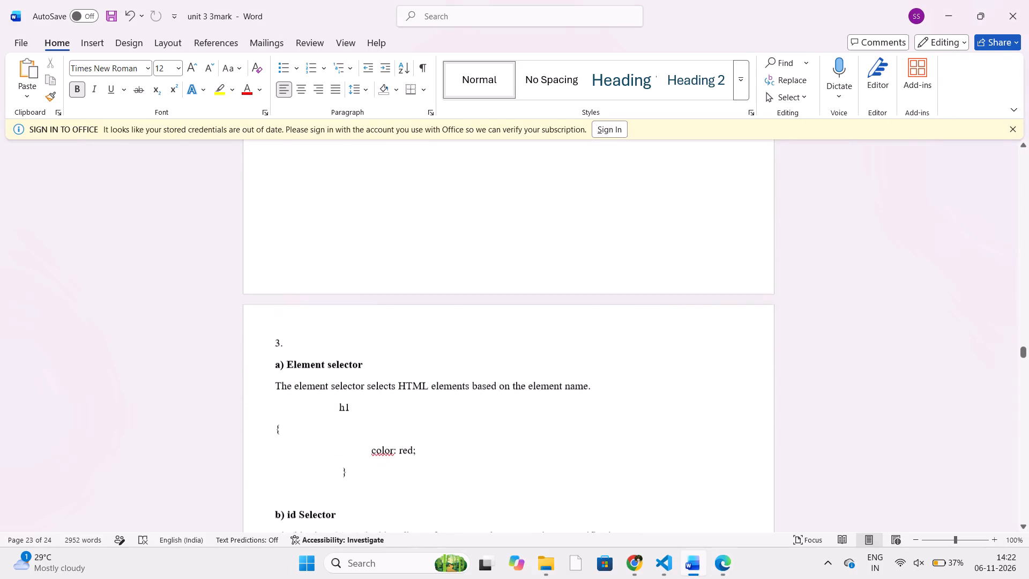
pyautogui.scroll(-2, 513, 415)
pyautogui.hotkey('alt', 'Tab')
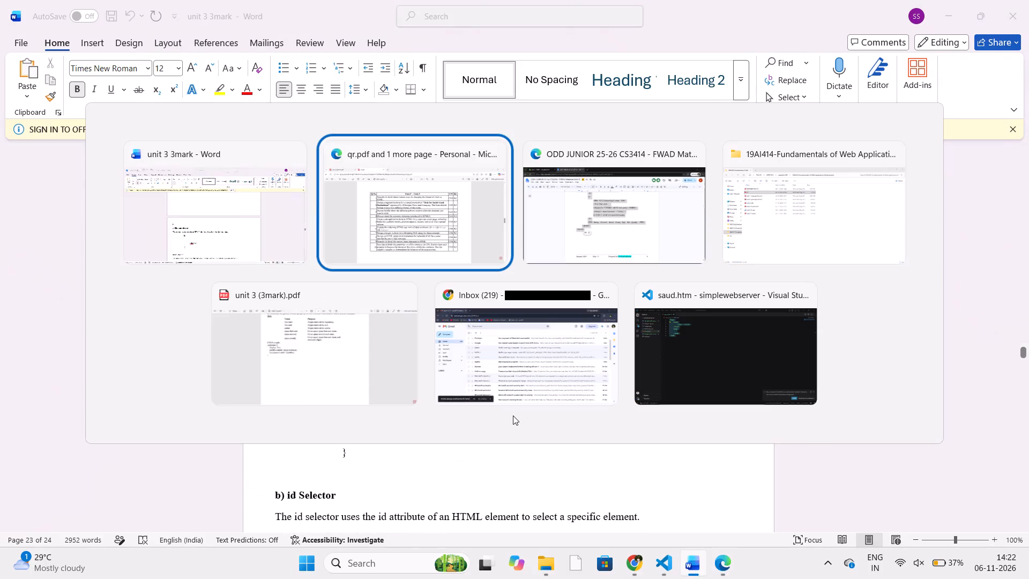
pyautogui.hotkey('alt', 'Tab')
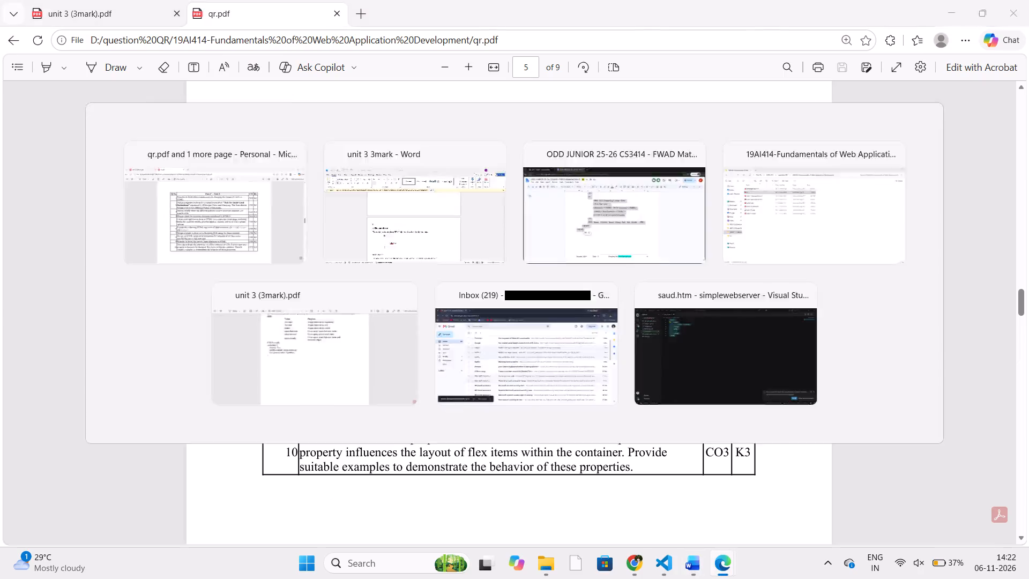
pyautogui.scroll(-6, 513, 415)
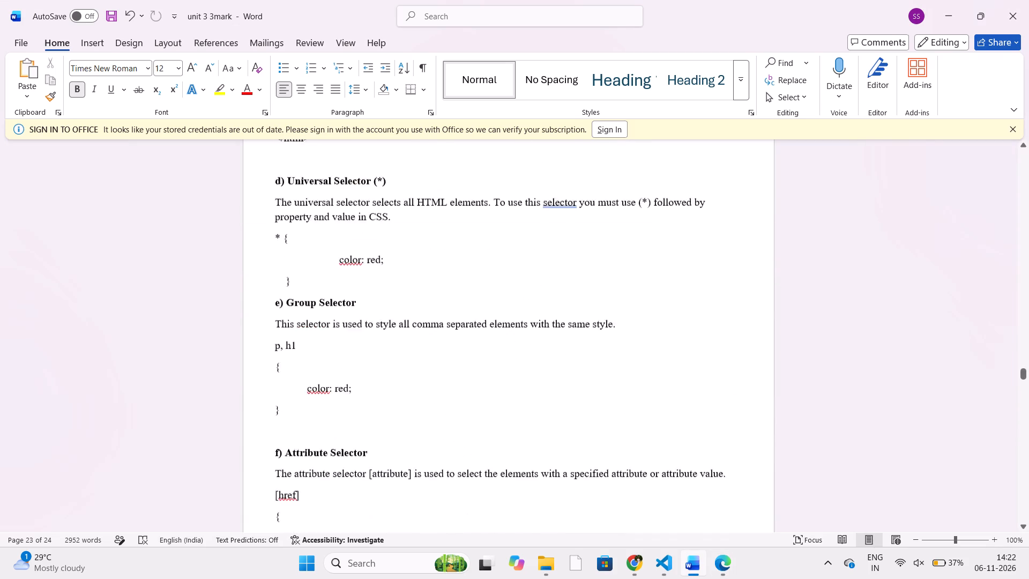
pyautogui.scroll(-6, 513, 415)
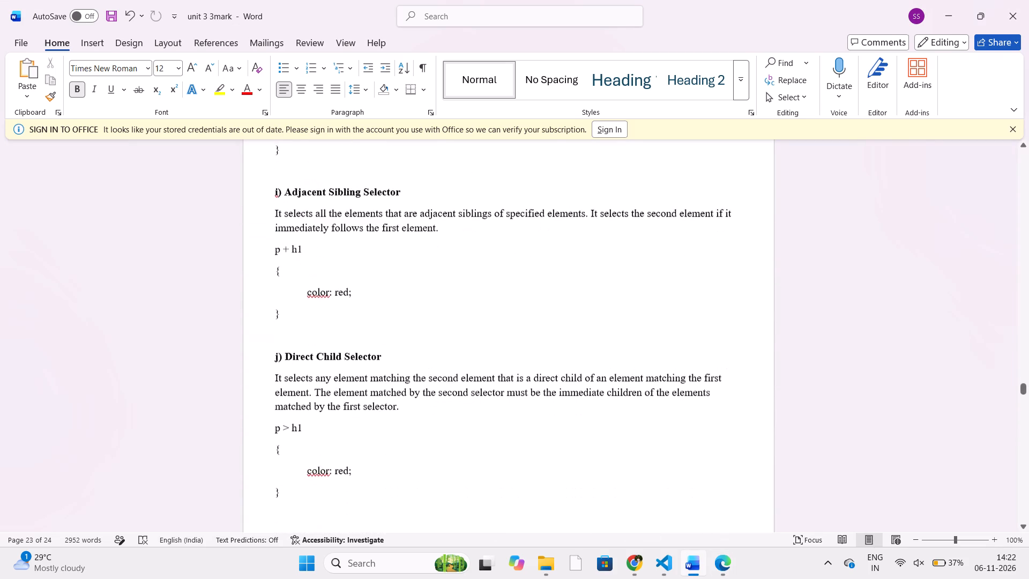
pyautogui.scroll(-7, 513, 415)
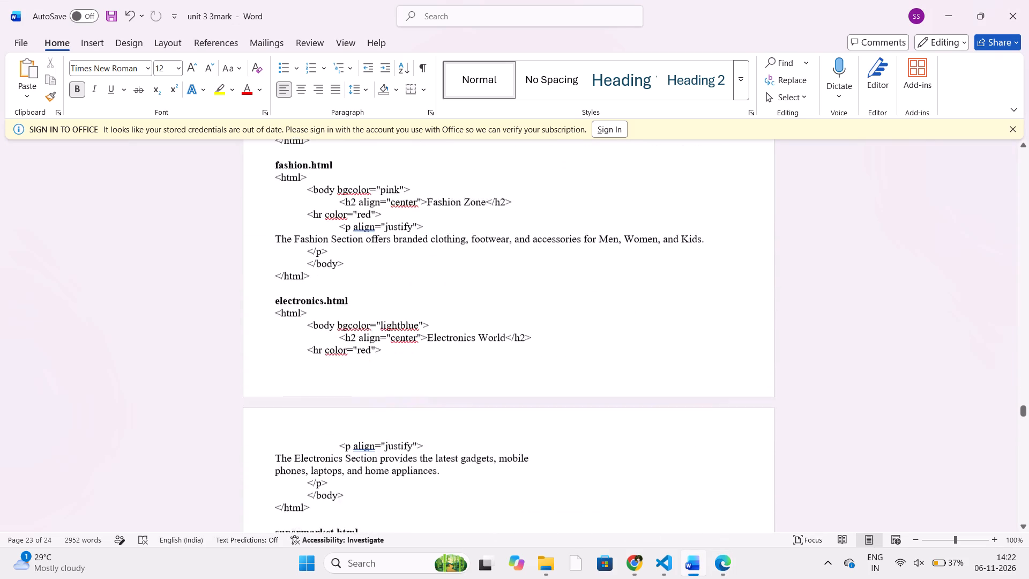
pyautogui.scroll(-7, 513, 415)
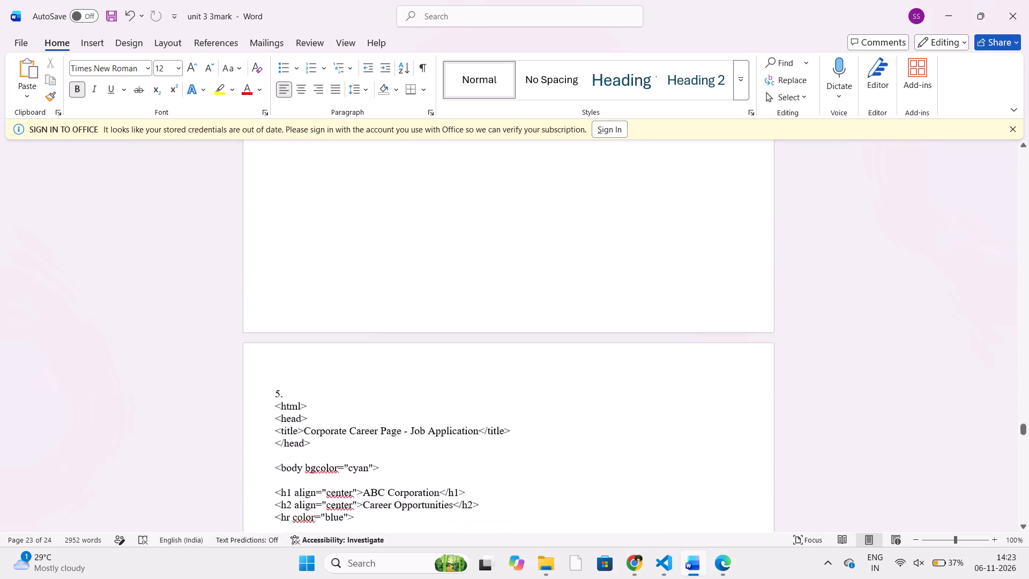
pyautogui.scroll(-8, 513, 415)
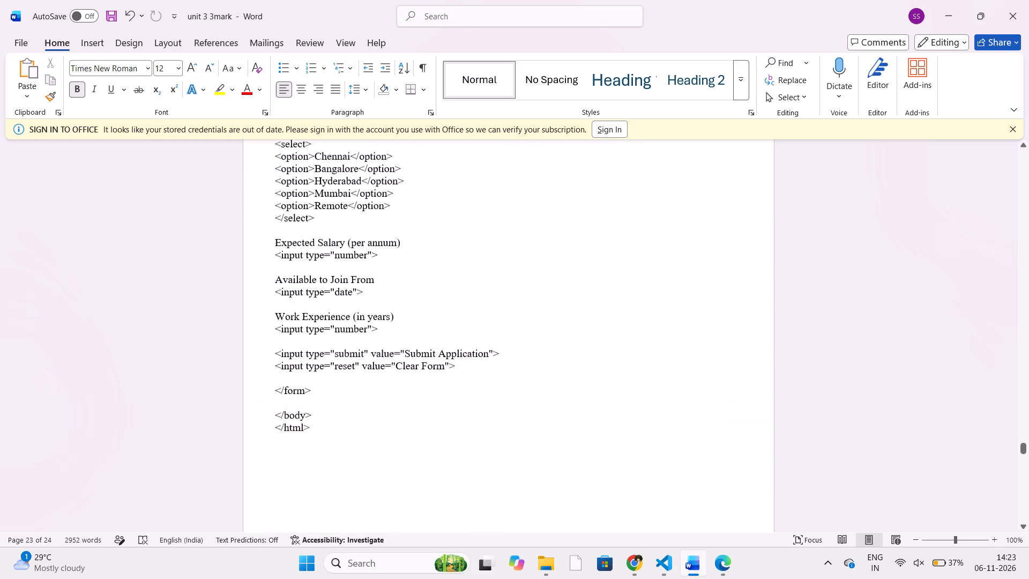
pyautogui.scroll(-9, 513, 415)
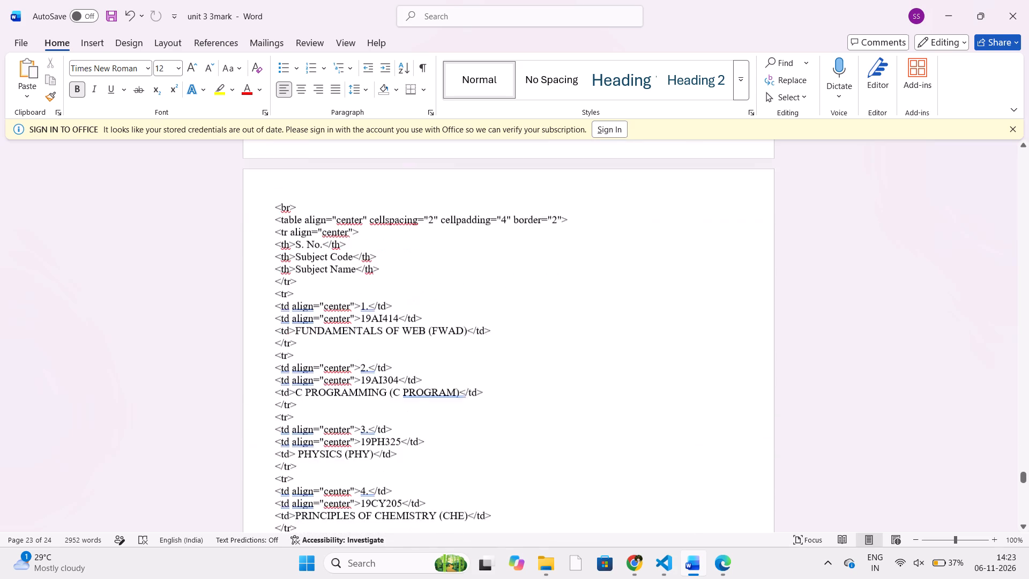
pyautogui.scroll(-14, 513, 415)
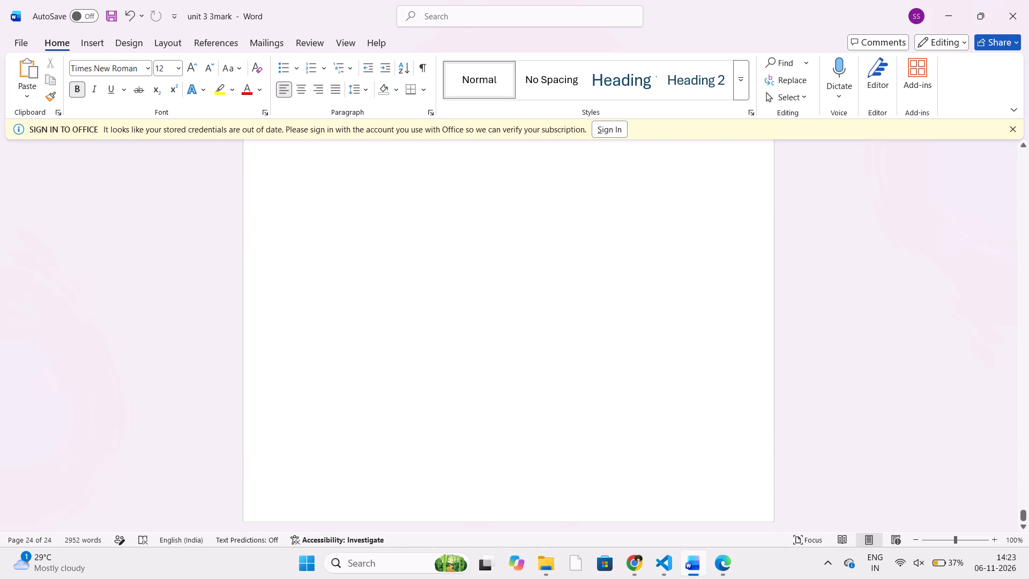
# Start a new page after the align-items example, number it "1.", and paste the copied HTML text formatting answer below.
pyautogui.scroll(2, 513, 415)
pyautogui.click(348, 376)
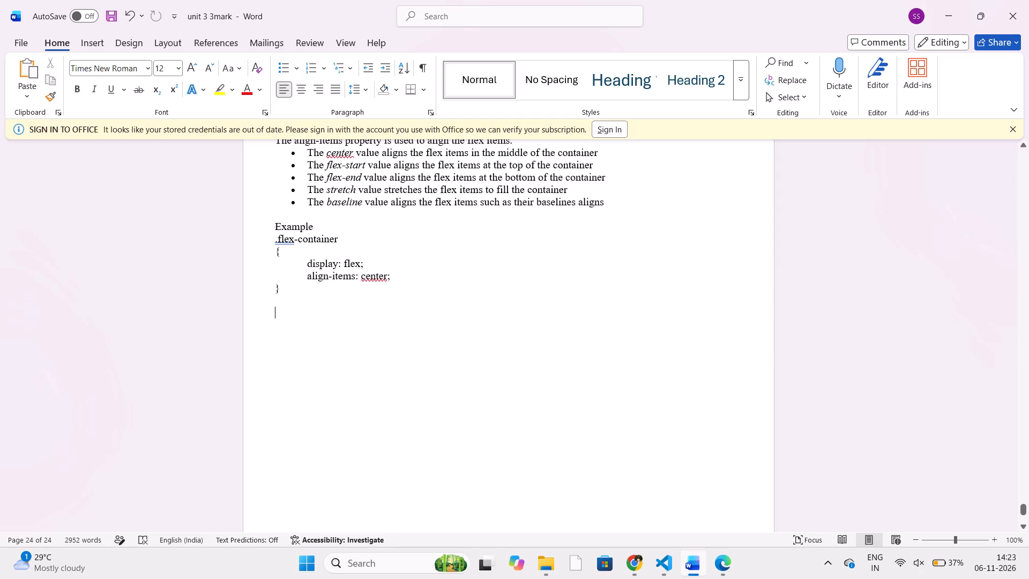
pyautogui.press('Return')
pyautogui.hotkey('ctrl', 'Return')
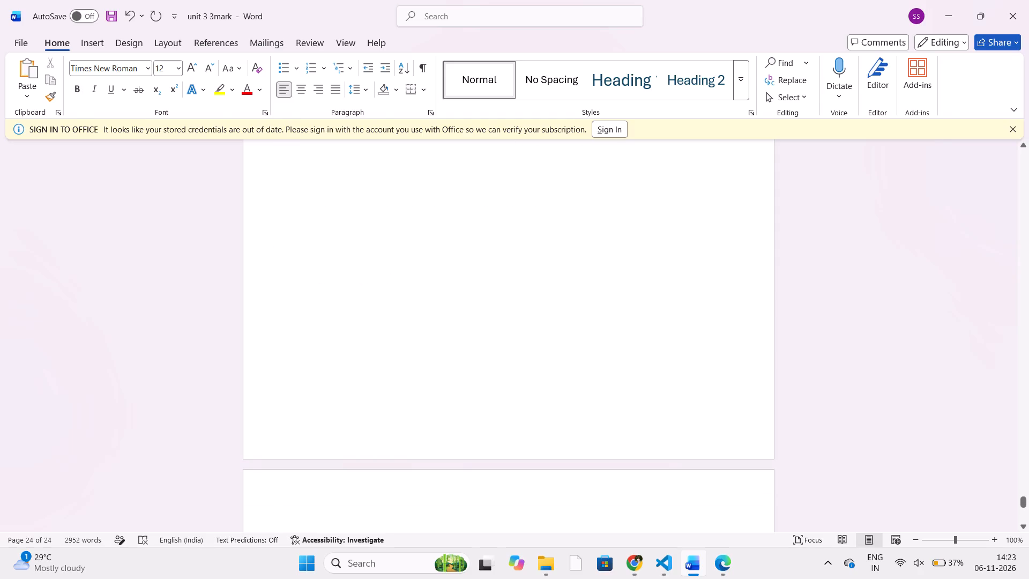
pyautogui.hotkey('alt', 'Tab')
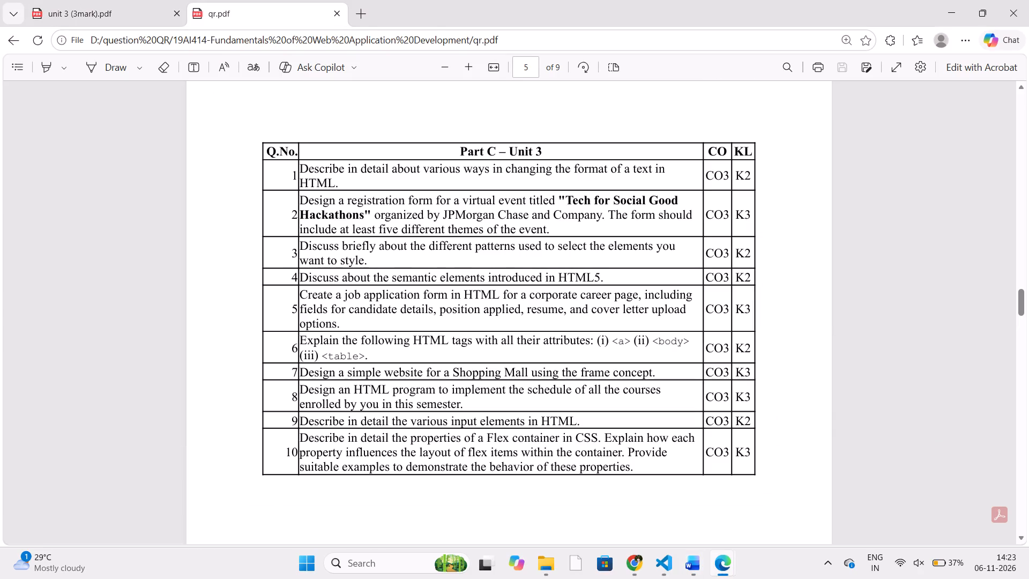
pyautogui.hotkey('alt', 'Tab')
pyautogui.write('1.')
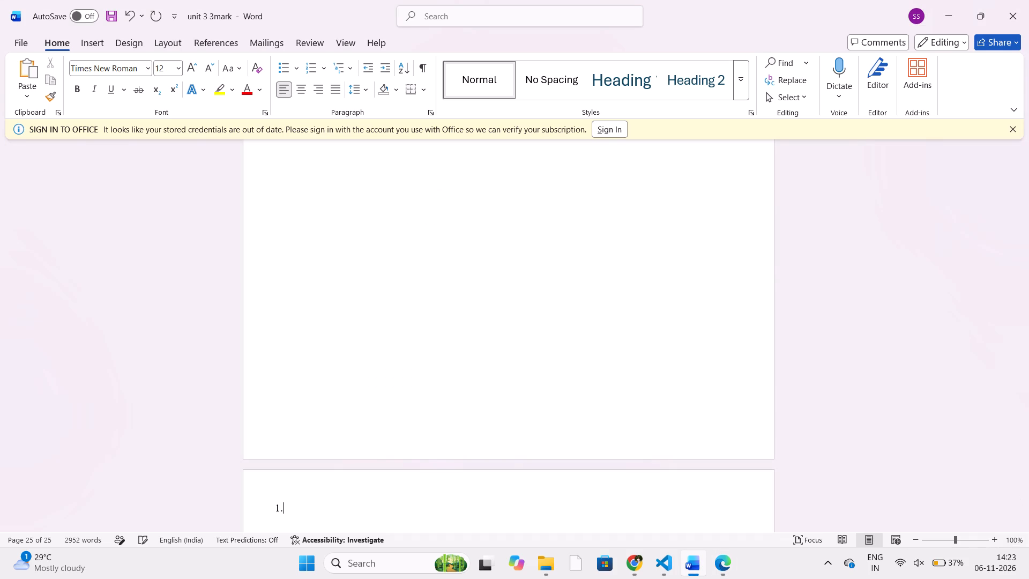
pyautogui.press('Return')
pyautogui.hotkey('ctrl', 'v')
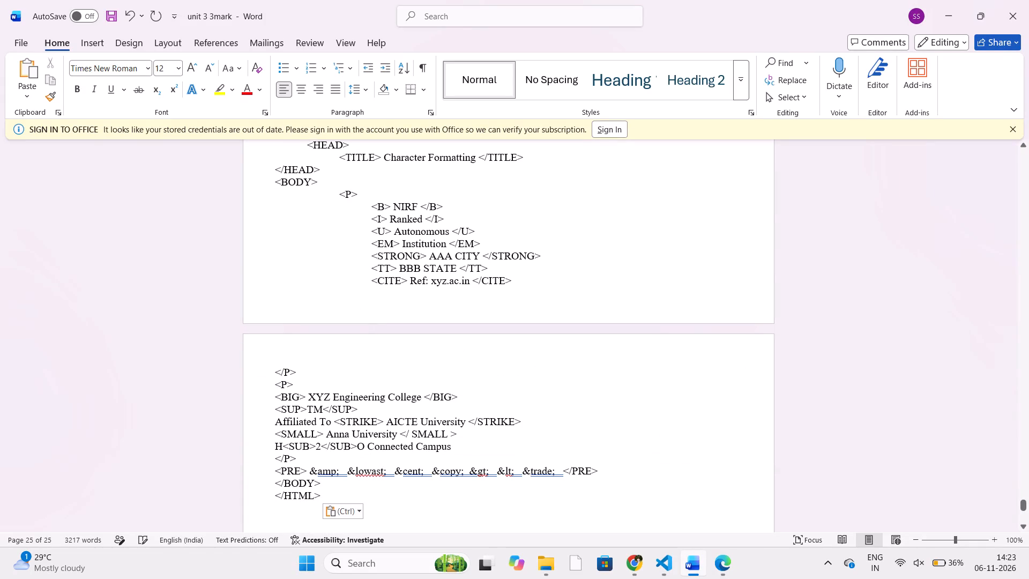
# Start a new page after the pasted formatting answer and number it "2.".
pyautogui.press('Return')
pyautogui.press('2')
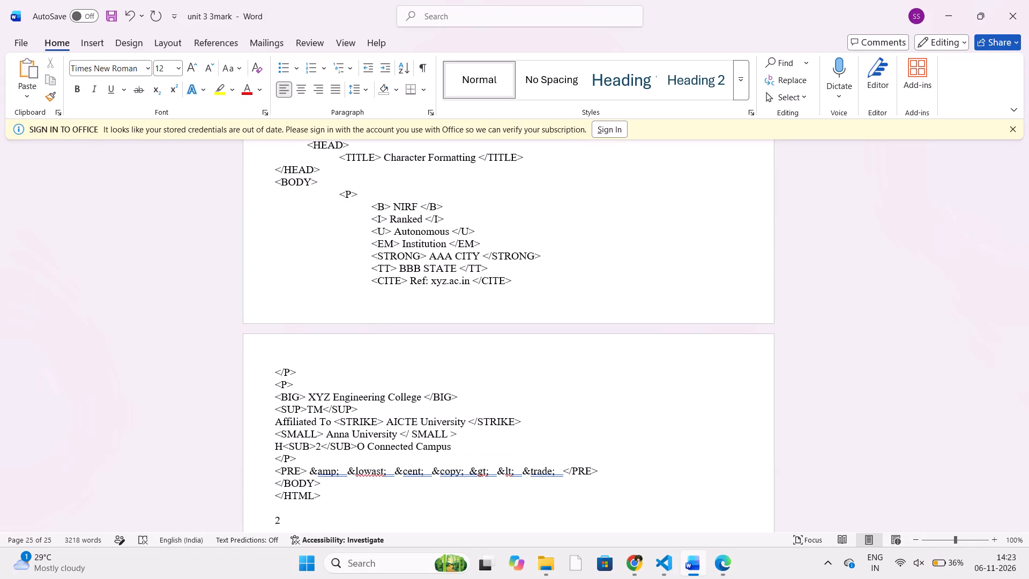
pyautogui.press('BackSpace')
pyautogui.hotkey('ctrl', 'Return')
pyautogui.write('2.')
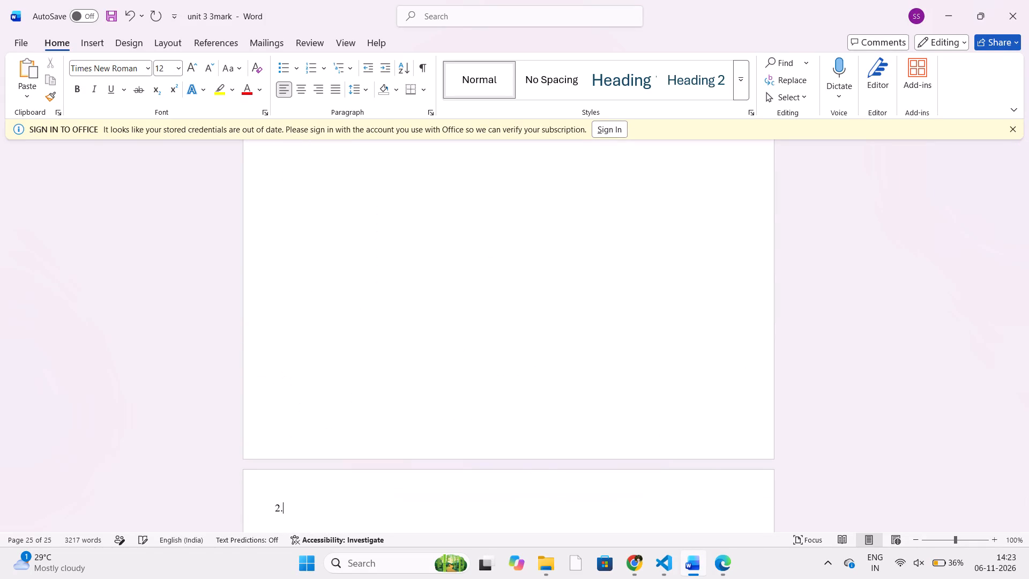
pyautogui.press('space')
# Check question 2 in qr.pdf, and search the ODD JUNIOR 25-26 Unit-3 material for "good".
pyautogui.hotkey('alt', 'Tab')
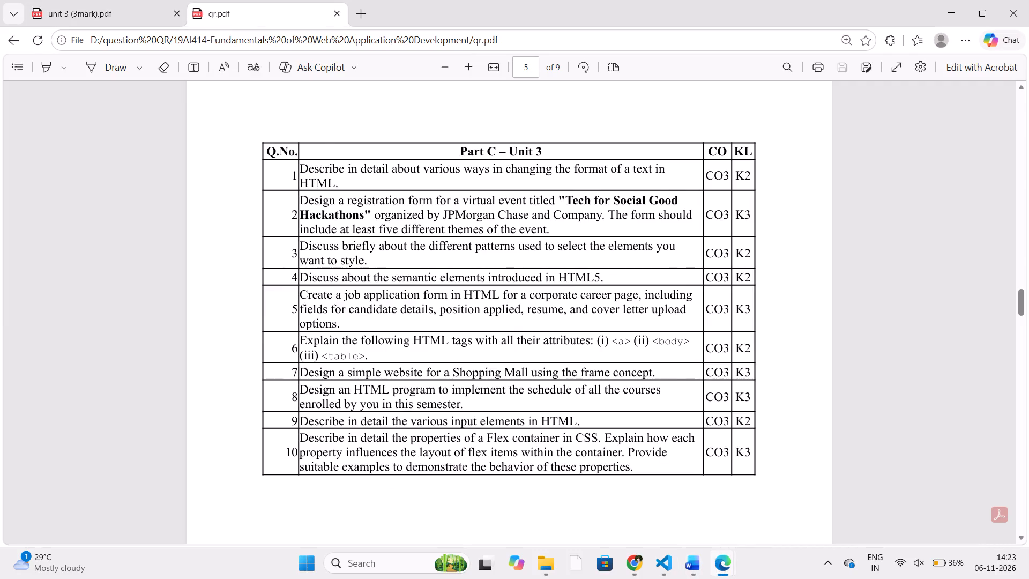
pyautogui.hotkey('alt', 'Tab')
pyautogui.hotkey('alt', 'Tab')
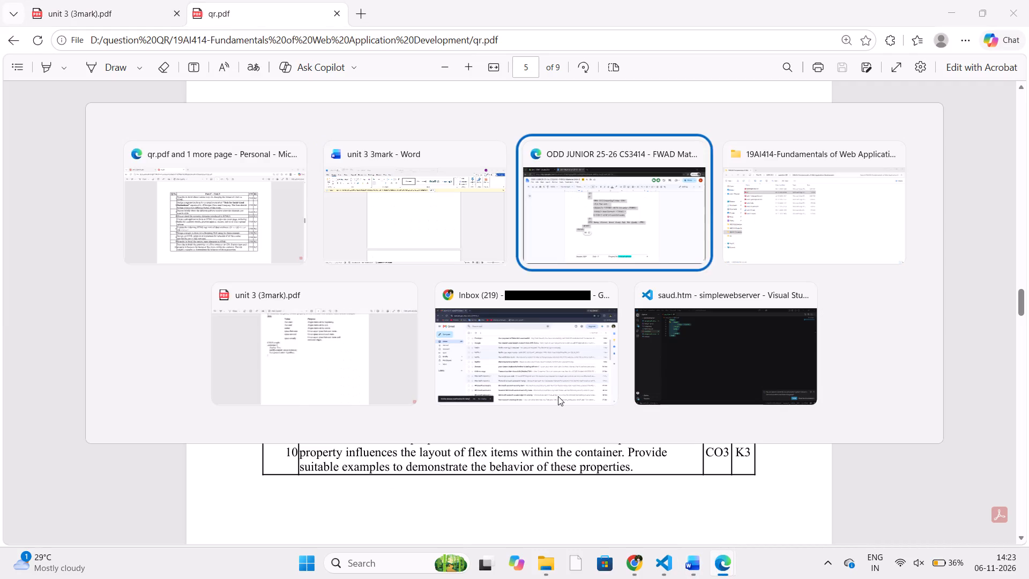
pyautogui.hotkey('ctrl', 'f')
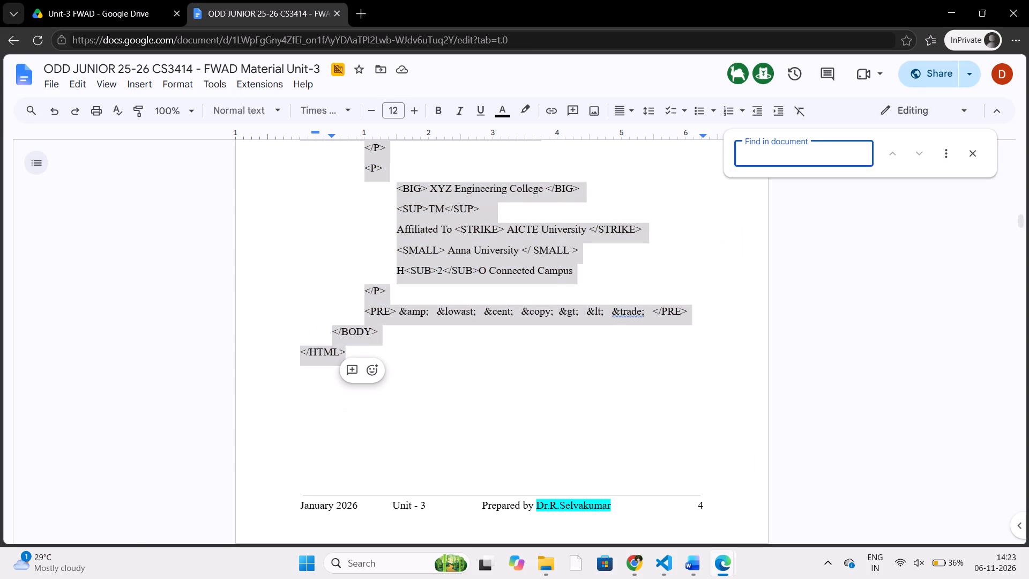
pyautogui.write('good')
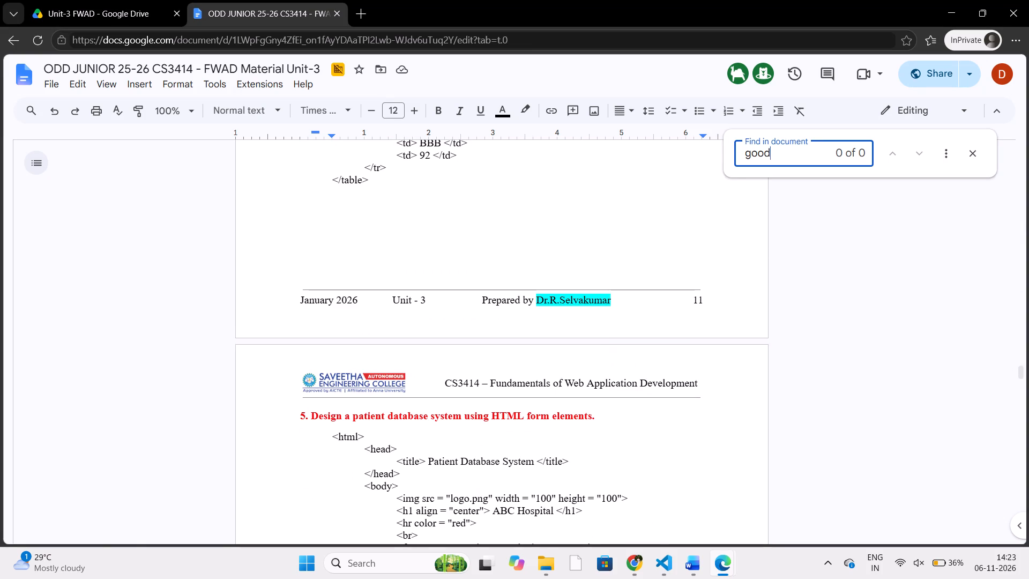
pyautogui.press('BackSpace')
pyautogui.press('BackSpace')
pyautogui.press('BackSpace')
pyautogui.press('BackSpace')
pyautogui.press('BackSpace')
pyautogui.press('Escape')
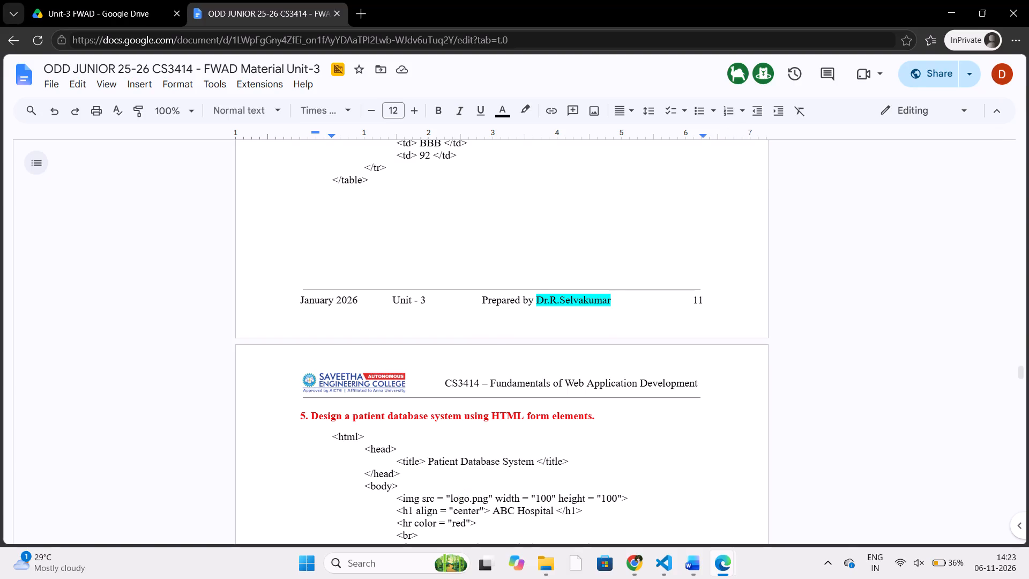
# Check the Part C questions in qr.pdf, search the ODD JUNIOR 25-26 Unit-3 material for "semantic", and close that material.
pyautogui.hotkey('alt', 'Tab')
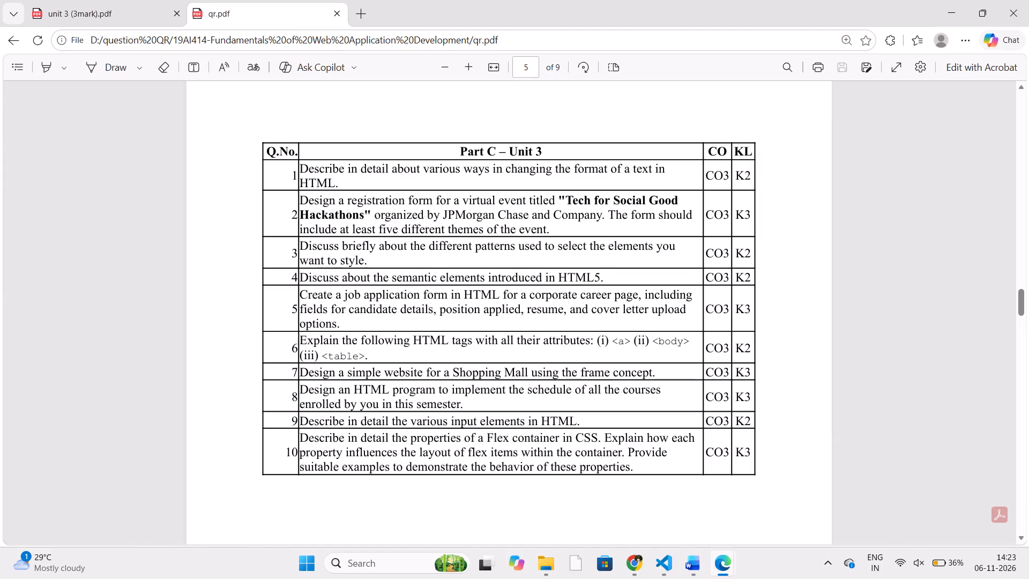
pyautogui.hotkey('alt', 'Tab')
pyautogui.hotkey('ctrl', 'f')
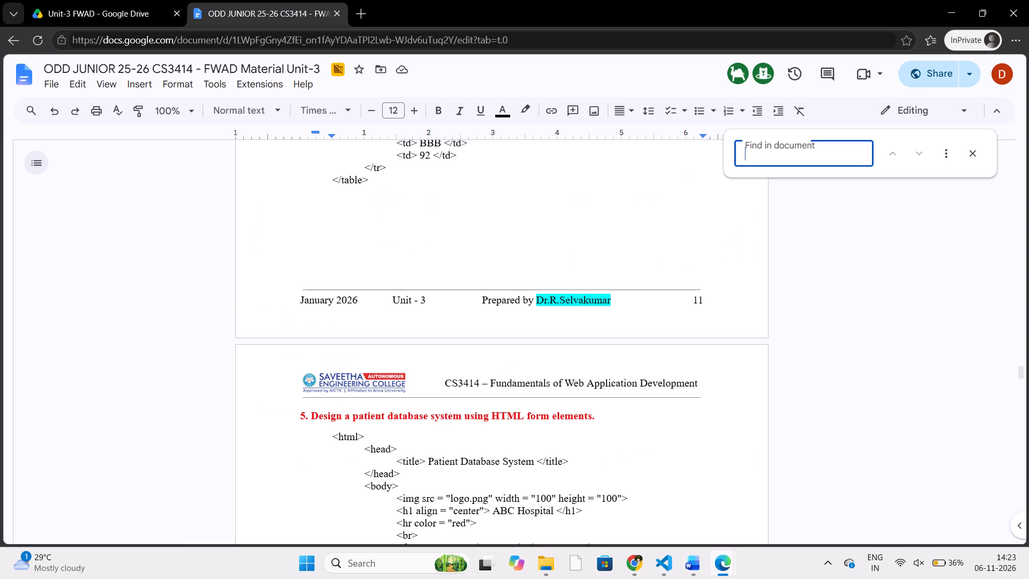
pyautogui.write('semantic')
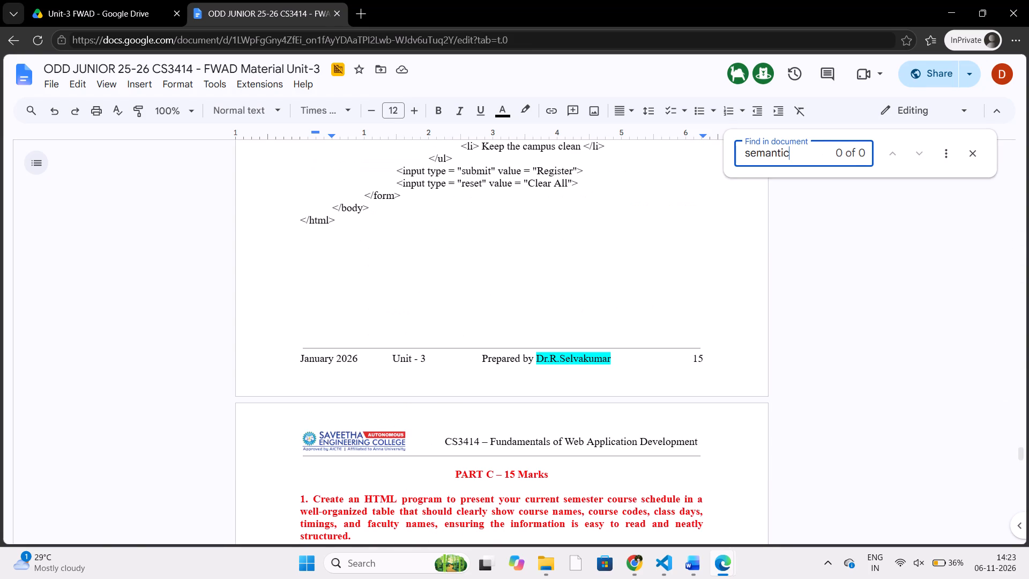
pyautogui.press('Return')
pyautogui.press('Return')
pyautogui.click(219, 259)
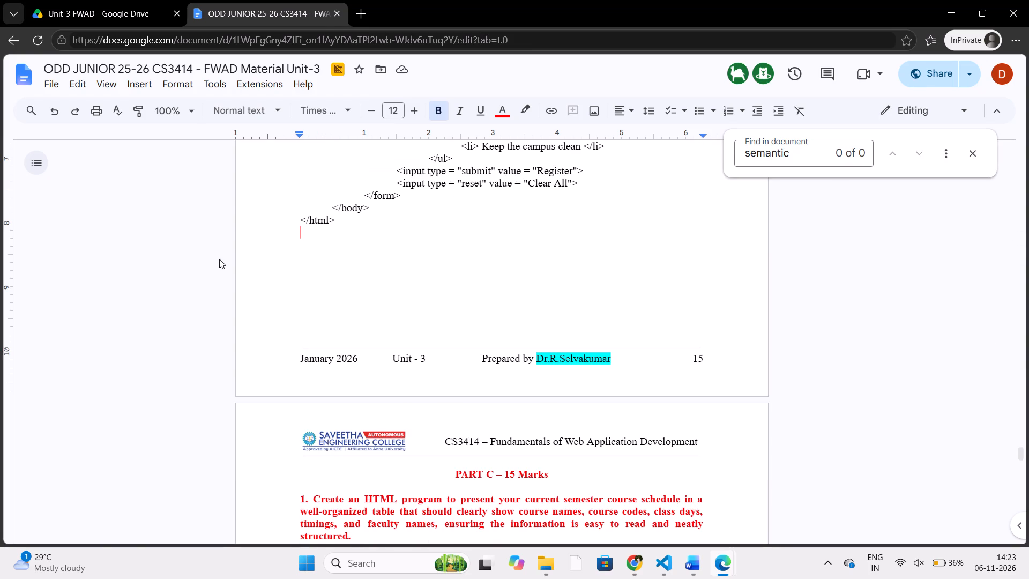
pyautogui.hotkey('ctrl', 'w')
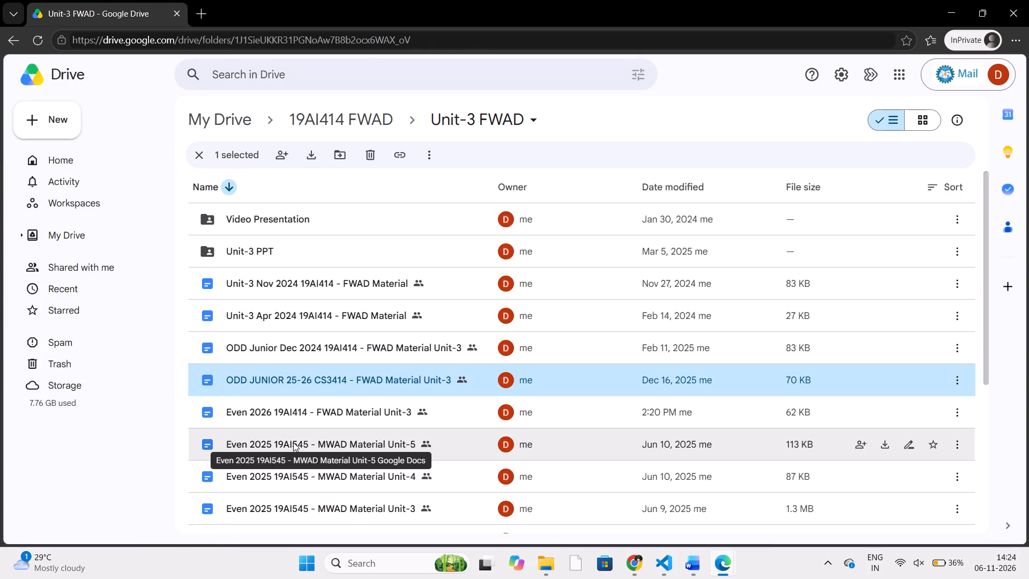
# In the ODD Junior Dec 2024 Unit-3 material, search for "semantic" and copy the HTML5 semantic elements answer from its introduction through the header and footer example.
pyautogui.doubleClick(318, 353)
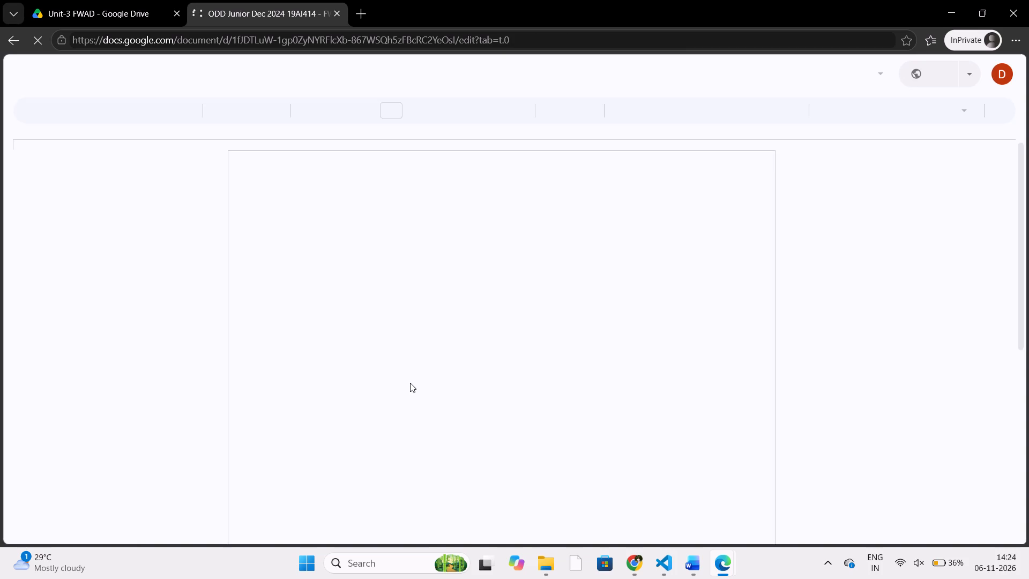
pyautogui.hotkey('ctrl', 'f')
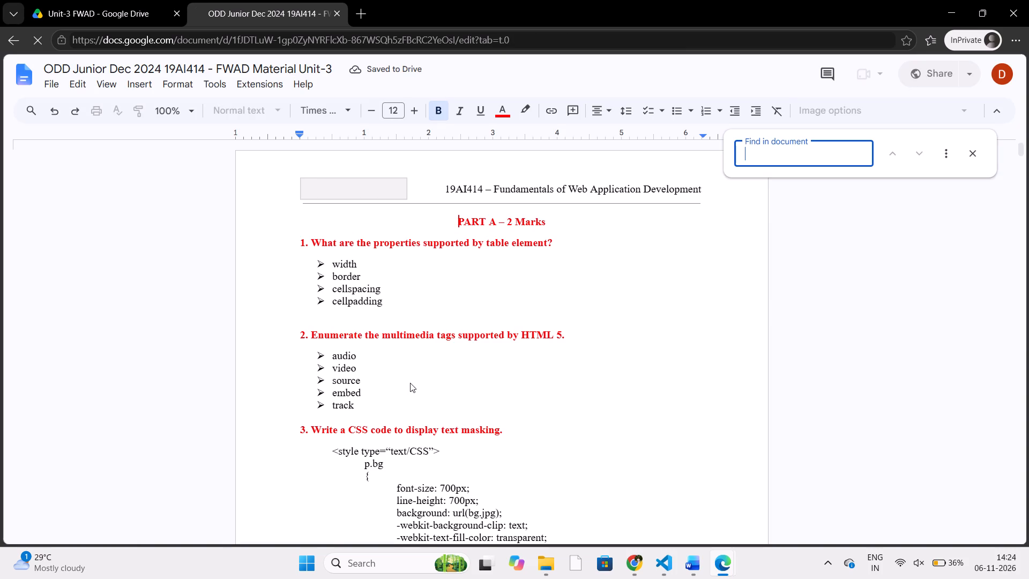
pyautogui.write('semantic')
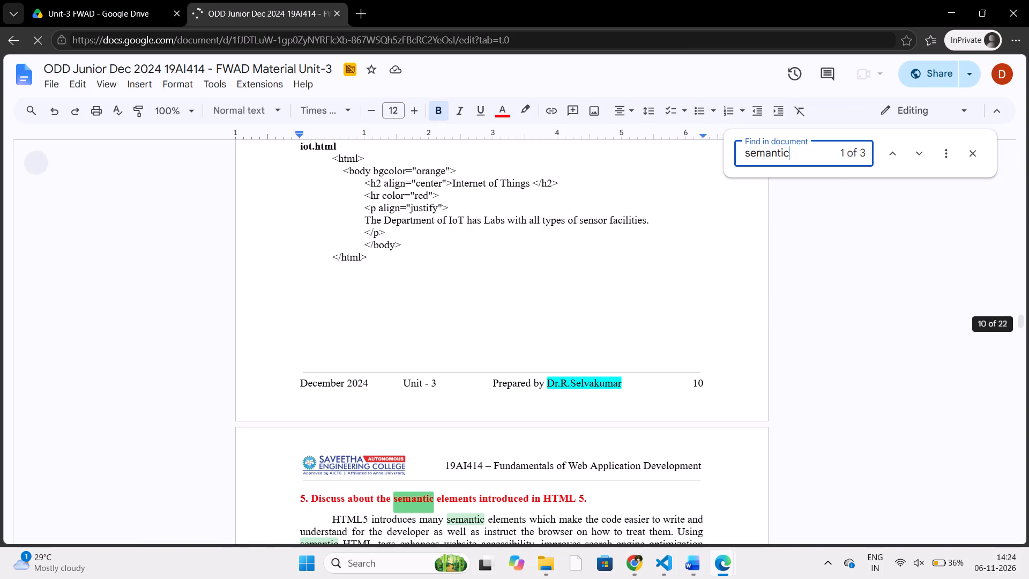
pyautogui.scroll(-1, 432, 470)
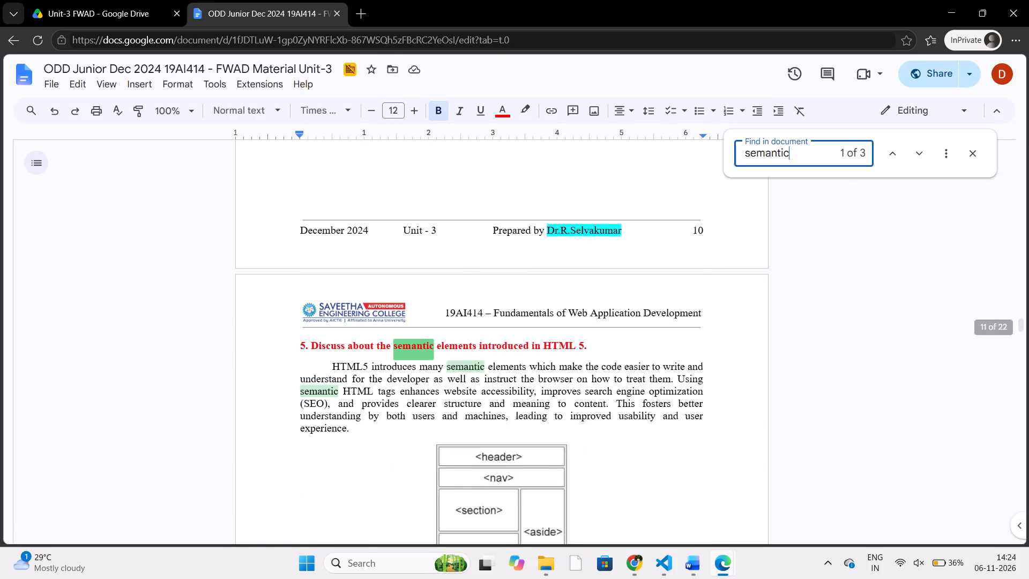
pyautogui.scroll(-1, 432, 470)
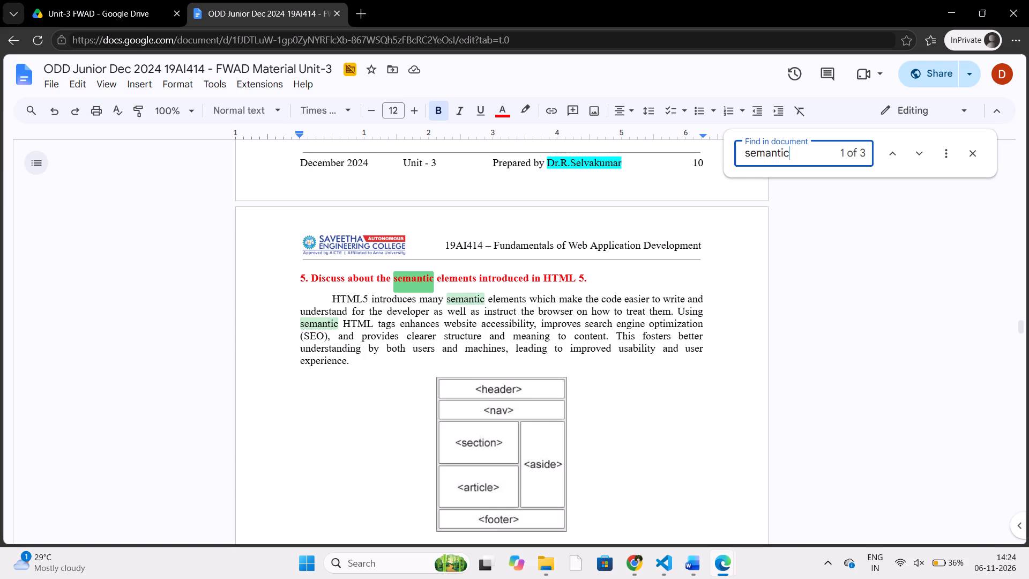
pyautogui.click(326, 300)
pyautogui.scroll(-7, 326, 300)
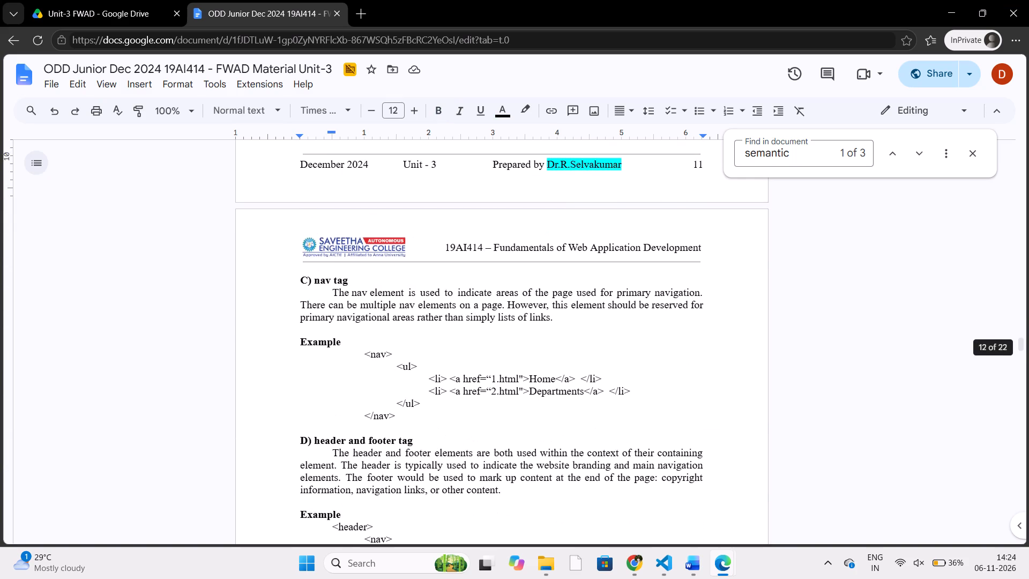
pyautogui.scroll(-7, 326, 300)
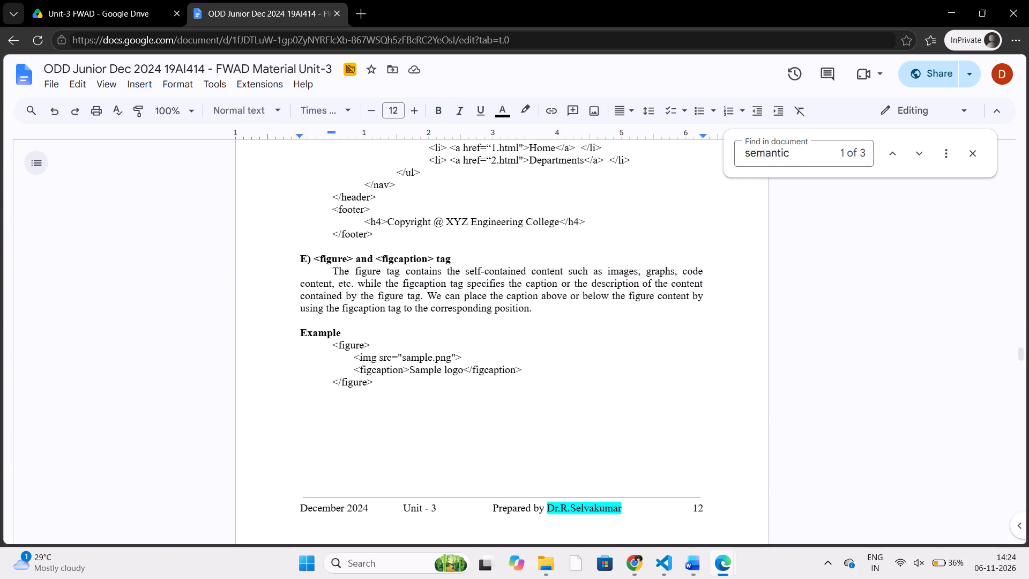
pyautogui.keyDown('shift'); pyautogui.click(389, 236); pyautogui.keyUp('shift')
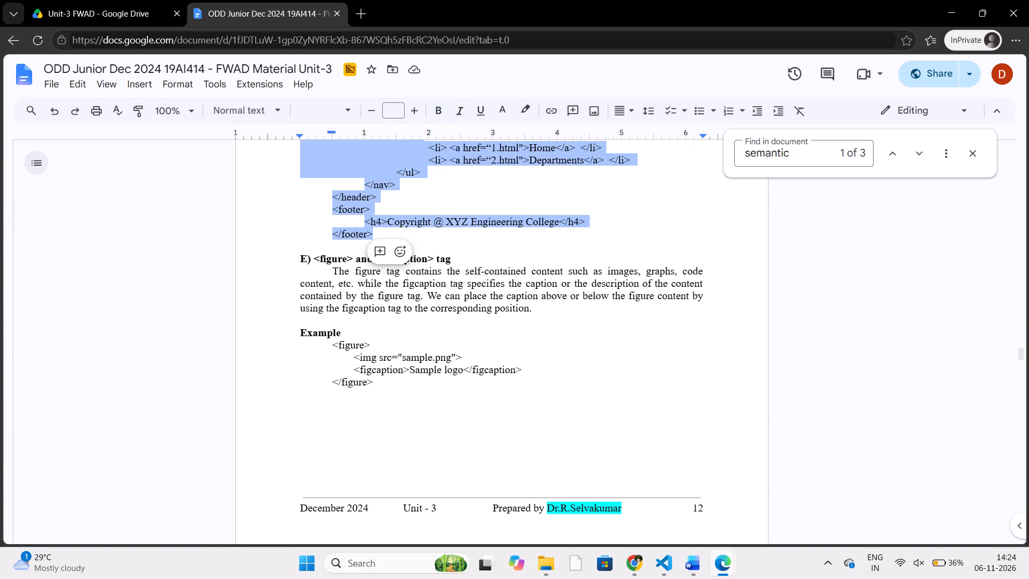
pyautogui.hotkey('ctrl', 'c')
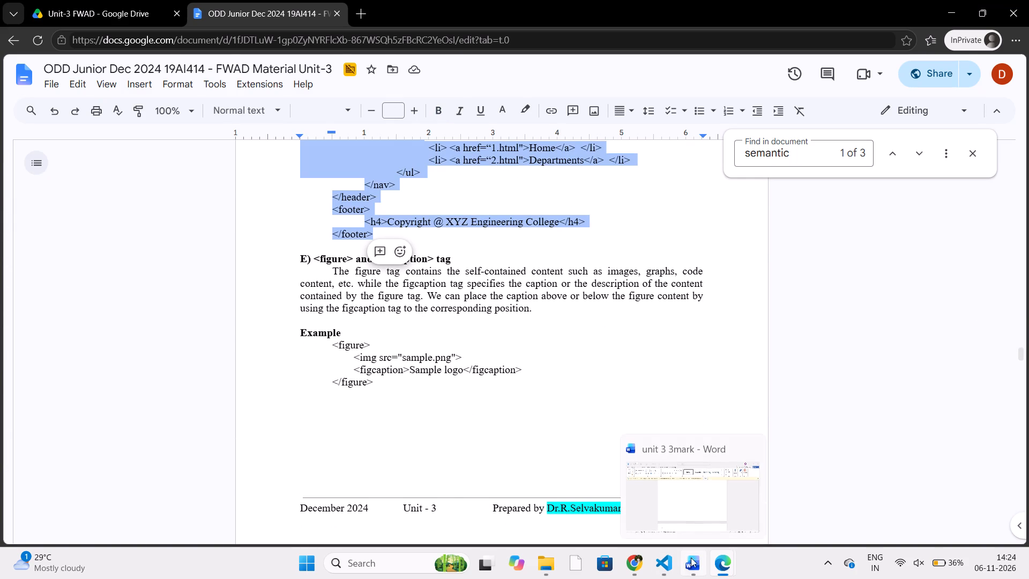
# In the Word document, renumber the empty answer "2." as "4." after checking qr.pdf, and paste the copied semantic elements answer below it.
pyautogui.click(689, 489)
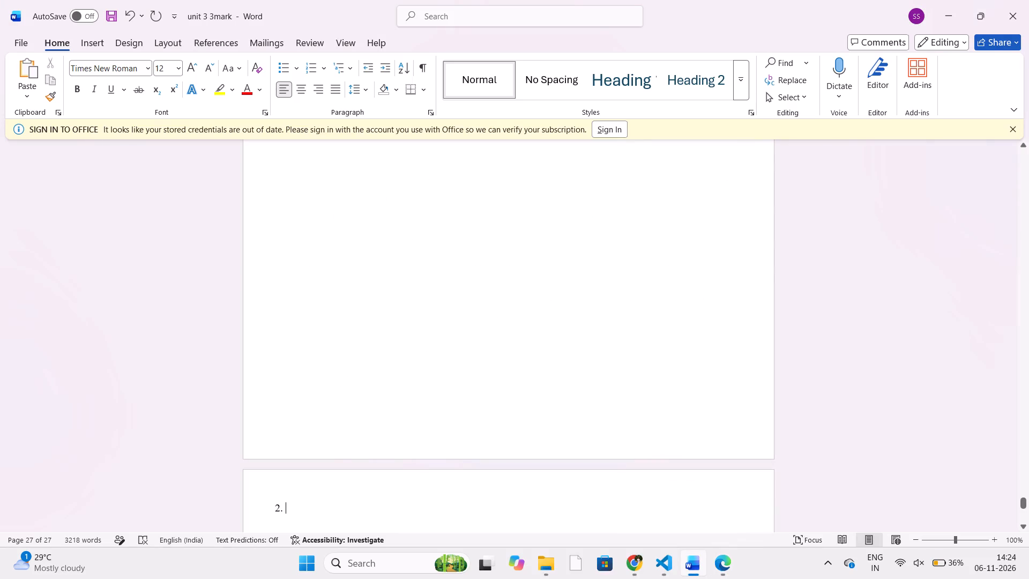
pyautogui.press('Return')
pyautogui.hotkey('alt', 'Tab')
pyautogui.hotkey('alt', 'Tab')
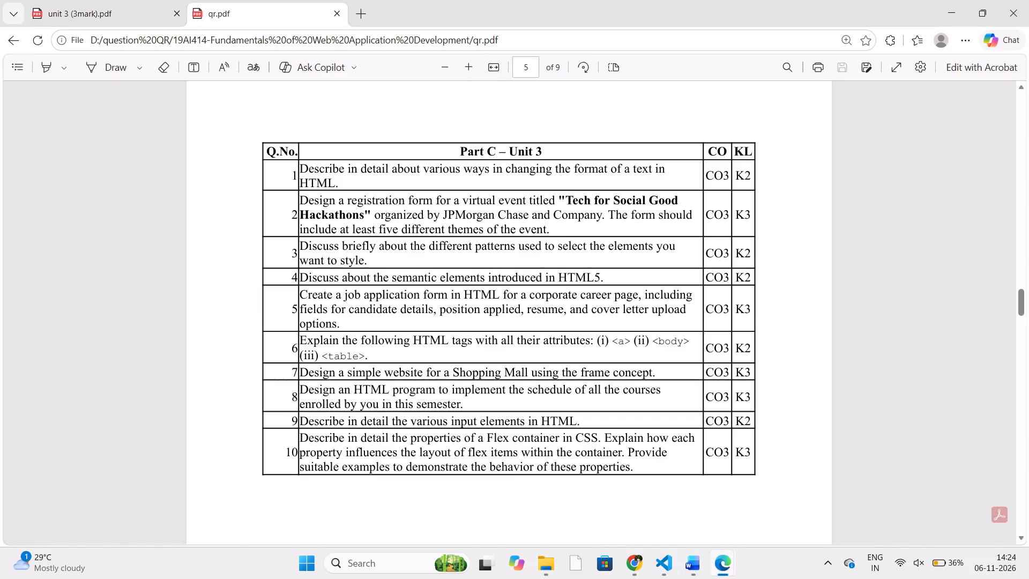
pyautogui.hotkey('alt', 'Tab')
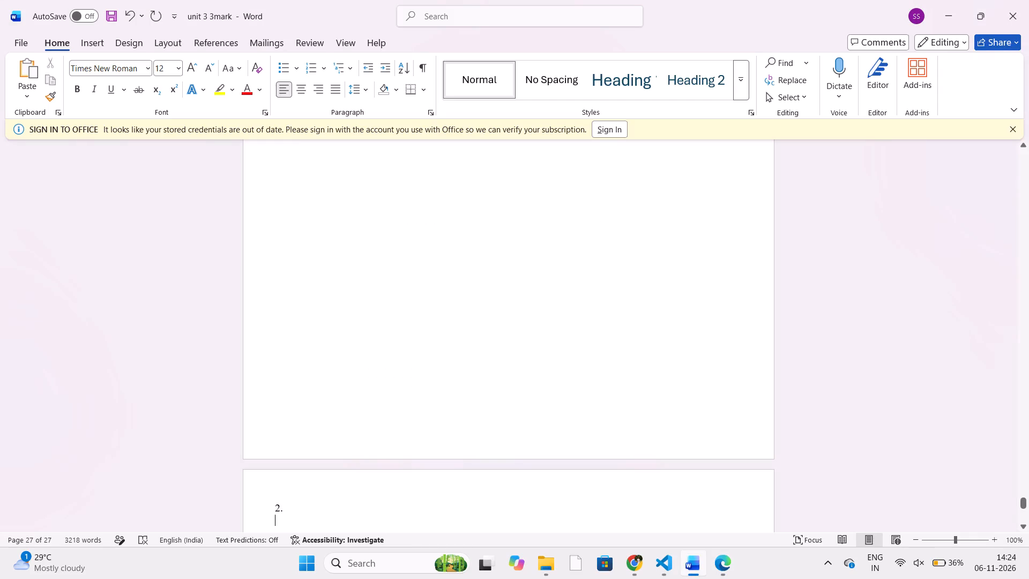
pyautogui.click(279, 506)
pyautogui.press('BackSpace')
pyautogui.press('4')
pyautogui.press('Down')
pyautogui.hotkey('ctrl', 'v')
# In the ODD Junior Dec 2024 material, search for "good" and copy the full HTML code of the Tech for Social Good Hackathons registration form.
pyautogui.hotkey('alt', 'Tab')
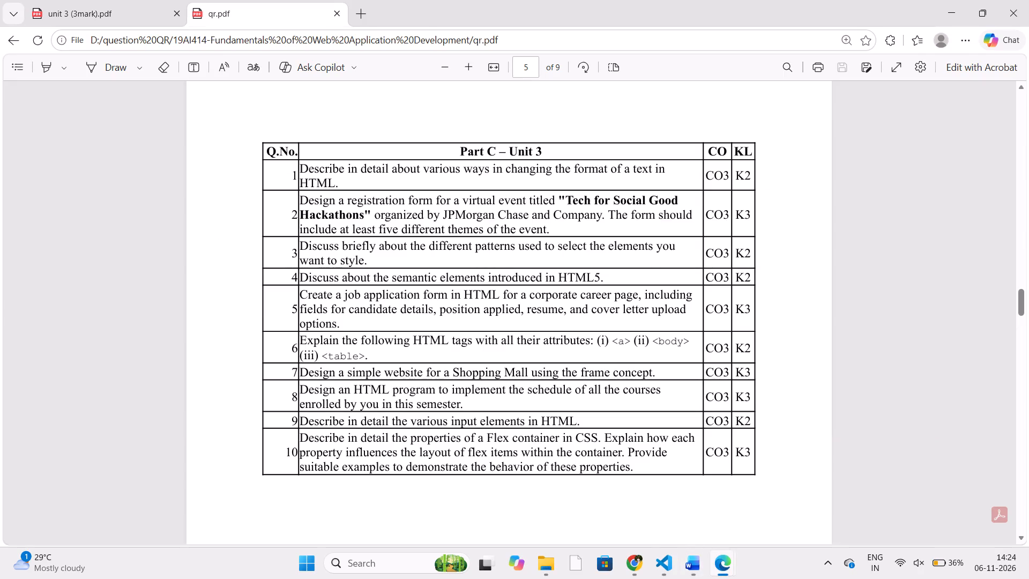
pyautogui.hotkey('alt', 'Tab')
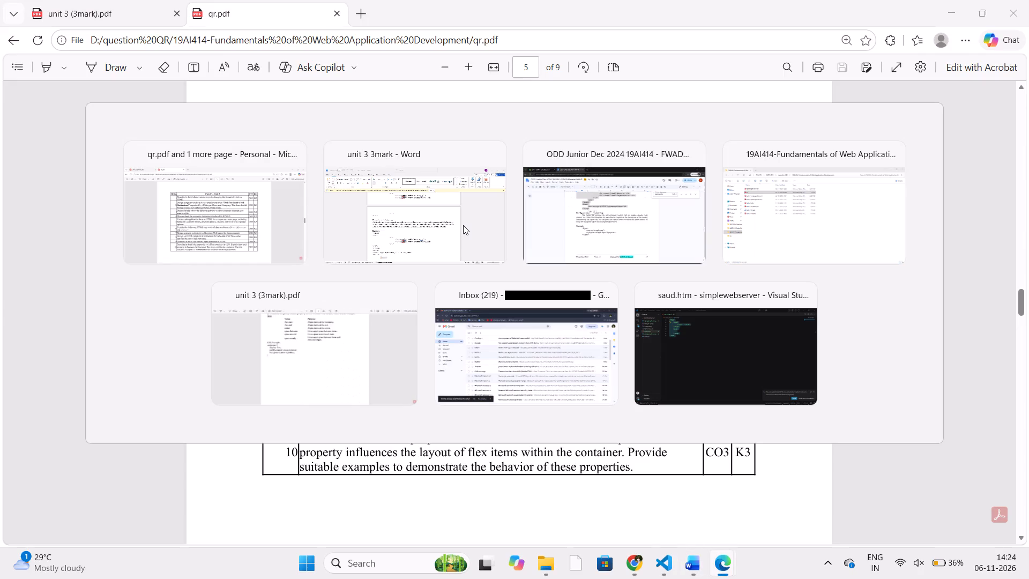
pyautogui.hotkey('alt', 'Tab')
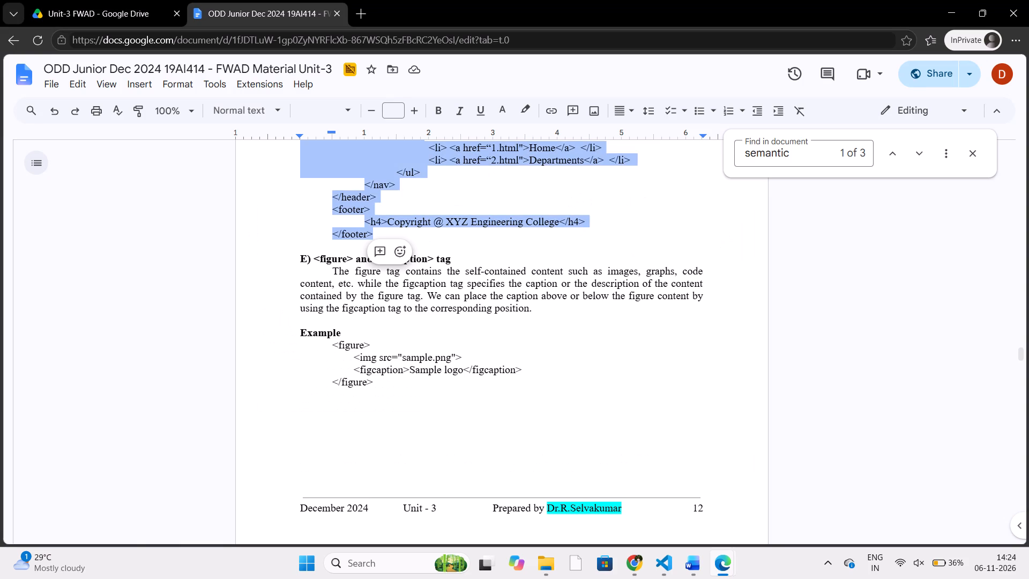
pyautogui.hotkey('ctrl', 'f')
pyautogui.write('good')
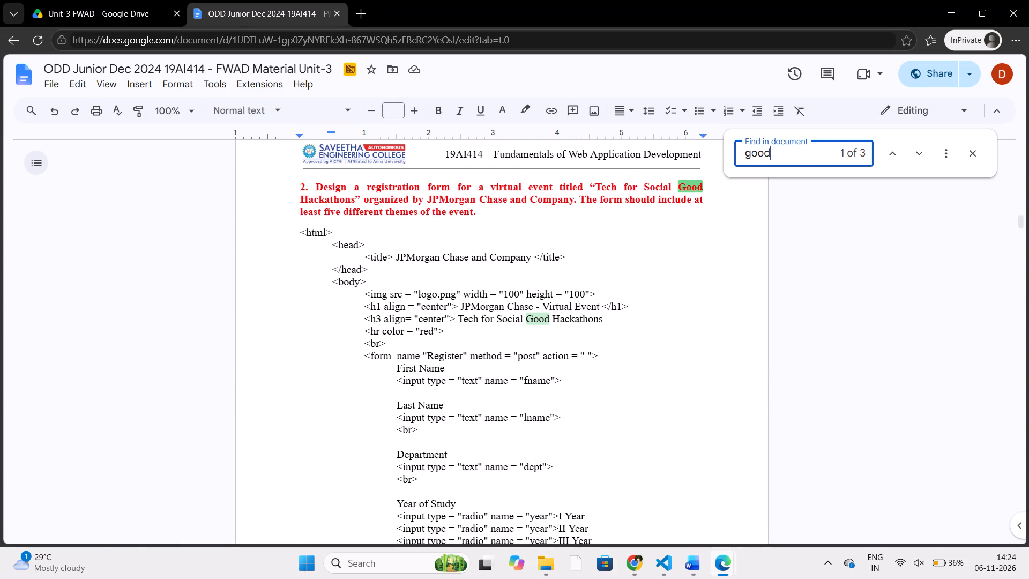
pyautogui.click(303, 233)
pyautogui.scroll(-3, 303, 233)
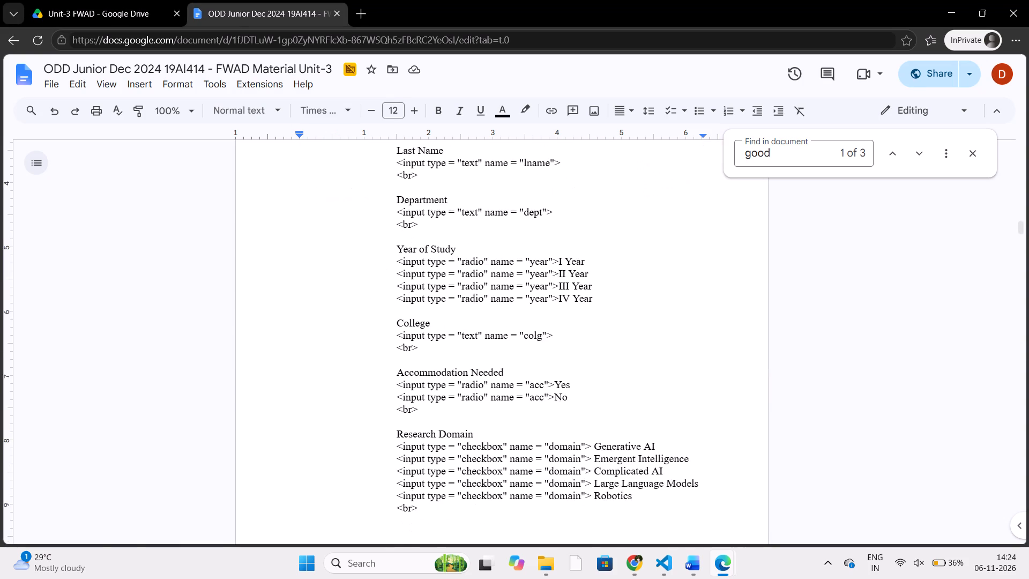
pyautogui.scroll(-9, 303, 233)
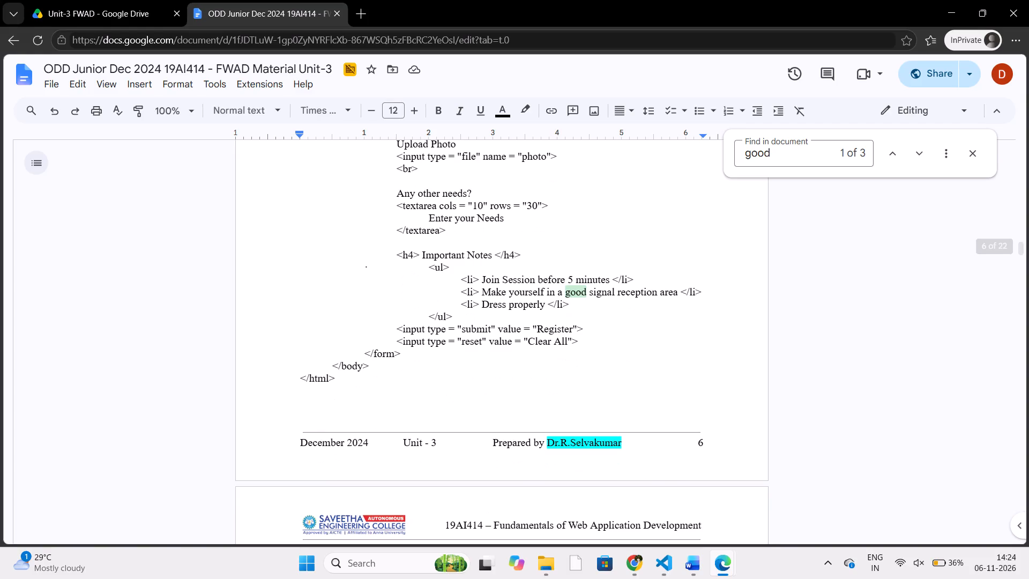
pyautogui.keyDown('shift'); pyautogui.click(340, 377); pyautogui.keyUp('shift')
pyautogui.hotkey('ctrl', 'c')
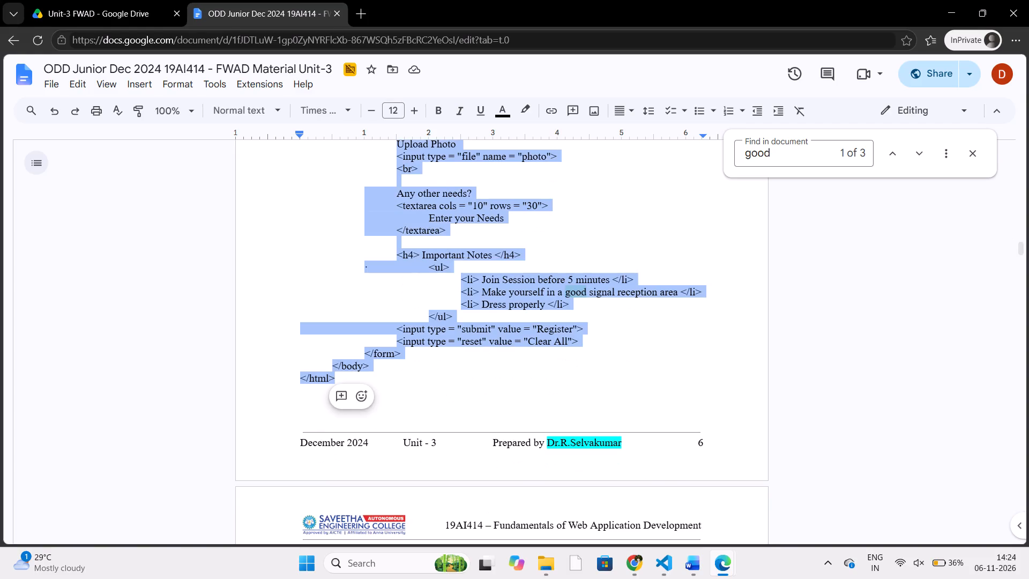
# Start a new page after the semantic elements answer in Word, number it "2.", and paste the copied registration form code below.
pyautogui.hotkey('alt', 'Tab')
pyautogui.hotkey('alt', 'Tab')
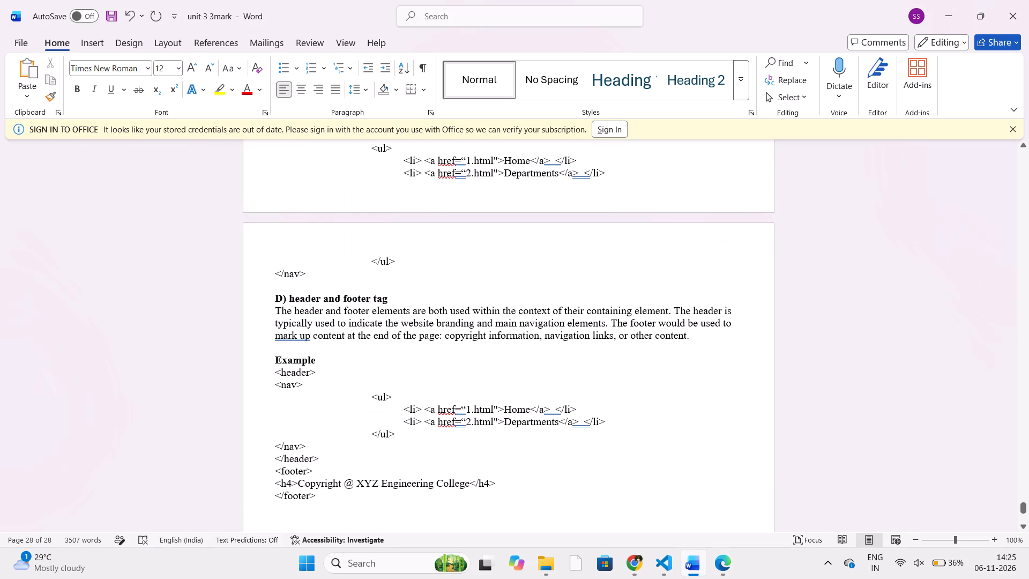
pyautogui.scroll(-3, 335, 402)
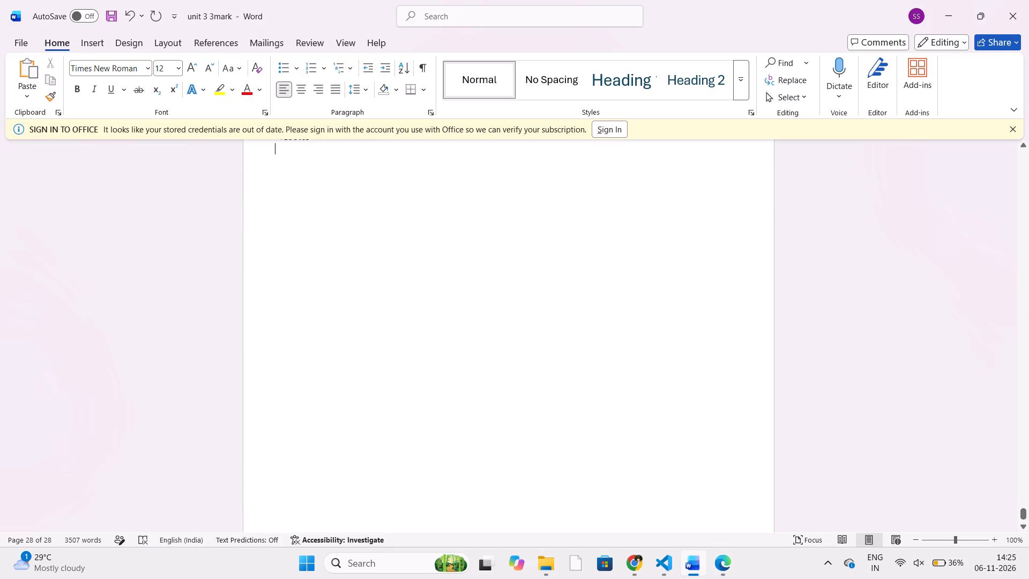
pyautogui.hotkey('ctrl', 'Return')
pyautogui.write('2.')
pyautogui.press('Return')
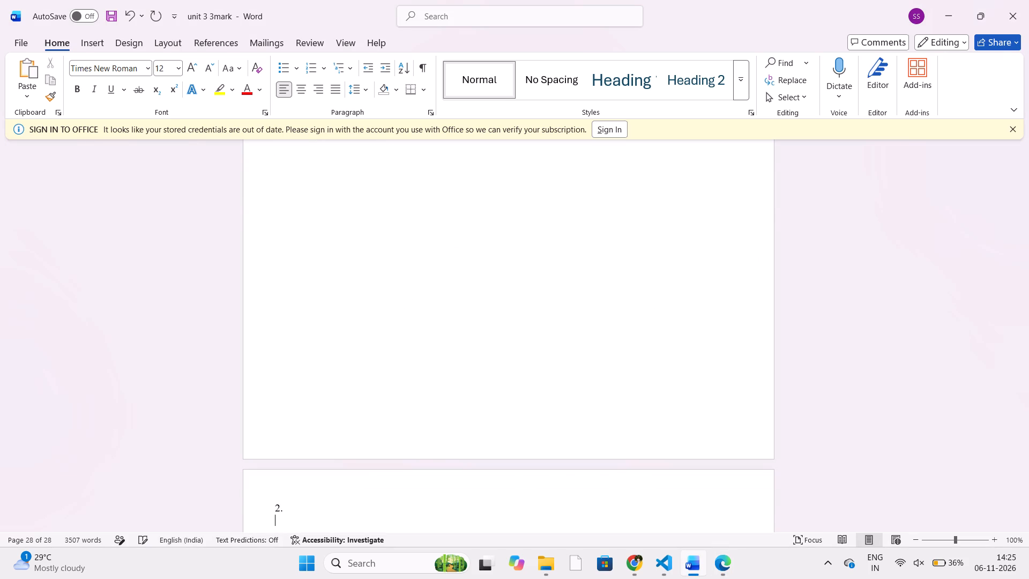
pyautogui.hotkey('ctrl', 'v')
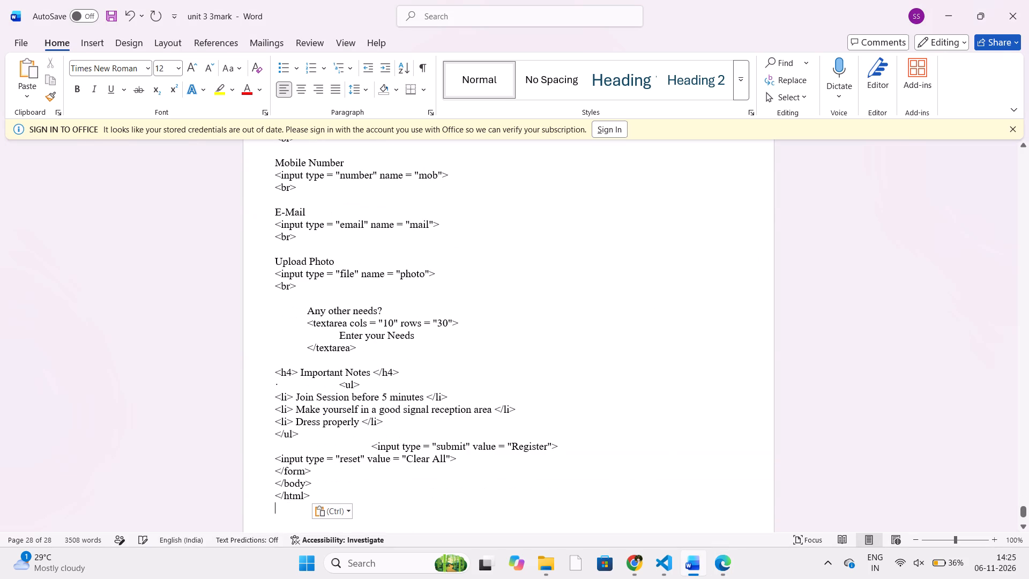
# Start a new page after the registration form code and number it "6.".
pyautogui.press('Return')
pyautogui.hotkey('ctrl', 'Return')
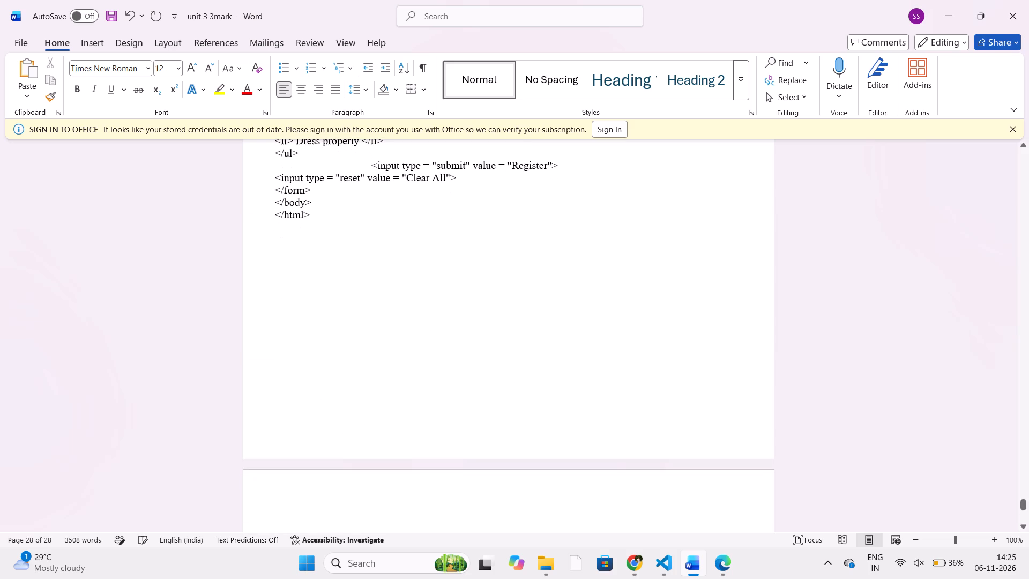
pyautogui.write('6.')
pyautogui.press('Return')
# Search the ODD Junior Dec 2024 material for "body" and then "table" to locate question 6, checking its wording in qr.pdf.
pyautogui.hotkey('alt', 'Tab')
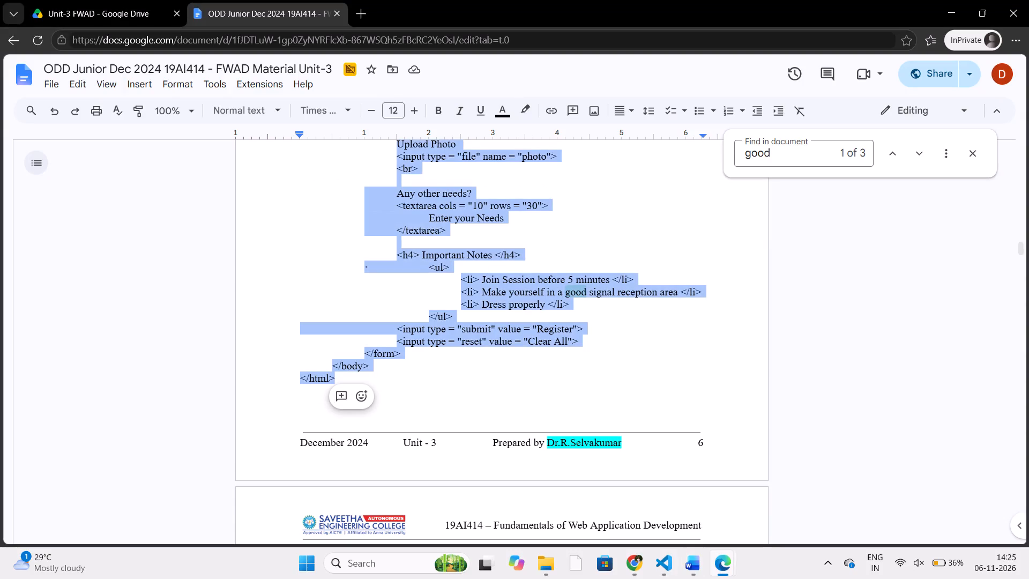
pyautogui.hotkey('ctrl', 'f')
pyautogui.write('body')
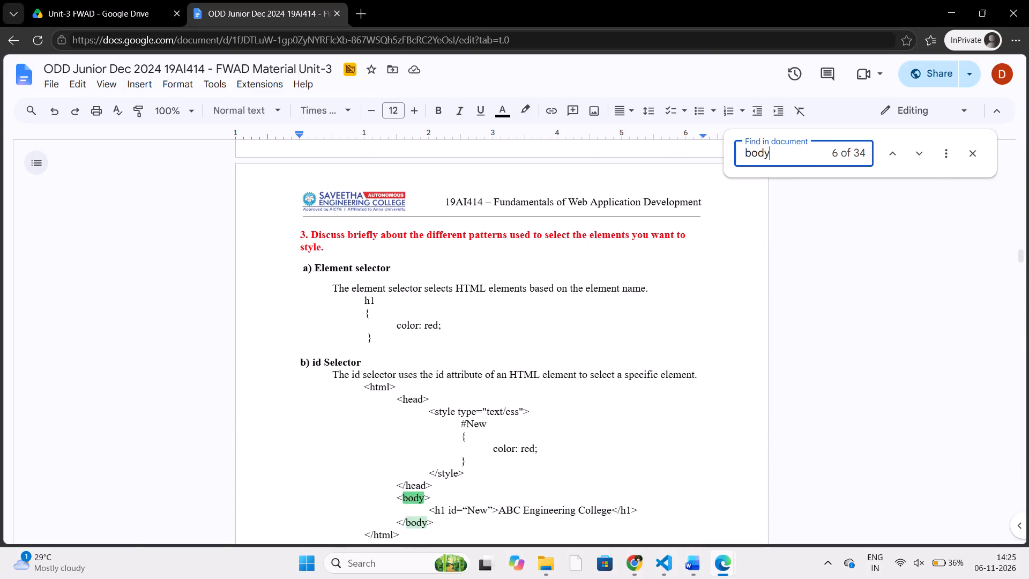
pyautogui.hotkey('alt', 'Tab')
pyautogui.hotkey('alt', 'Tab')
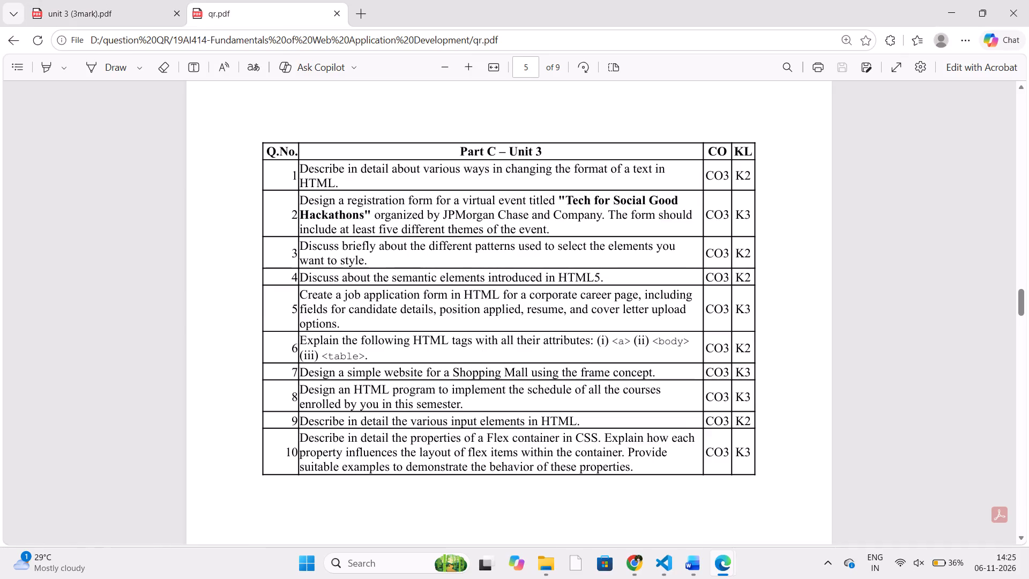
pyautogui.hotkey('alt', 'Tab')
pyautogui.hotkey('ctrl', 'f')
pyautogui.write('table')
pyautogui.hotkey('alt', 'Tab')
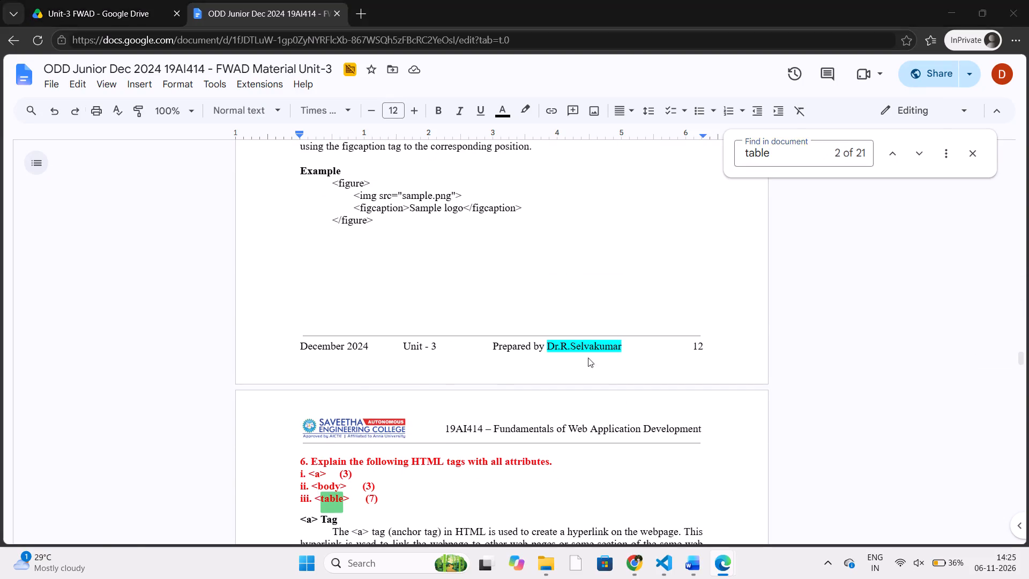
pyautogui.hotkey('alt', 'Tab')
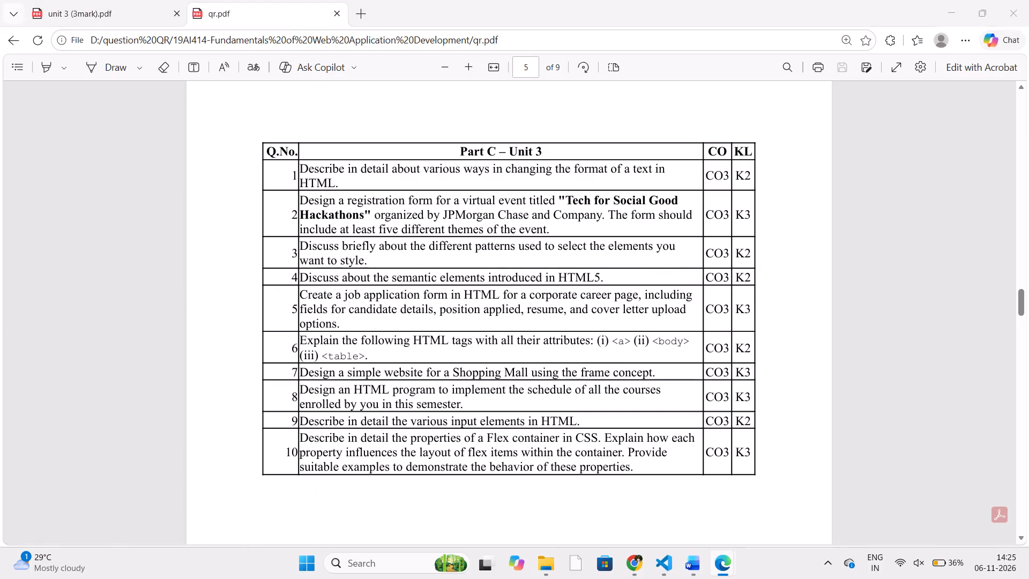
# Copy the full answer to question 6, from the "<a> Tag" heading through the closing </table> of the last example.
pyautogui.scroll(-1, 406, 422)
pyautogui.click(296, 415)
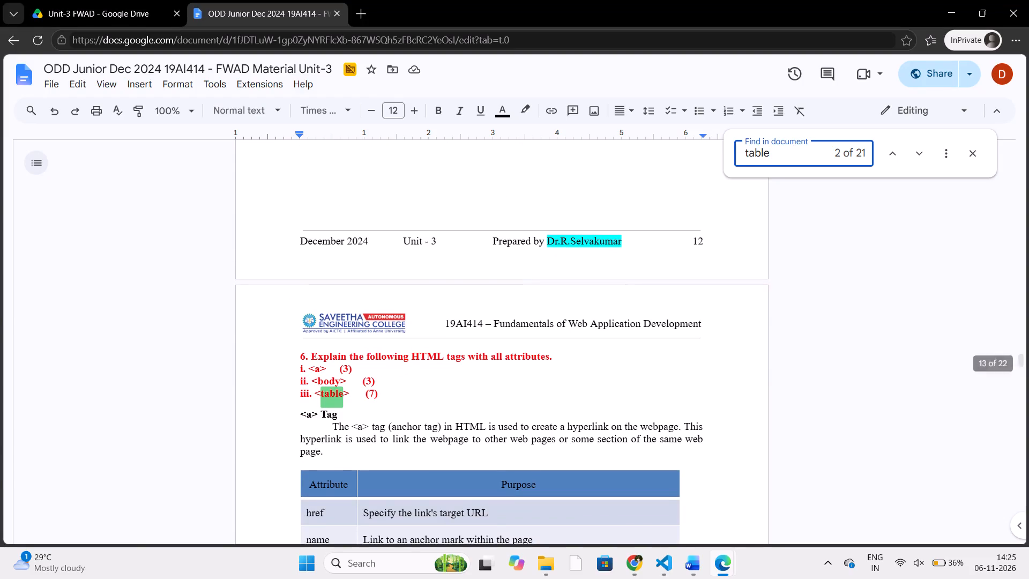
pyautogui.scroll(-7, 296, 415)
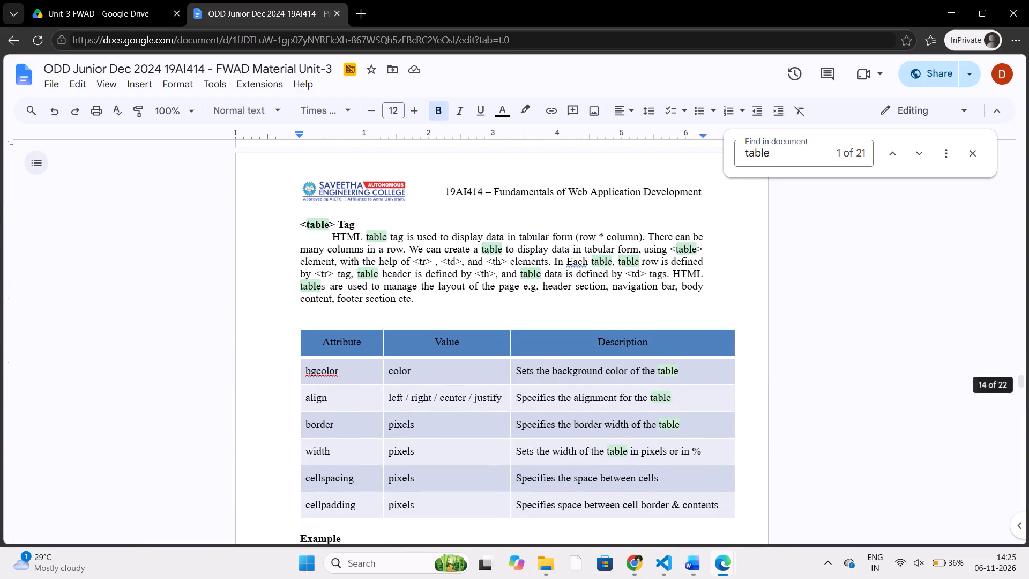
pyautogui.scroll(-3, 296, 415)
pyautogui.scroll(-2, 386, 415)
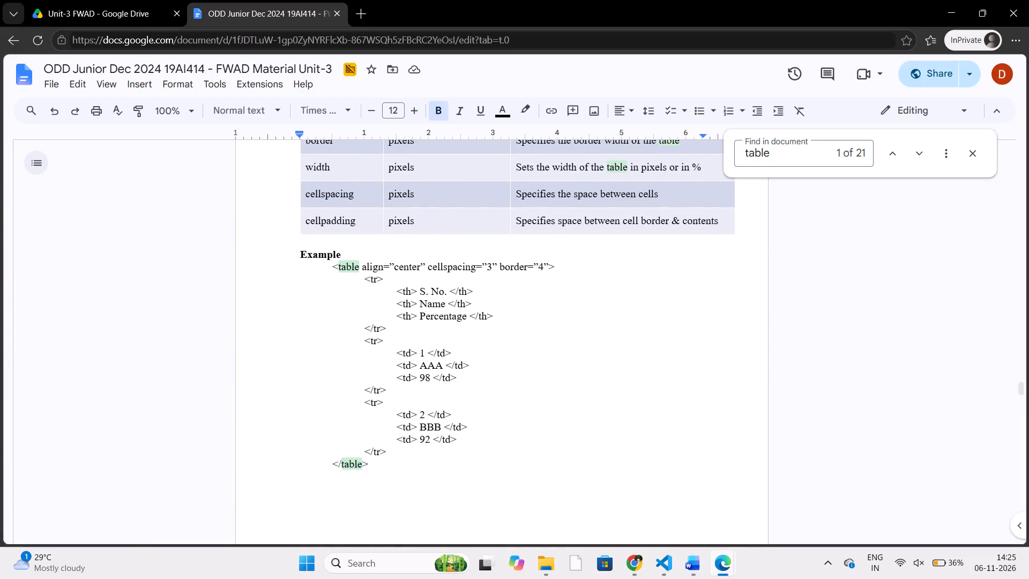
pyautogui.keyDown('shift'); pyautogui.click(379, 467); pyautogui.keyUp('shift')
pyautogui.hotkey('ctrl', 'c')
# Paste the copied answer on the <a>, <body> and <table> tags below "6." in the Word document.
pyautogui.hotkey('alt', 'Tab')
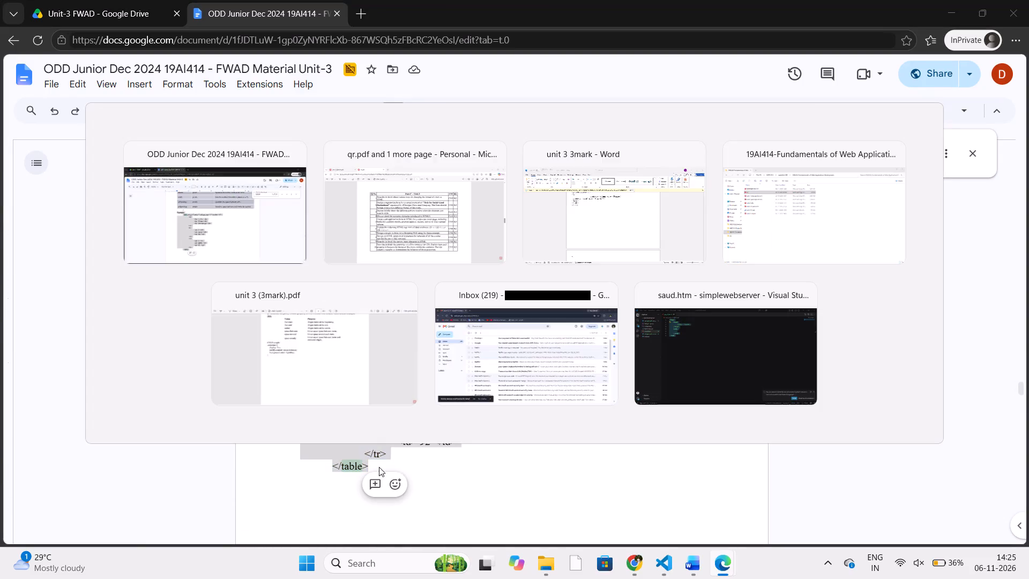
pyautogui.hotkey('alt', 'Tab')
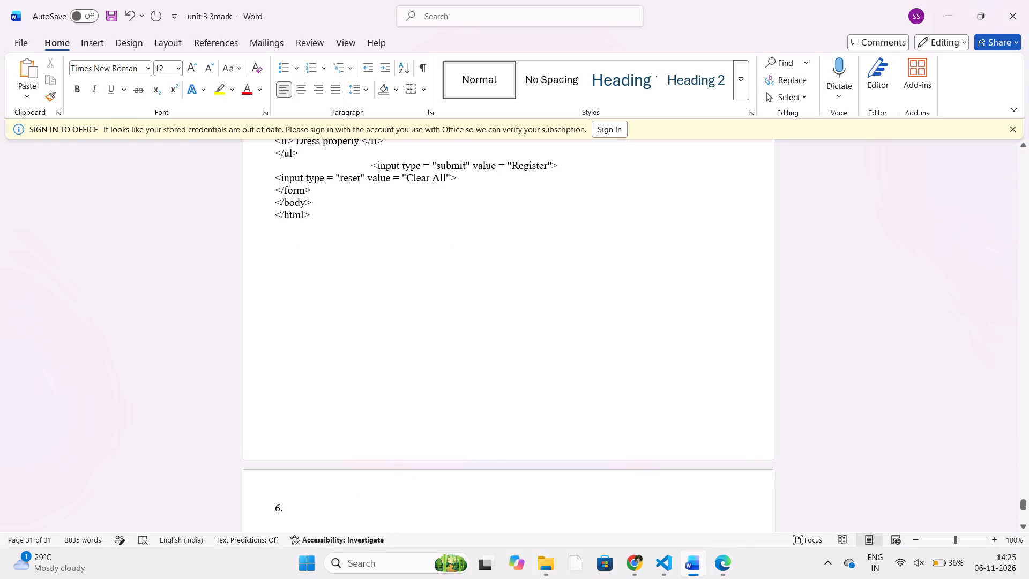
pyautogui.hotkey('ctrl', 'v')
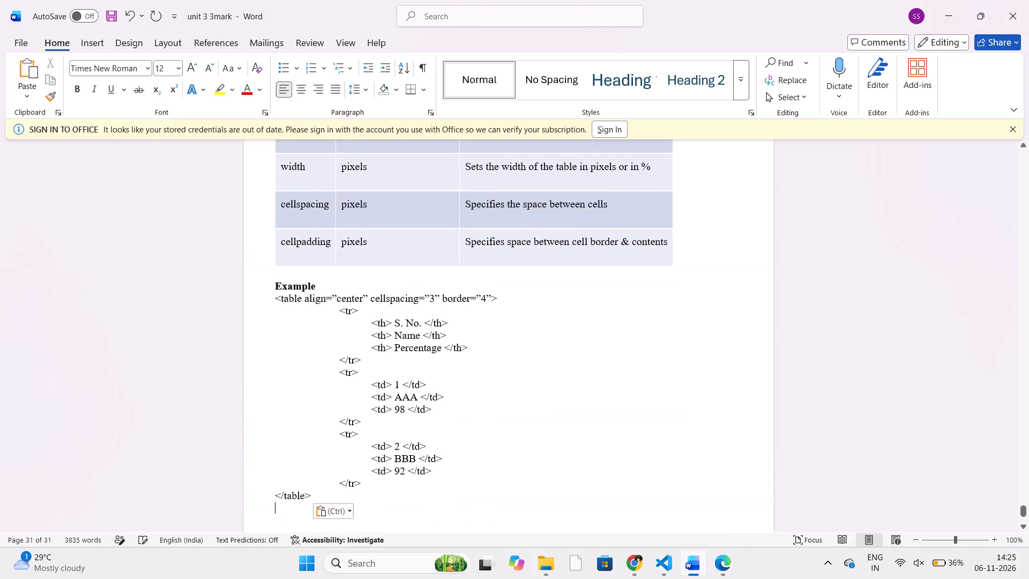
# Close the InPrivate browser window holding the ODD Junior Dec 2024 material.
pyautogui.hotkey('alt', 'Tab')
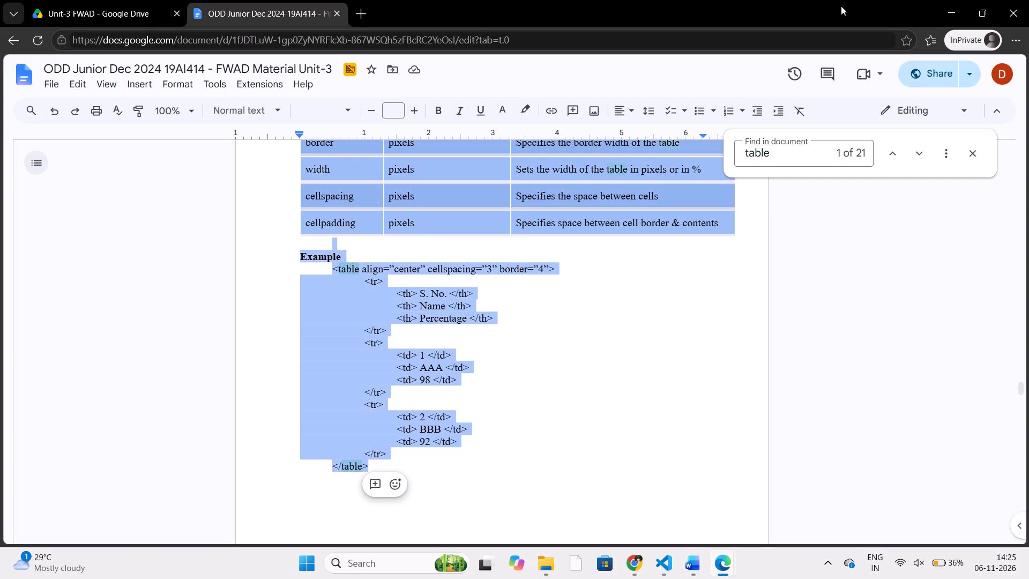
pyautogui.click(1017, 16)
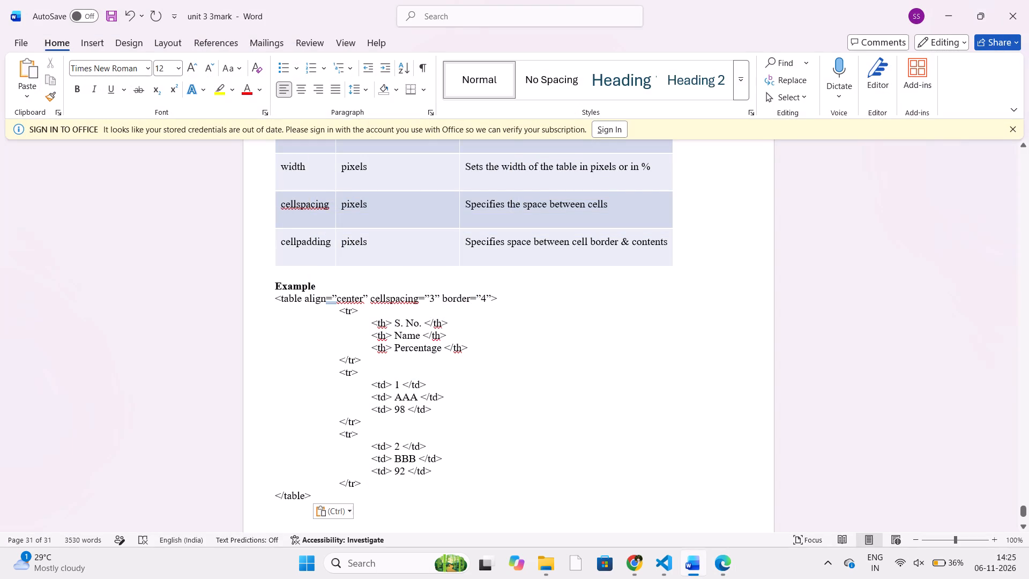
# Look through the Word document from answer 6 back to the "PART – B" heading and the answers around it.
pyautogui.click(715, 383)
pyautogui.keyDown('ctrl'); pyautogui.scroll(-4, 721, 317); pyautogui.keyUp('ctrl')
pyautogui.scroll(2, 721, 317)
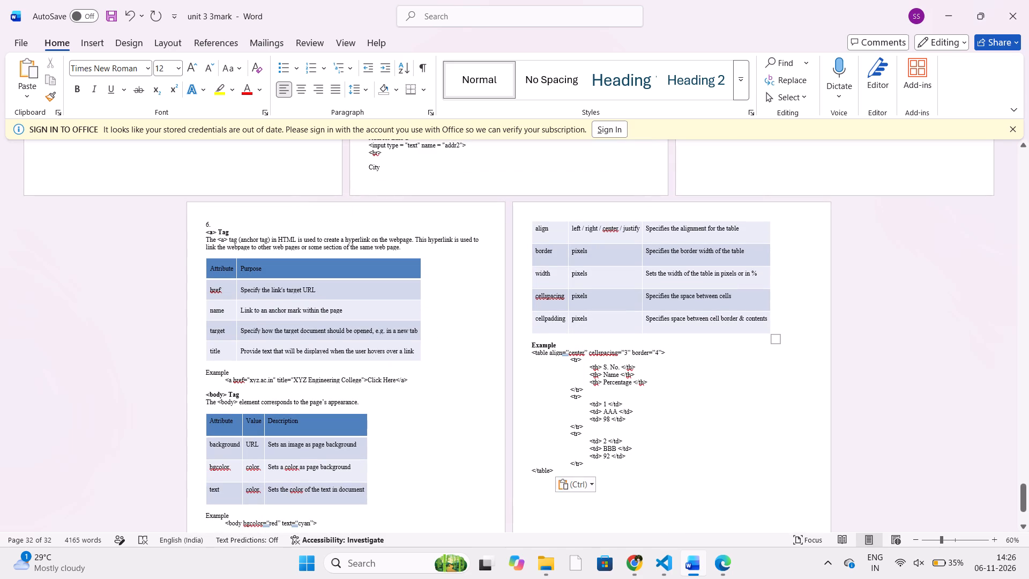
pyautogui.keyDown('ctrl'); pyautogui.scroll(4, 721, 317); pyautogui.keyUp('ctrl')
pyautogui.scroll(4, 721, 317)
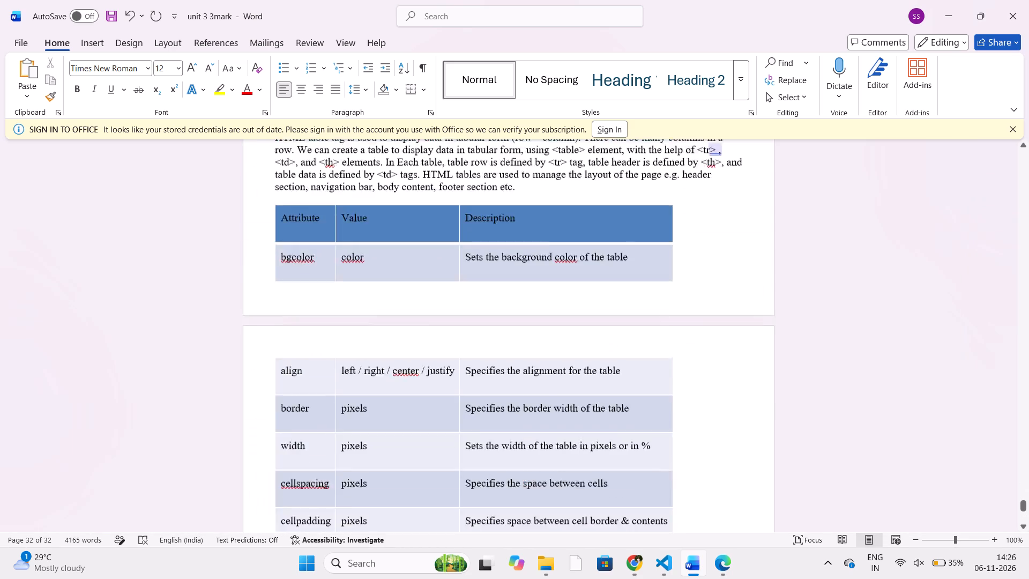
pyautogui.scroll(14, 721, 317)
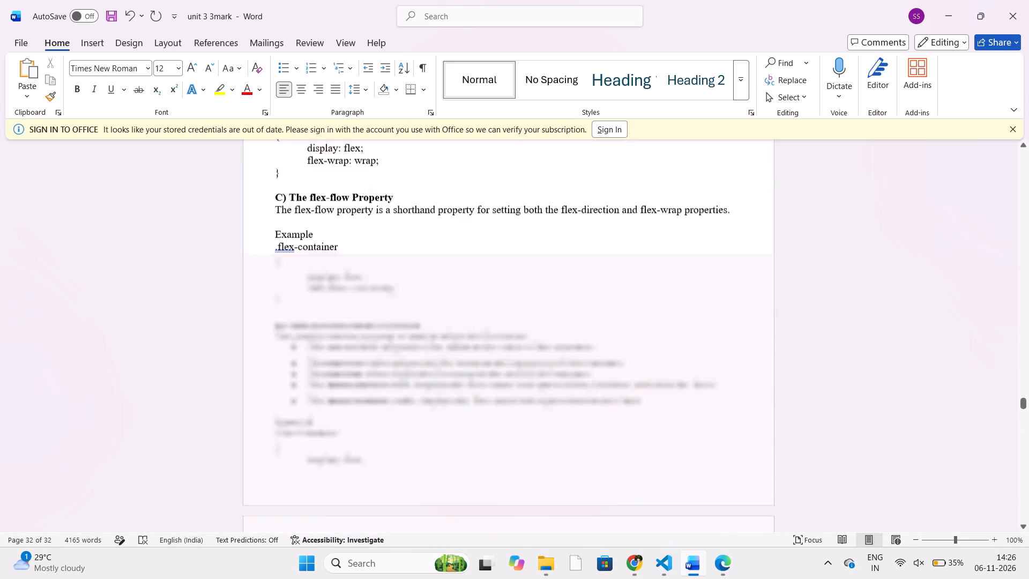
pyautogui.scroll(16, 721, 317)
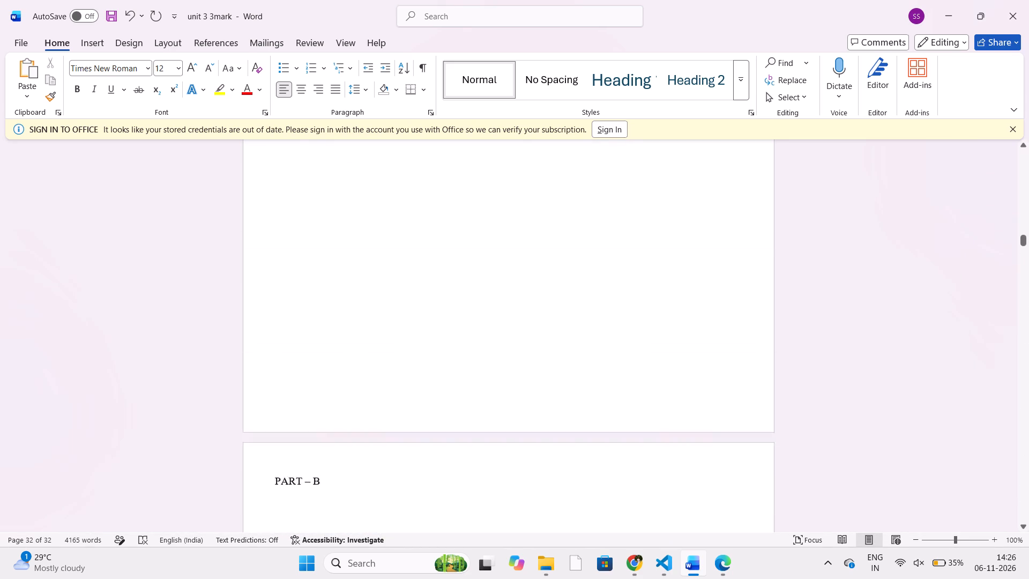
pyautogui.scroll(-1, 721, 317)
pyautogui.scroll(4, 721, 317)
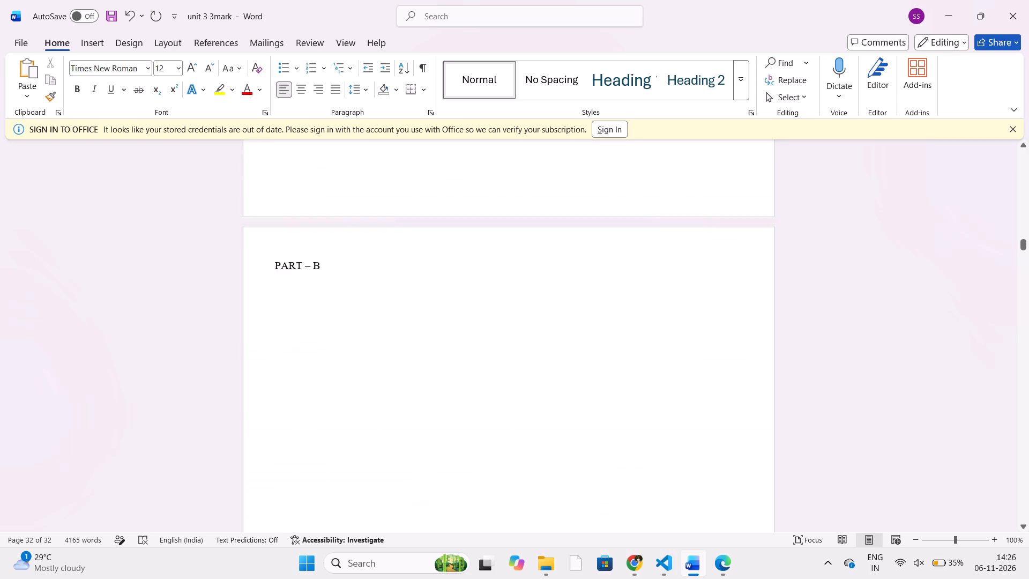
pyautogui.scroll(4, 721, 317)
pyautogui.scroll(-2, 721, 317)
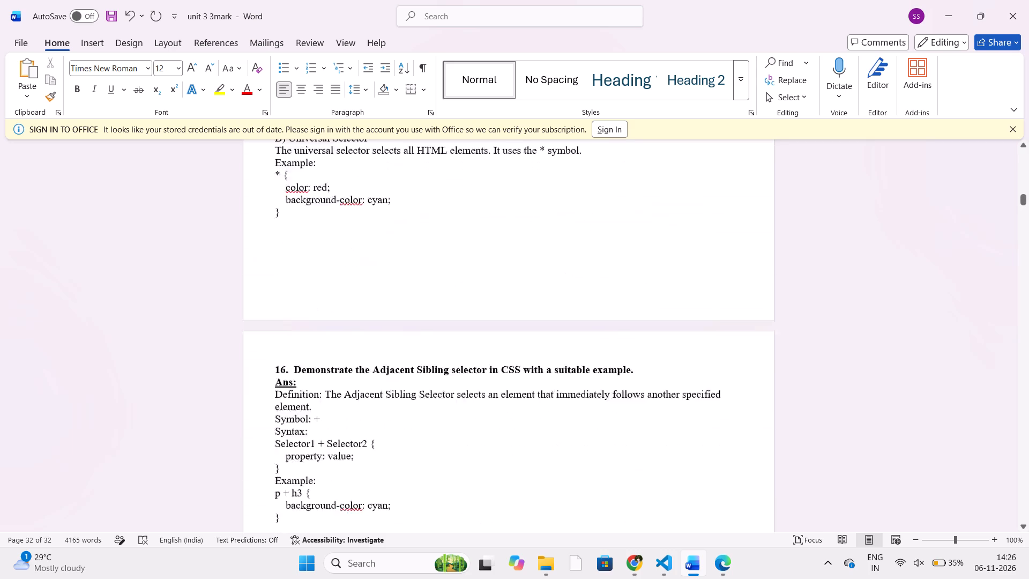
pyautogui.scroll(-11, 721, 317)
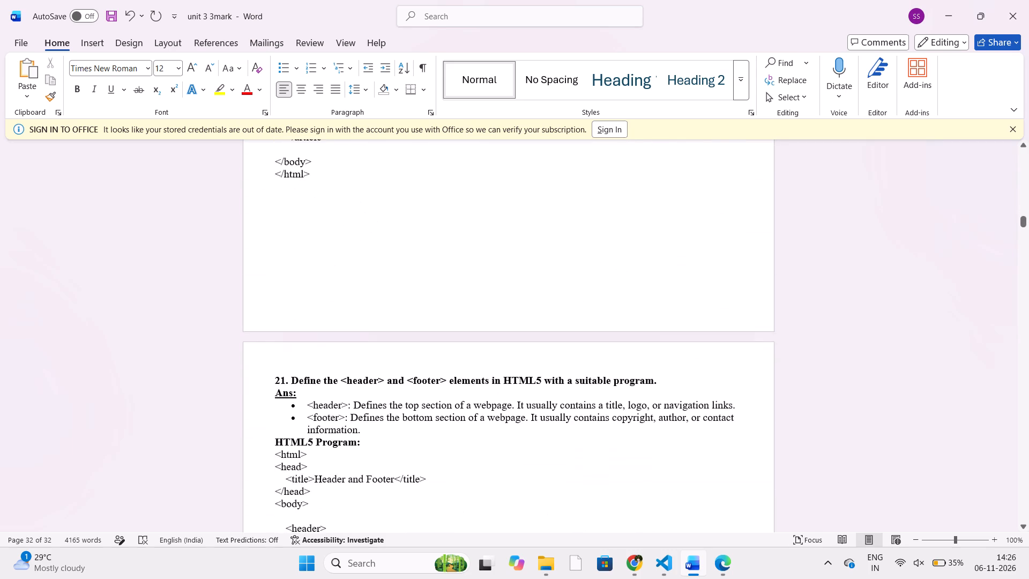
pyautogui.scroll(-10, 721, 317)
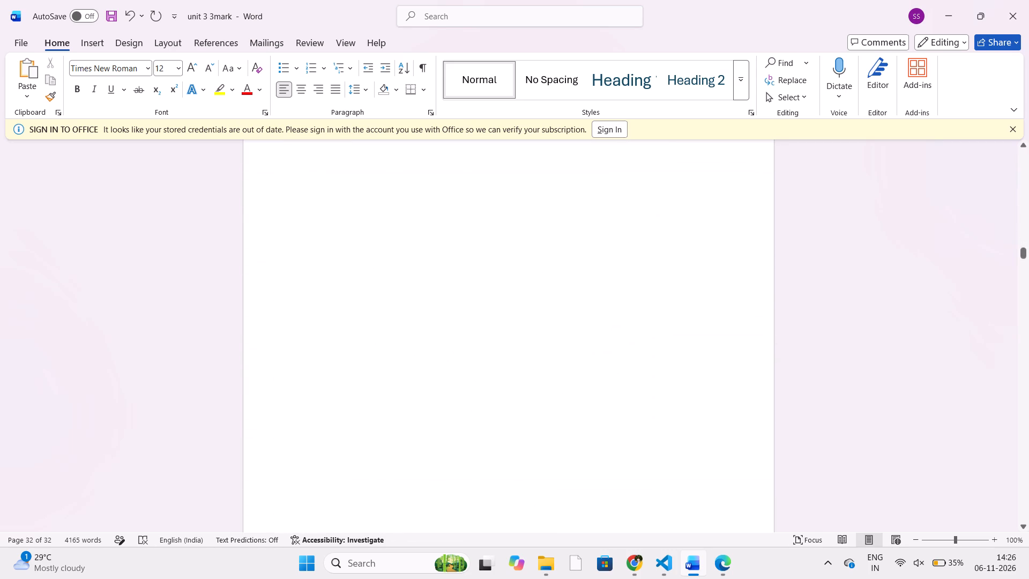
pyautogui.scroll(-4, 721, 317)
pyautogui.scroll(1, 721, 317)
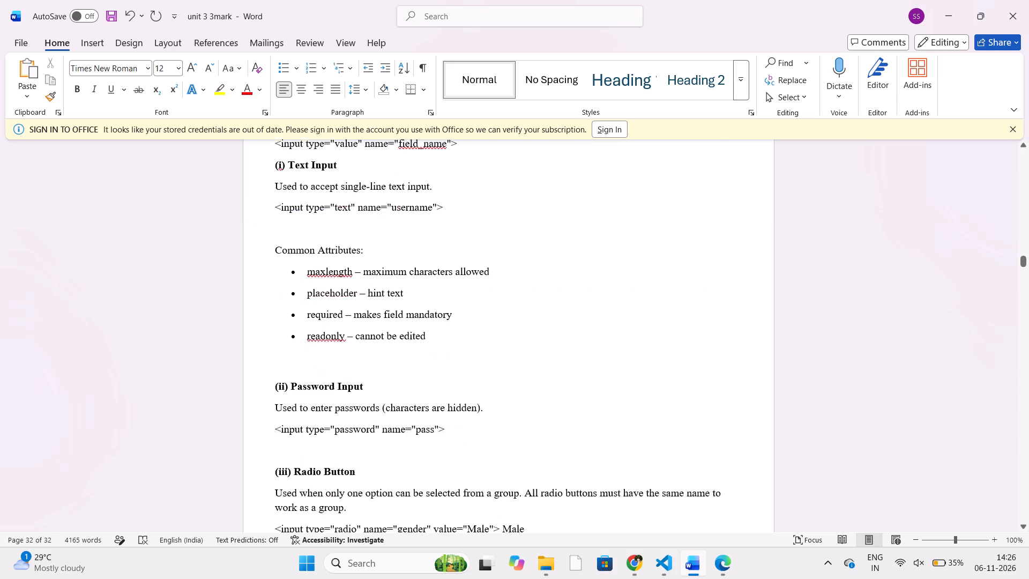
pyautogui.scroll(3, 721, 317)
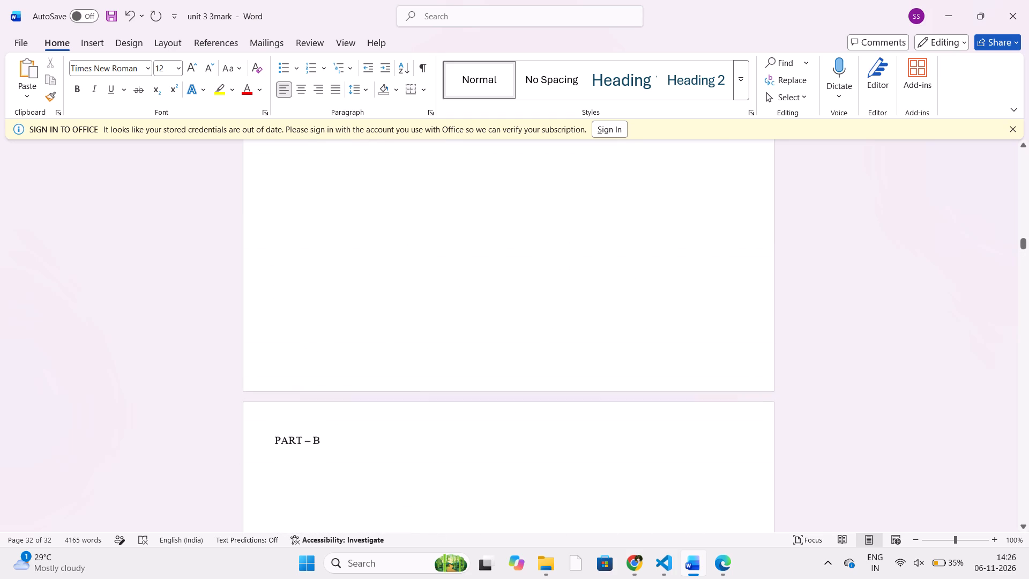
pyautogui.scroll(2, 721, 317)
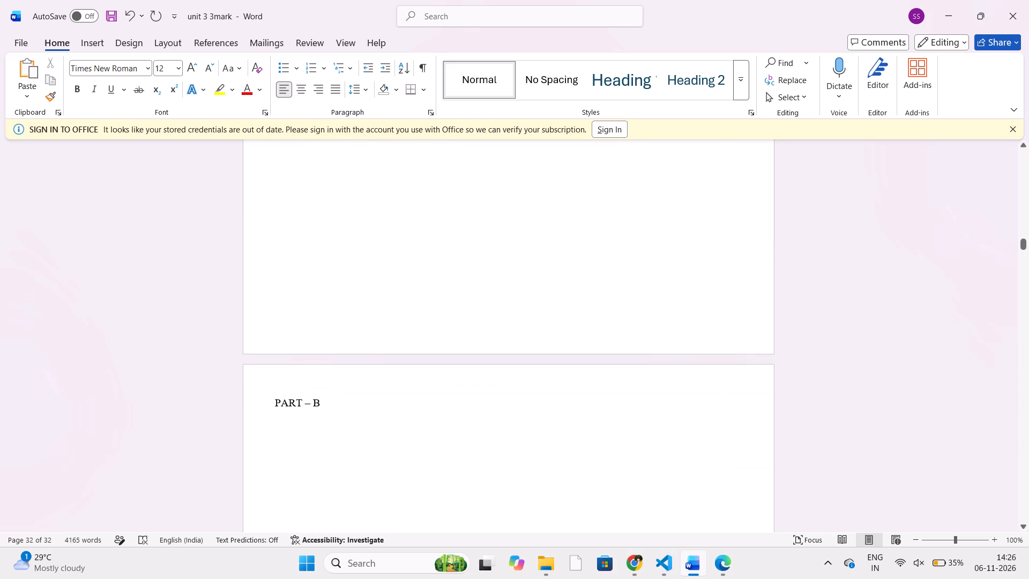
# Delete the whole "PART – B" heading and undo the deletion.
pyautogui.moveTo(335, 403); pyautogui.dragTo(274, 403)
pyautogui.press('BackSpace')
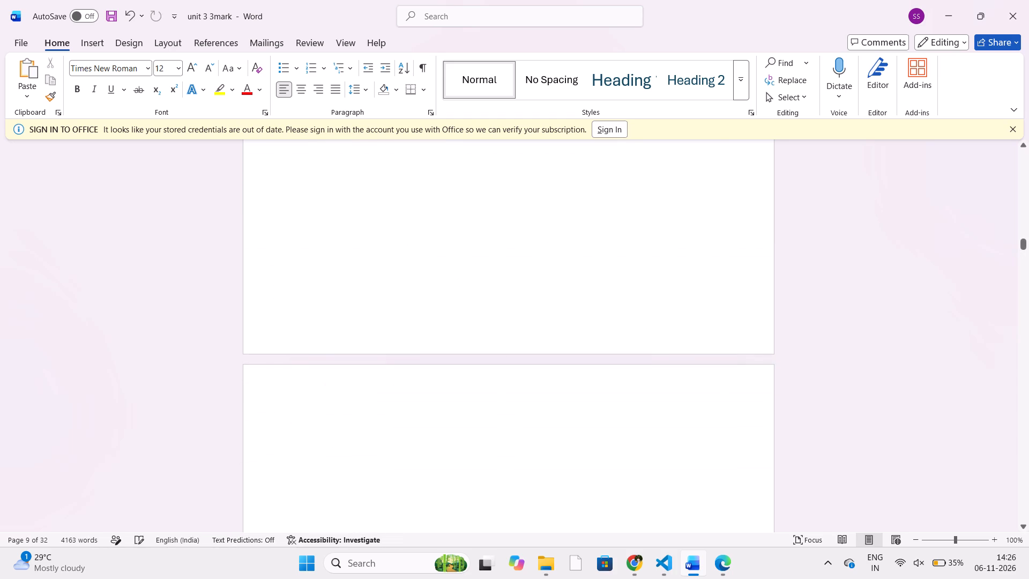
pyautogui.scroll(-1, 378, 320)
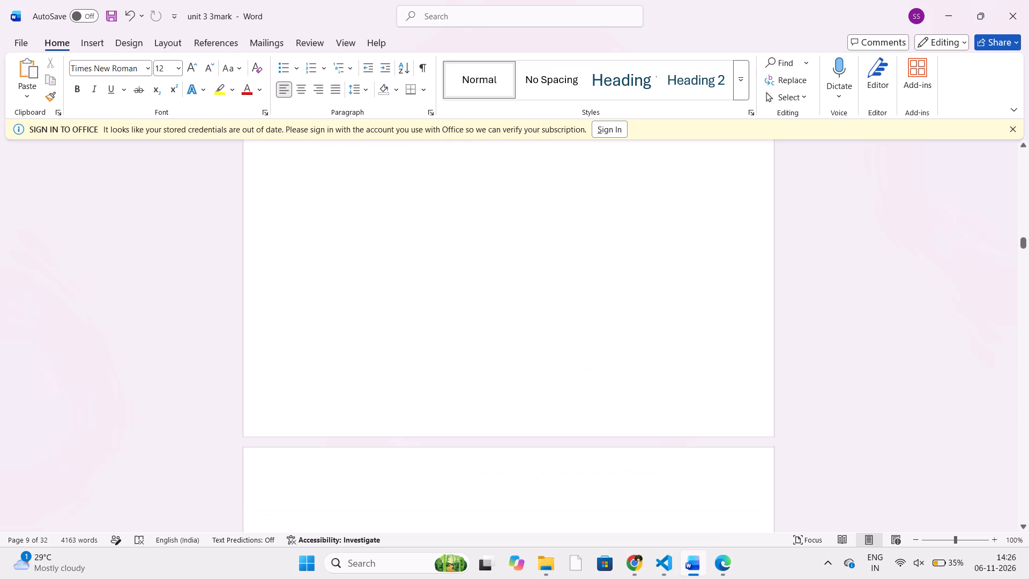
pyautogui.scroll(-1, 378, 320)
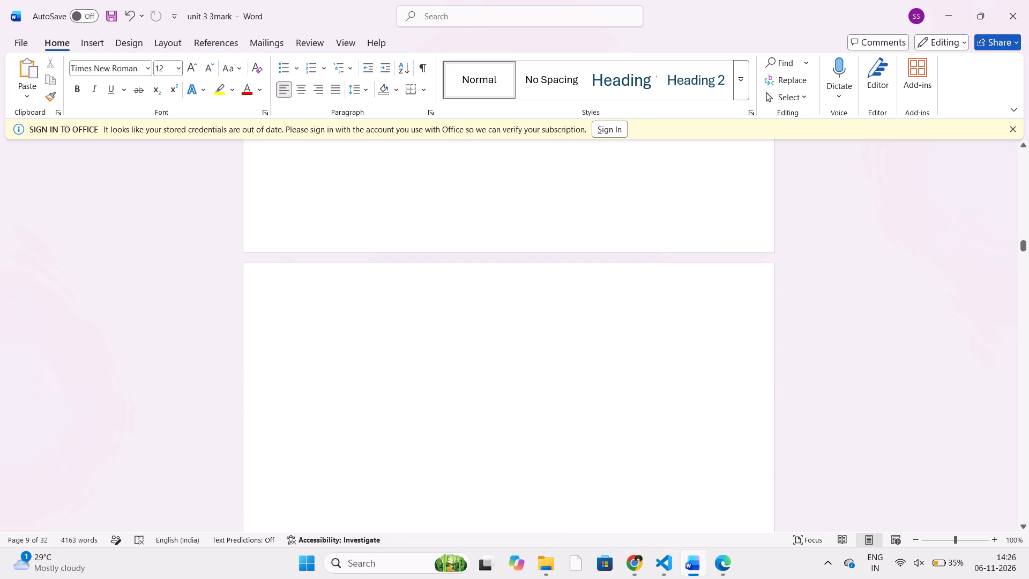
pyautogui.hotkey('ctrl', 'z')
# Remove the letter B and its trailing space from the end of the "PART – B" heading.
pyautogui.click(329, 301)
pyautogui.press('BackSpace')
pyautogui.press('BackSpace')
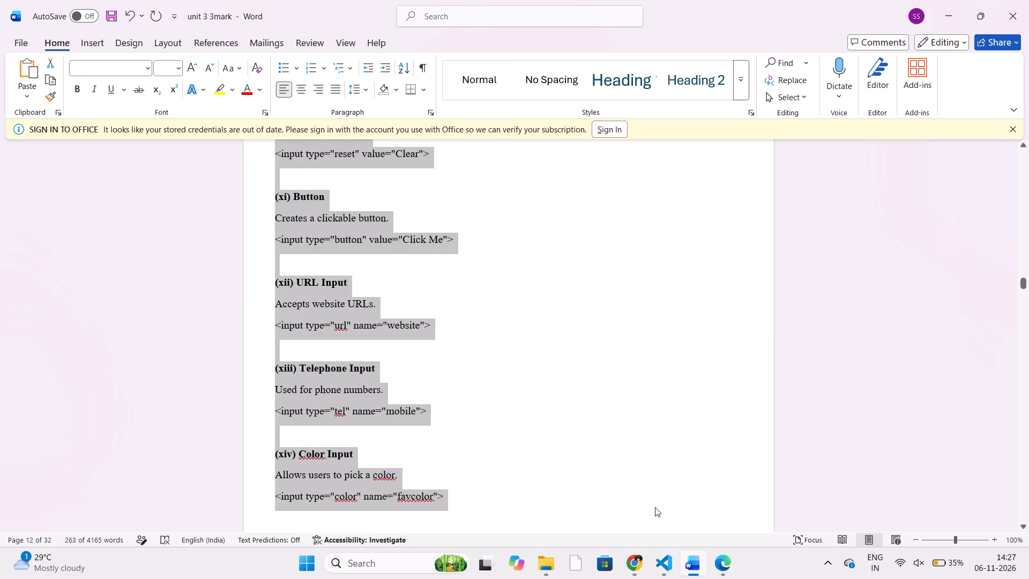
# Cut the selected input elements answer, down to (xiv) Color Input, out of its current place.
pyautogui.hotkey('ctrl', 'c')
pyautogui.scroll(-5, 655, 507)
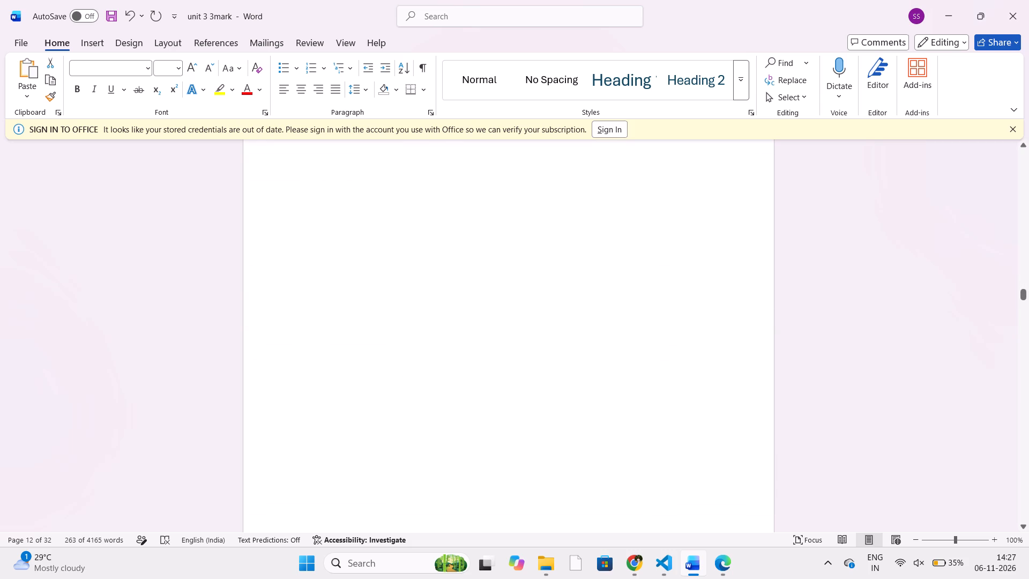
pyautogui.scroll(-6, 655, 507)
pyautogui.scroll(8, 655, 507)
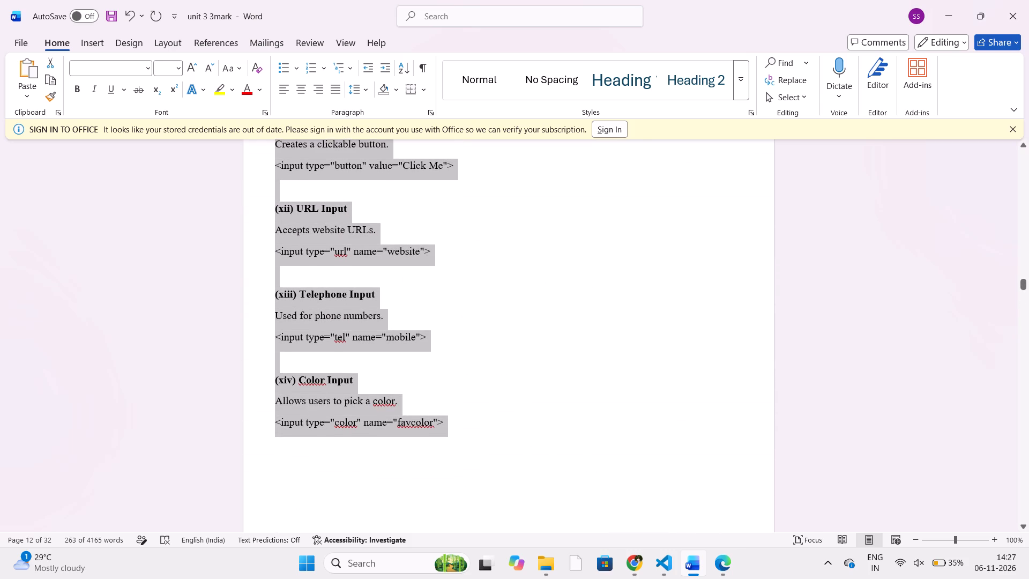
pyautogui.hotkey('ctrl', 'x')
# Start a new line directly below the "PART – C" heading.
pyautogui.scroll(-3, 655, 507)
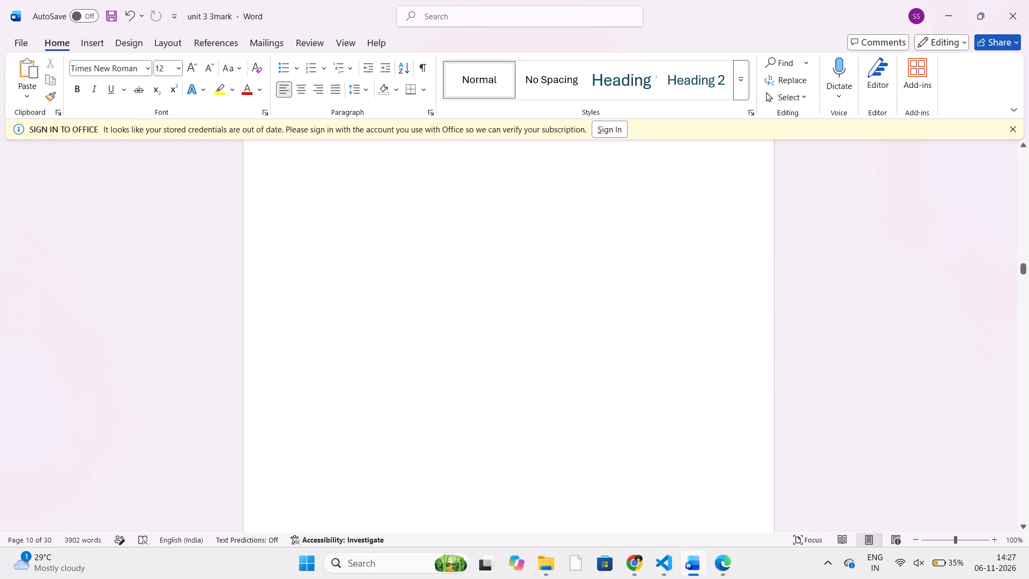
pyautogui.scroll(-12, 655, 507)
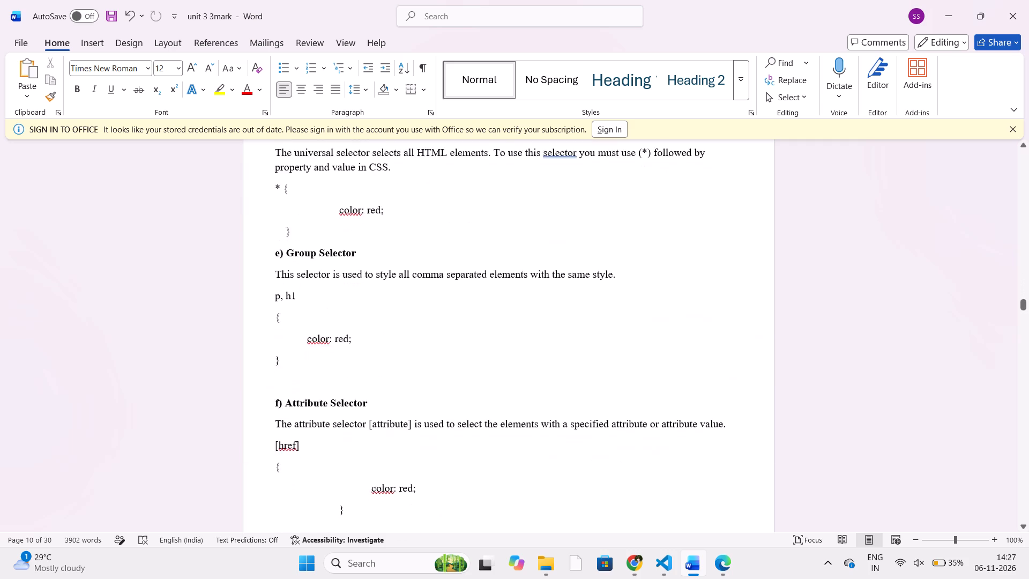
pyautogui.scroll(8, 655, 507)
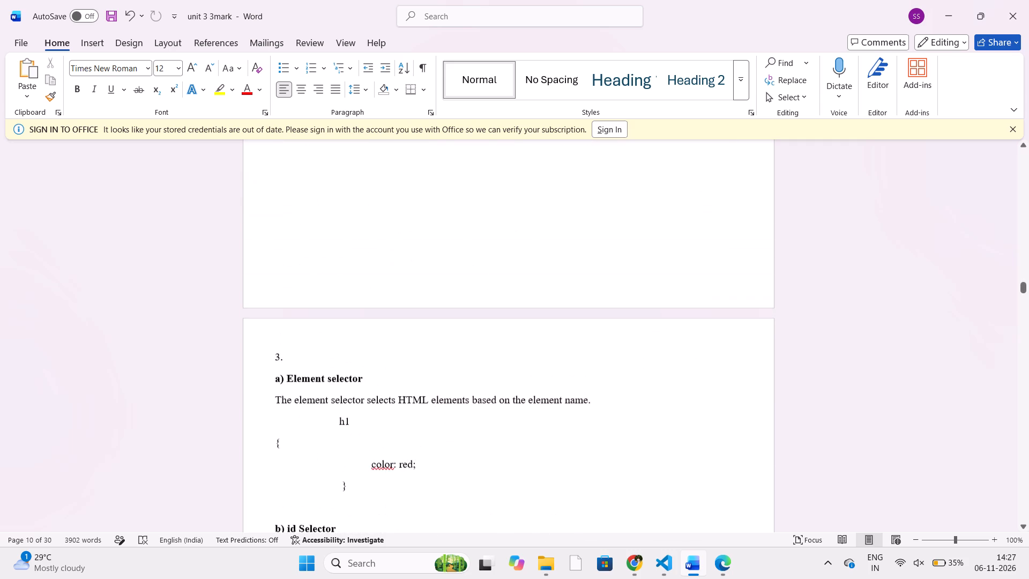
pyautogui.scroll(-1, 655, 507)
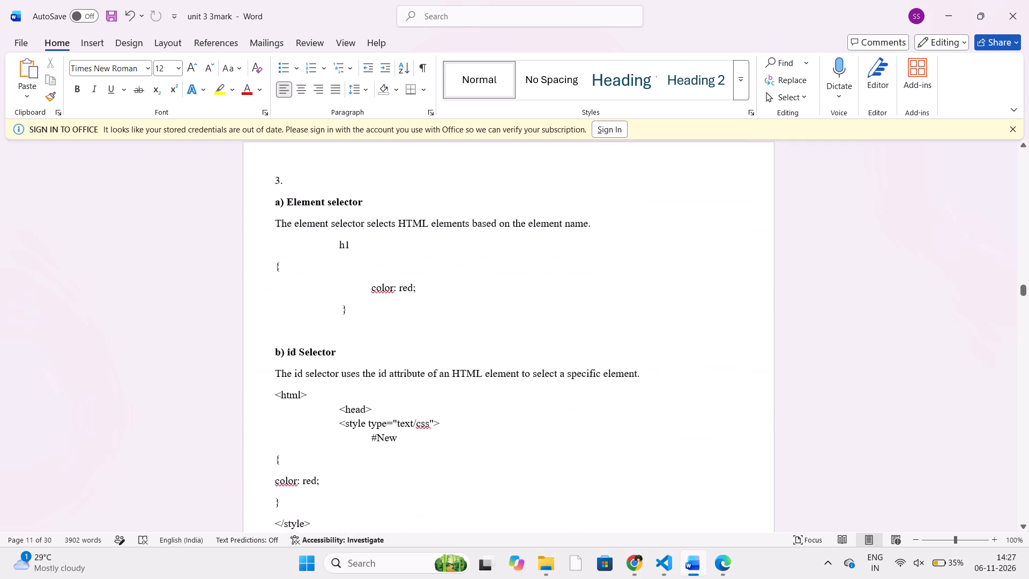
pyautogui.scroll(9, 655, 507)
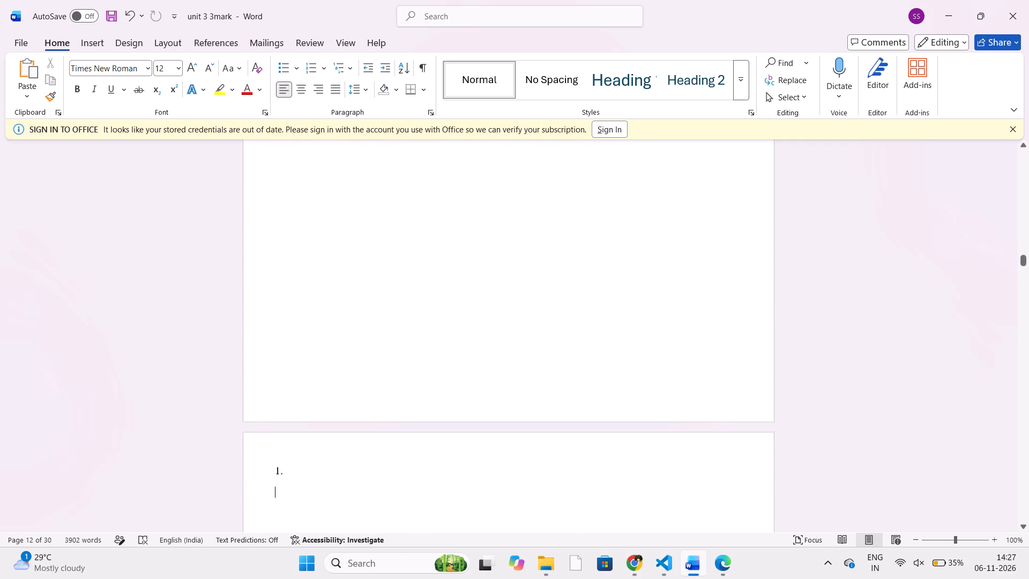
pyautogui.scroll(7, 655, 507)
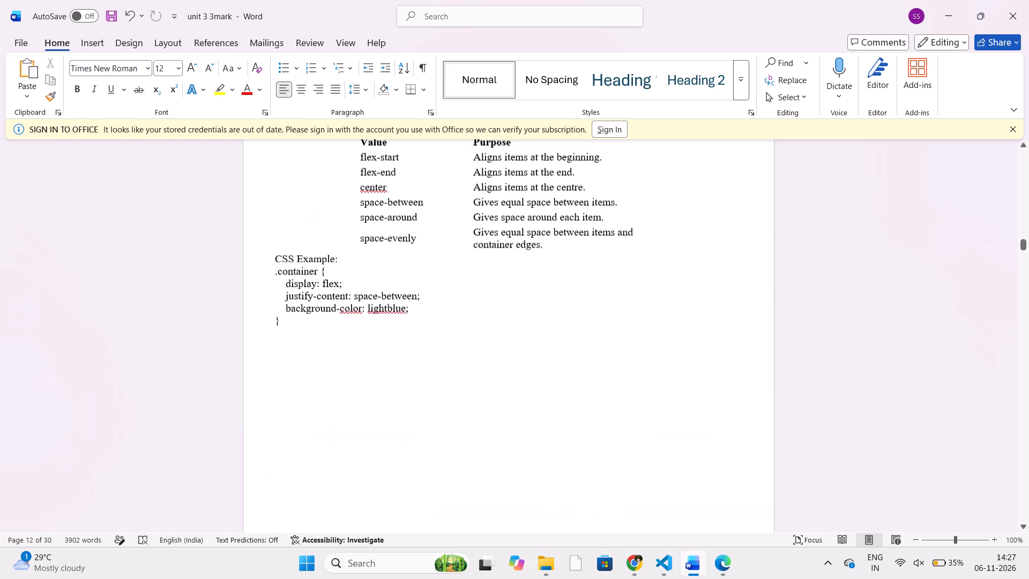
pyautogui.scroll(-3, 655, 507)
pyautogui.click(307, 382)
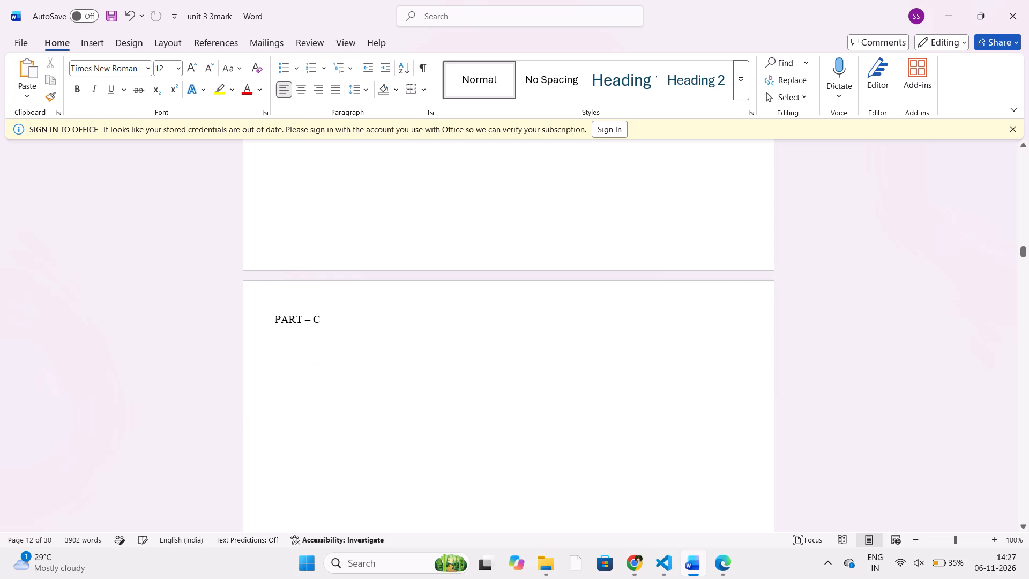
pyautogui.click(274, 347)
pyautogui.click(274, 347)
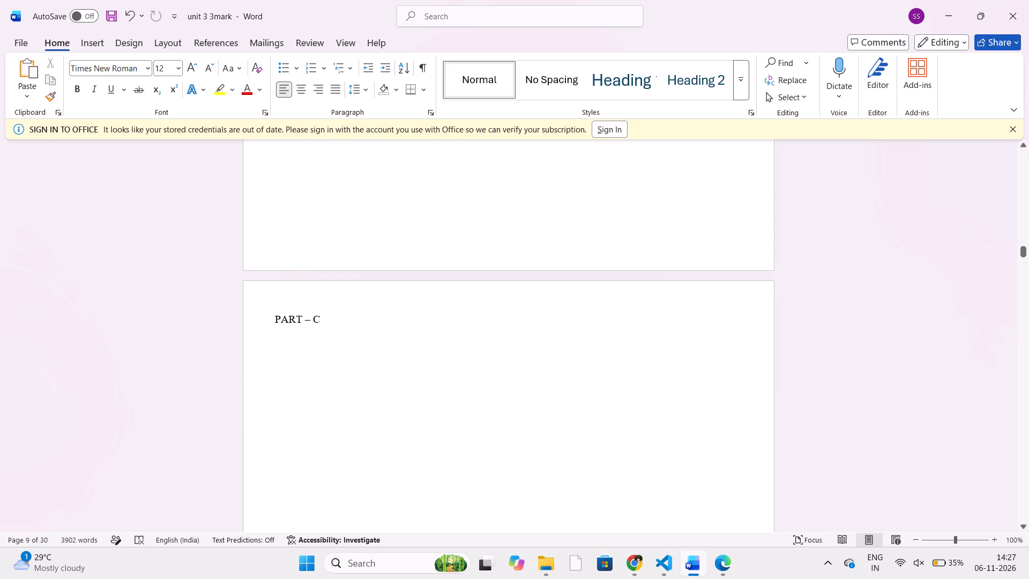
pyautogui.click(335, 317)
pyautogui.press('Return')
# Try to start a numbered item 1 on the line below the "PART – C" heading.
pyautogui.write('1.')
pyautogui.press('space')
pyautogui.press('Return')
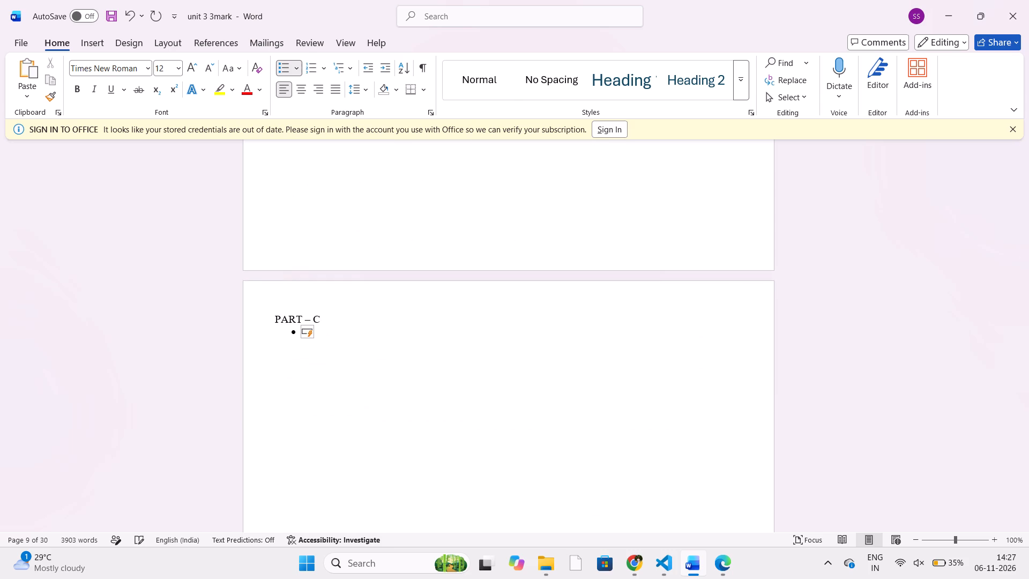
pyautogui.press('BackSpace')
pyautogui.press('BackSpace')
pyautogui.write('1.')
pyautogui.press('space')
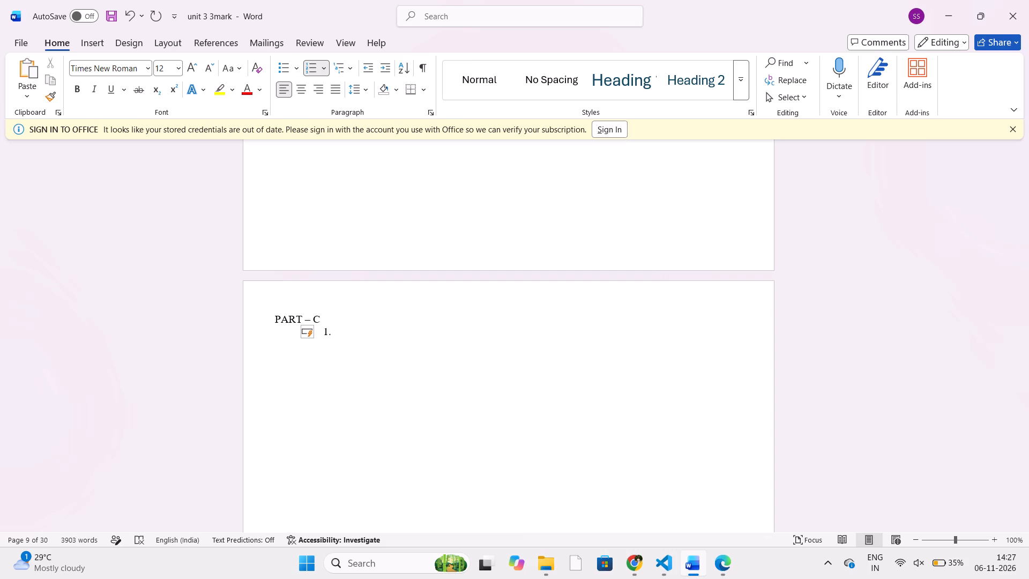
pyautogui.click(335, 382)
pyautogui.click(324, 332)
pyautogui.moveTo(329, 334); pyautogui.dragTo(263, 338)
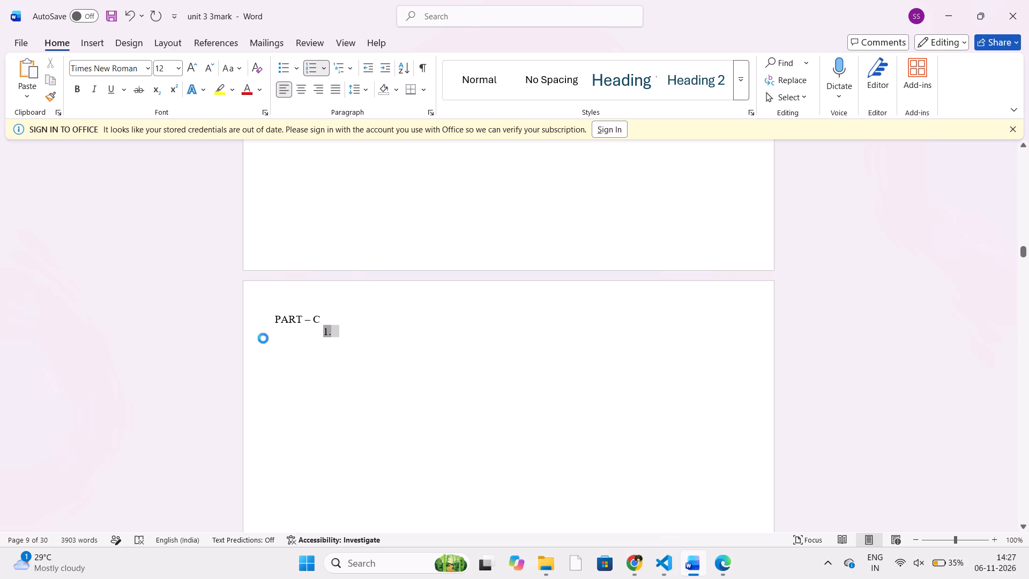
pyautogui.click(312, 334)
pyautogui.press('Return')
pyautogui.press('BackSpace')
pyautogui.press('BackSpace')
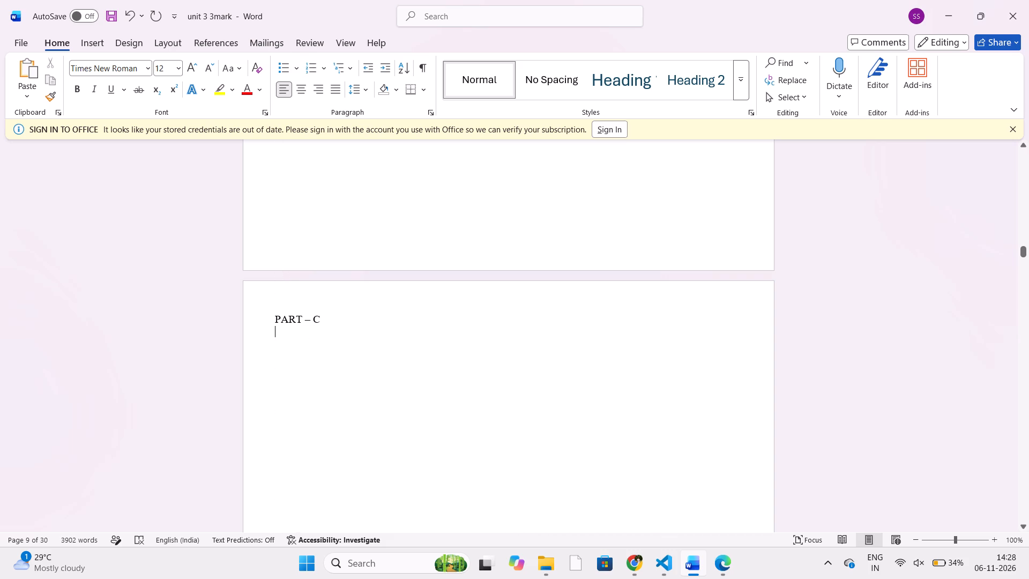
# Enter numbered item 1 with the placeholder text "LKFDA" below the "PART – C" heading.
pyautogui.write('1.')
pyautogui.press('space')
pyautogui.write('LKFD')
pyautogui.press('Return')
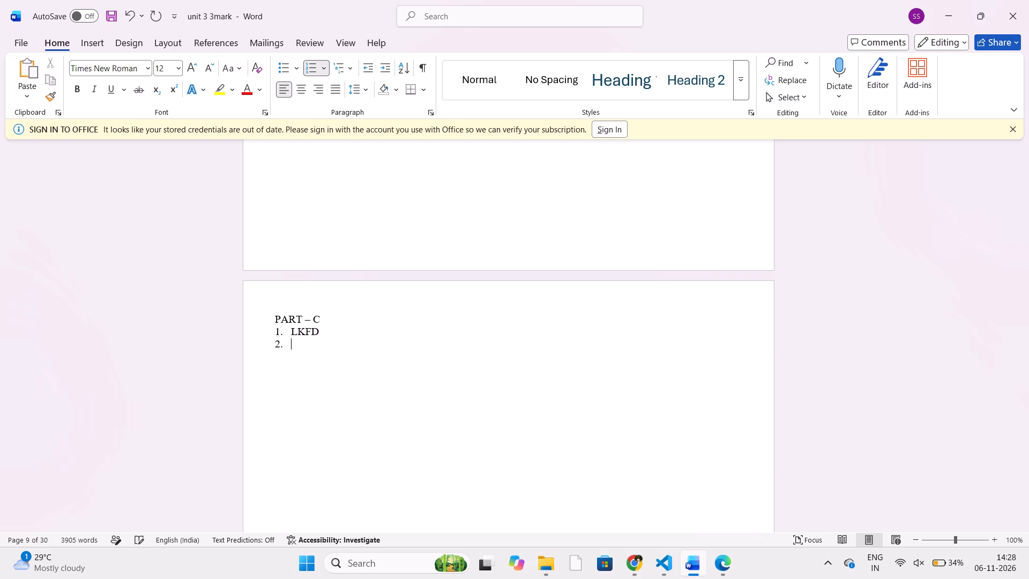
pyautogui.press('BackSpace')
pyautogui.press('BackSpace')
pyautogui.press('BackSpace')
pyautogui.write('ANS')
pyautogui.press('BackSpace')
pyautogui.press('BackSpace')
pyautogui.press('Return')
pyautogui.press('BackSpace')
pyautogui.press('BackSpace')
pyautogui.press('BackSpace')
# Add an unnumbered "ANS:" line below item 1 and paste the cut input elements answer after it.
pyautogui.press('Return')
pyautogui.press('BackSpace')
pyautogui.press('BackSpace')
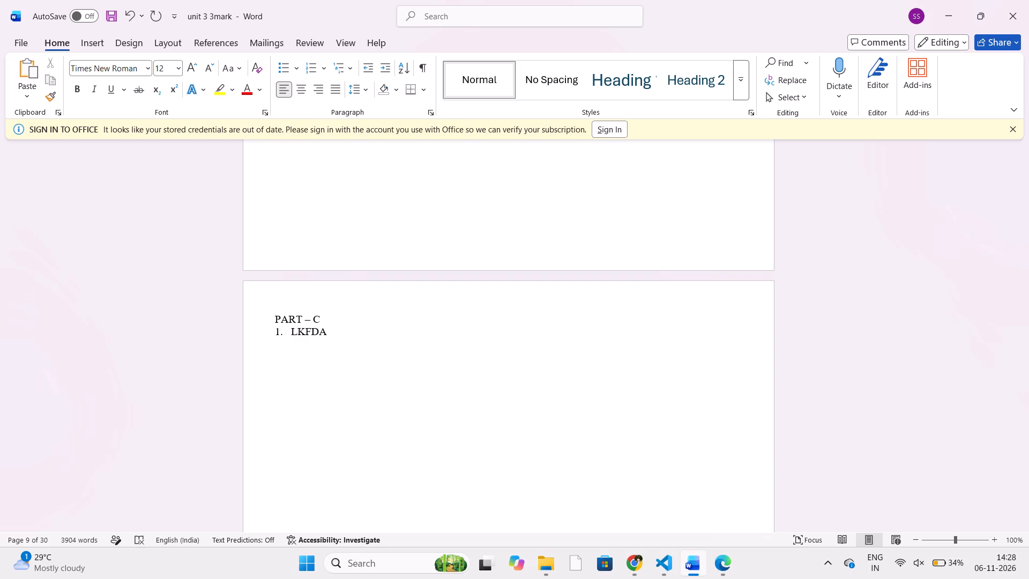
pyautogui.write('ANS')
pyautogui.write(':')
pyautogui.press('space')
pyautogui.hotkey('ctrl', 'v')
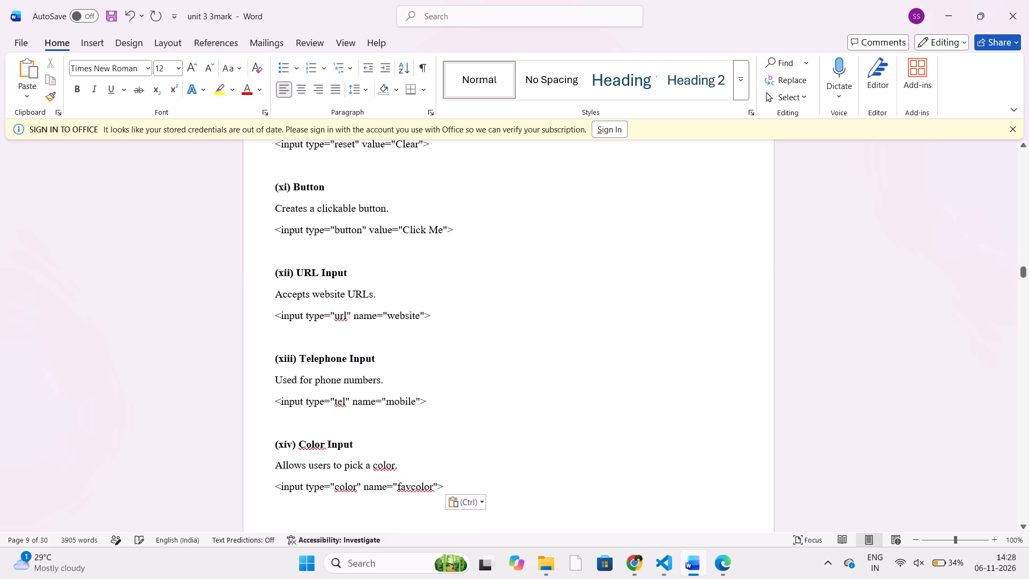
# Delete the leftover number "1." and a blank line on the page after the pasted answer.
pyautogui.scroll(-5, 625, 388)
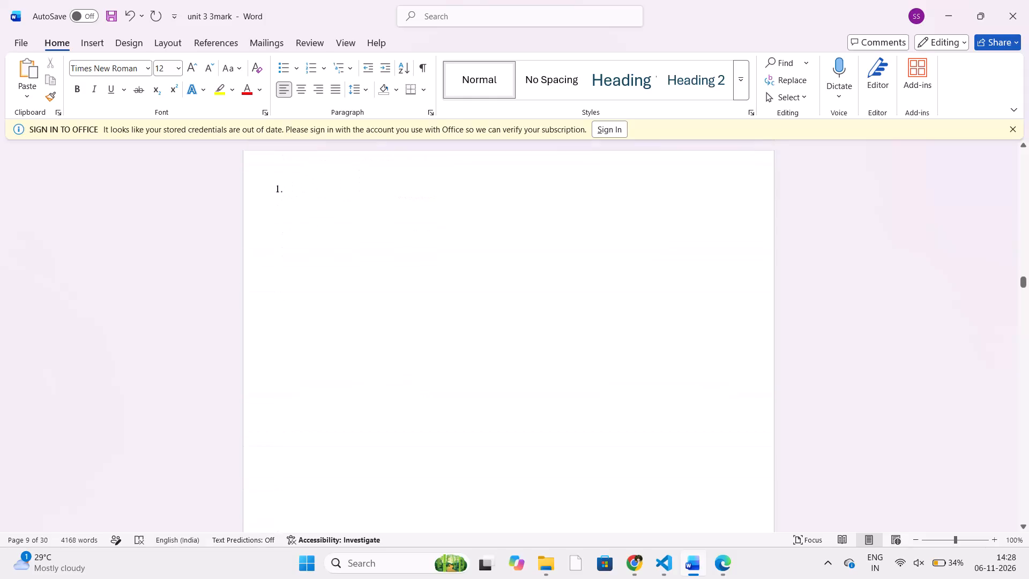
pyautogui.scroll(-1, 625, 388)
pyautogui.scroll(1, 625, 388)
pyautogui.click(413, 354)
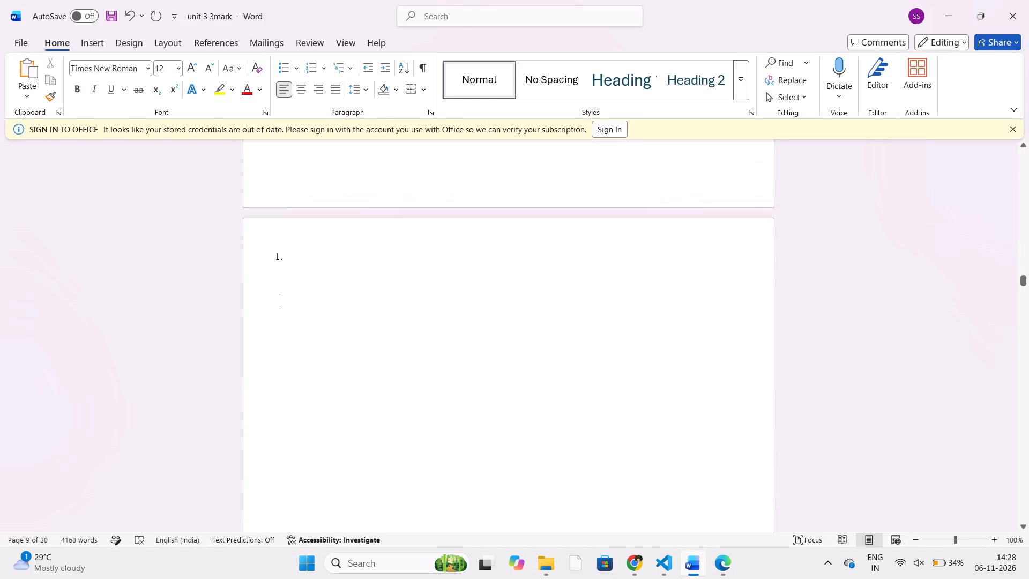
pyautogui.click(413, 354)
pyautogui.press('BackSpace')
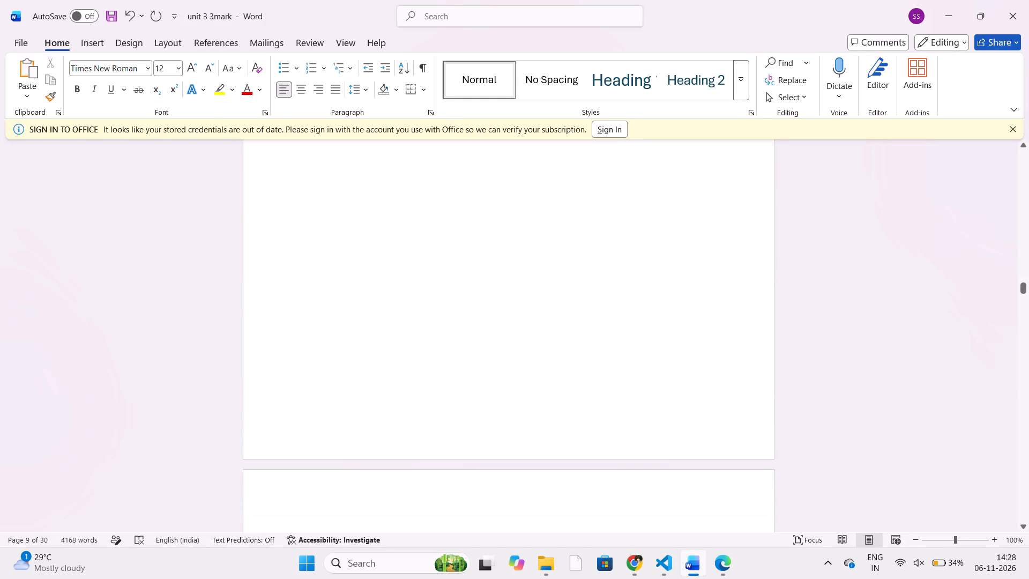
pyautogui.scroll(6, 517, 225)
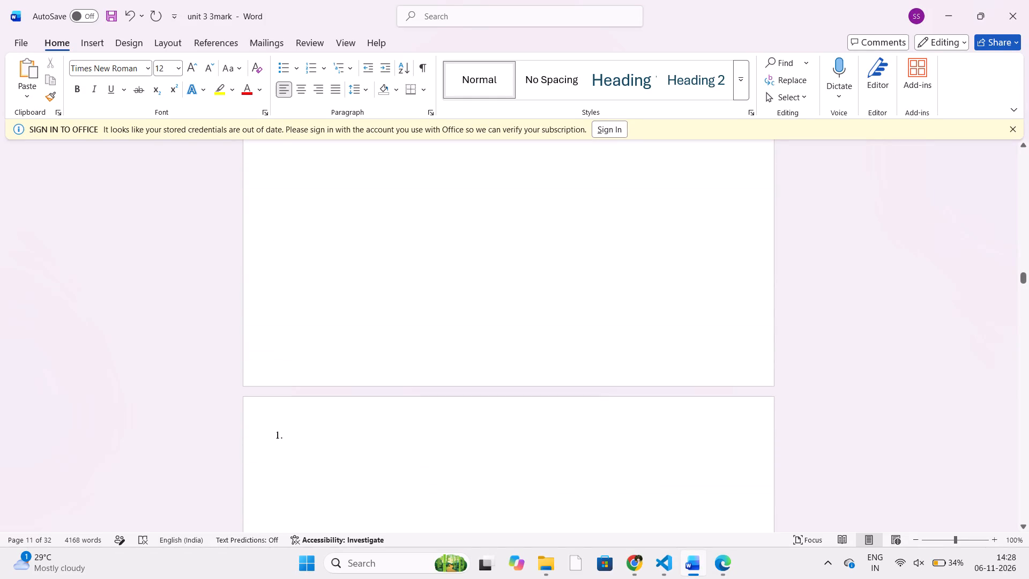
pyautogui.click(293, 436)
pyautogui.press('BackSpace')
pyautogui.press('BackSpace')
# Review the pasted input elements answer and the Part C answers that follow it, through to the text formatting tags answer.
pyautogui.click(313, 501)
pyautogui.scroll(3, 480, 331)
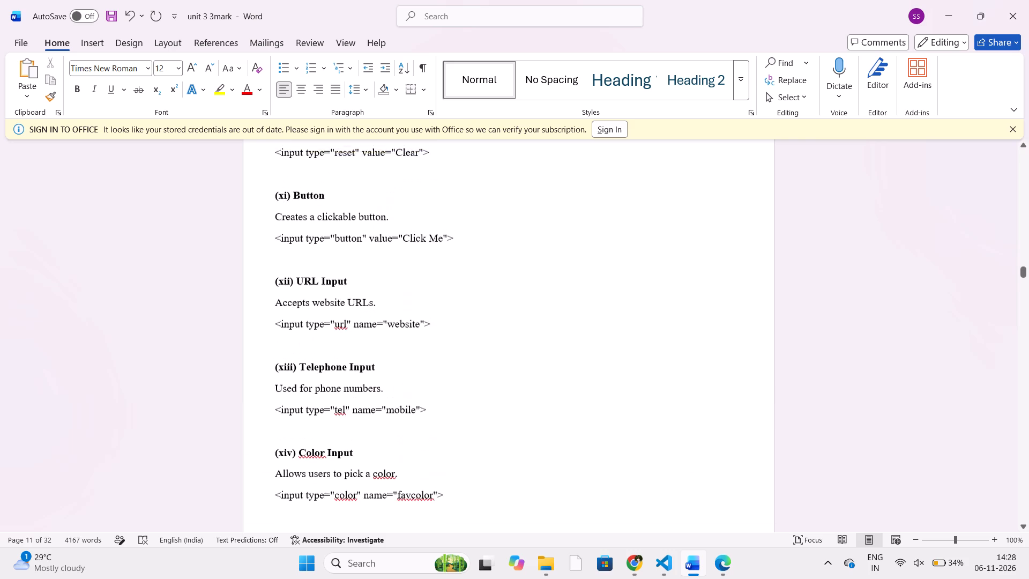
pyautogui.scroll(9, 480, 331)
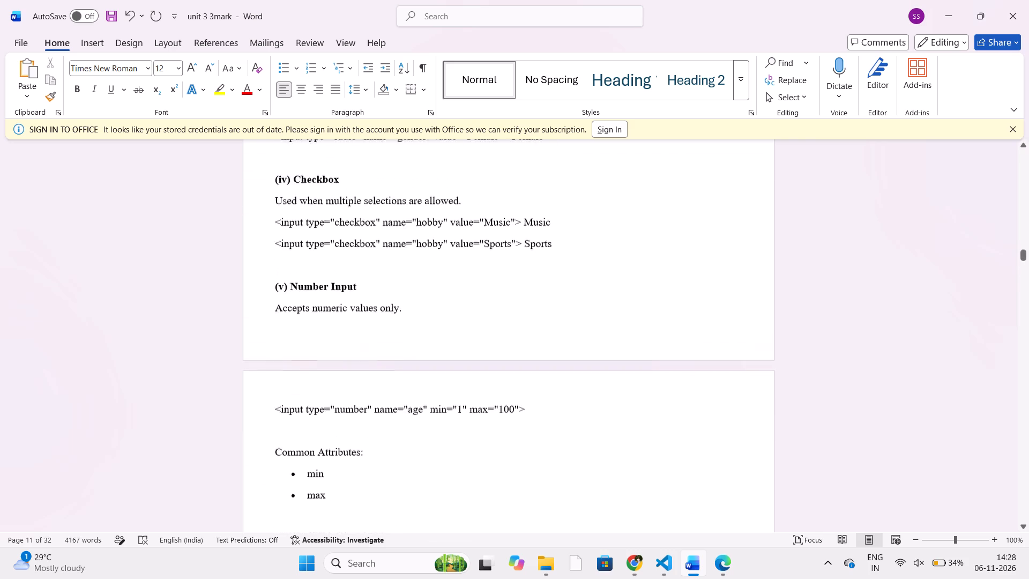
pyautogui.scroll(4, 480, 331)
pyautogui.hscroll(1, 480, 331)
pyautogui.scroll(2, 480, 331)
pyautogui.hscroll(1, 480, 331)
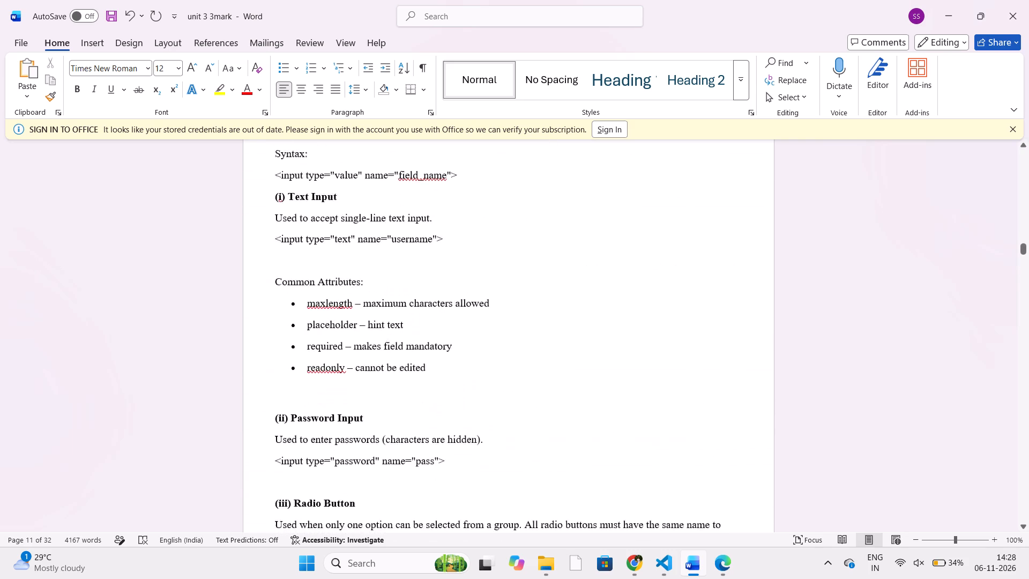
pyautogui.scroll(-13, 480, 331)
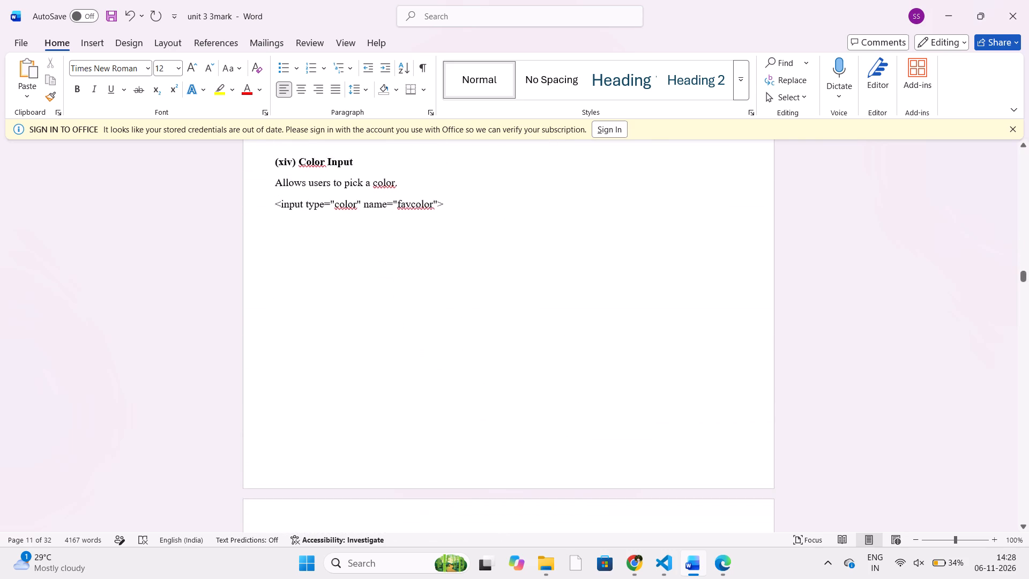
pyautogui.scroll(-12, 480, 331)
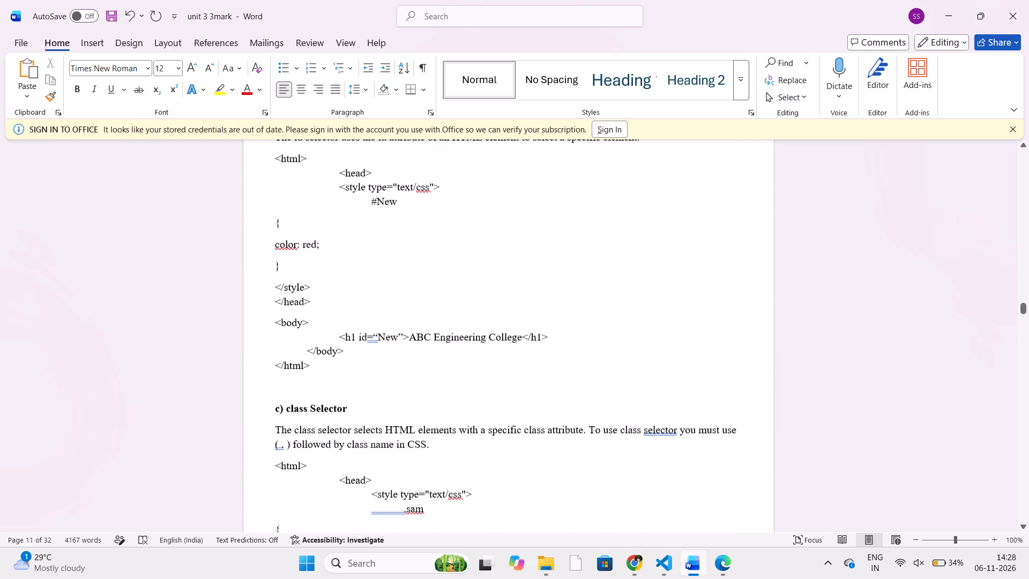
pyautogui.scroll(-9, 480, 331)
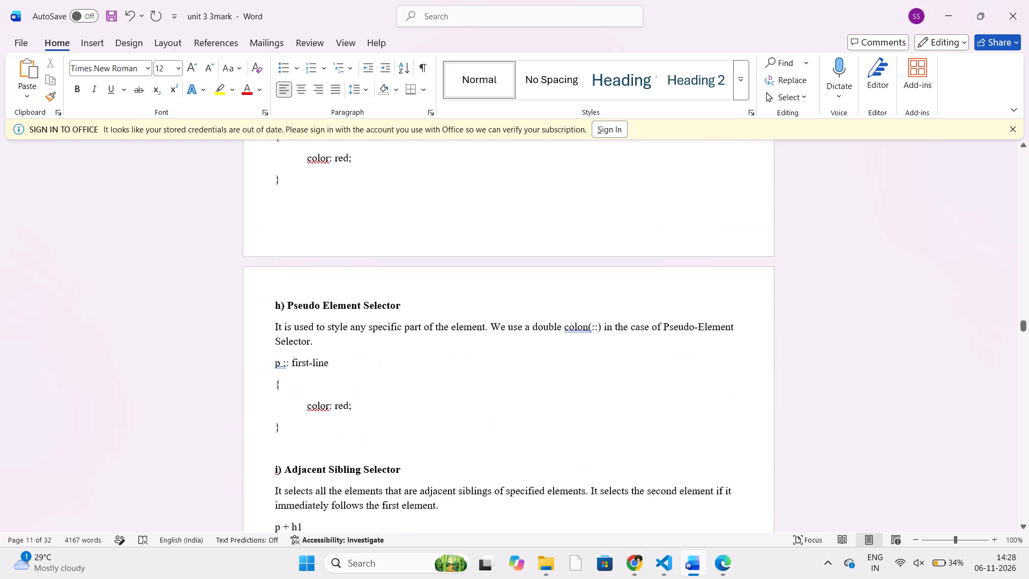
pyautogui.scroll(-7, 480, 331)
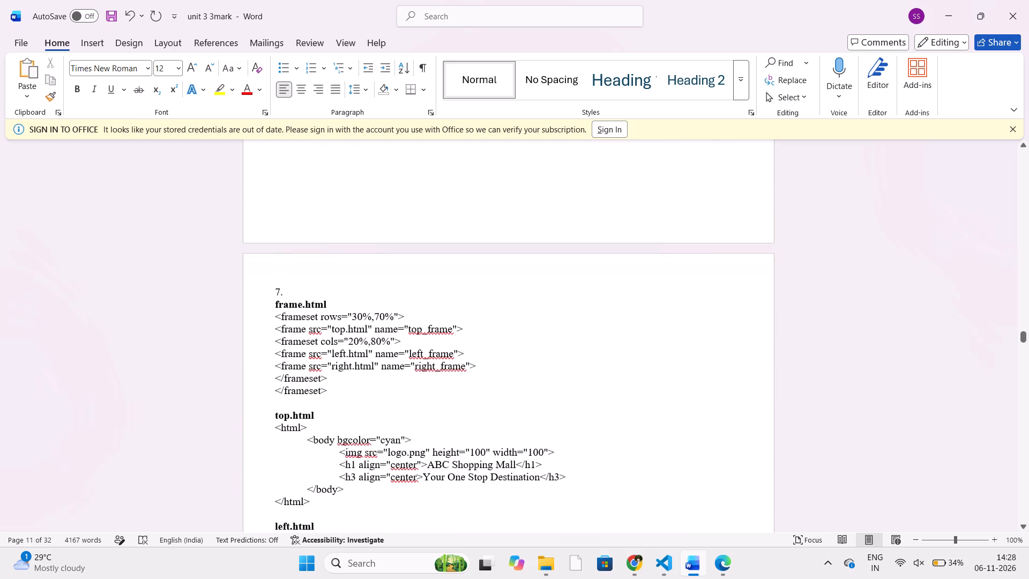
pyautogui.scroll(-9, 480, 331)
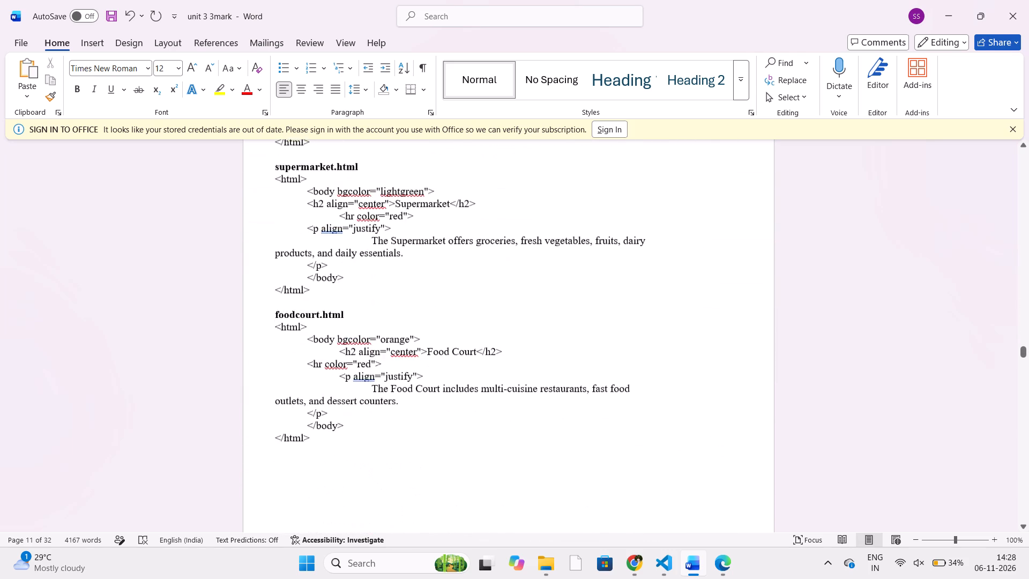
pyautogui.scroll(-9, 480, 331)
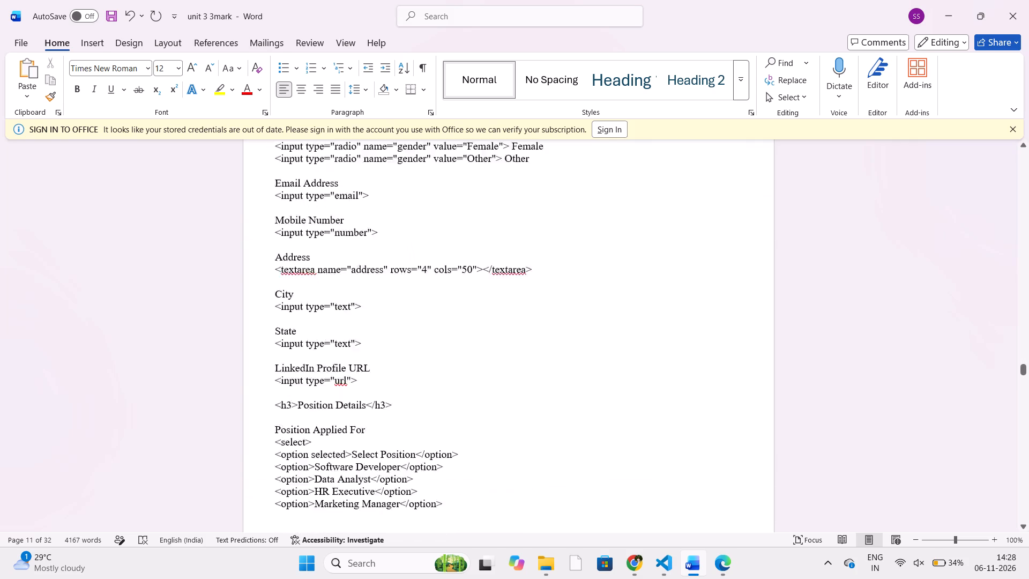
pyautogui.scroll(-19, 480, 331)
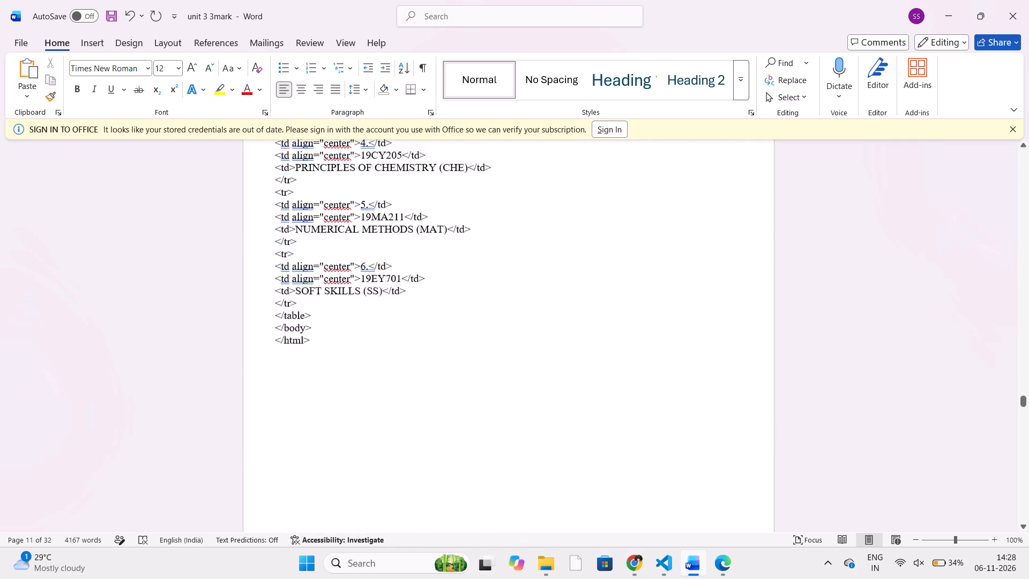
pyautogui.scroll(-10, 480, 331)
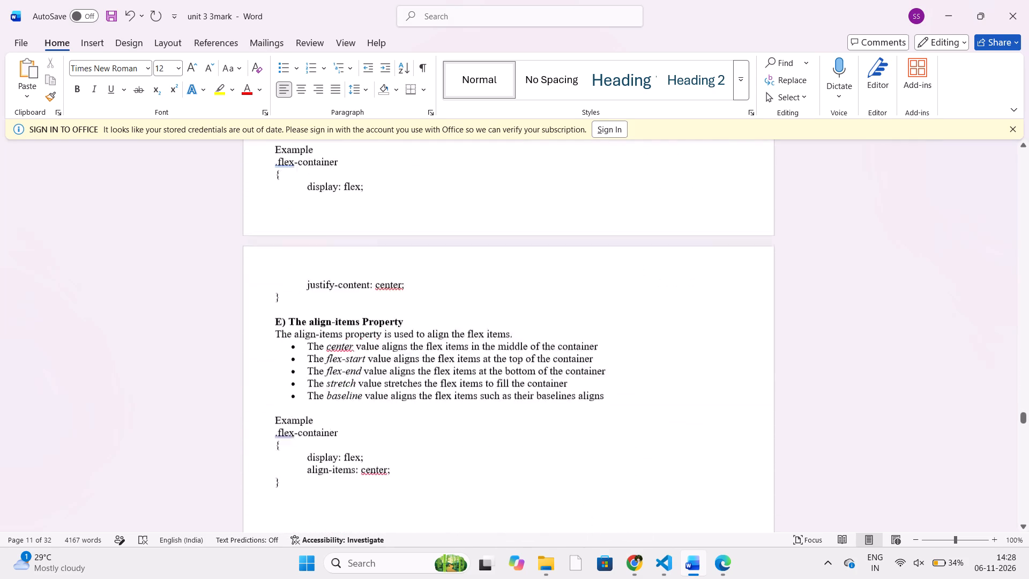
pyautogui.scroll(-3, 480, 331)
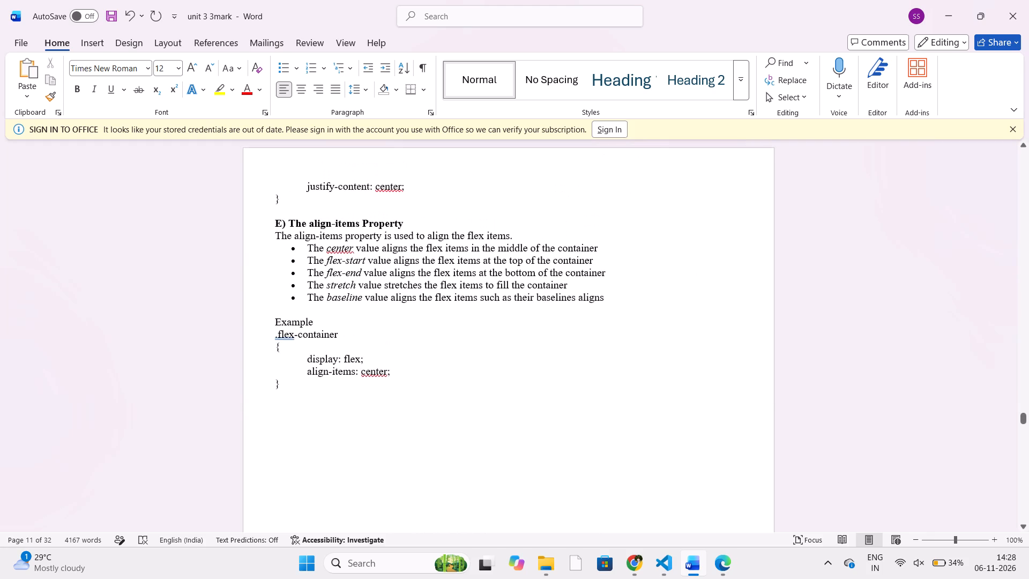
pyautogui.scroll(-4, 480, 331)
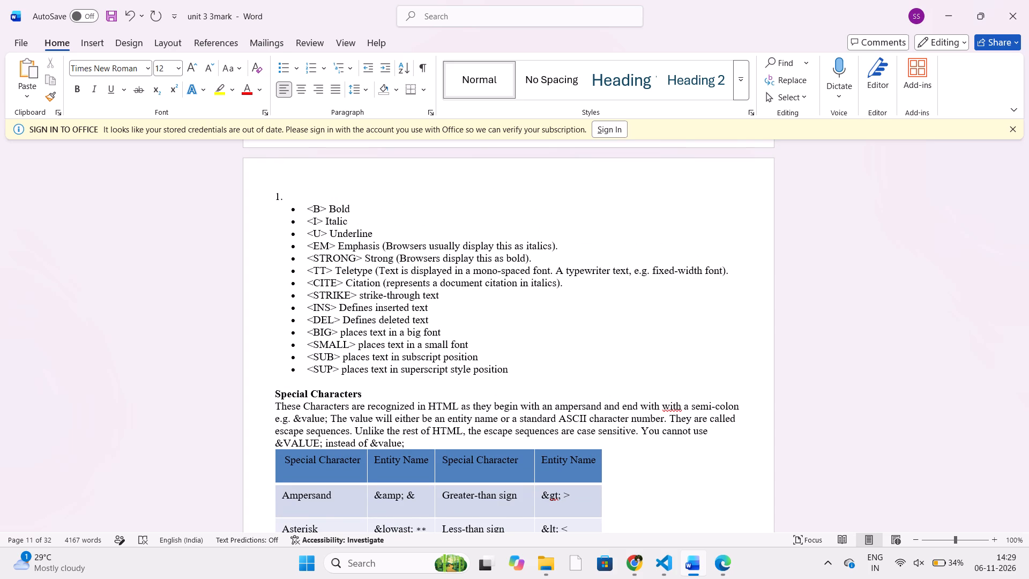
pyautogui.scroll(7, 480, 331)
pyautogui.scroll(-9, 480, 331)
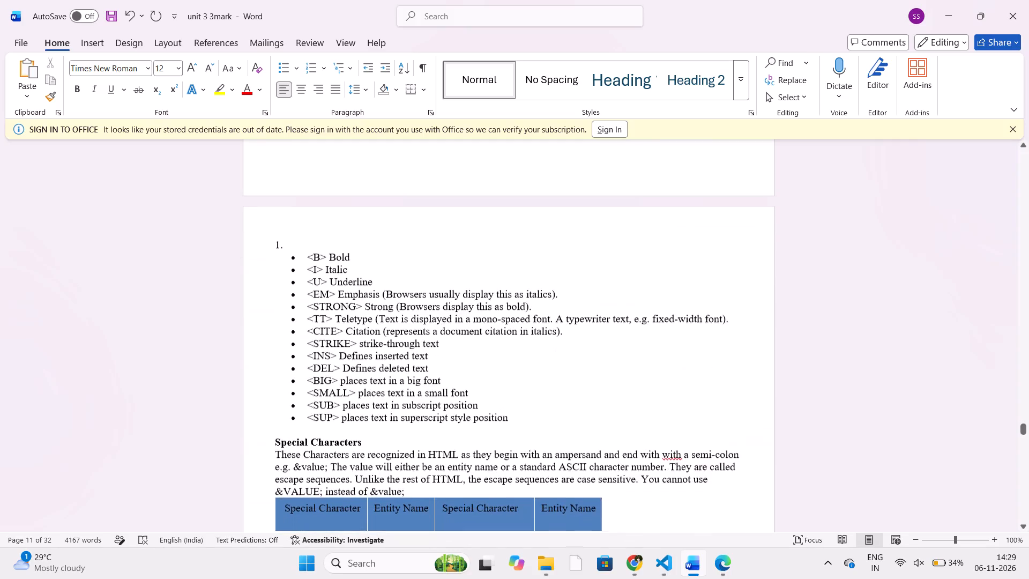
pyautogui.scroll(16, 480, 331)
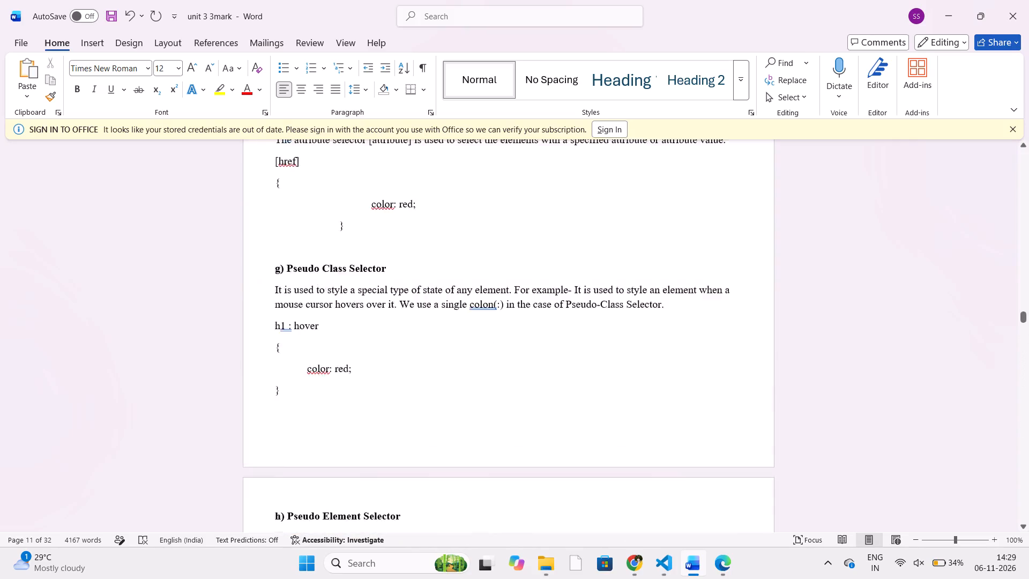
pyautogui.scroll(9, 480, 331)
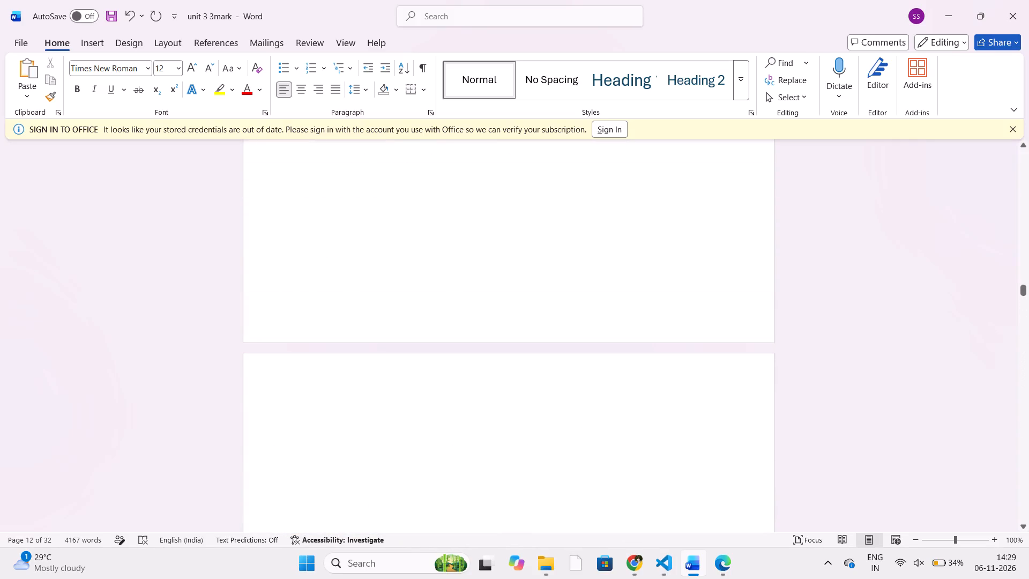
# Look up the input elements question's number in qr.pdf and replace the numbered "LKFDA" line below the "PART – C" heading with "9.".
pyautogui.hotkey('alt', 'Tab')
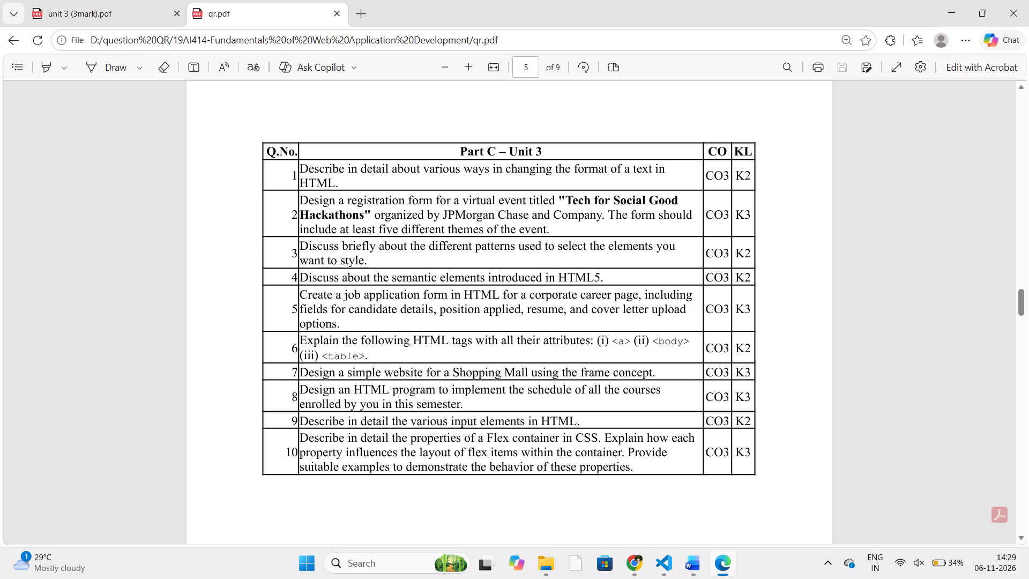
pyautogui.hotkey('alt', 'Tab')
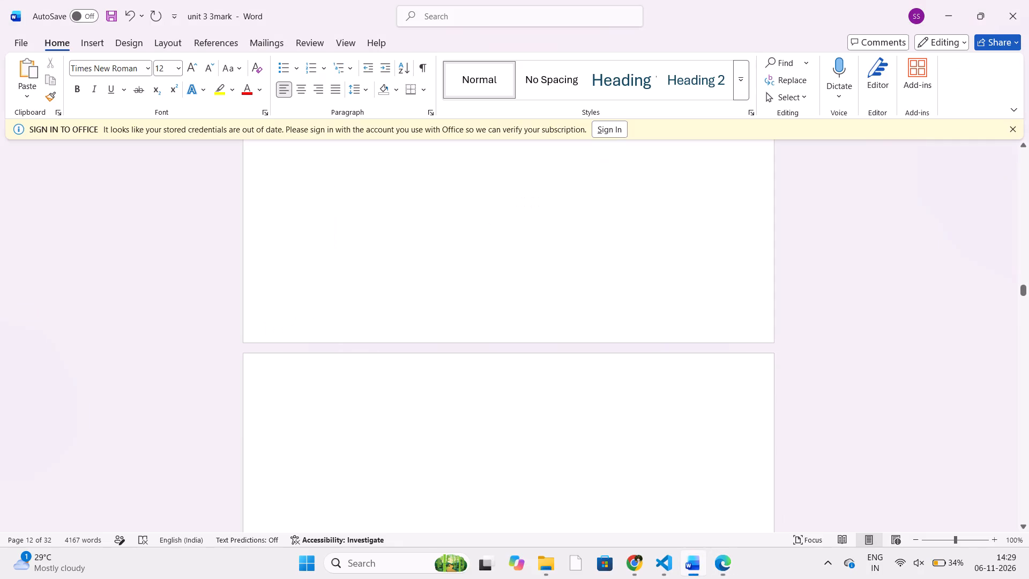
pyautogui.scroll(20, 469, 360)
pyautogui.scroll(1, 469, 360)
pyautogui.scroll(-1, 469, 360)
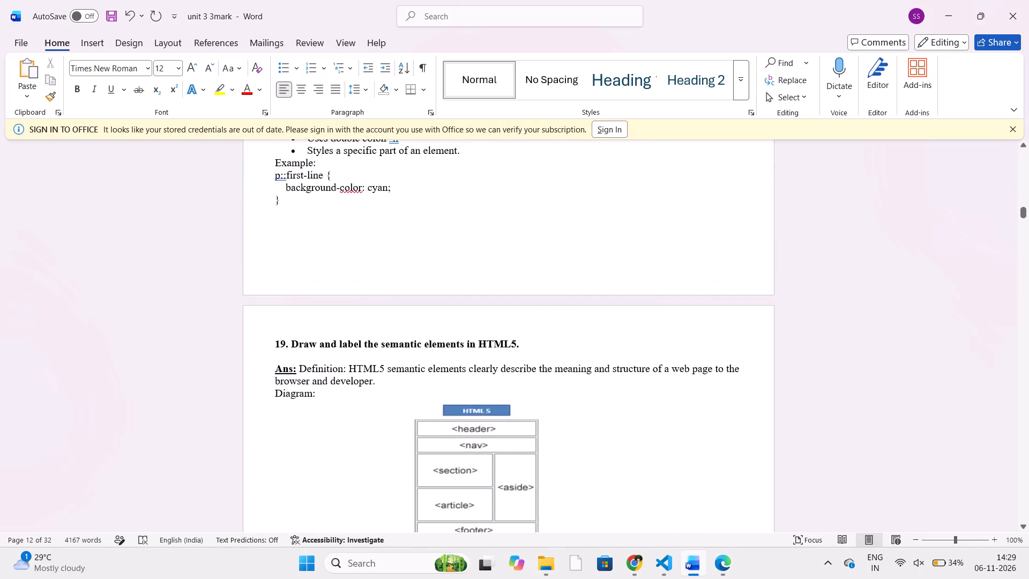
pyautogui.scroll(-11, 469, 360)
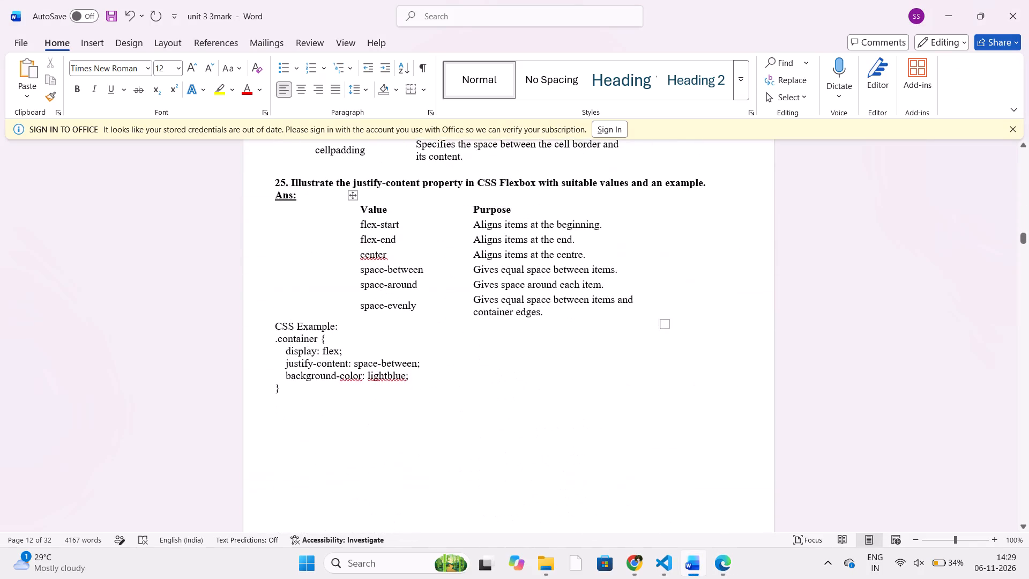
pyautogui.scroll(-4, 469, 360)
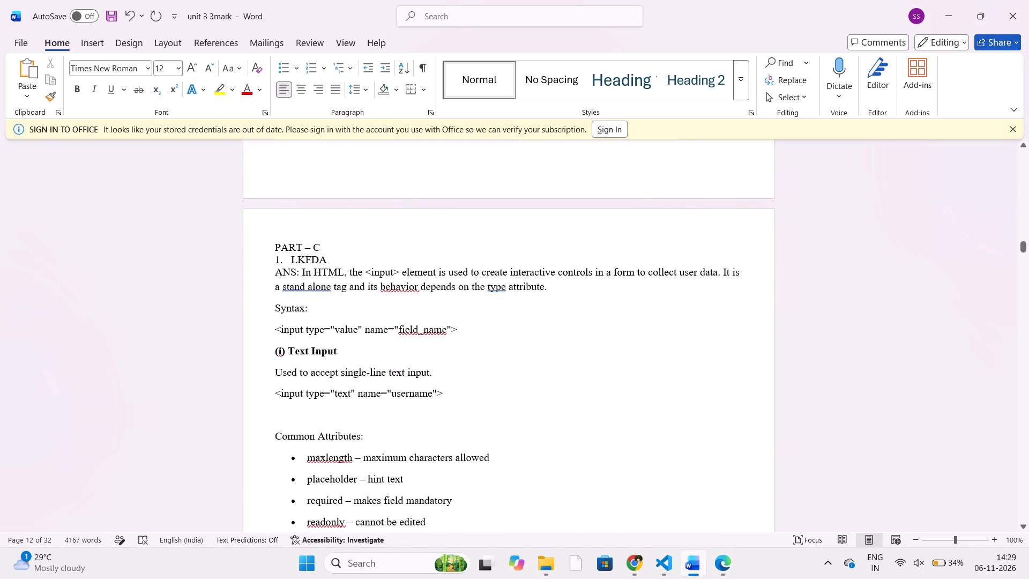
pyautogui.click(280, 264)
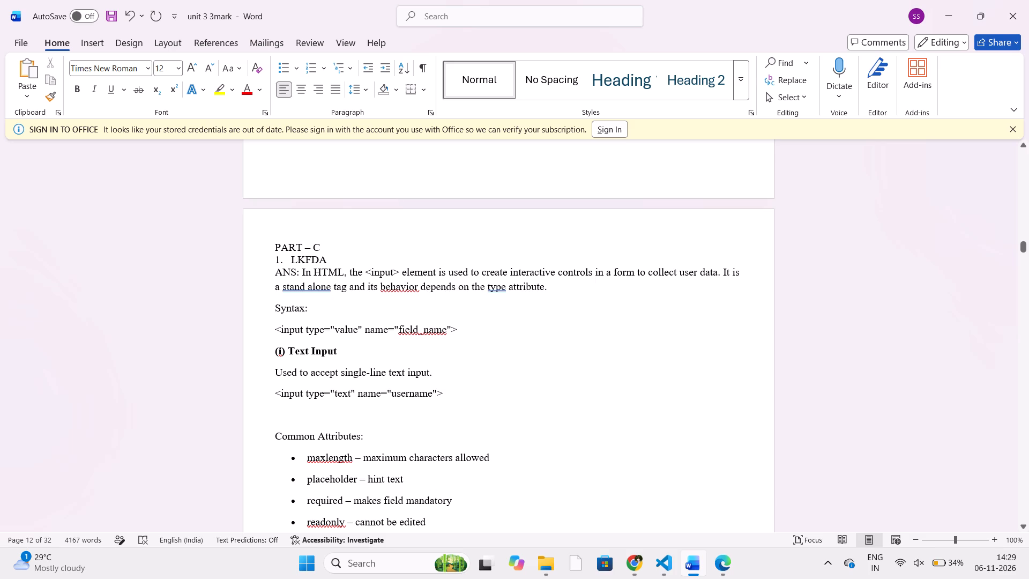
pyautogui.click(280, 264)
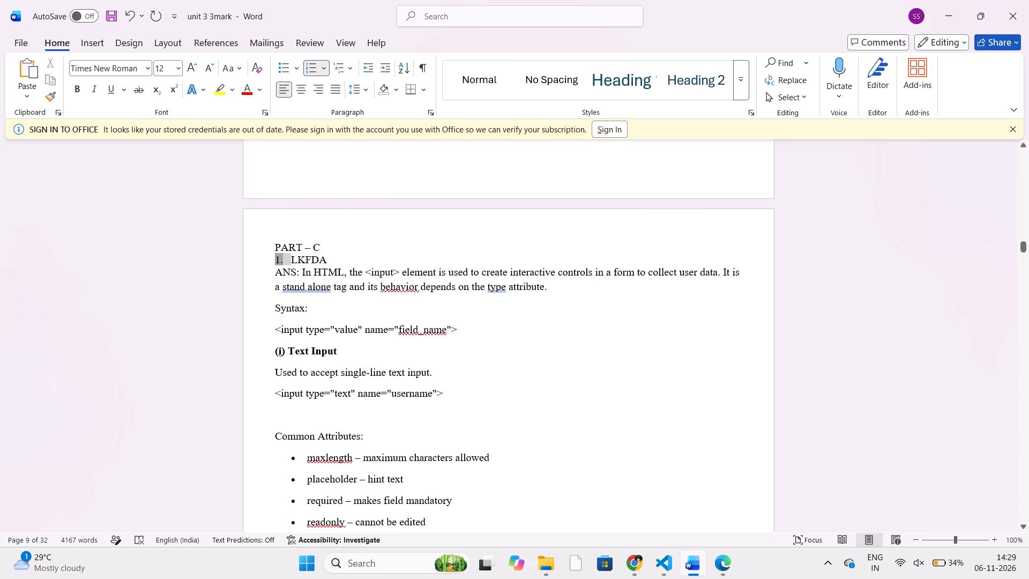
pyautogui.scroll(-2, 341, 262)
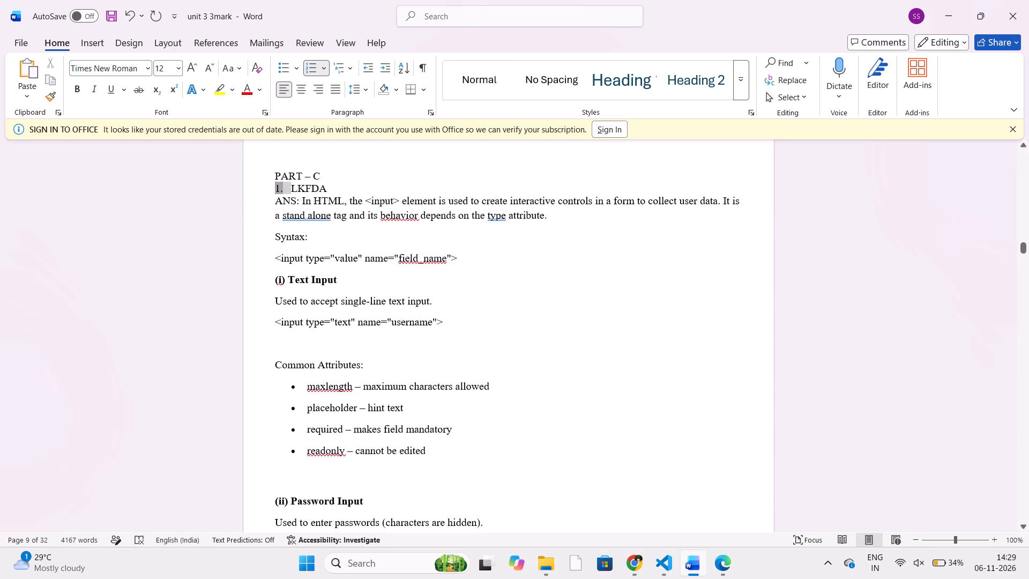
pyautogui.click(345, 191)
pyautogui.press('BackSpace')
pyautogui.press('BackSpace')
pyautogui.press('BackSpace')
pyautogui.press('BackSpace')
pyautogui.press('BackSpace')
pyautogui.press('BackSpace')
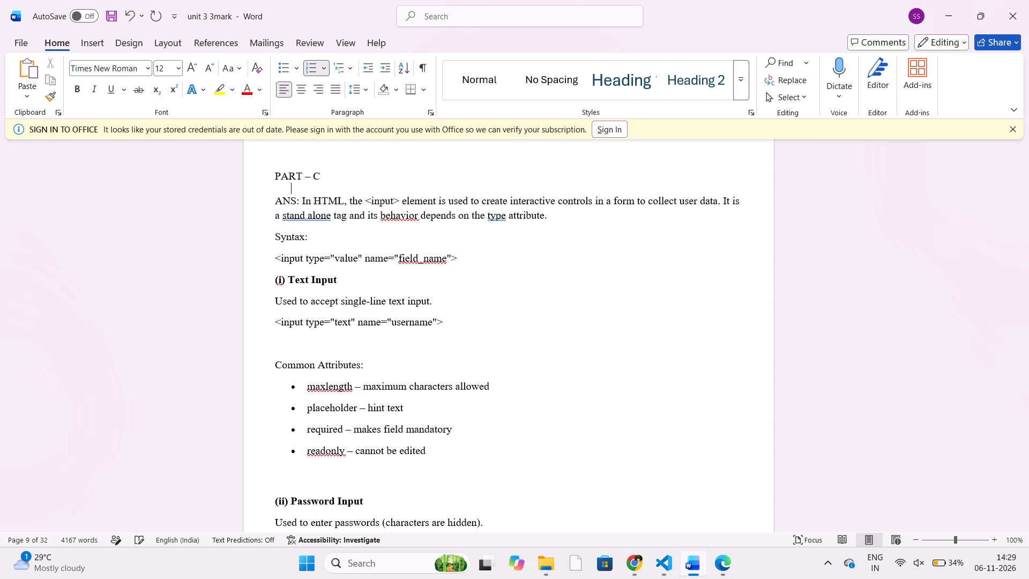
pyautogui.press('BackSpace')
pyautogui.press('BackSpace')
pyautogui.press('Return')
pyautogui.press('9')
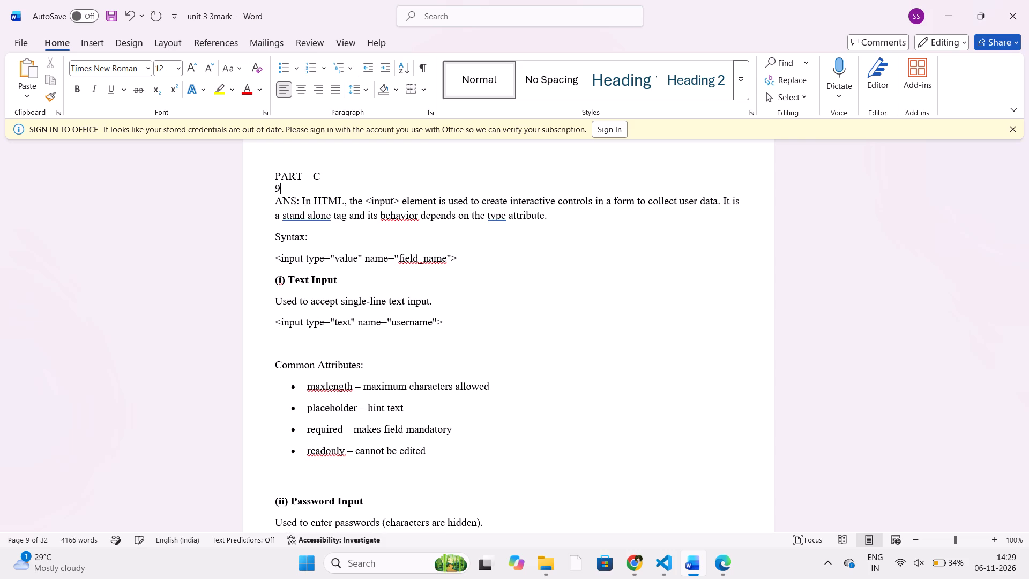
pyautogui.press('.')
# Examine the page before the "PART – C" heading and the opening of the input elements answer.
pyautogui.scroll(2, 416, 228)
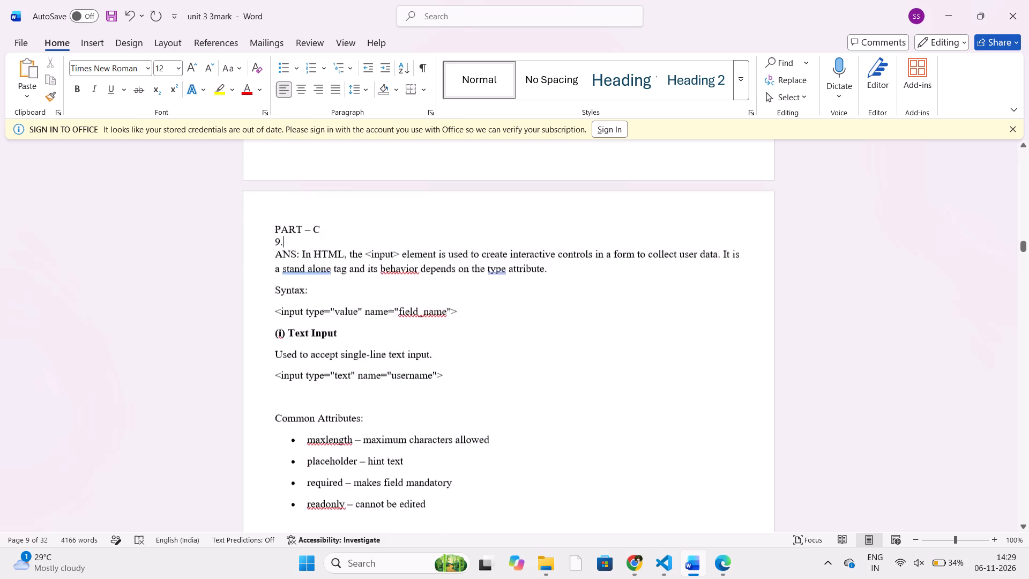
pyautogui.scroll(3, 416, 228)
pyautogui.hscroll(1, 416, 228)
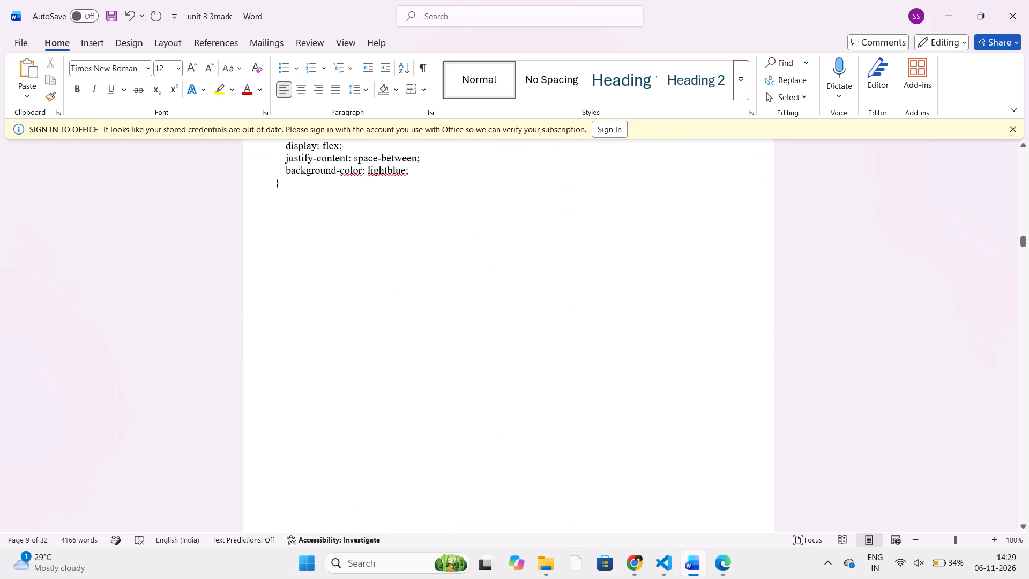
pyautogui.scroll(-1, 416, 228)
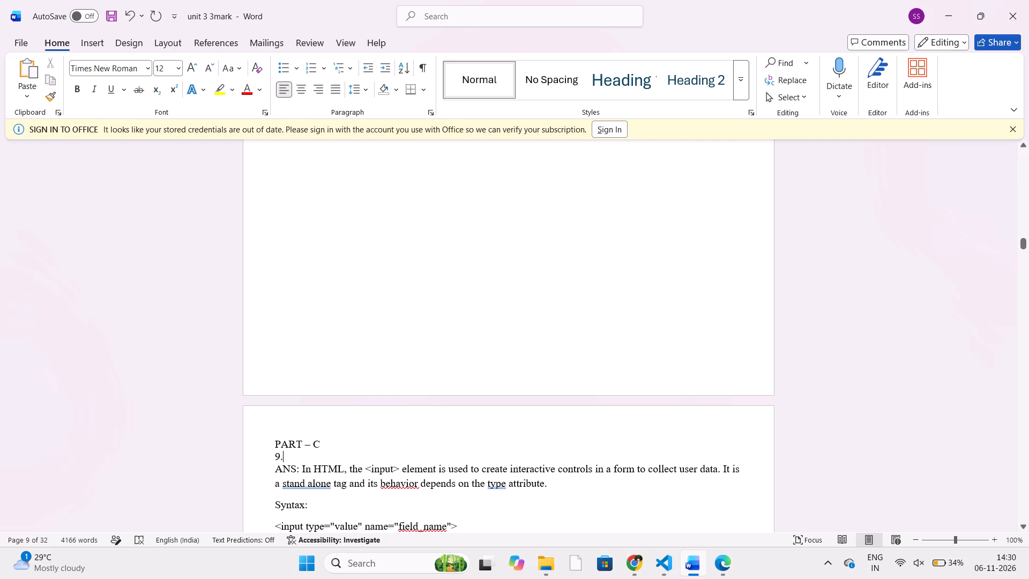
pyautogui.scroll(-4, 561, 349)
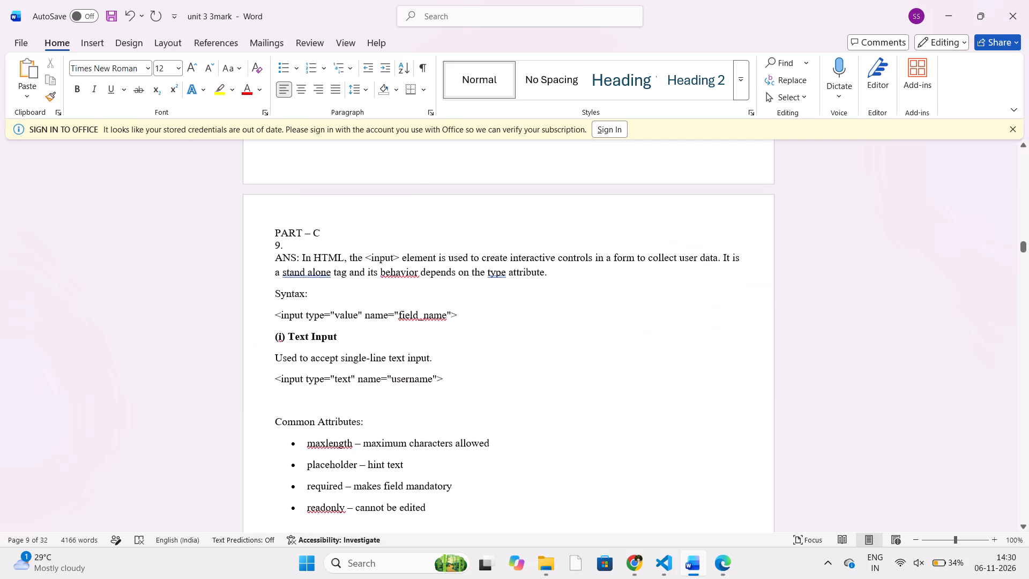
pyautogui.scroll(-2, 561, 349)
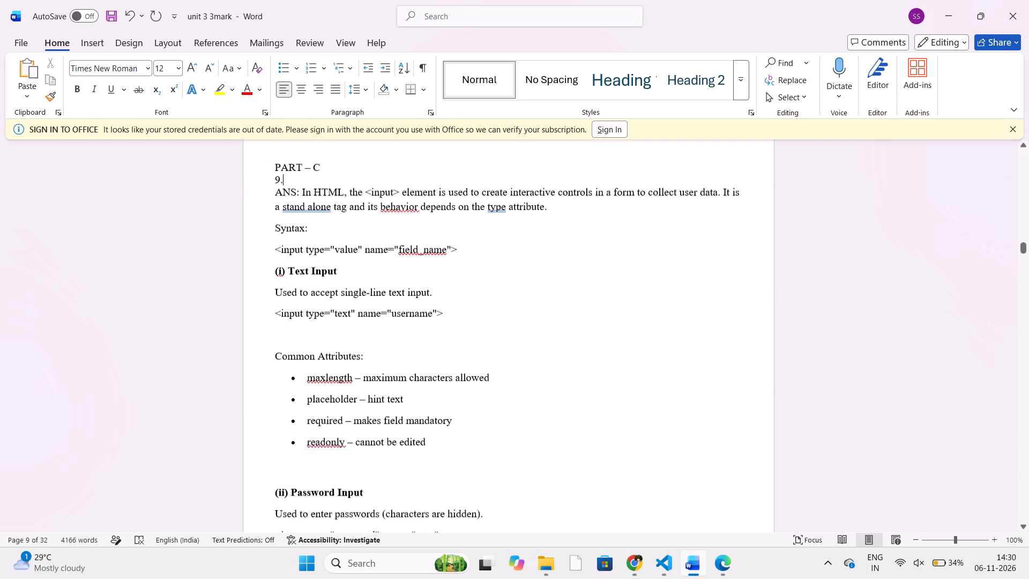
pyautogui.scroll(-2, 561, 349)
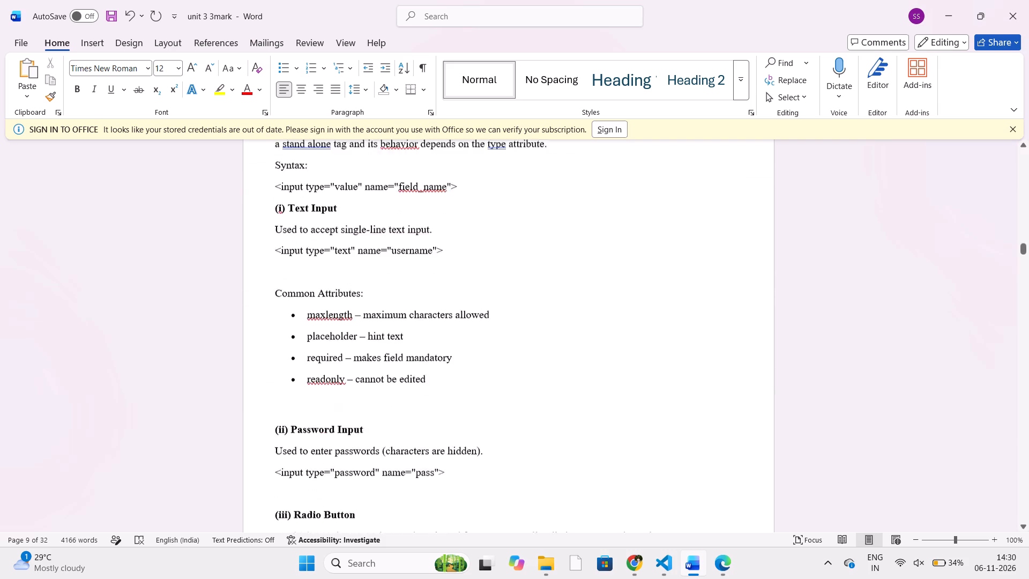
# Examine the input elements answer from the text input section through to the number input section.
pyautogui.scroll(-3, 561, 349)
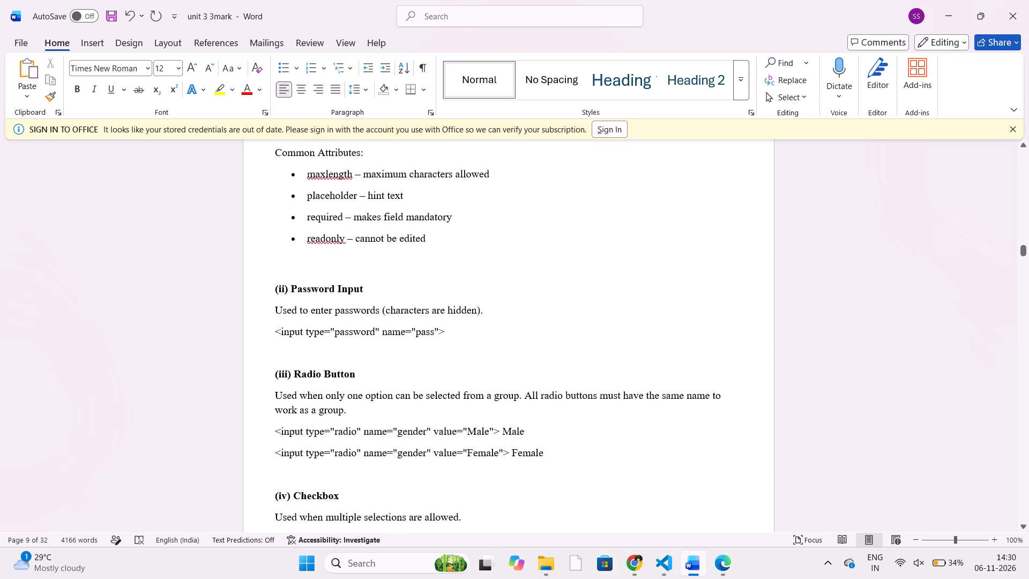
pyautogui.scroll(-2, 561, 349)
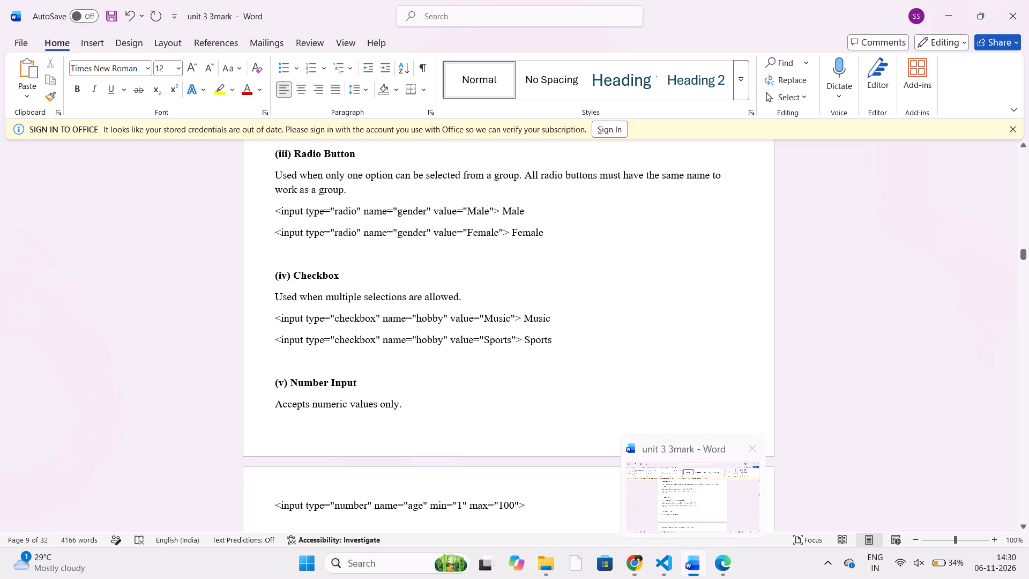
# Find Word through the Windows search and create a new blank document.
pyautogui.click(953, 12)
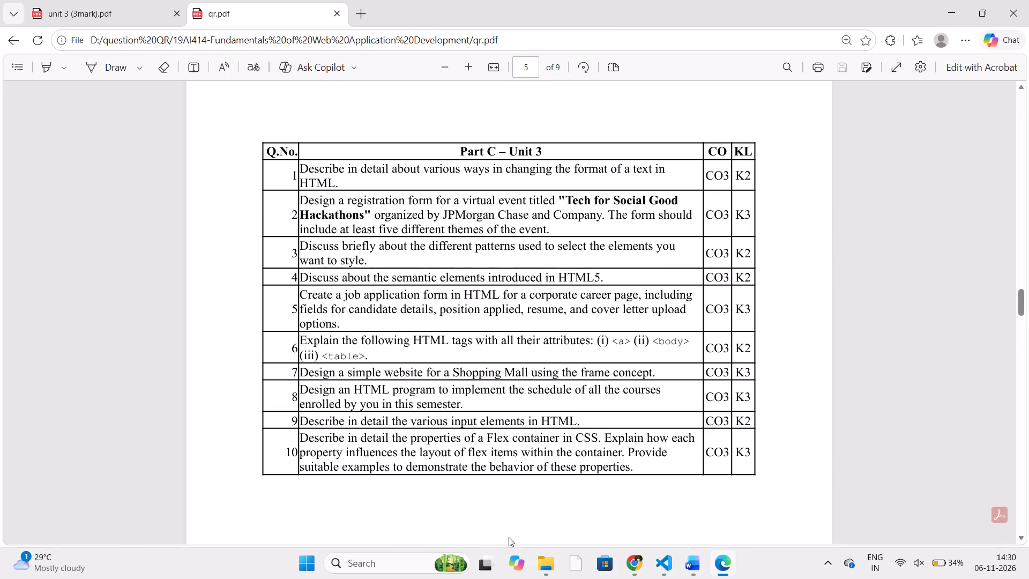
pyautogui.click(389, 559)
pyautogui.write('WORD')
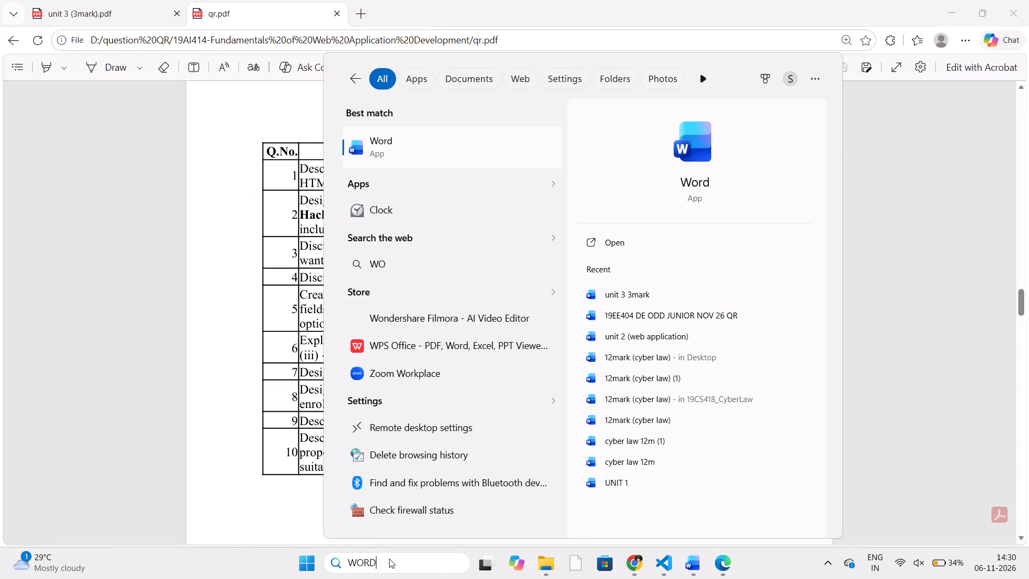
pyautogui.press('Return')
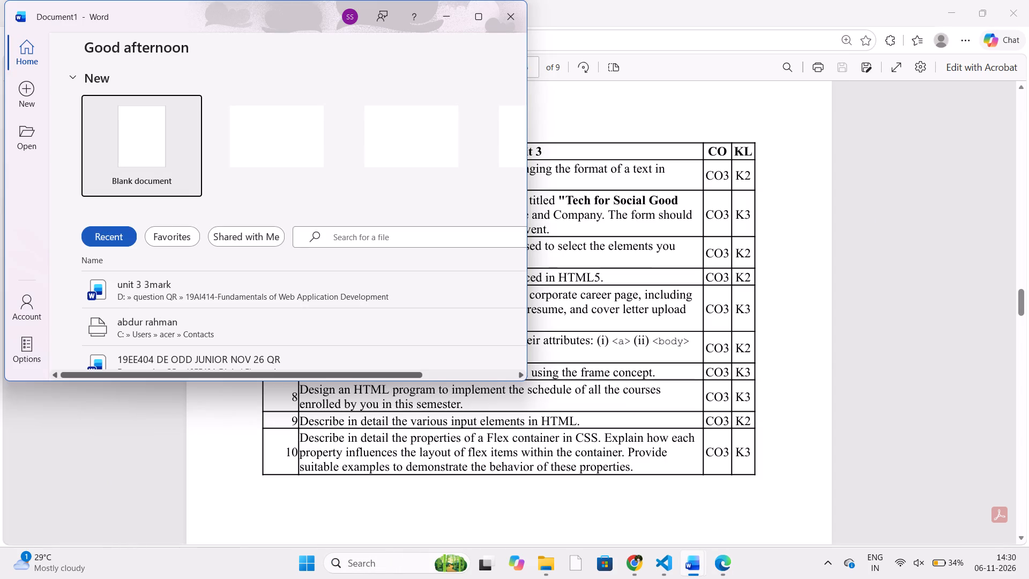
pyautogui.click(176, 186)
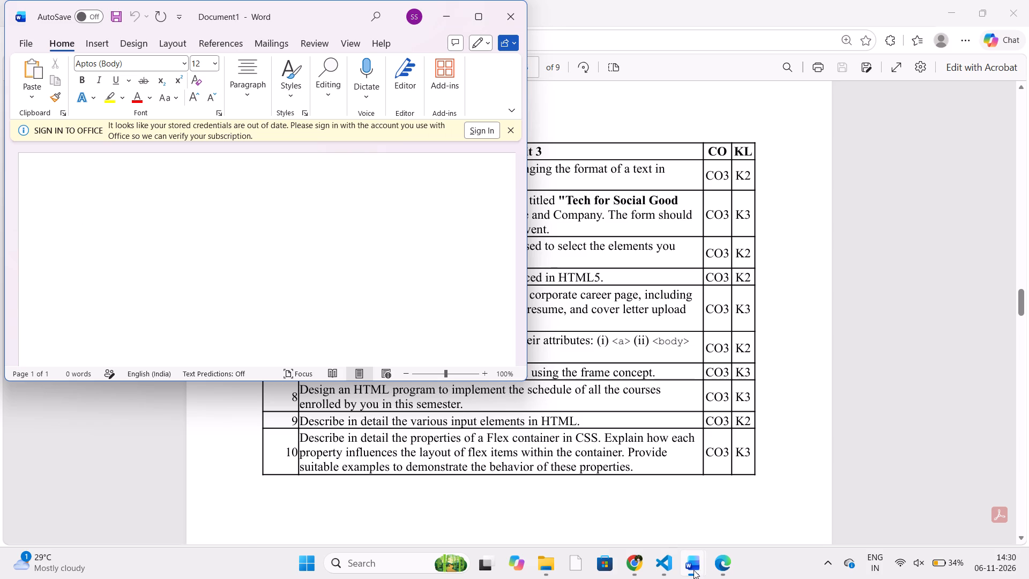
# Arrange the "unit 3 3mark" document side by side with the new blank document.
pyautogui.click(654, 489)
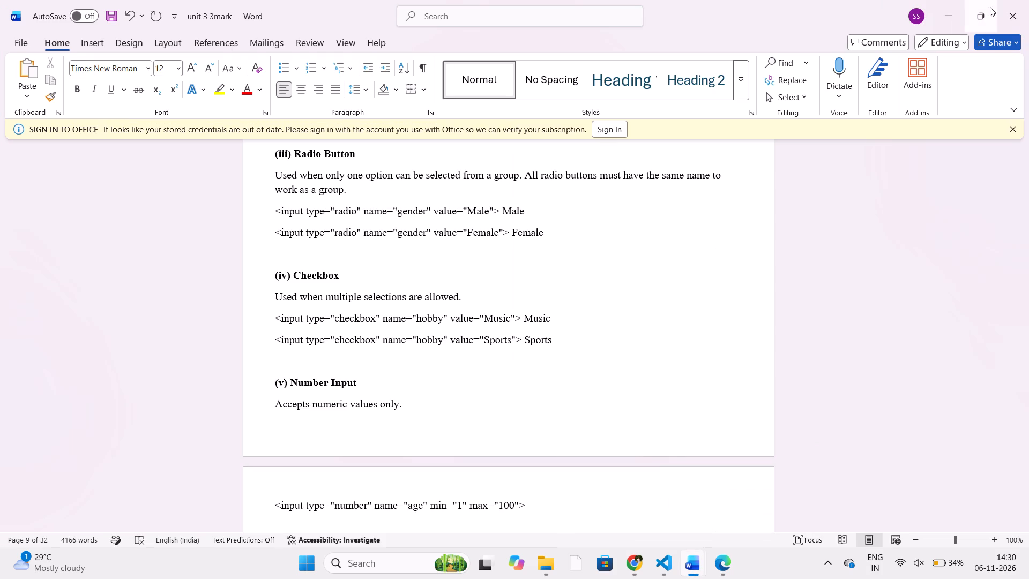
pyautogui.click(891, 37)
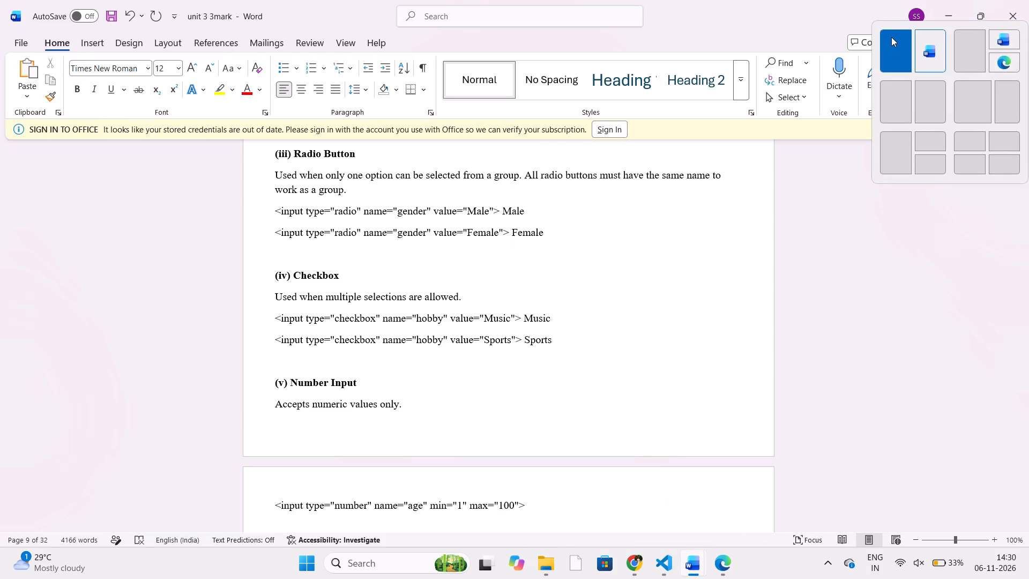
# Apply narrow page margins to the new blank document.
pyautogui.scroll(1, 684, 315)
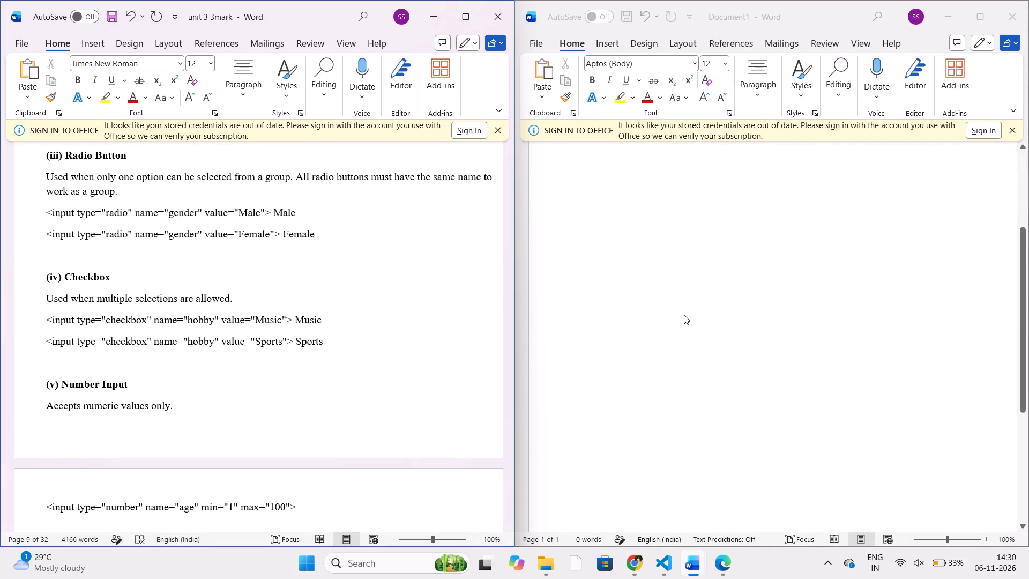
pyautogui.scroll(1, 684, 315)
pyautogui.click(622, 231)
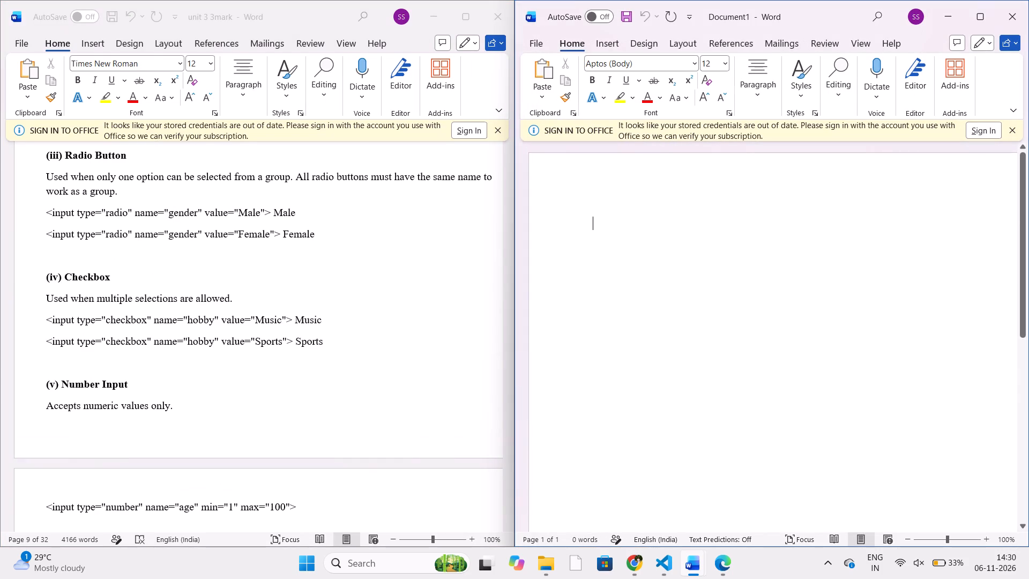
pyautogui.click(617, 42)
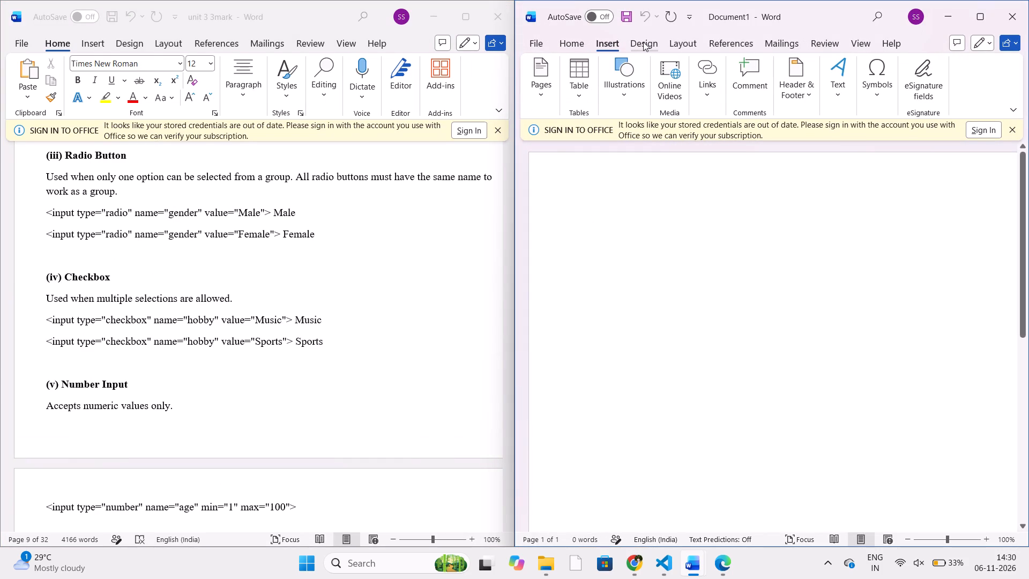
pyautogui.click(692, 42)
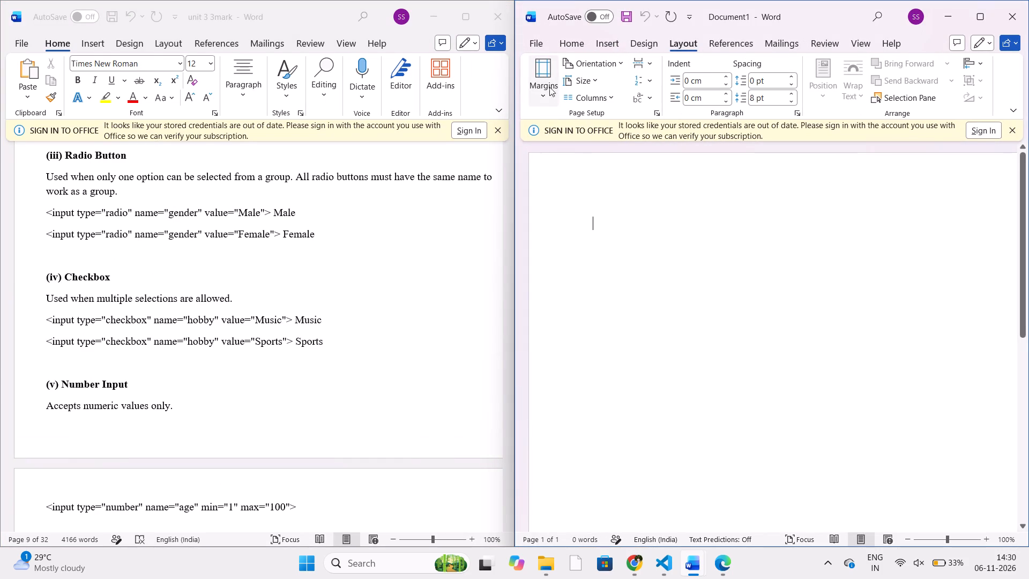
pyautogui.click(543, 95)
pyautogui.click(569, 183)
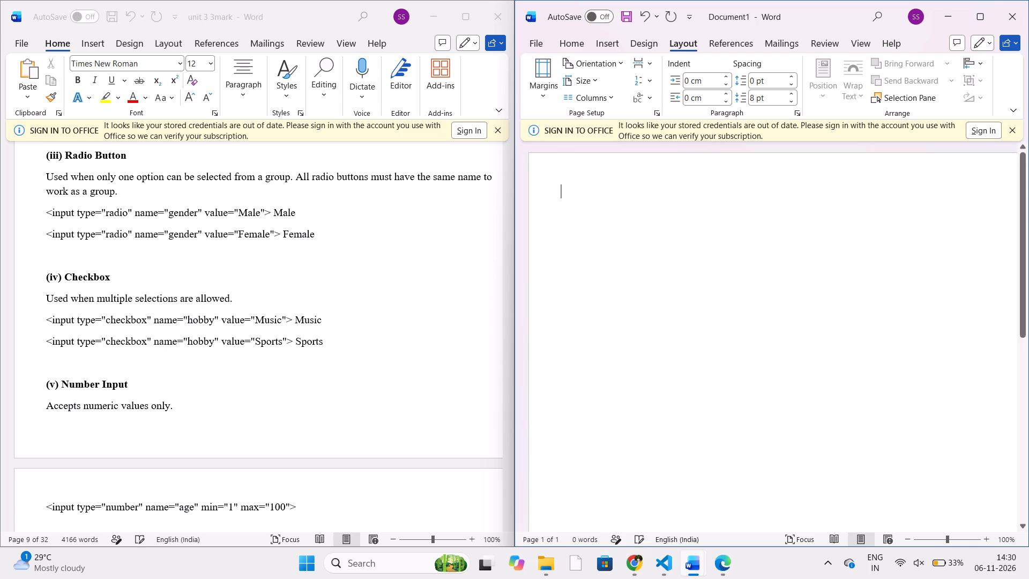
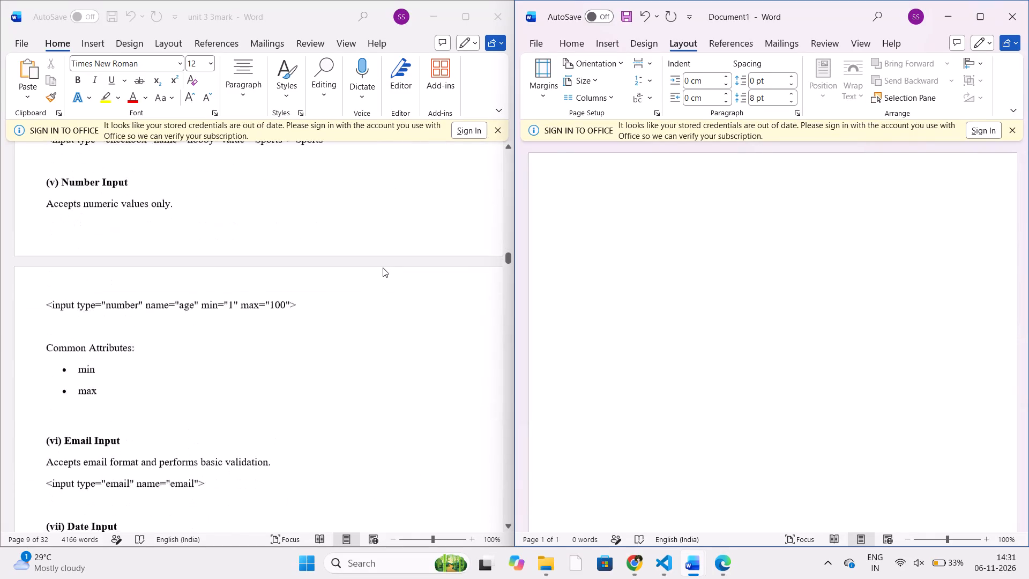
# Look through the later pages of the "unit 3 3mark" document for the start of answer 1 on text formatting tags.
pyautogui.scroll(-2, 383, 268)
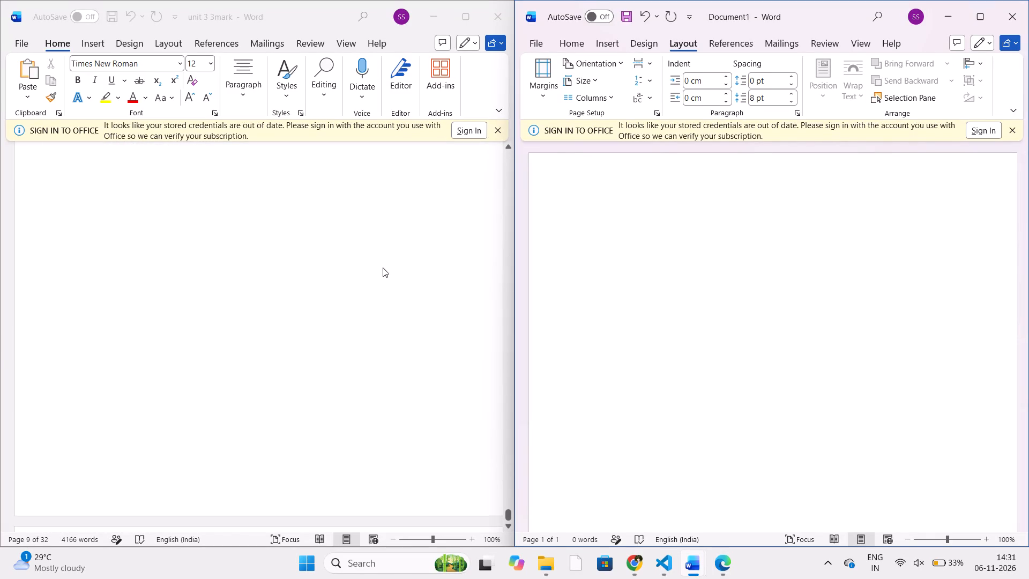
pyautogui.scroll(-2, 383, 268)
pyautogui.scroll(7, 383, 268)
pyautogui.scroll(-1, 383, 268)
pyautogui.scroll(1, 383, 268)
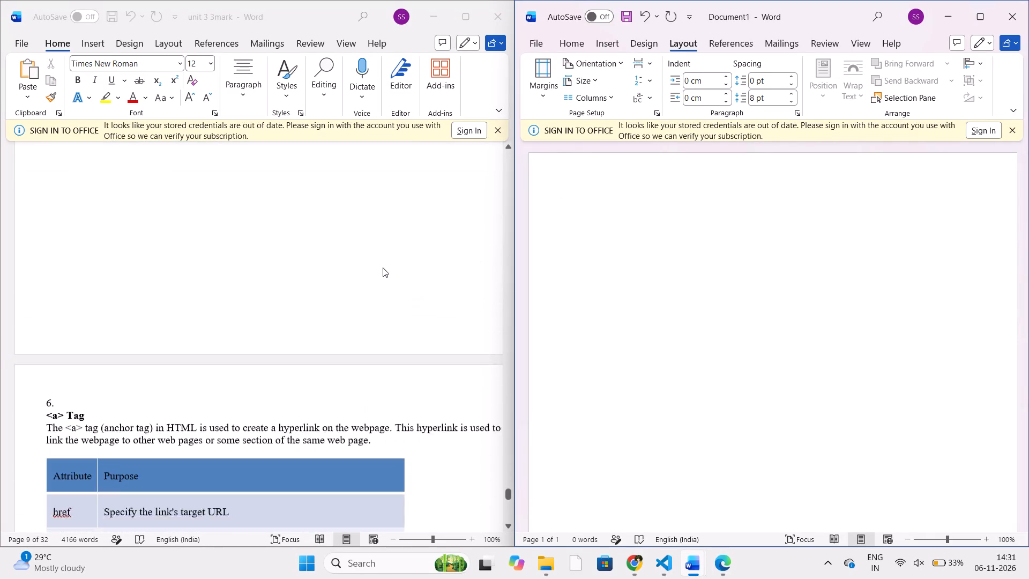
pyautogui.scroll(1, 383, 268)
pyautogui.scroll(-6, 383, 268)
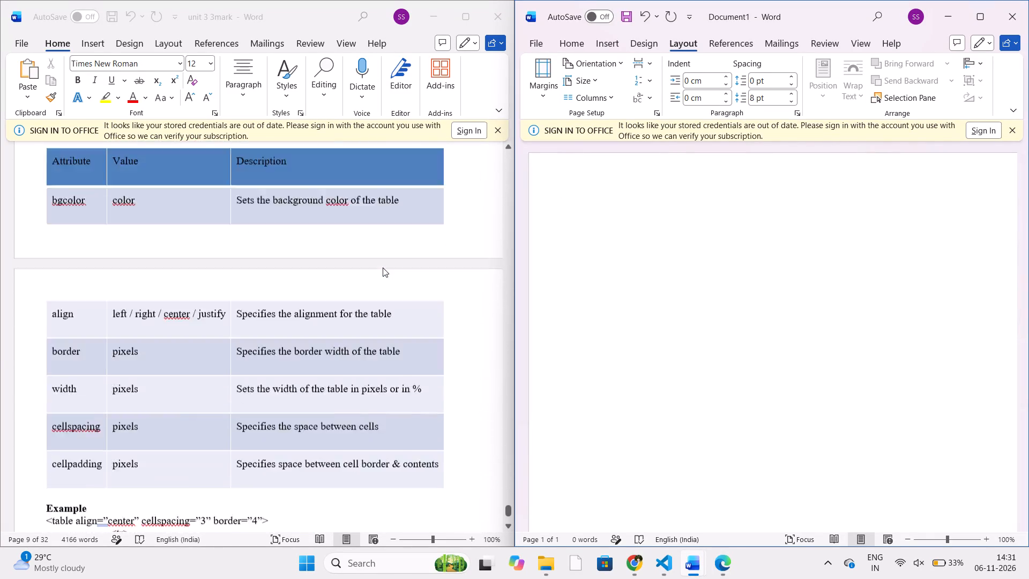
pyautogui.scroll(-2, 383, 268)
pyautogui.scroll(7, 383, 268)
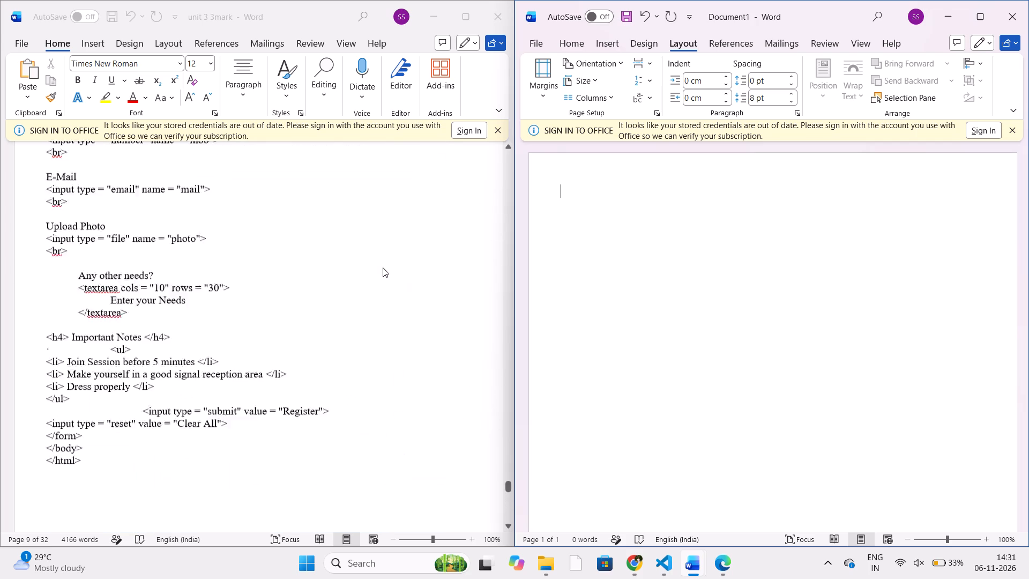
pyautogui.scroll(3, 383, 268)
pyautogui.scroll(-3, 383, 268)
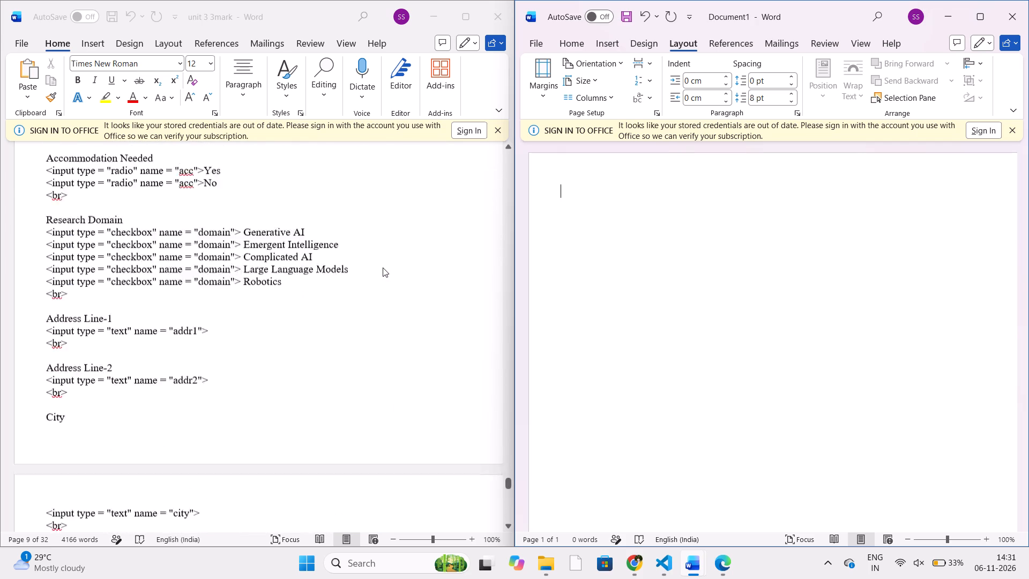
pyautogui.scroll(-1, 383, 268)
pyautogui.scroll(5, 383, 268)
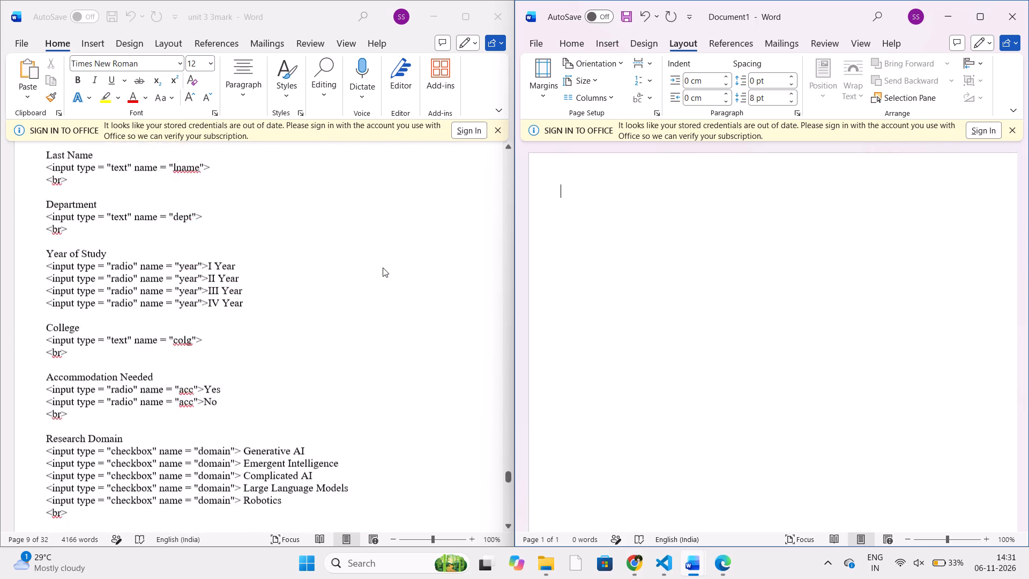
pyautogui.scroll(5, 383, 268)
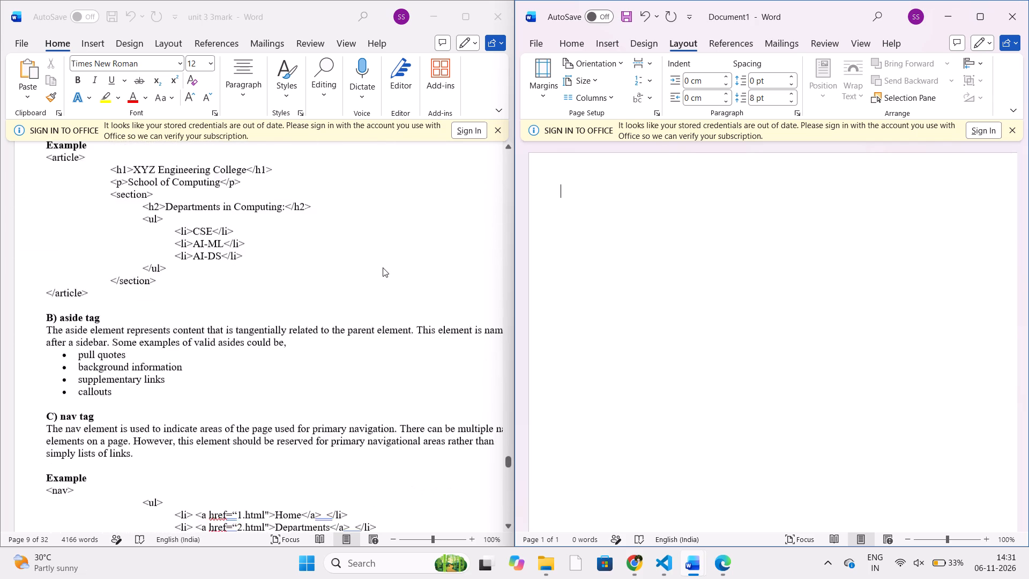
pyautogui.scroll(4, 383, 268)
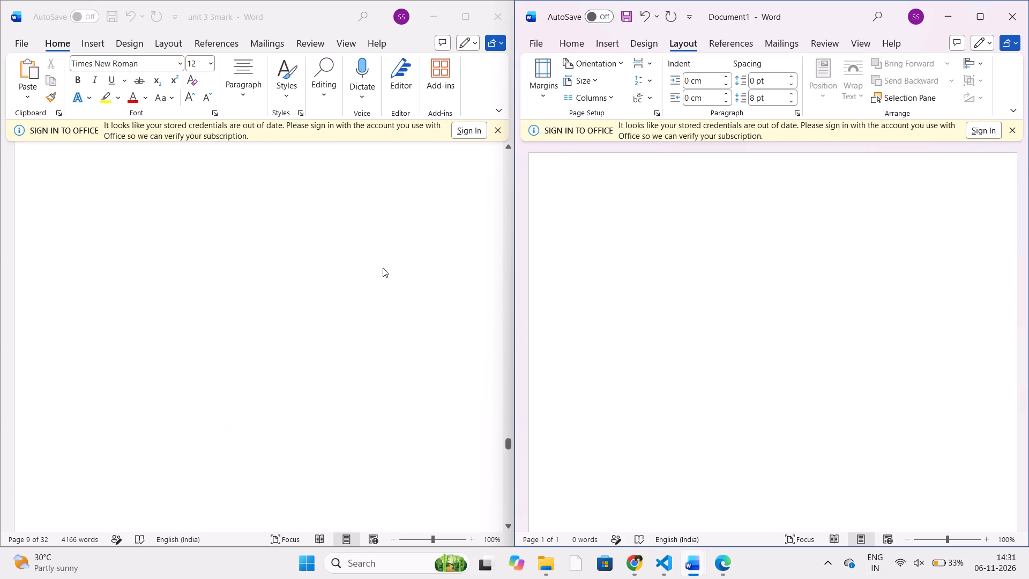
pyautogui.scroll(8, 383, 268)
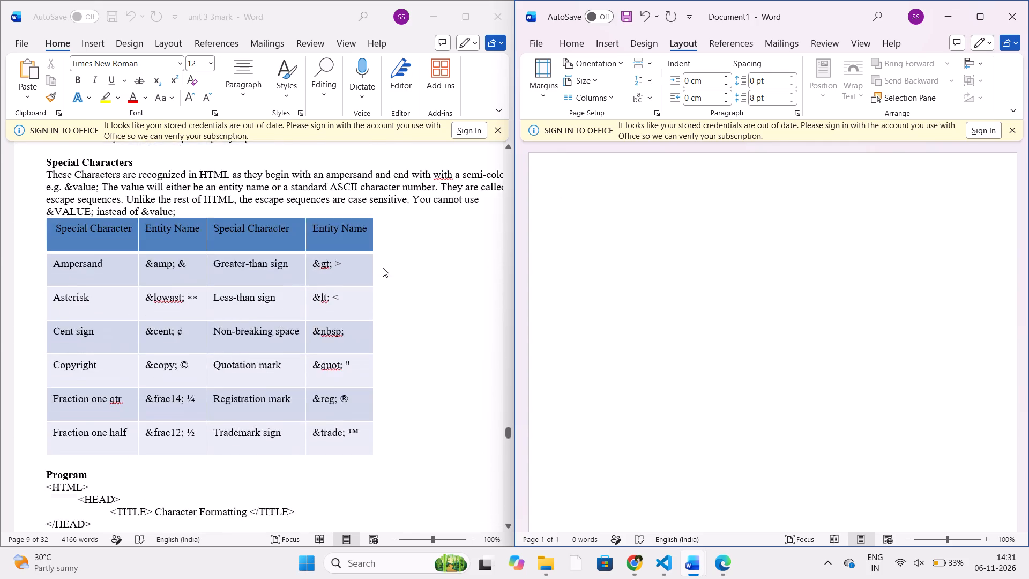
pyautogui.scroll(3, 383, 268)
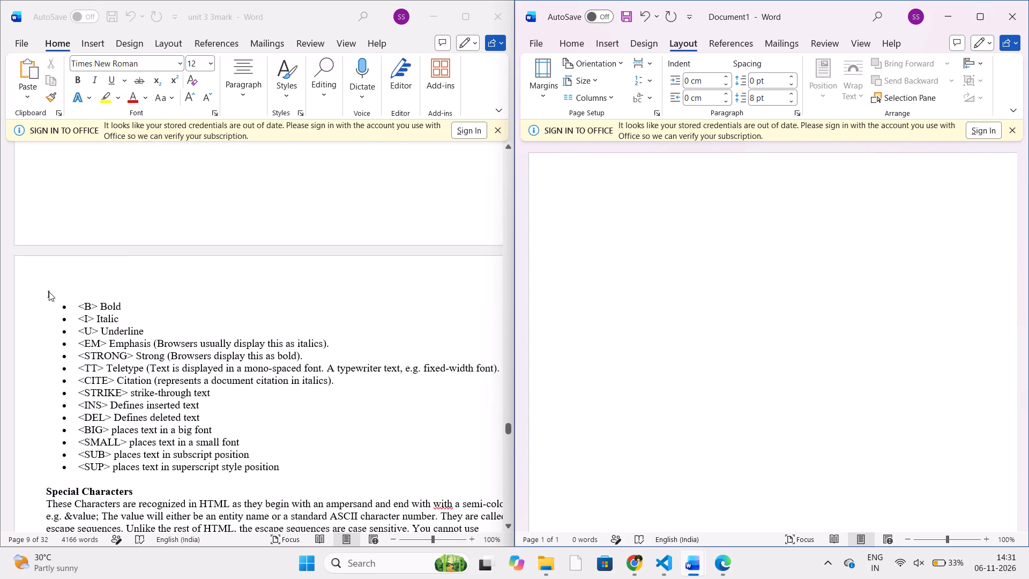
# Copy answer 1 from "unit 3 3mark", from its number and formatting tags through the special characters table to the program's closing </HTML>.
pyautogui.click(48, 294)
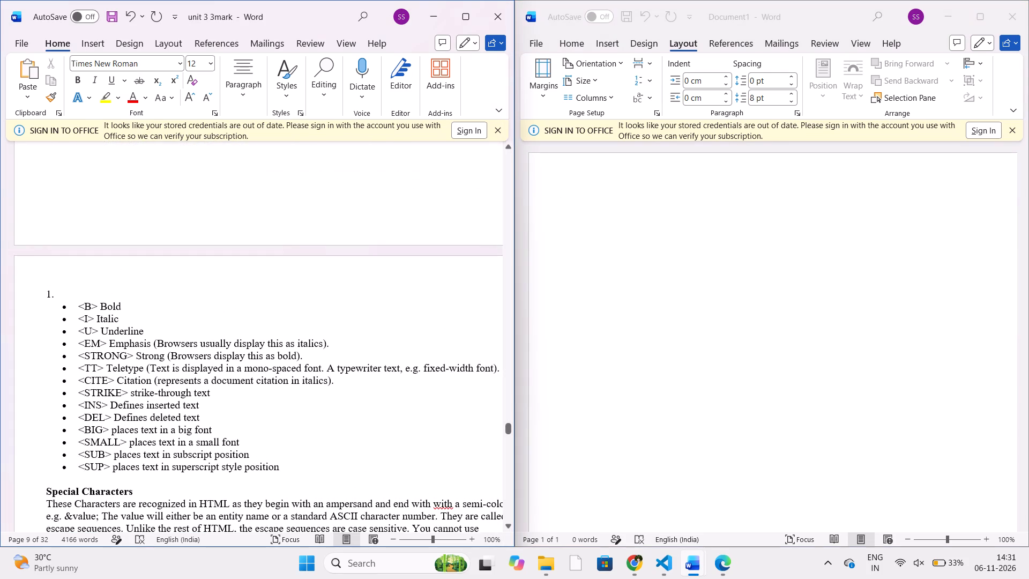
pyautogui.moveTo(46, 294); pyautogui.dragTo(135, 348)
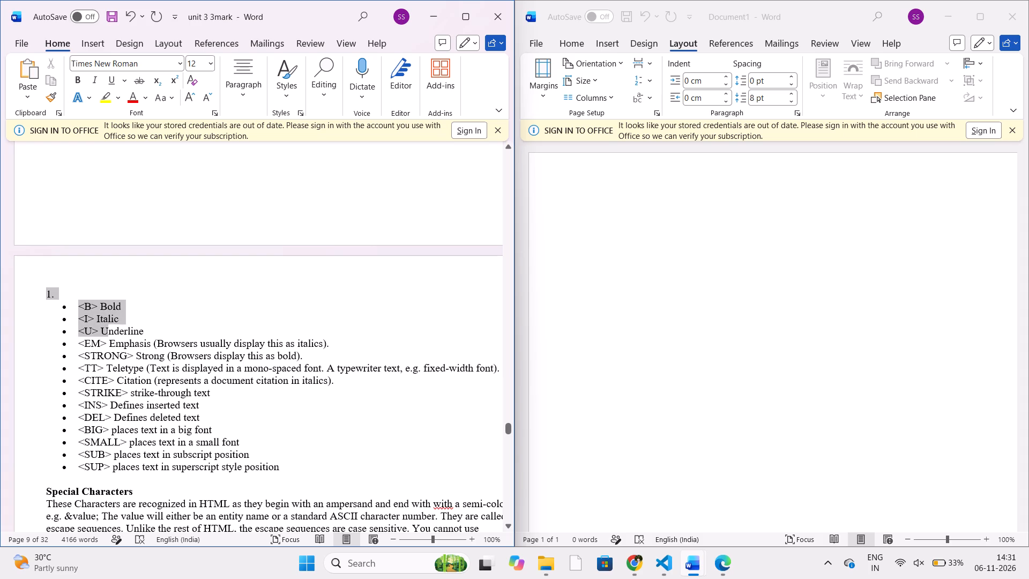
pyautogui.moveTo(135, 348); pyautogui.dragTo(267, 577)
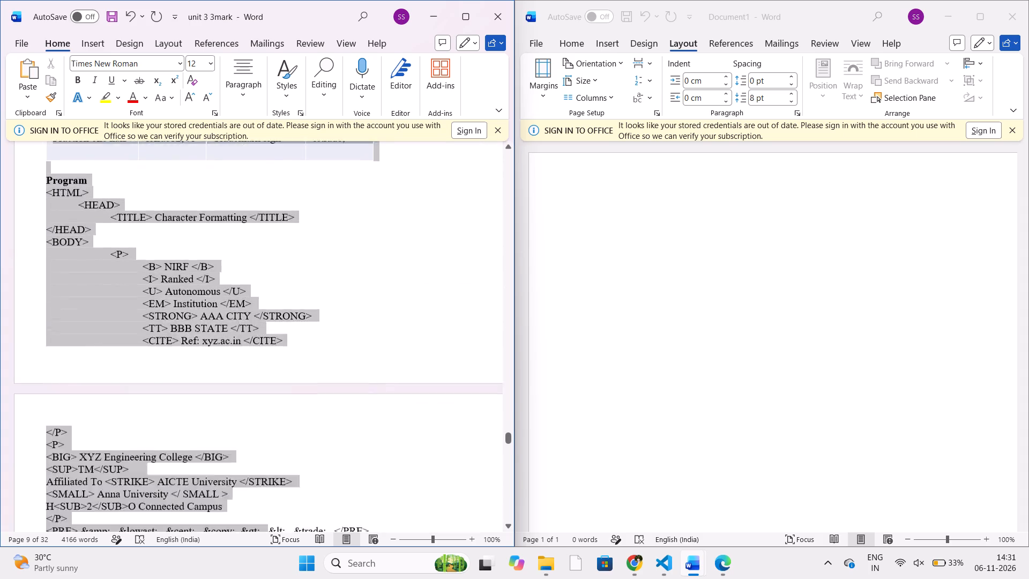
pyautogui.moveTo(267, 577); pyautogui.dragTo(279, 576)
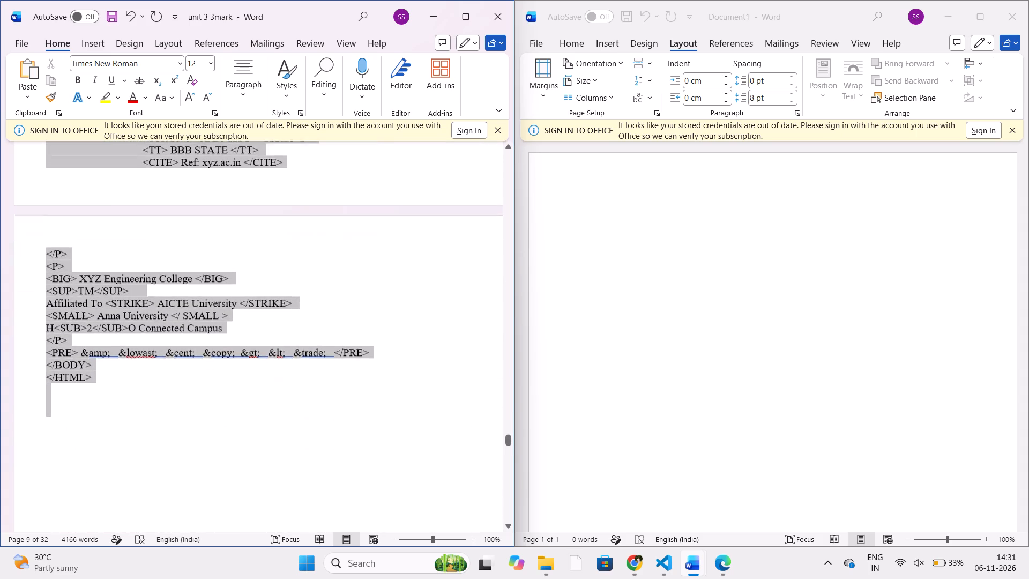
pyautogui.moveTo(279, 576); pyautogui.dragTo(341, 131)
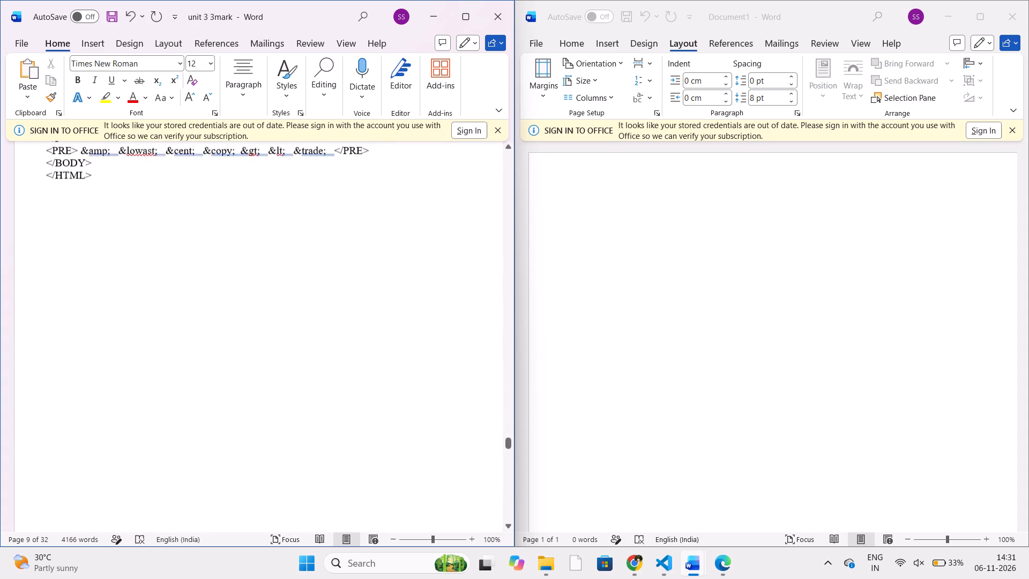
pyautogui.moveTo(341, 131); pyautogui.dragTo(277, 262)
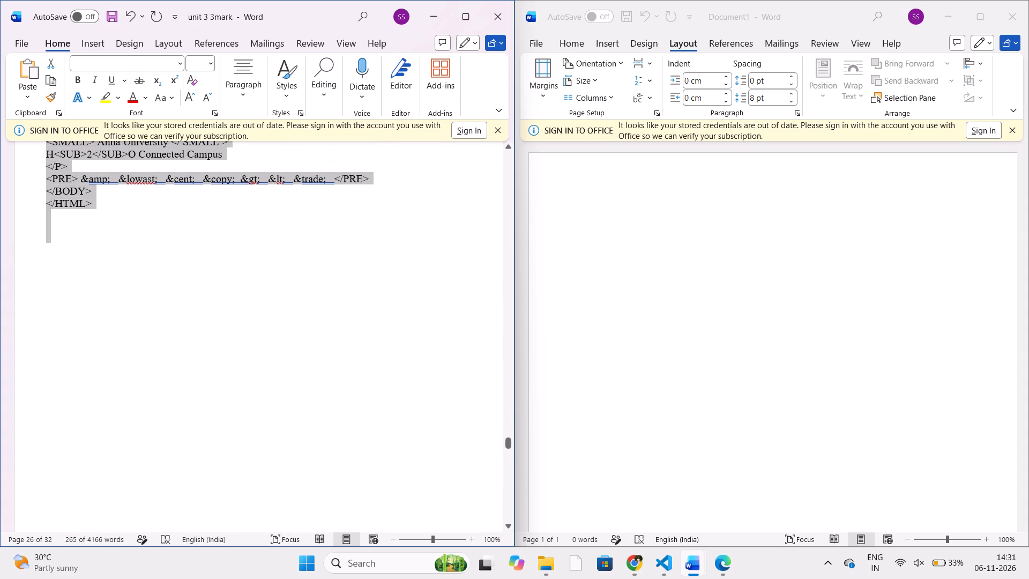
pyautogui.hotkey('ctrl', 'c')
# Enter the heading PART-C in the new blank document and paste the copied answer 1 beneath it.
pyautogui.click(596, 199)
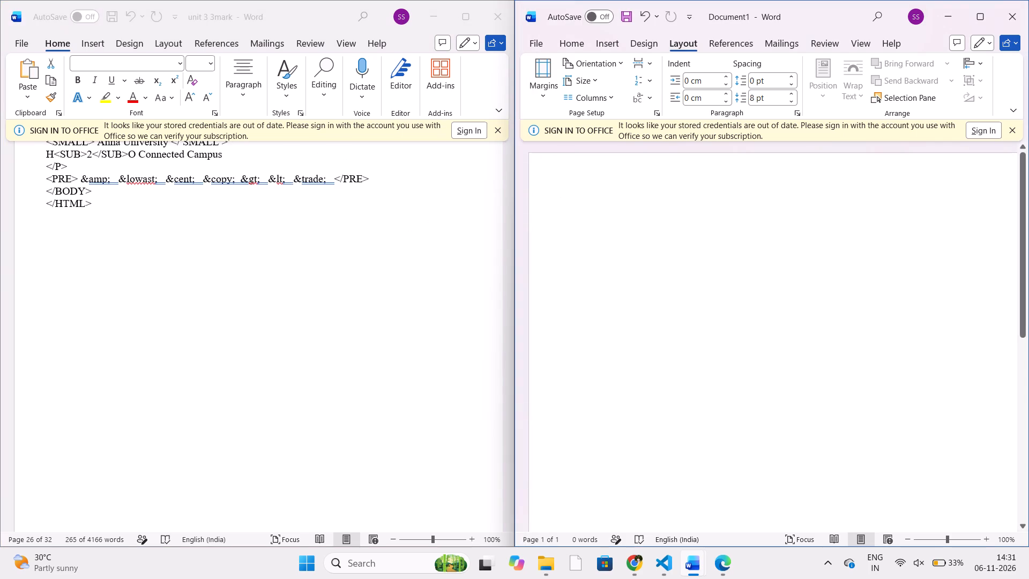
pyautogui.write('PART-C')
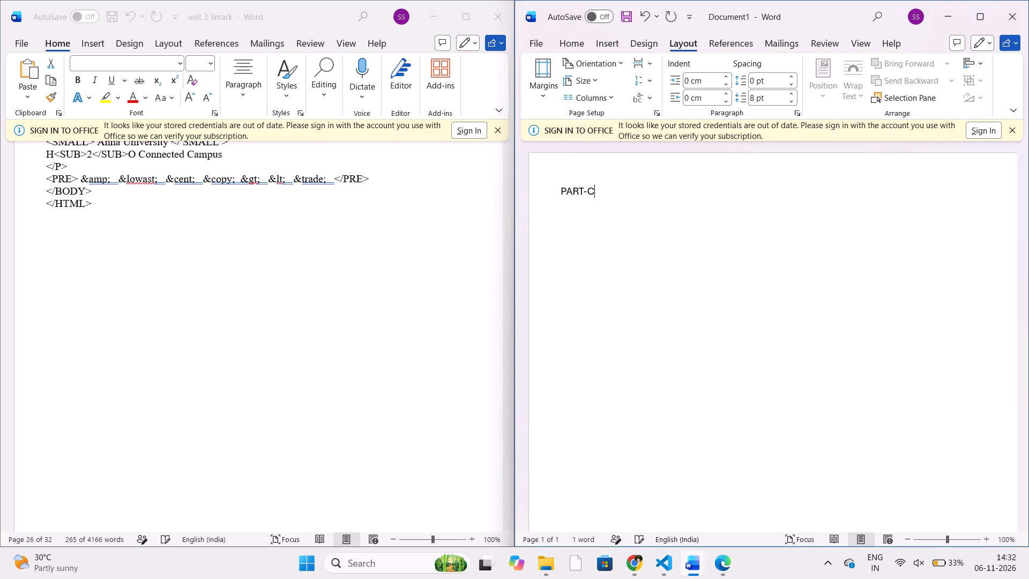
pyautogui.press('Return')
pyautogui.hotkey('ctrl', 'v')
# Check the pasted answer and add two new lines after the program's closing </HTML> tag.
pyautogui.scroll(8, 733, 206)
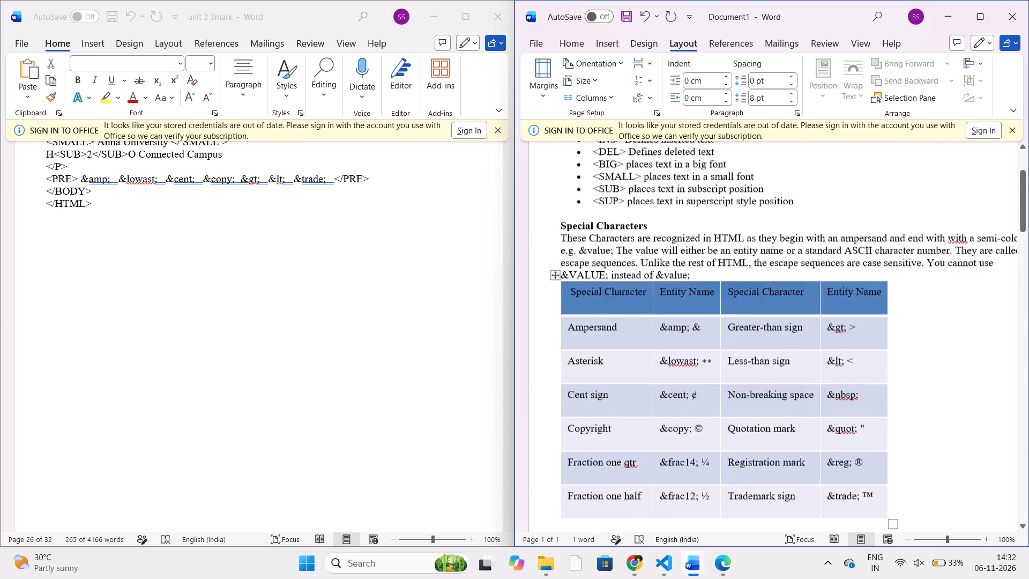
pyautogui.scroll(3, 733, 206)
pyautogui.scroll(-3, 733, 206)
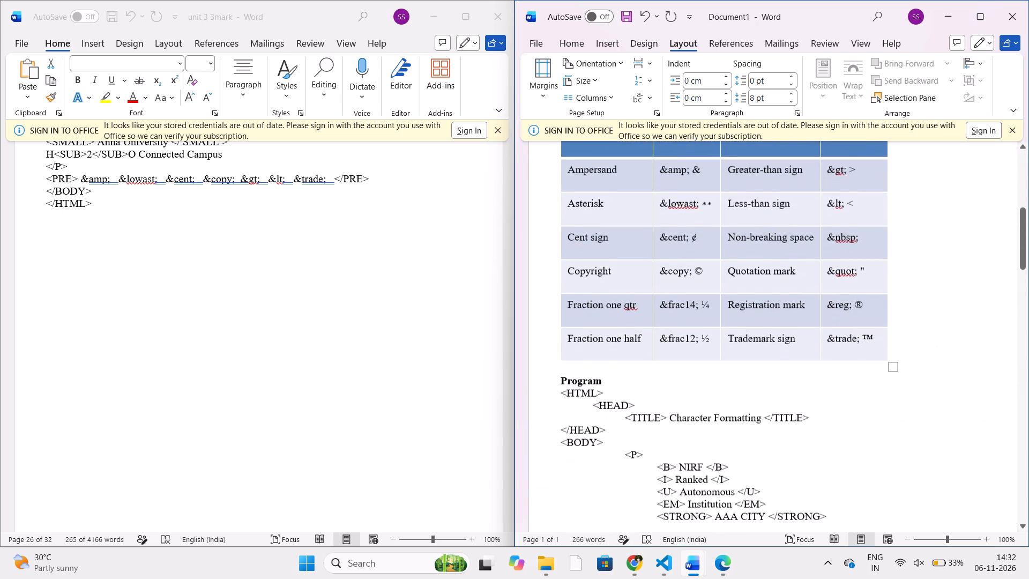
pyautogui.scroll(-5, 733, 206)
pyautogui.scroll(1, 733, 206)
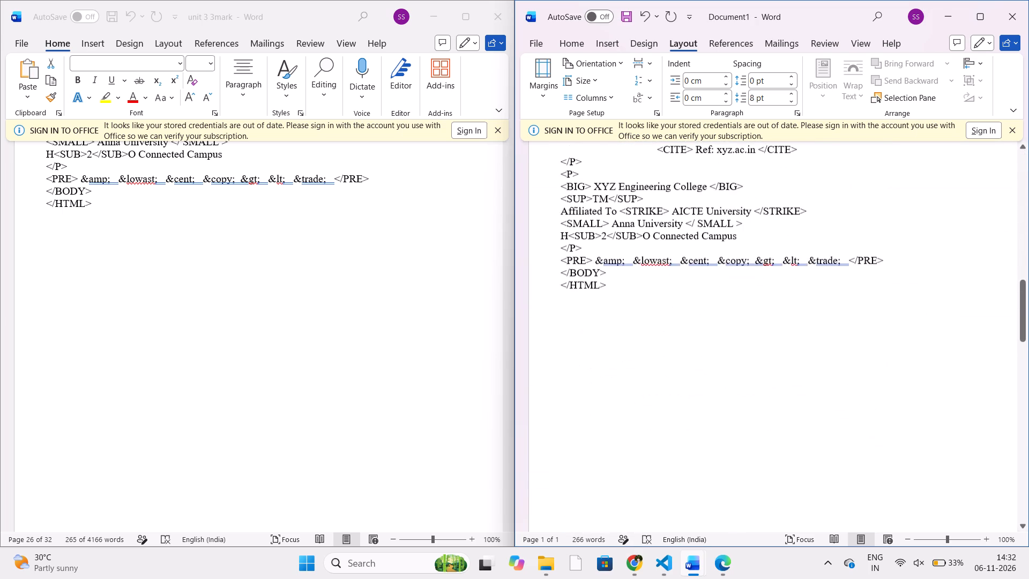
pyautogui.scroll(1, 733, 206)
pyautogui.click(726, 328)
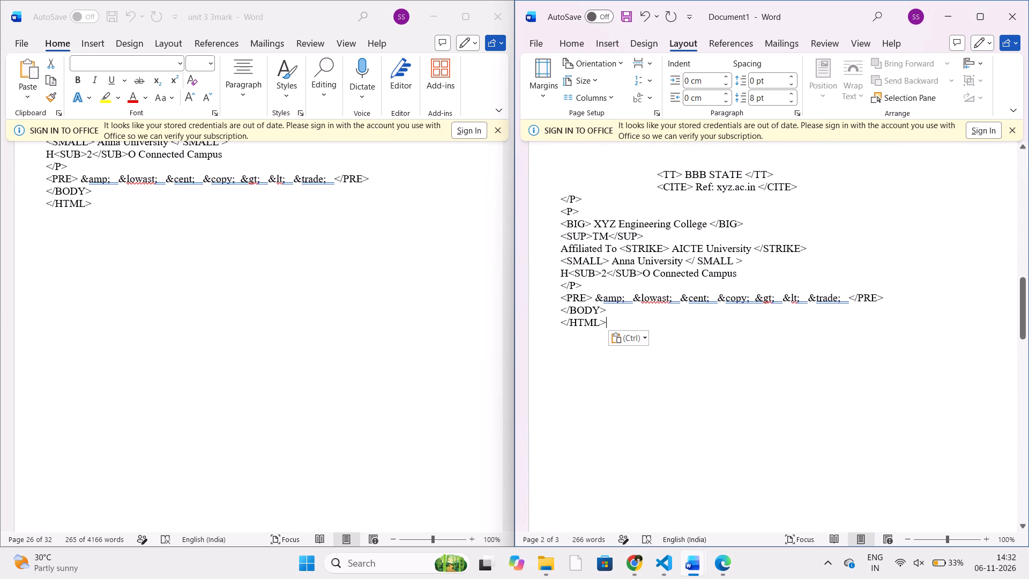
pyautogui.press('Return')
pyautogui.press('Return')
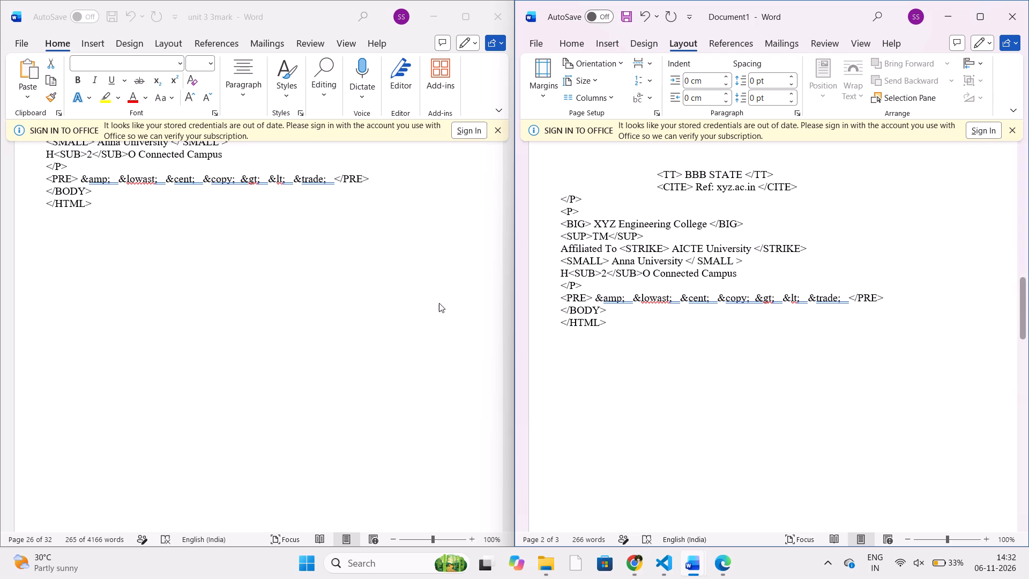
# Look through the answers before and after answer 1 in the "unit 3 3mark" document for the start of answer 2.
pyautogui.scroll(-6, 422, 306)
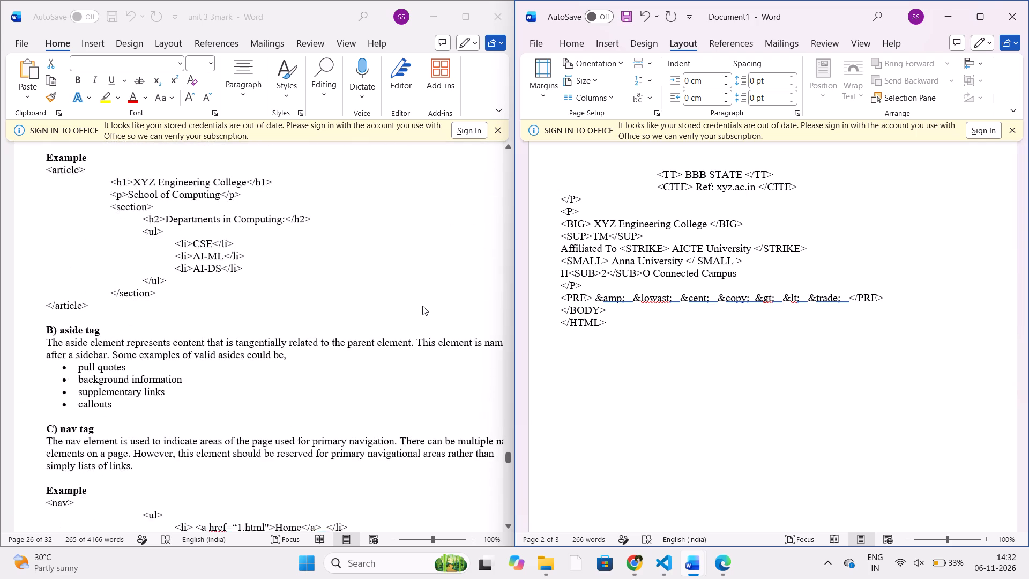
pyautogui.scroll(-11, 422, 306)
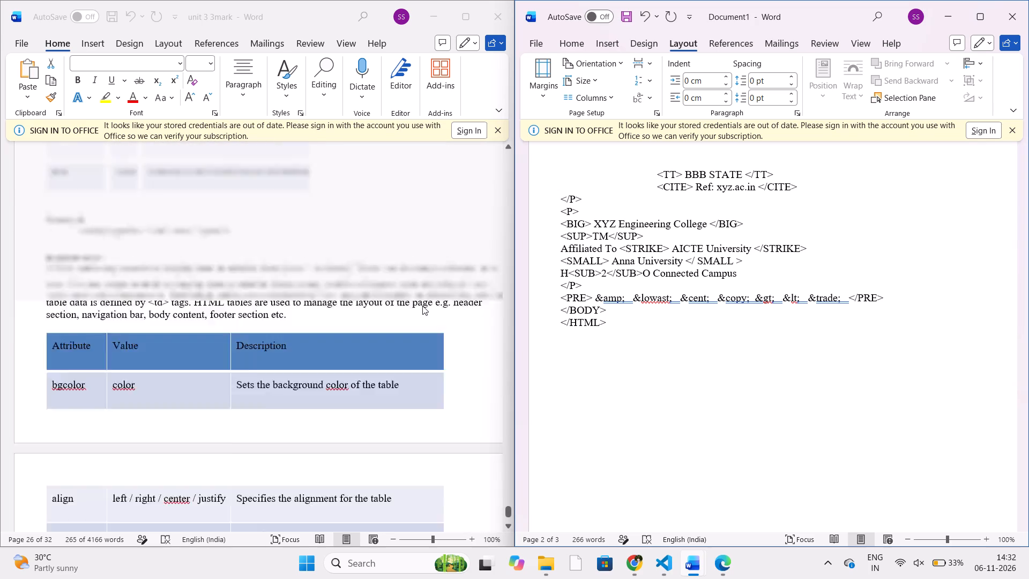
pyautogui.scroll(1, 422, 306)
pyautogui.scroll(-1, 422, 306)
pyautogui.scroll(2, 422, 306)
pyautogui.scroll(-4, 422, 306)
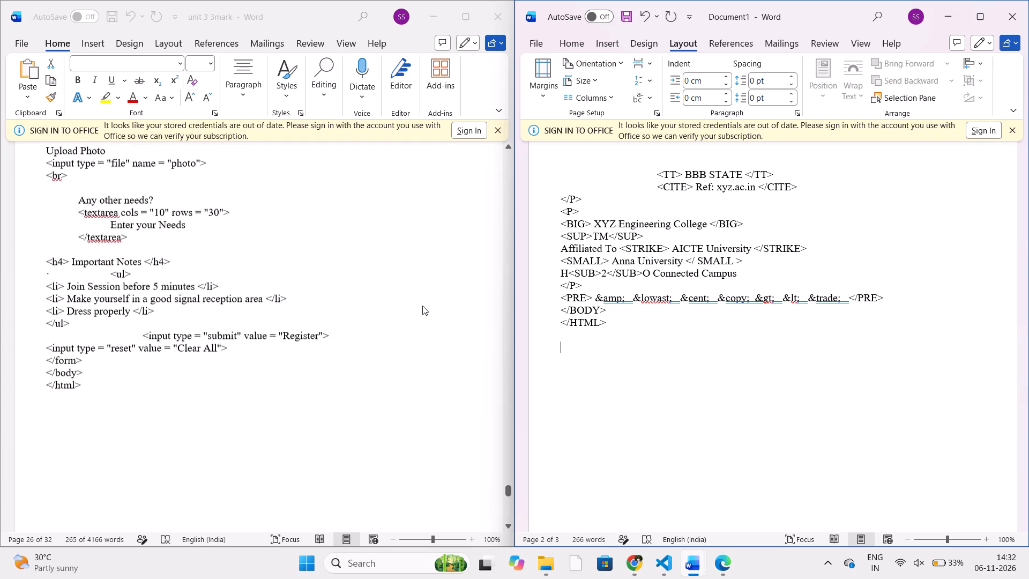
pyautogui.scroll(-10, 422, 306)
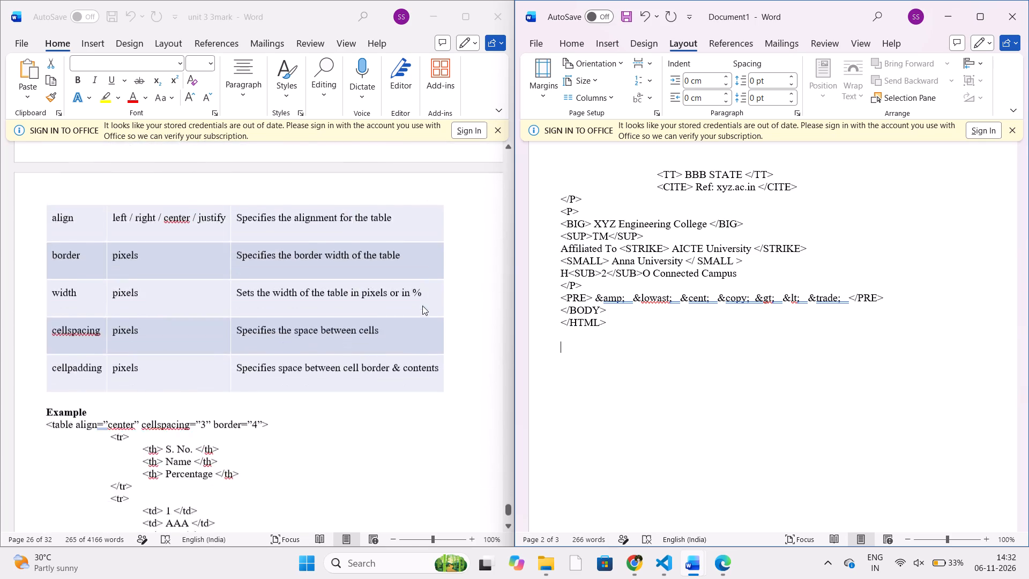
pyautogui.scroll(-8, 422, 306)
pyautogui.scroll(10, 422, 306)
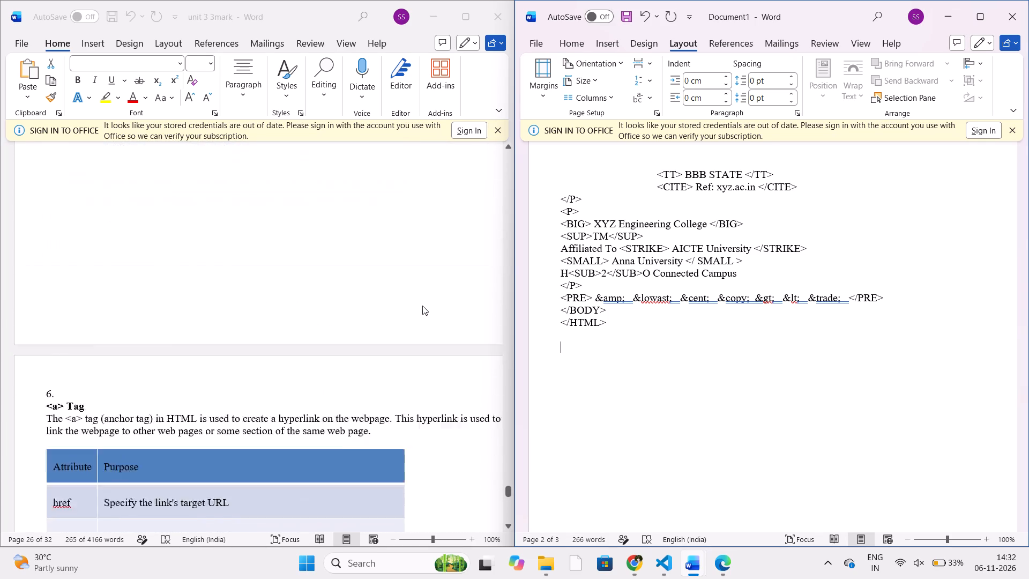
pyautogui.scroll(11, 422, 306)
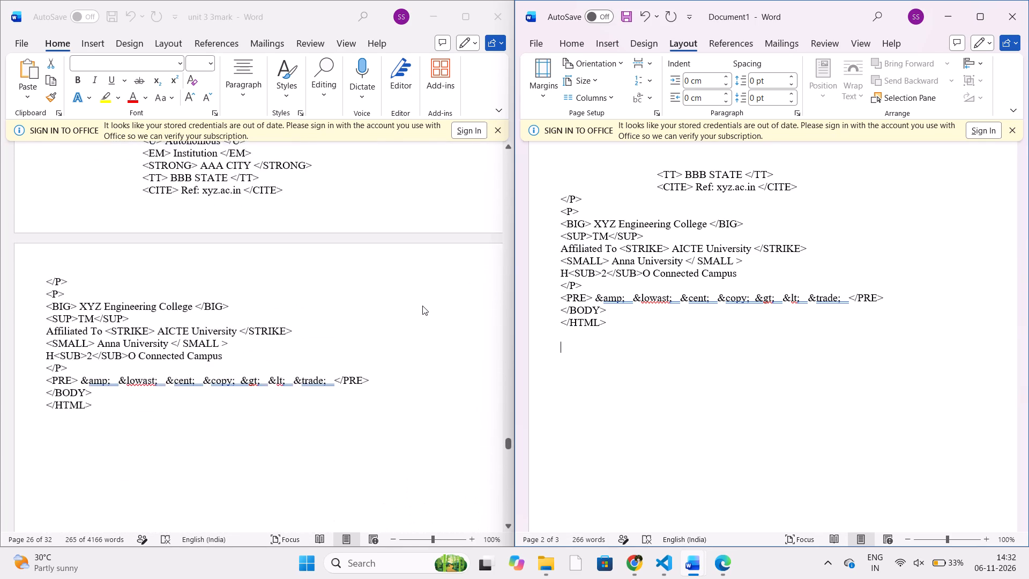
pyautogui.scroll(3, 422, 306)
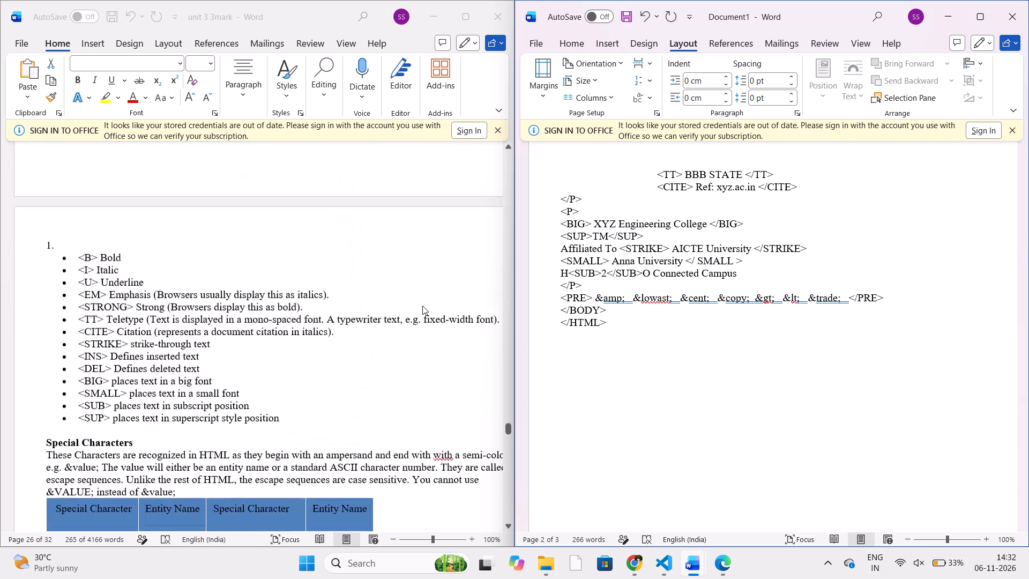
pyautogui.scroll(3, 422, 306)
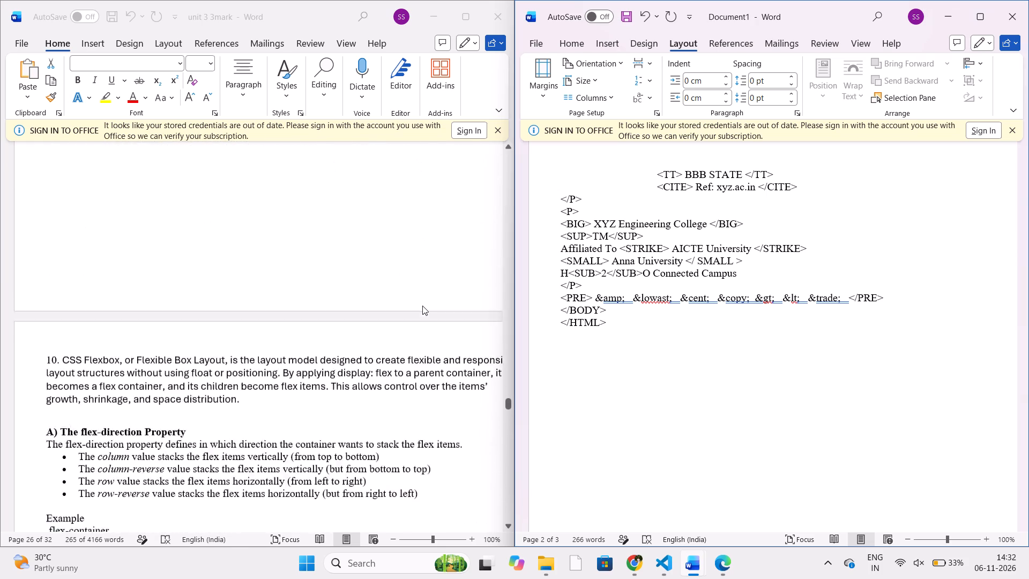
pyautogui.scroll(1, 422, 306)
pyautogui.scroll(-1, 422, 306)
pyautogui.scroll(1, 422, 306)
pyautogui.scroll(-1, 422, 306)
pyautogui.scroll(1, 422, 306)
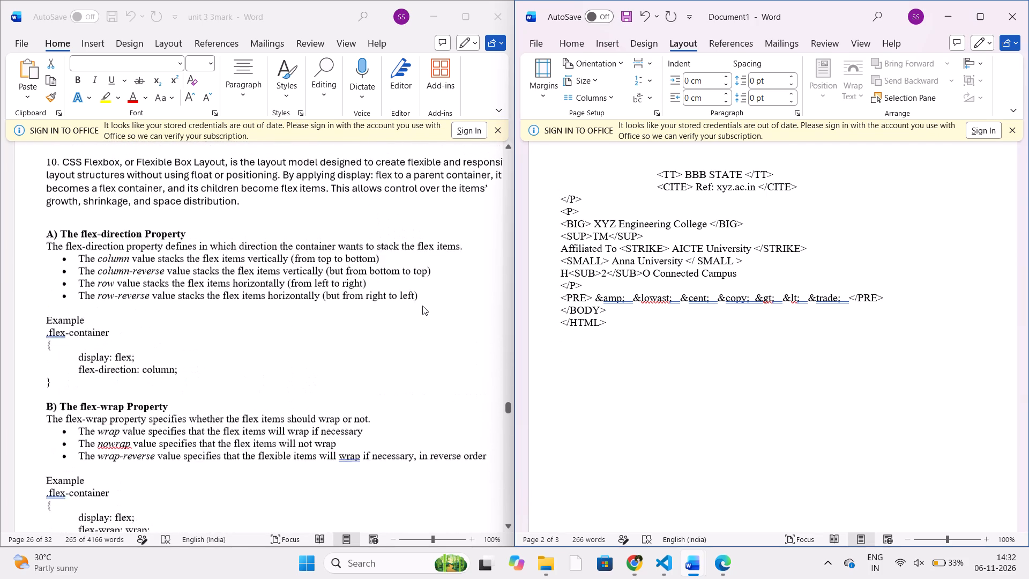
pyautogui.scroll(7, 422, 306)
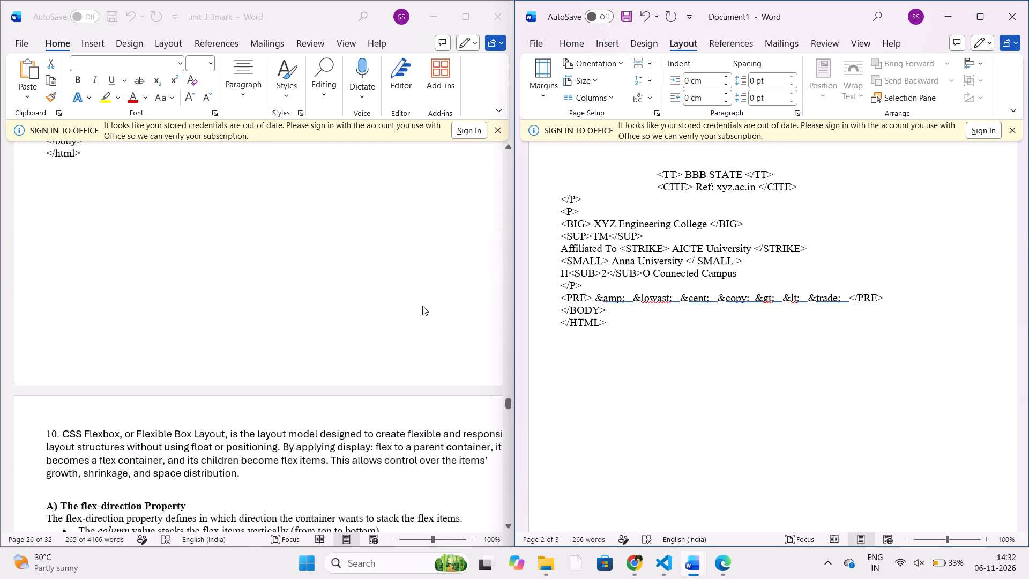
pyautogui.scroll(8, 422, 306)
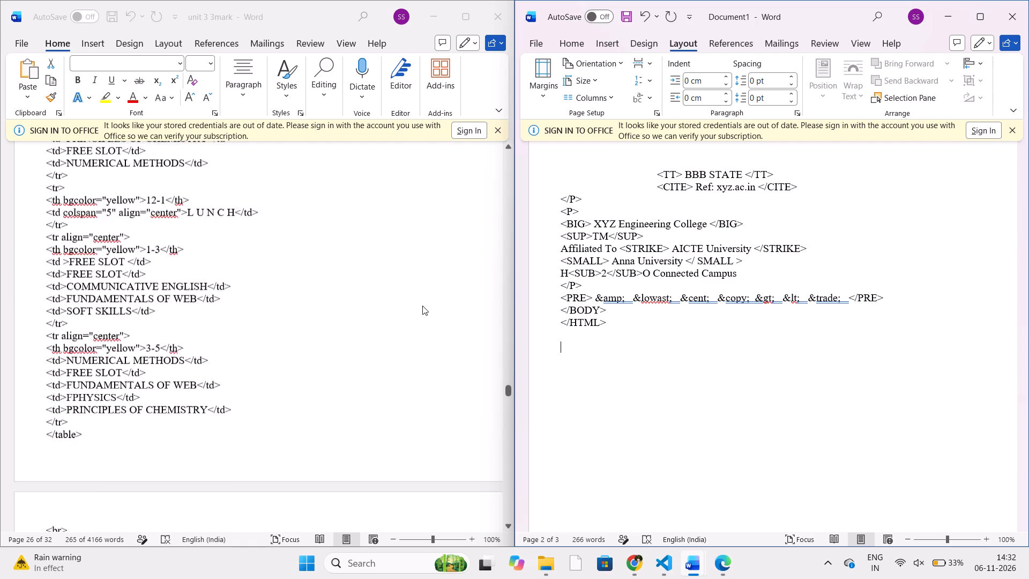
pyautogui.scroll(6, 422, 306)
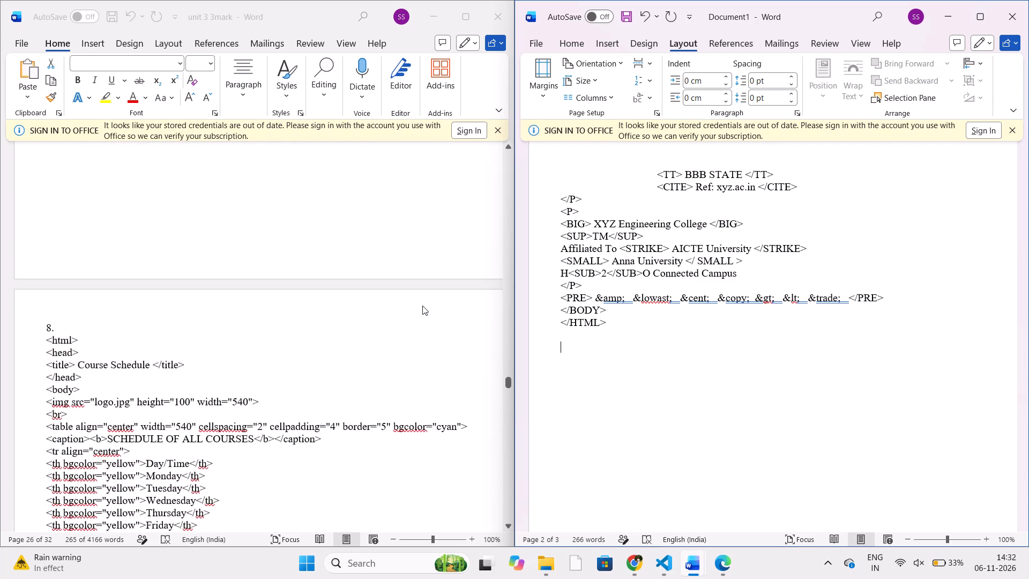
pyautogui.scroll(8, 422, 306)
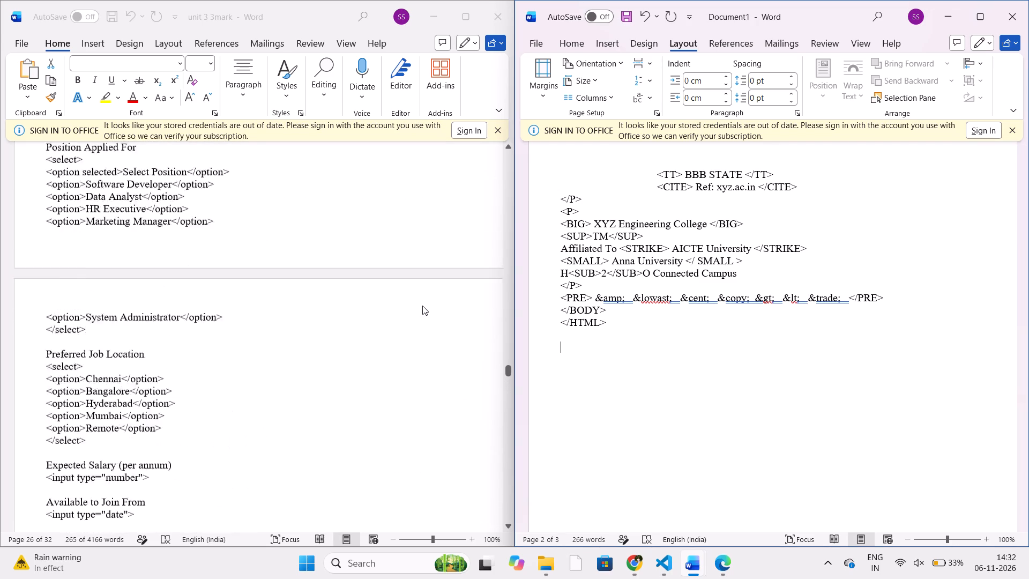
pyautogui.scroll(8, 422, 306)
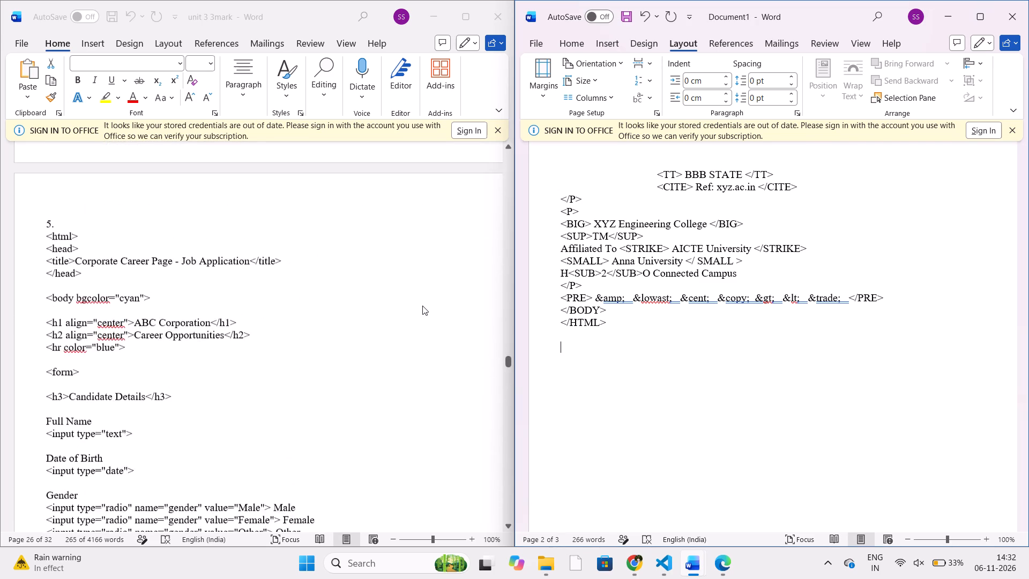
pyautogui.scroll(8, 422, 306)
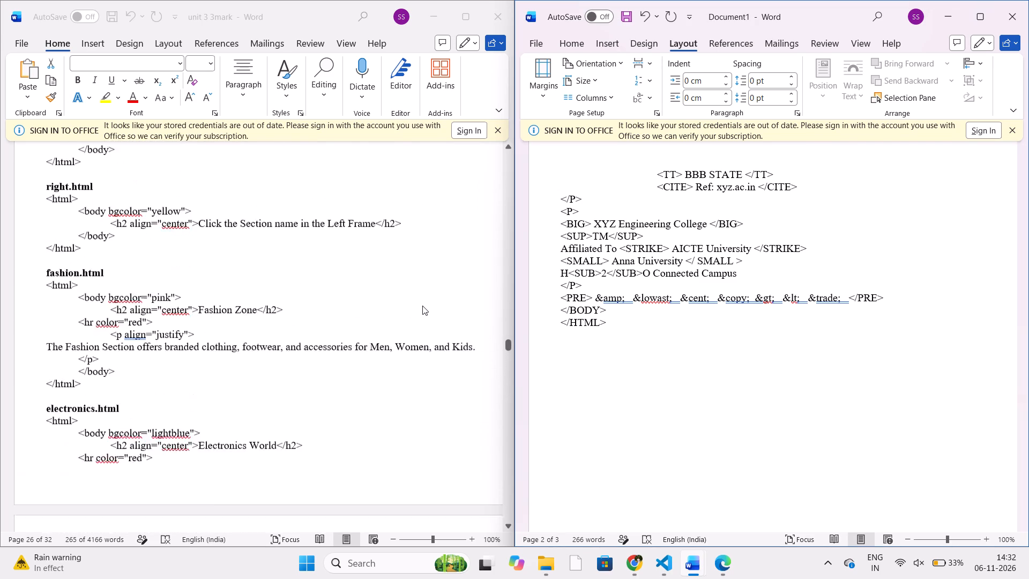
pyautogui.scroll(9, 422, 306)
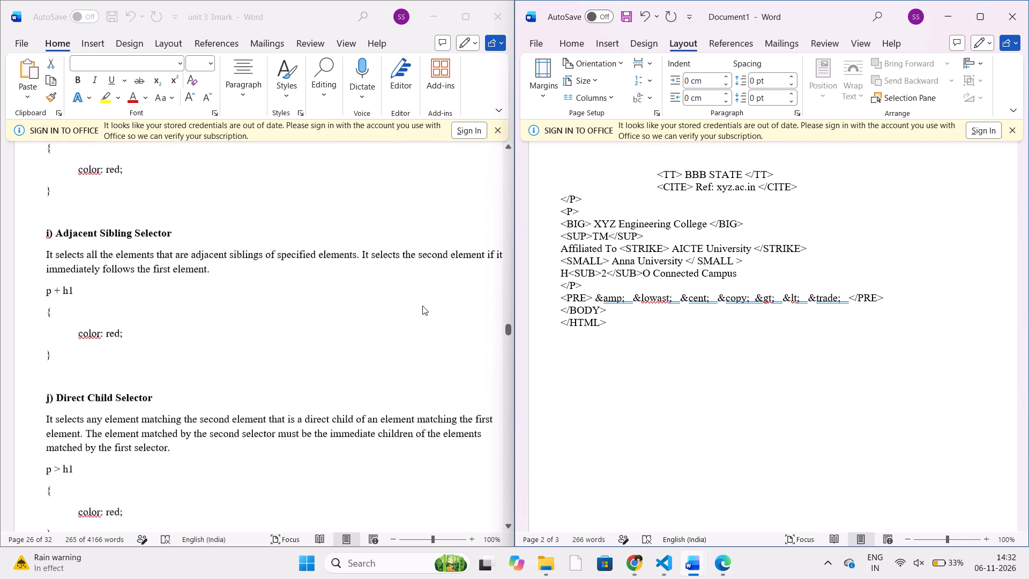
pyautogui.scroll(9, 422, 306)
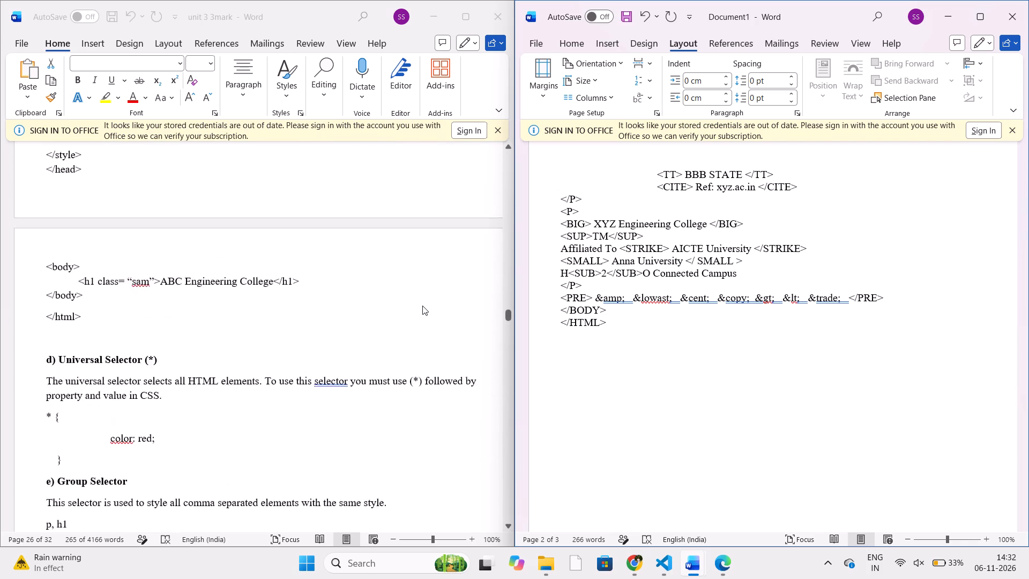
pyautogui.scroll(8, 422, 306)
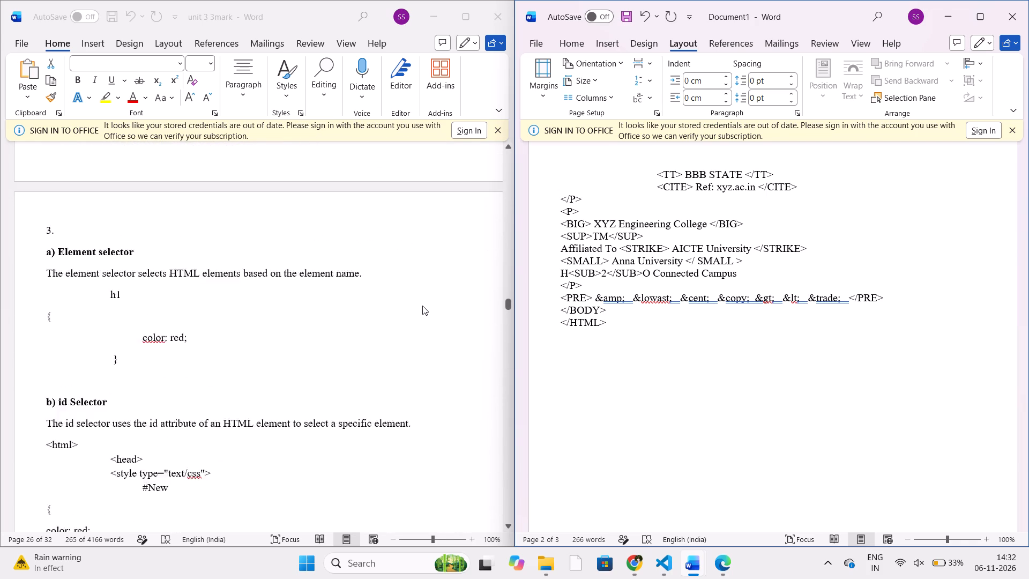
pyautogui.scroll(9, 422, 306)
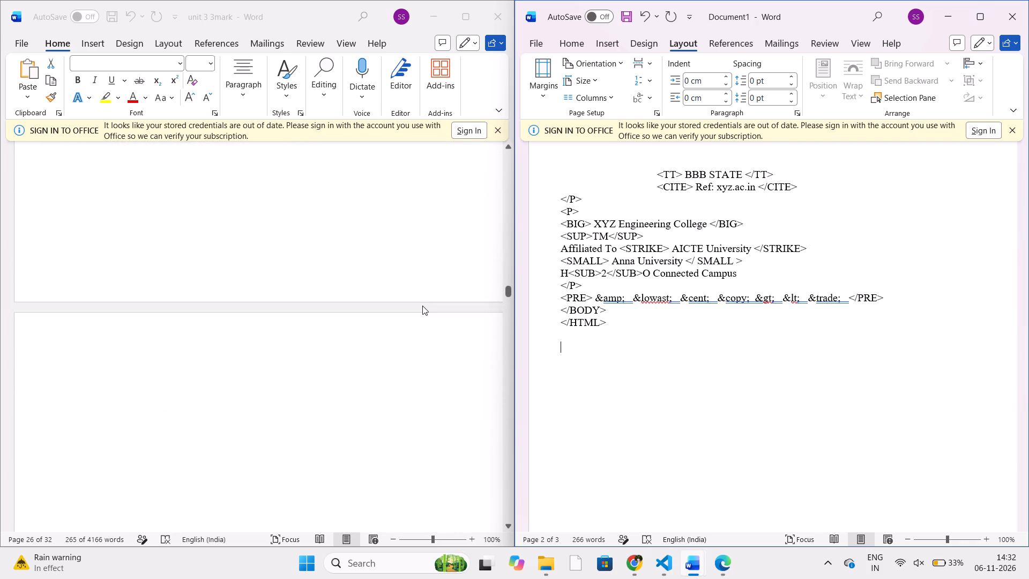
pyautogui.scroll(10, 422, 306)
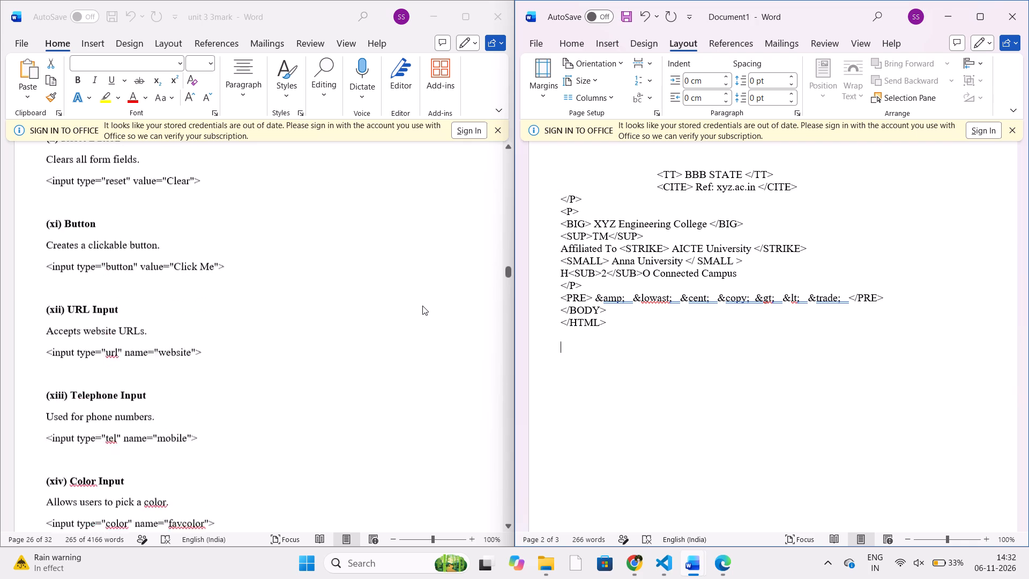
pyautogui.scroll(9, 422, 306)
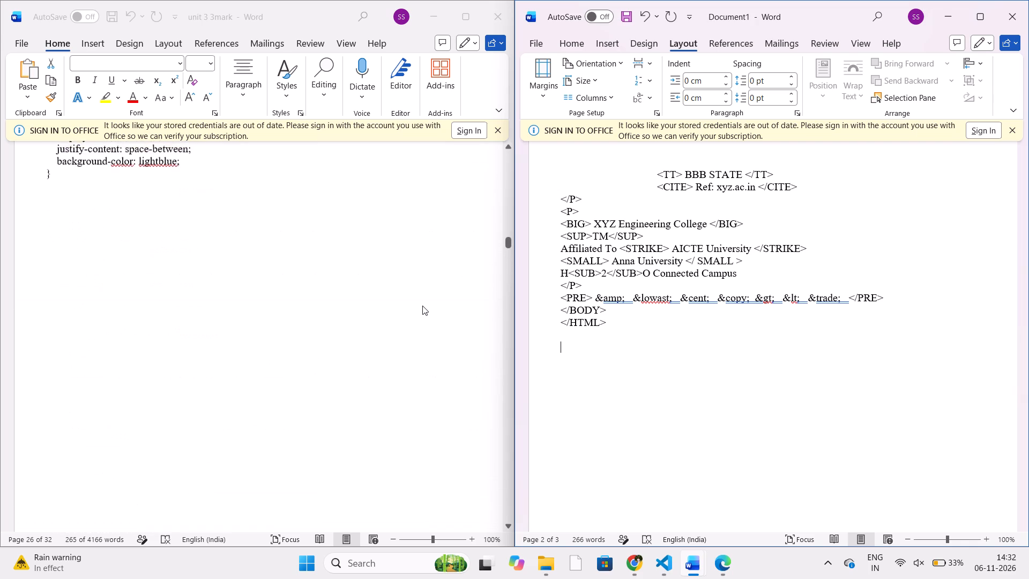
pyautogui.scroll(-10, 422, 306)
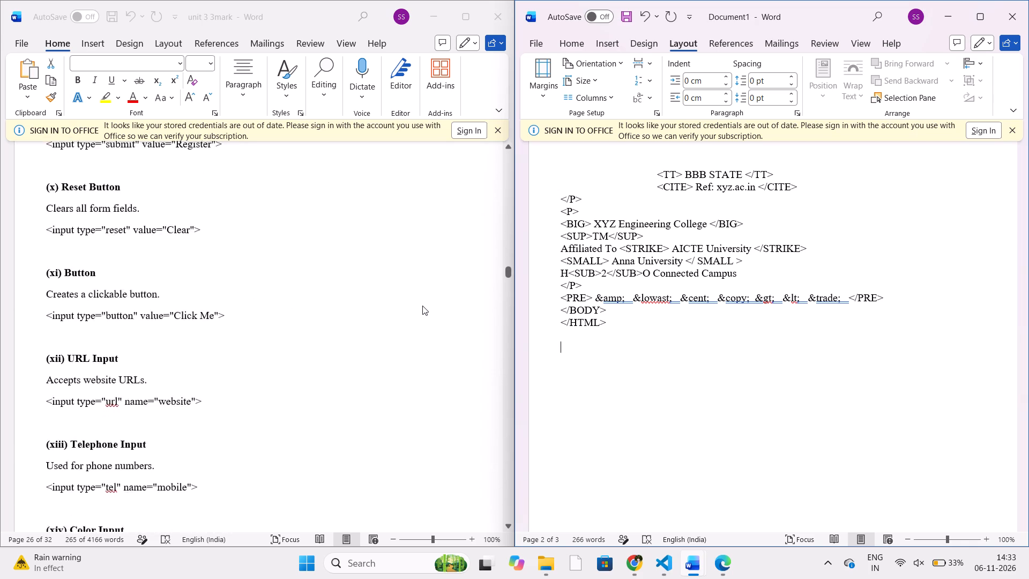
pyautogui.scroll(-14, 422, 306)
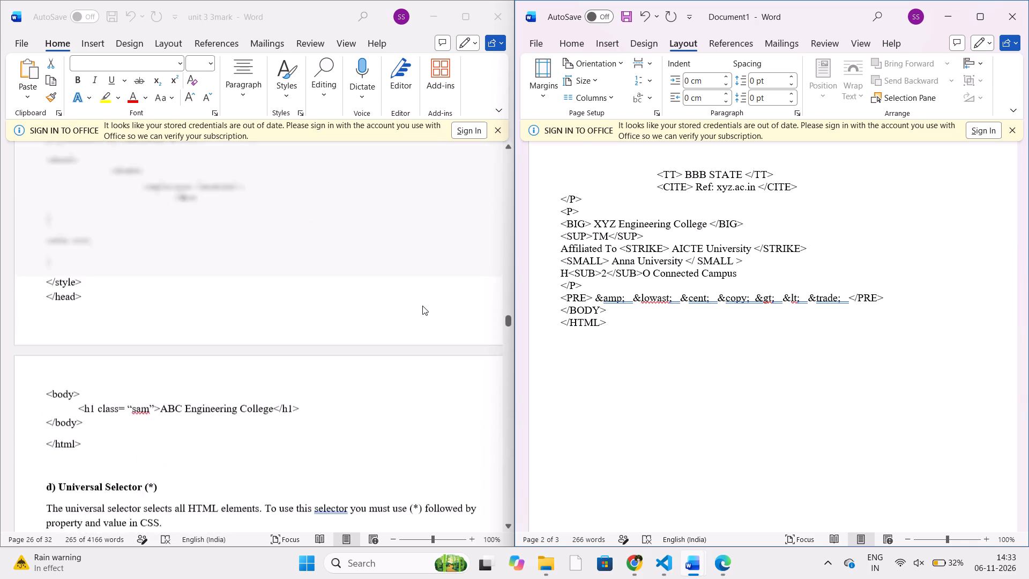
pyautogui.scroll(-11, 422, 306)
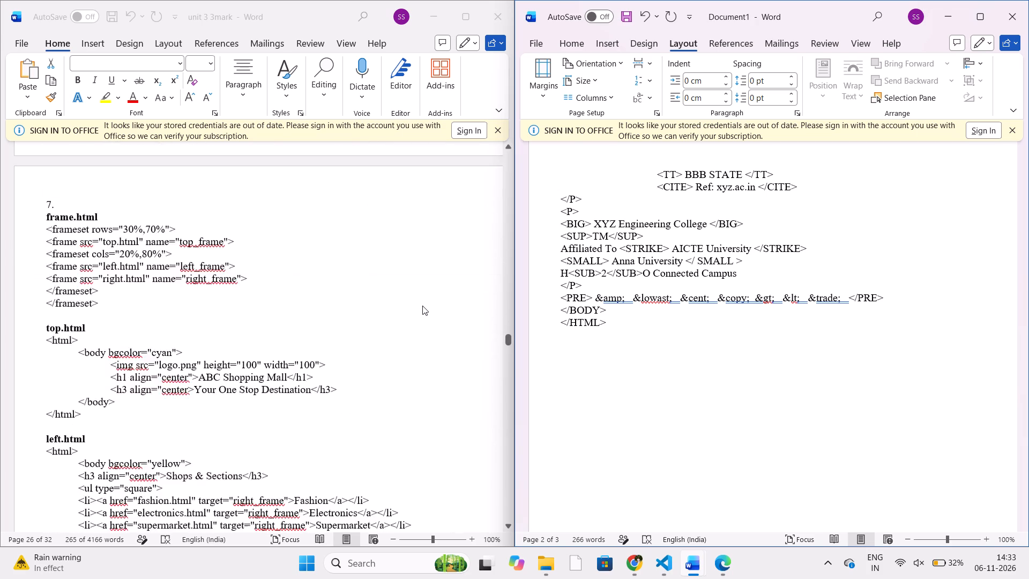
pyautogui.scroll(-12, 422, 306)
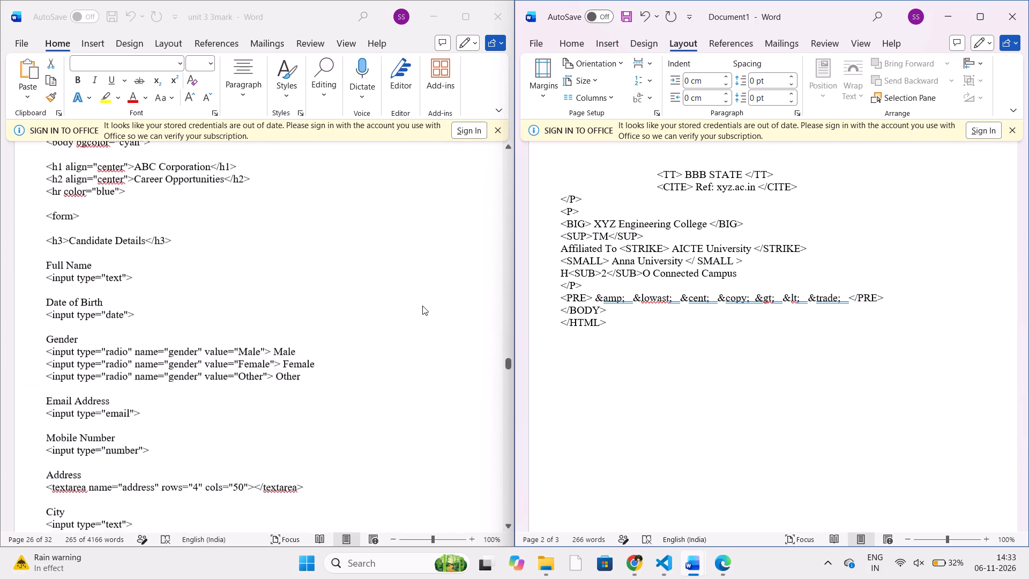
pyautogui.scroll(-11, 422, 306)
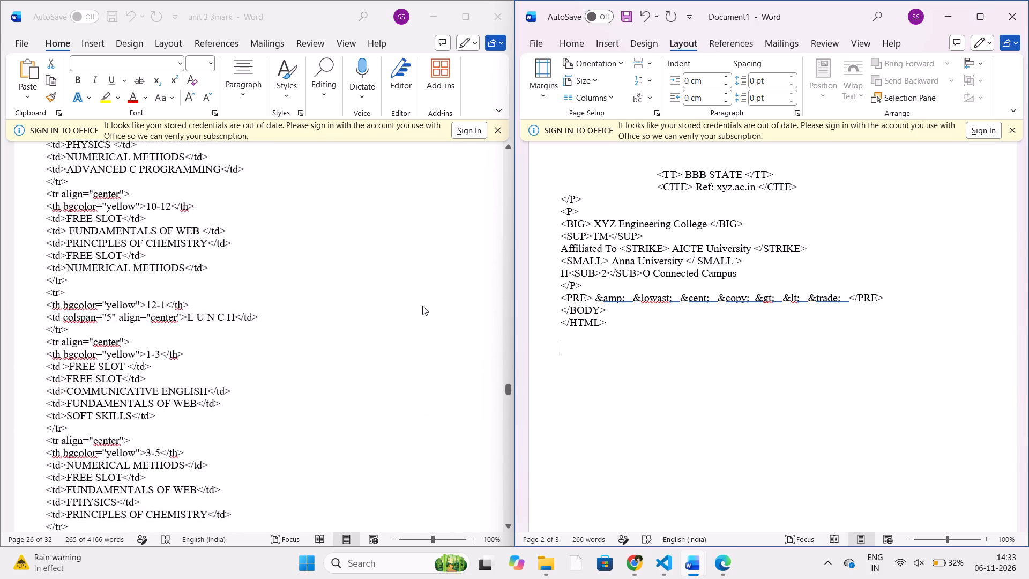
pyautogui.scroll(-10, 422, 306)
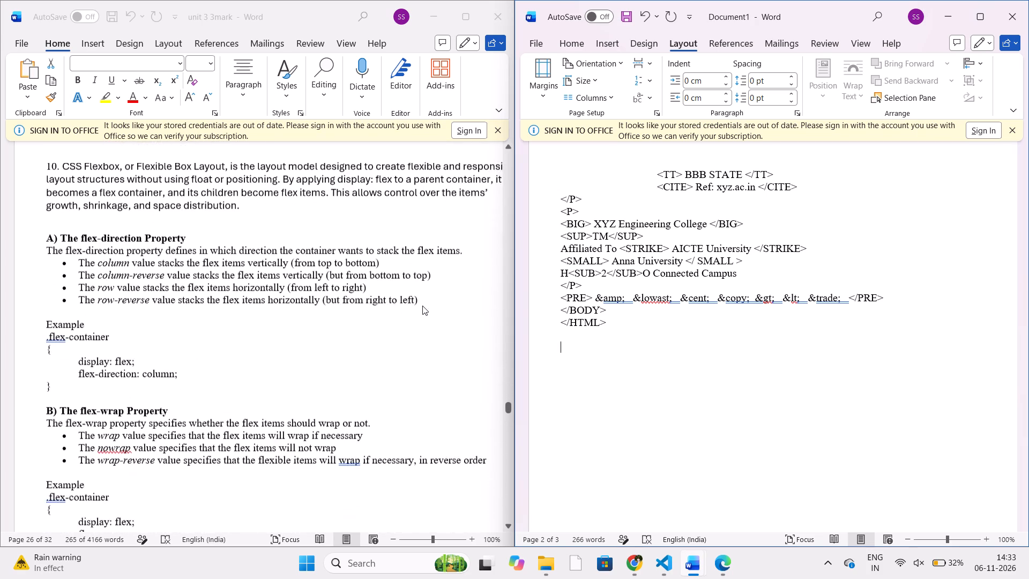
pyautogui.scroll(-8, 422, 306)
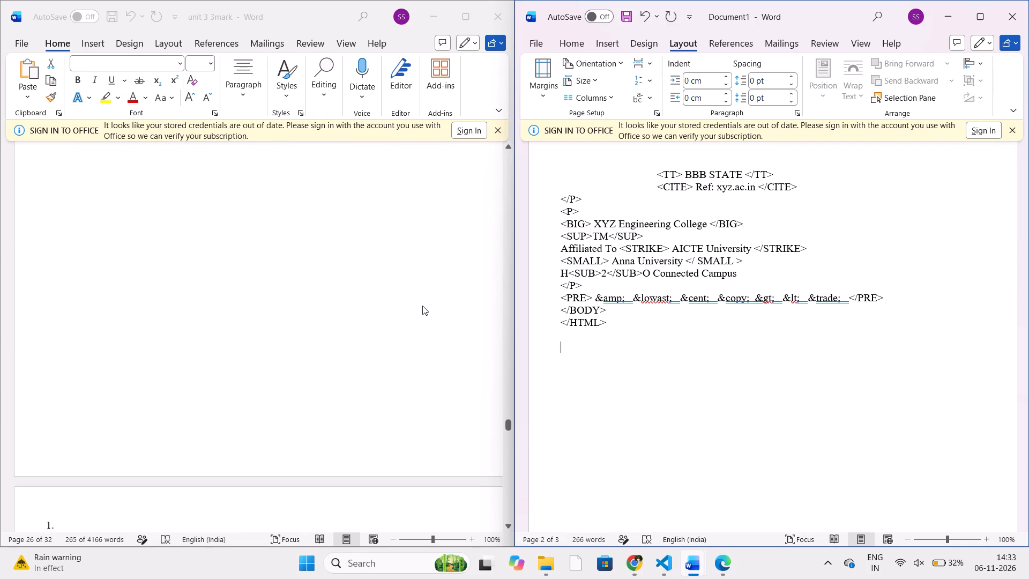
pyautogui.scroll(-6, 422, 306)
pyautogui.scroll(1, 422, 306)
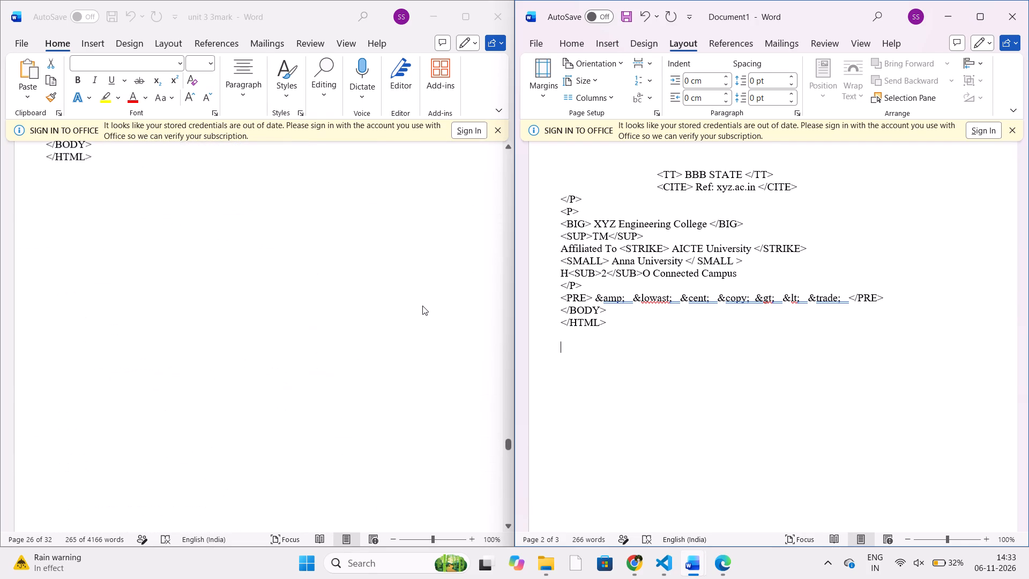
pyautogui.scroll(2, 422, 306)
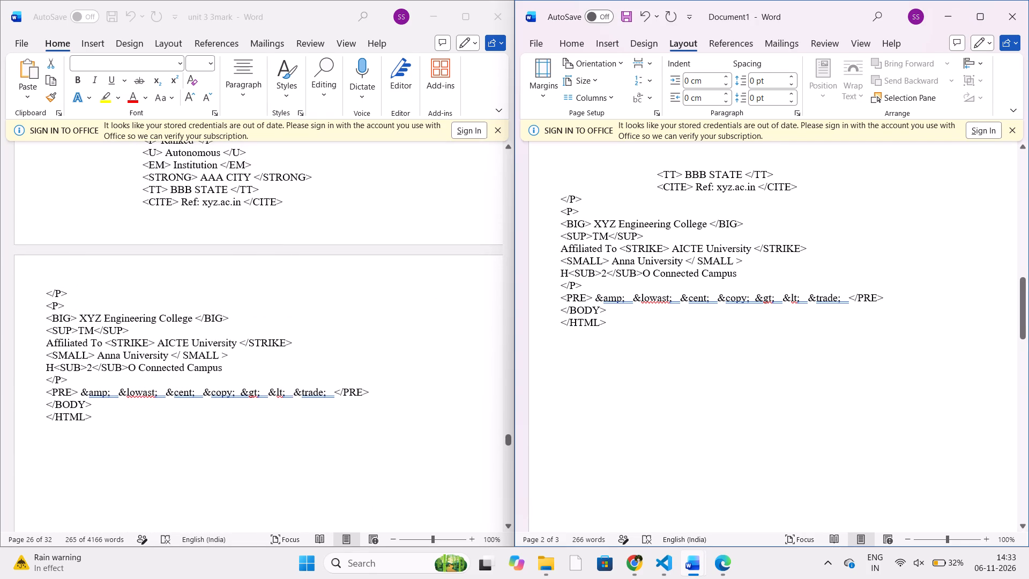
pyautogui.scroll(9, 606, 309)
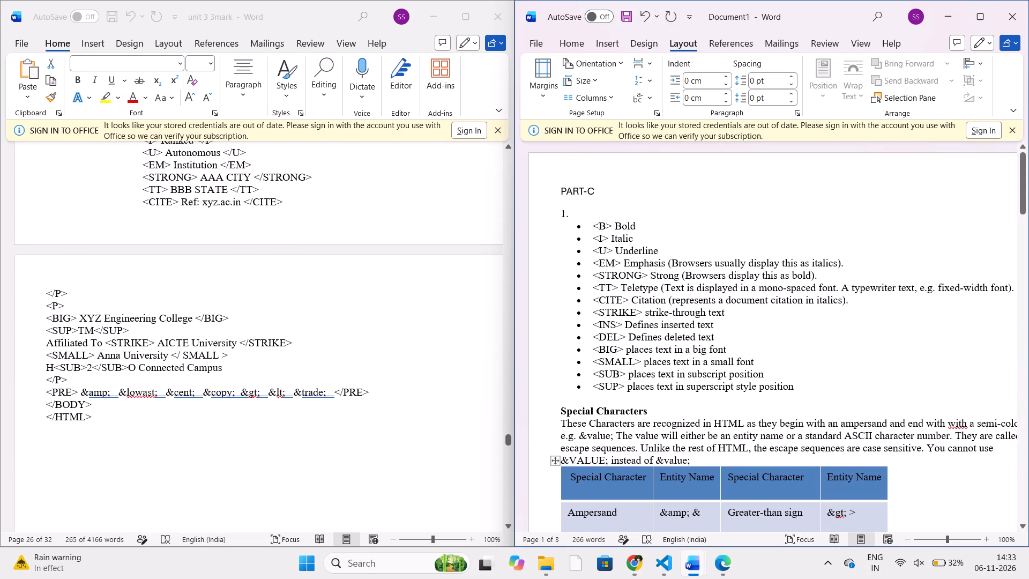
# Copy answer 2 from "unit 3 3mark", from its number through the JPMorgan Chase registration form code to the closing </html>.
pyautogui.scroll(-4, 225, 343)
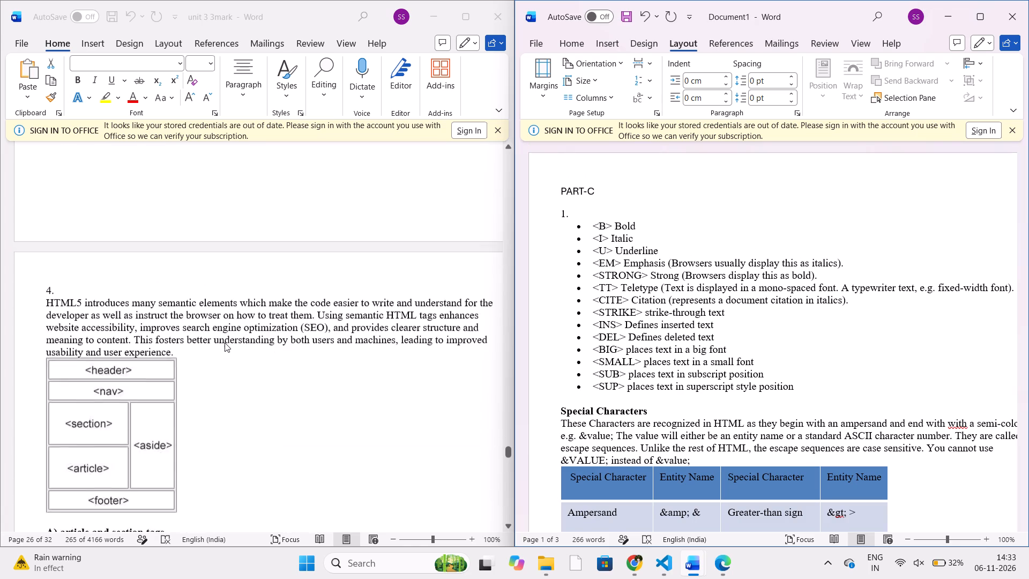
pyautogui.scroll(-8, 225, 343)
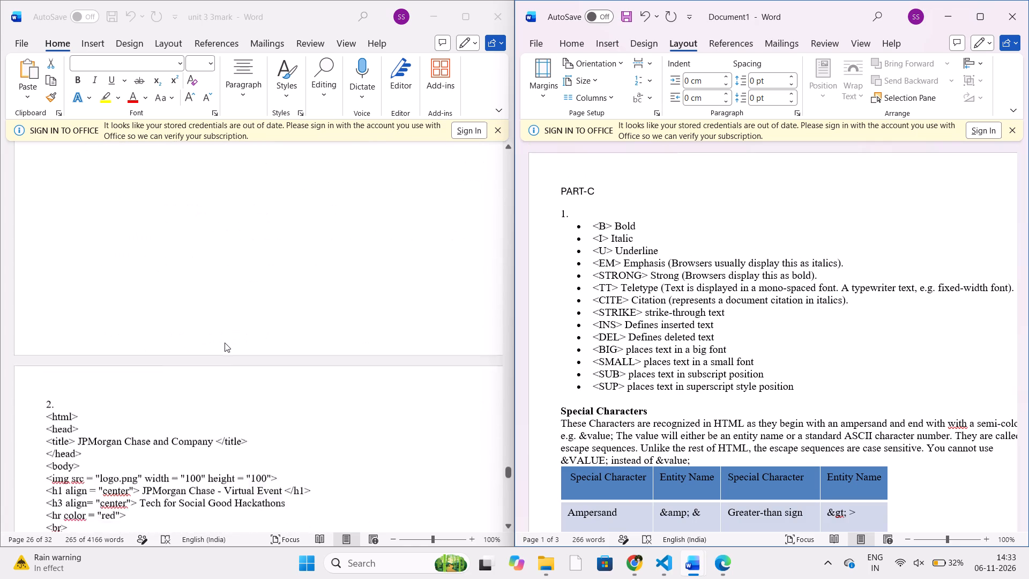
pyautogui.scroll(-5, 225, 343)
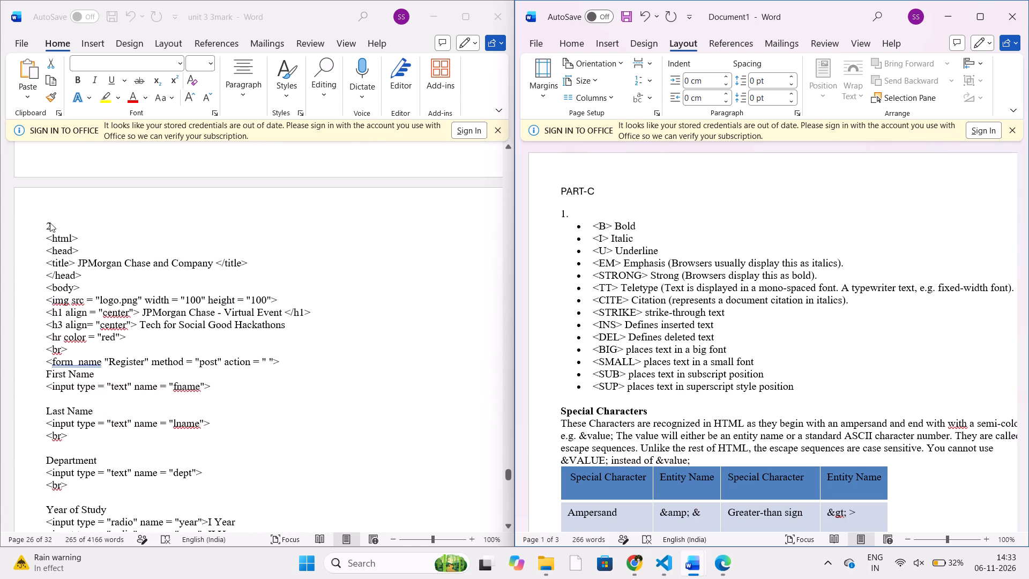
pyautogui.moveTo(46, 226); pyautogui.dragTo(68, 261)
pyautogui.moveTo(45, 226); pyautogui.dragTo(191, 536)
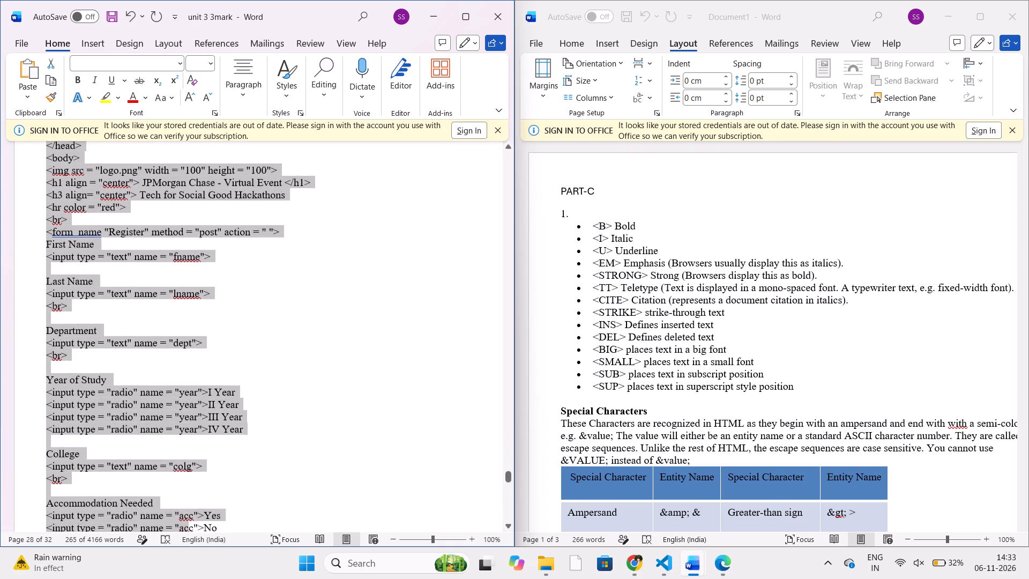
pyautogui.moveTo(191, 536); pyautogui.dragTo(234, 440)
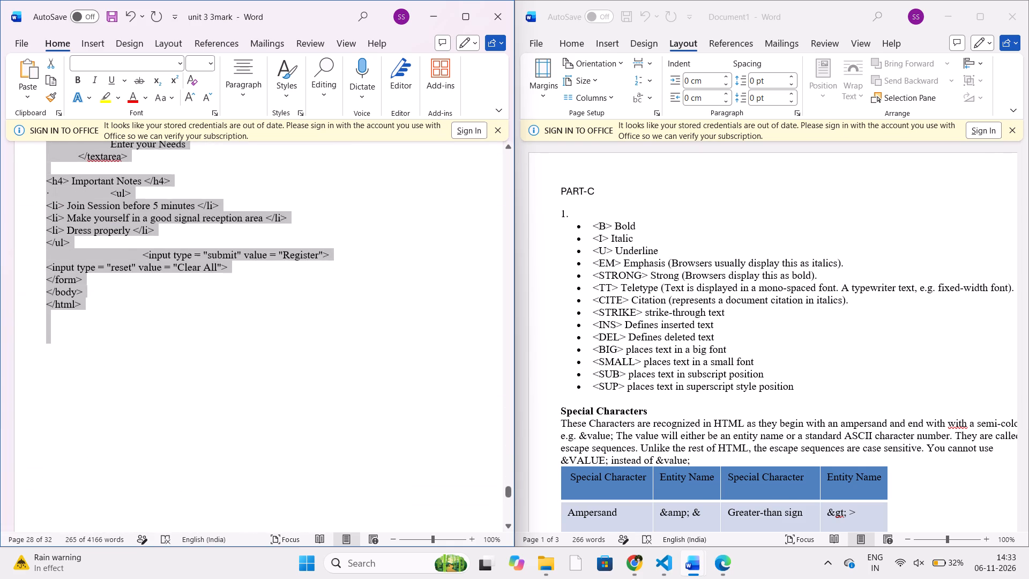
pyautogui.moveTo(234, 440); pyautogui.dragTo(296, 262)
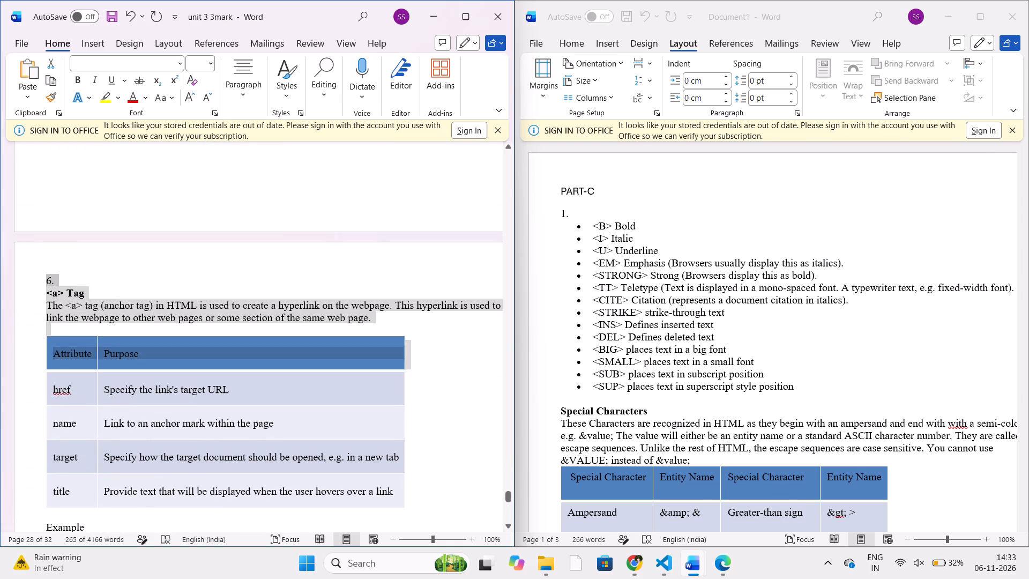
pyautogui.moveTo(296, 262); pyautogui.dragTo(249, 195)
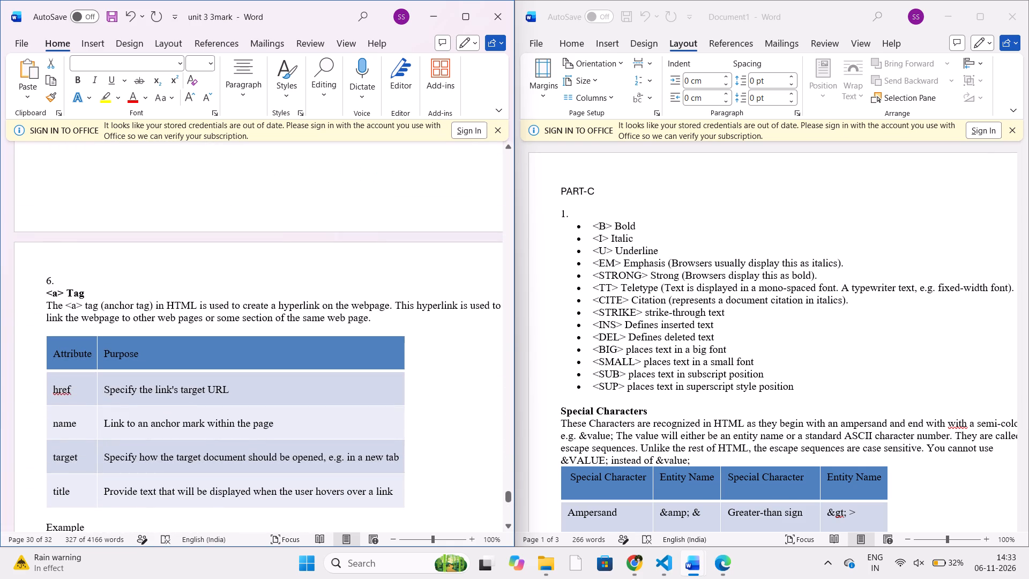
pyautogui.hotkey('ctrl', 'c')
# Paste the copied answer 2 below answer 1's closing </HTML> tag in the new document.
pyautogui.scroll(-7, 739, 393)
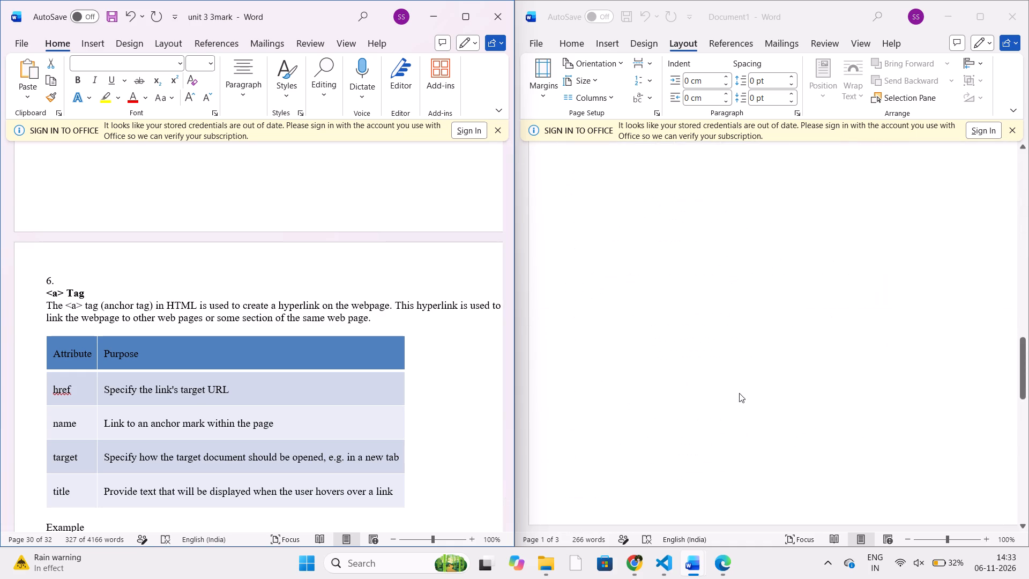
pyautogui.scroll(3, 689, 264)
pyautogui.click(609, 286)
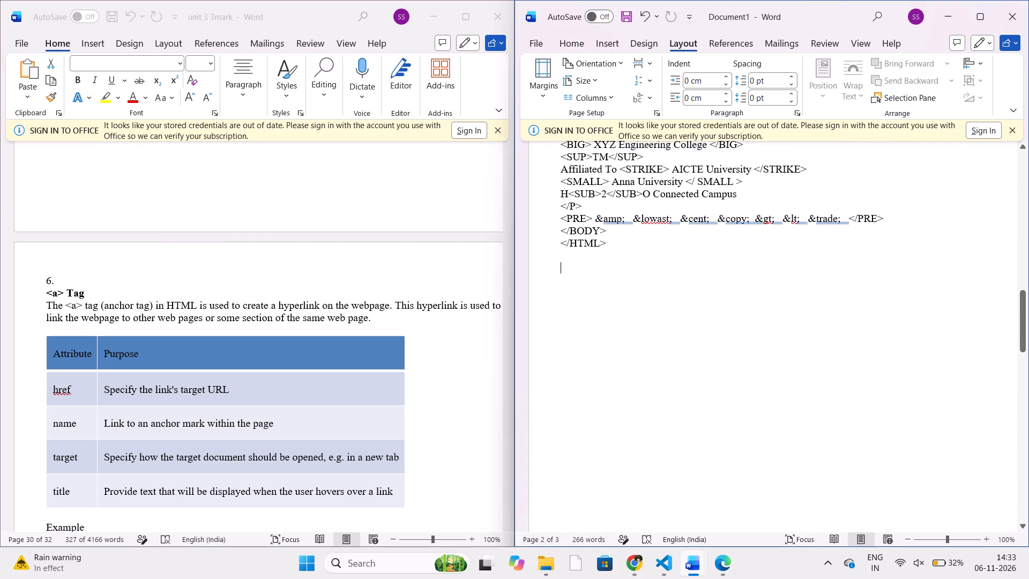
pyautogui.hotkey('ctrl', 'v')
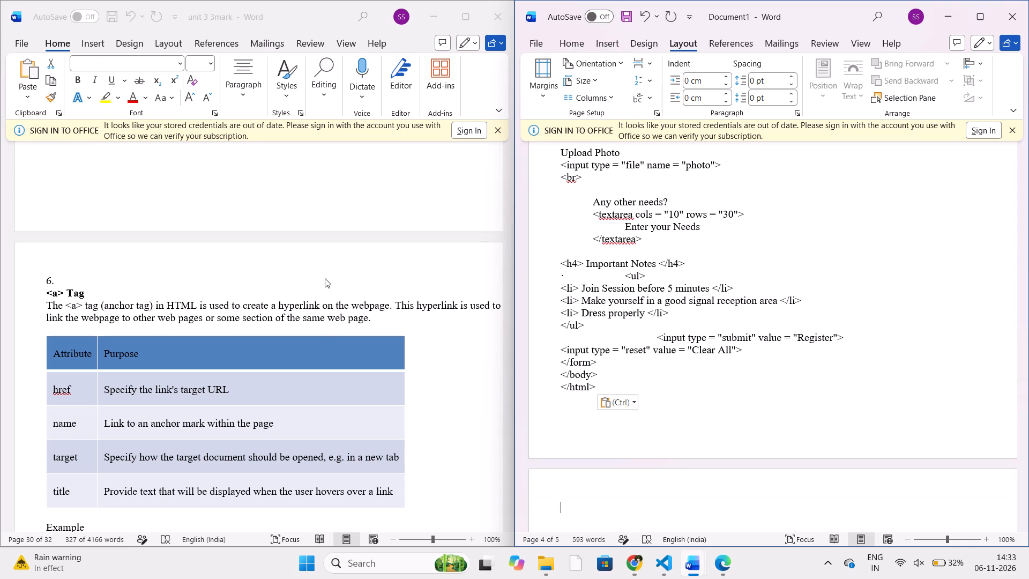
# Look back through the preceding answers in the "unit 3 3mark" document for the start of answer 3.
pyautogui.scroll(6, 325, 278)
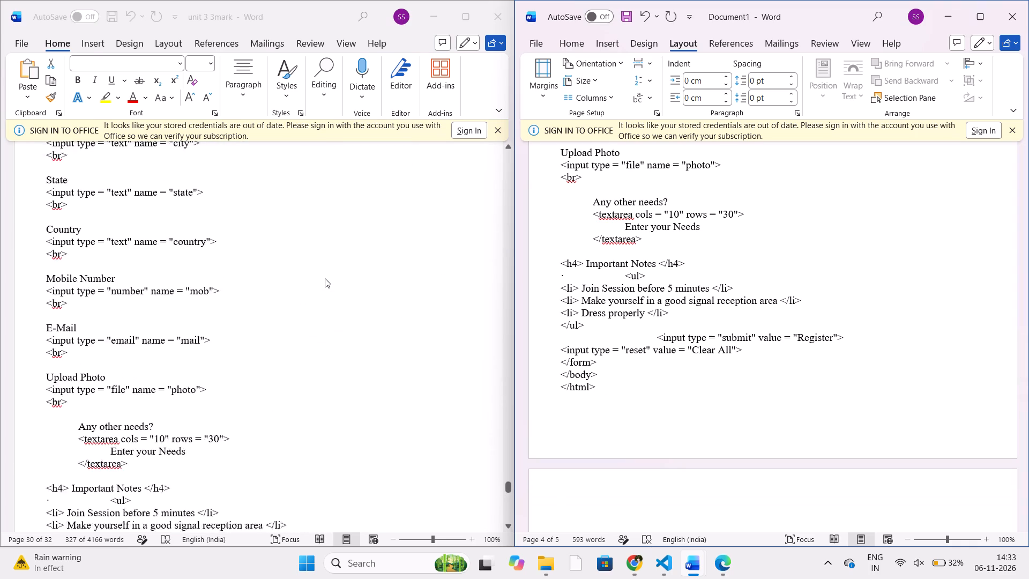
pyautogui.scroll(12, 325, 278)
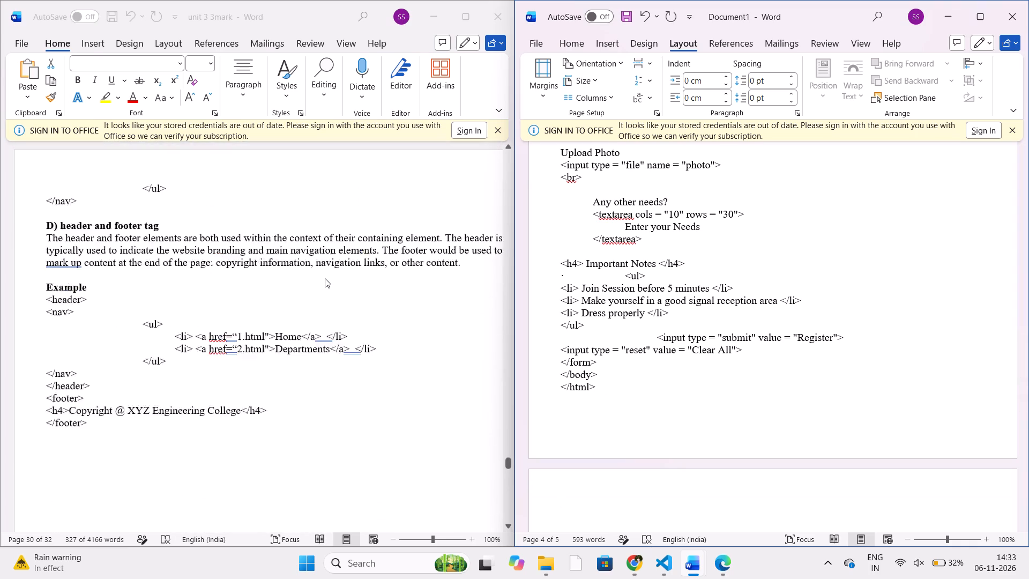
pyautogui.scroll(9, 325, 278)
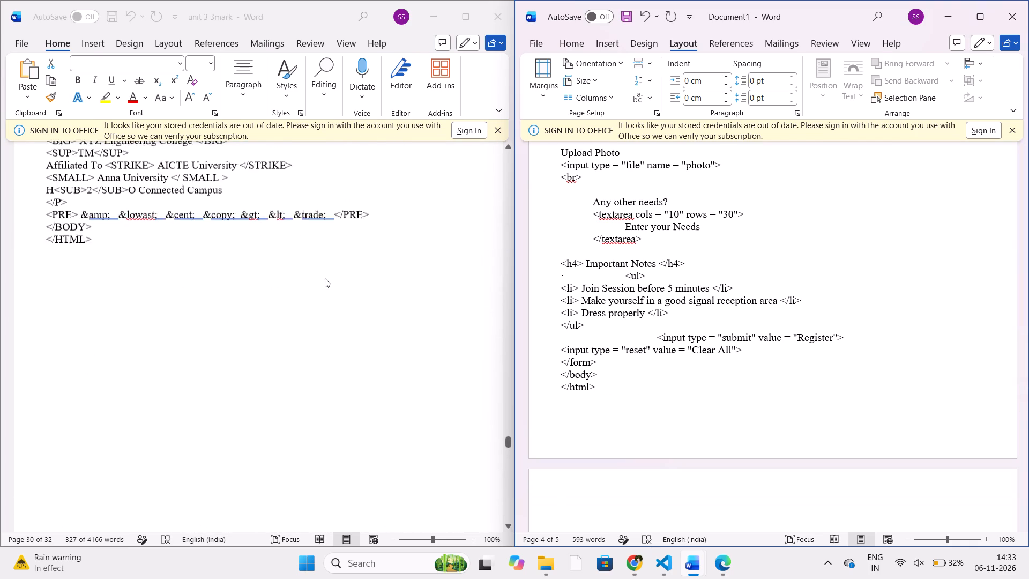
pyautogui.scroll(10, 325, 278)
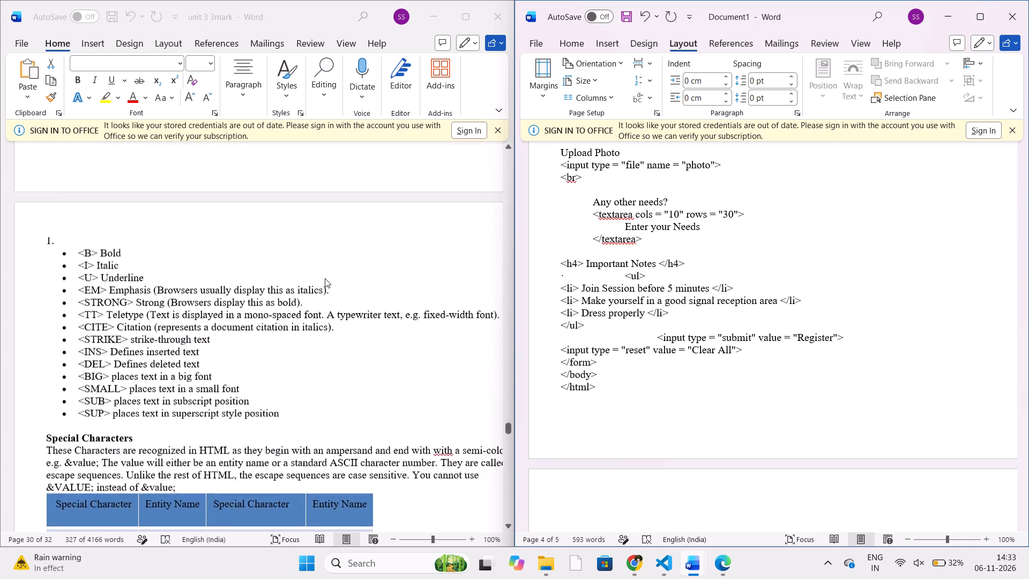
pyautogui.scroll(8, 325, 278)
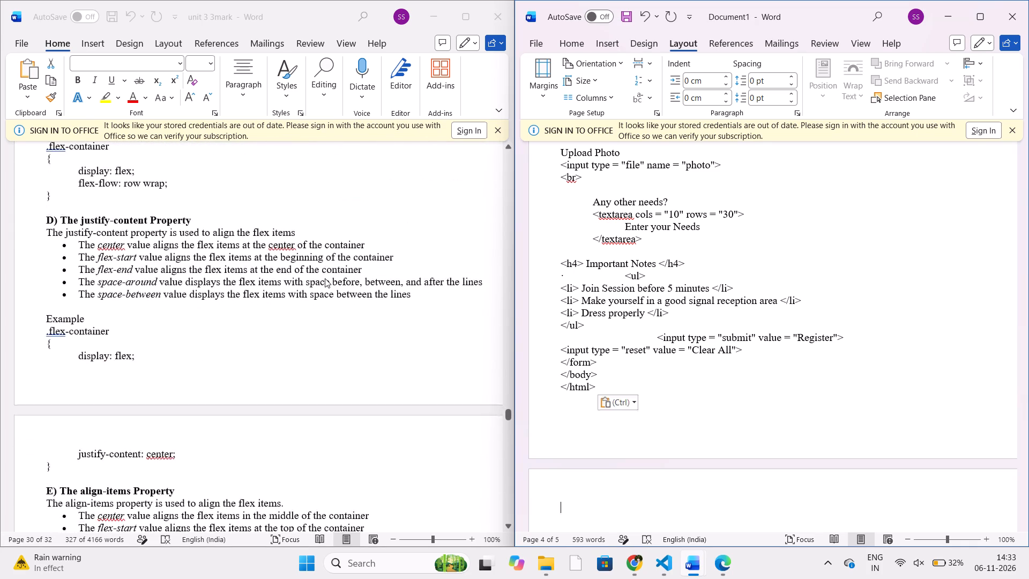
pyautogui.scroll(8, 325, 278)
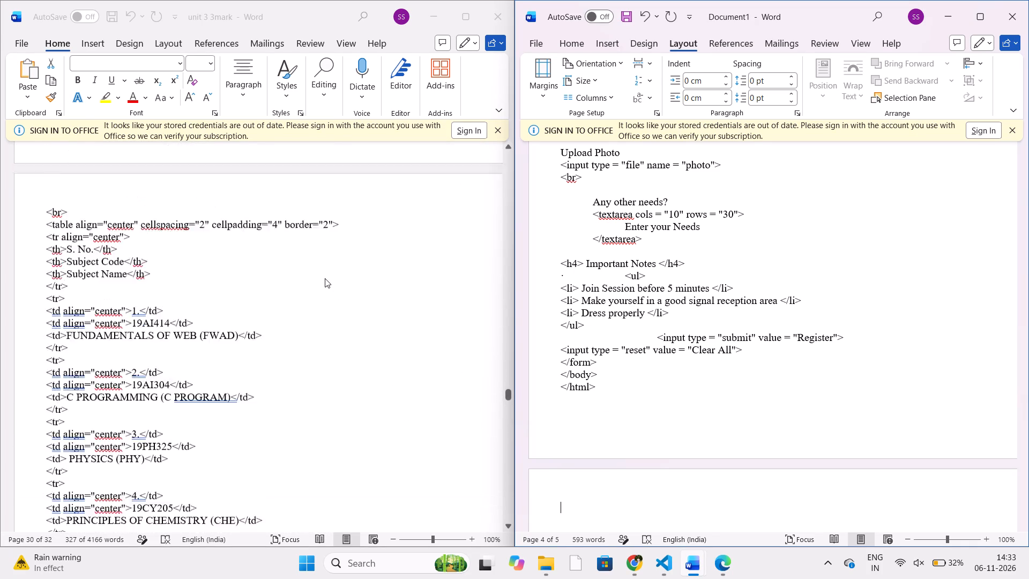
pyautogui.scroll(9, 325, 278)
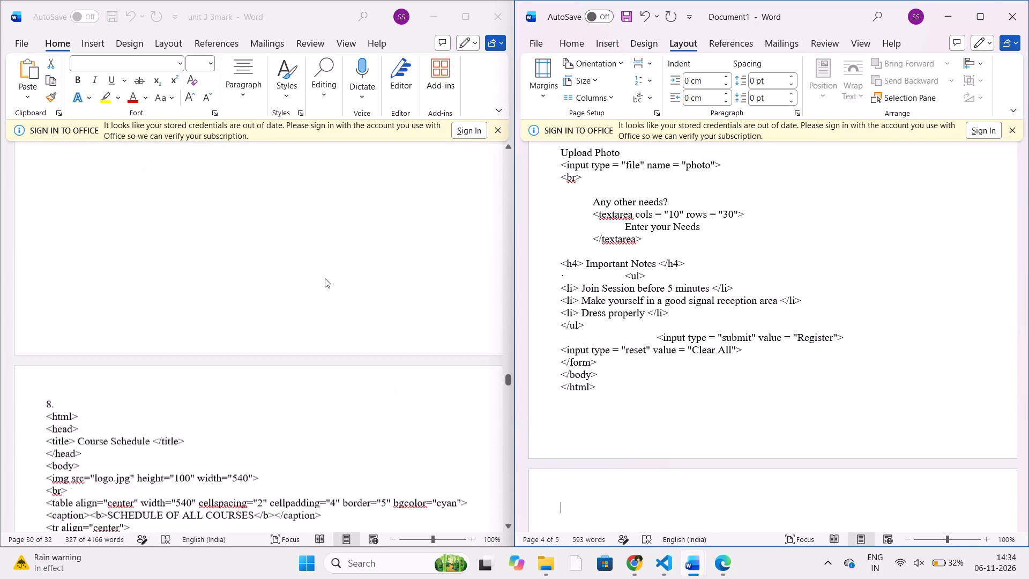
pyautogui.scroll(14, 325, 278)
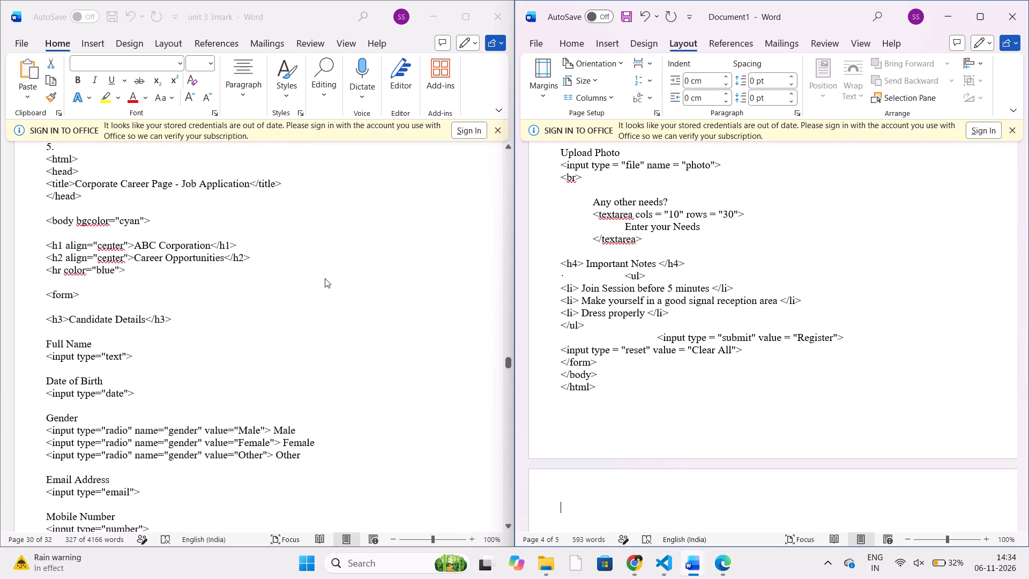
pyautogui.scroll(17, 325, 278)
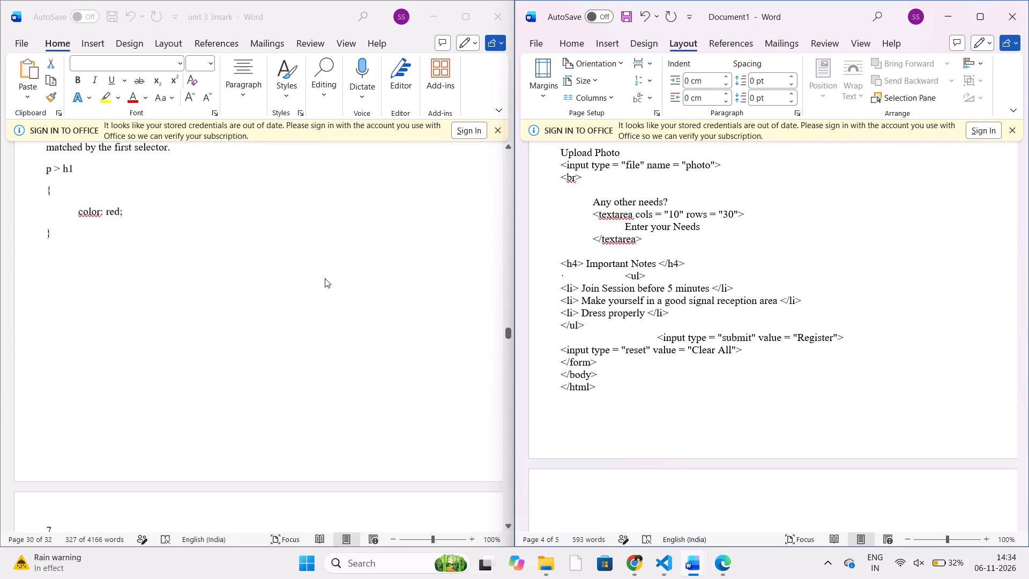
pyautogui.scroll(7, 325, 278)
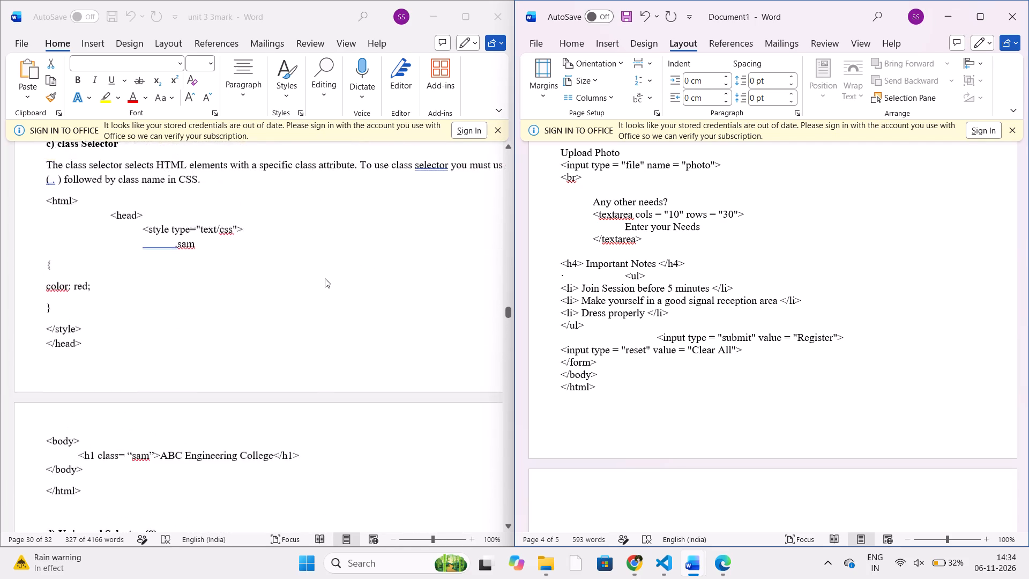
pyautogui.scroll(6, 325, 278)
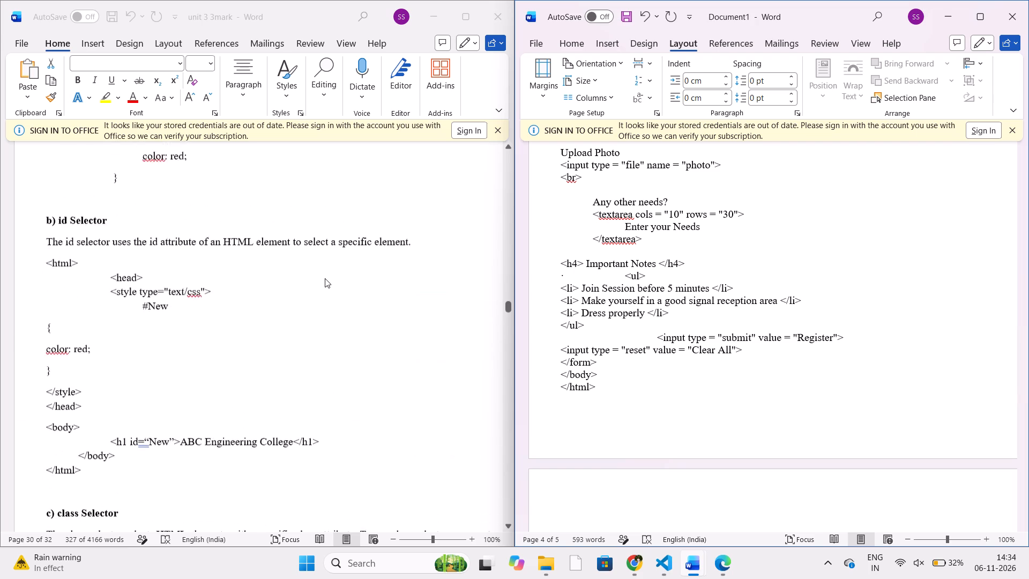
pyautogui.scroll(2, 325, 278)
pyautogui.hscroll(1, 325, 278)
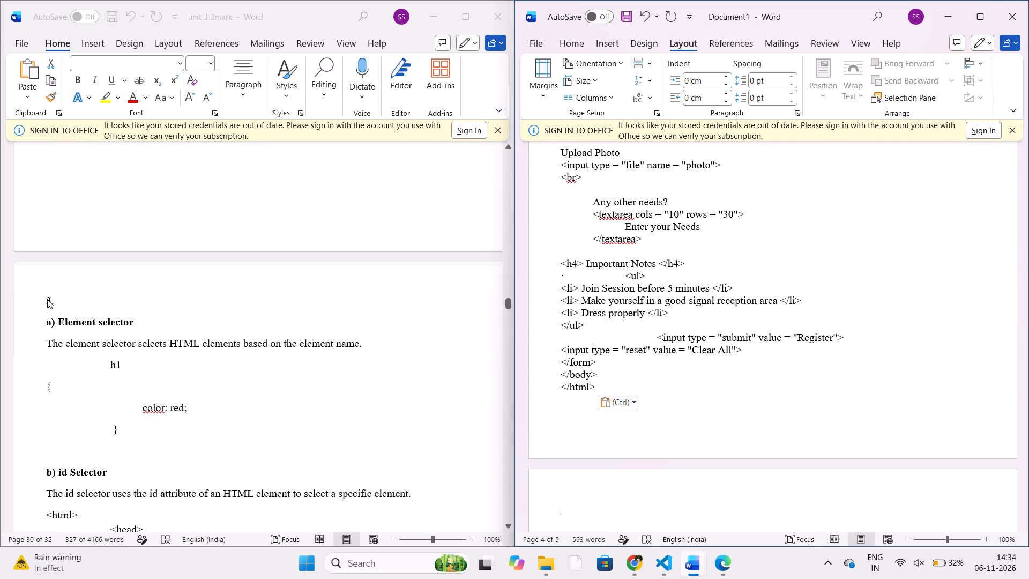
# Copy answer 3 from "unit 3 3mark", from its number and a) Element selector through the j) Direct Child Selector example.
pyautogui.click(47, 299)
pyautogui.moveTo(48, 299); pyautogui.dragTo(257, 465)
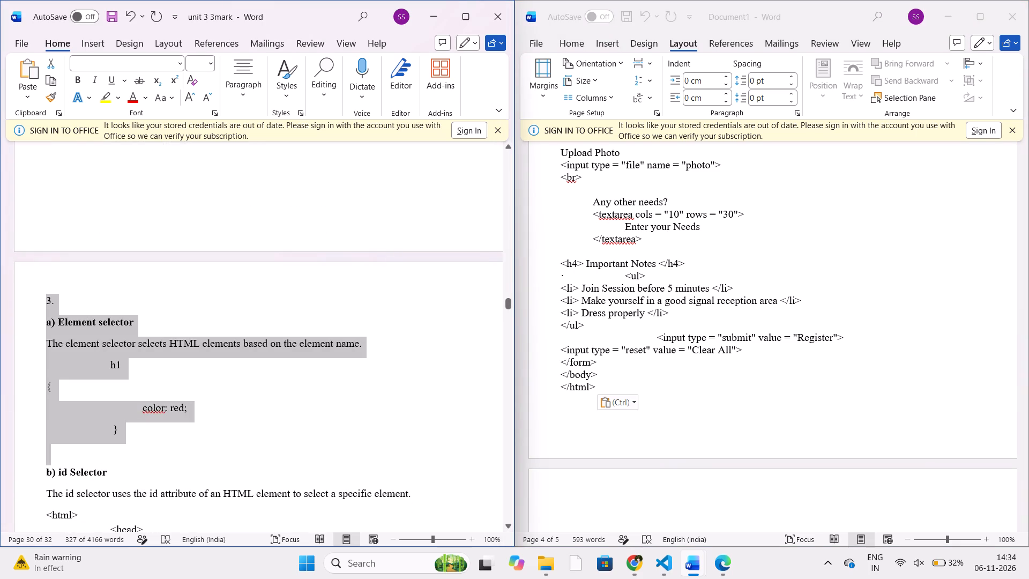
pyautogui.moveTo(257, 465); pyautogui.dragTo(371, 526)
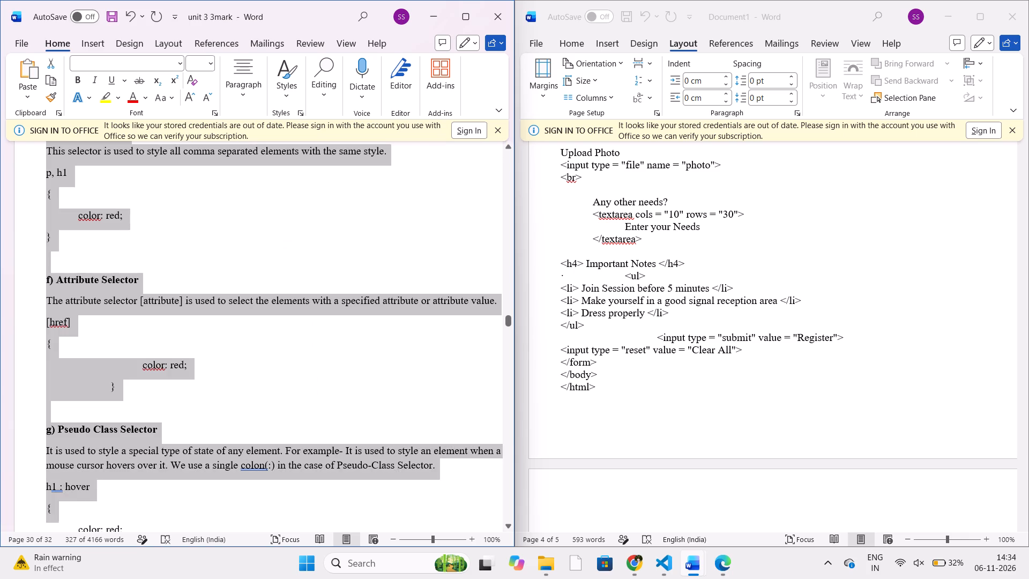
pyautogui.moveTo(371, 526); pyautogui.dragTo(386, 470)
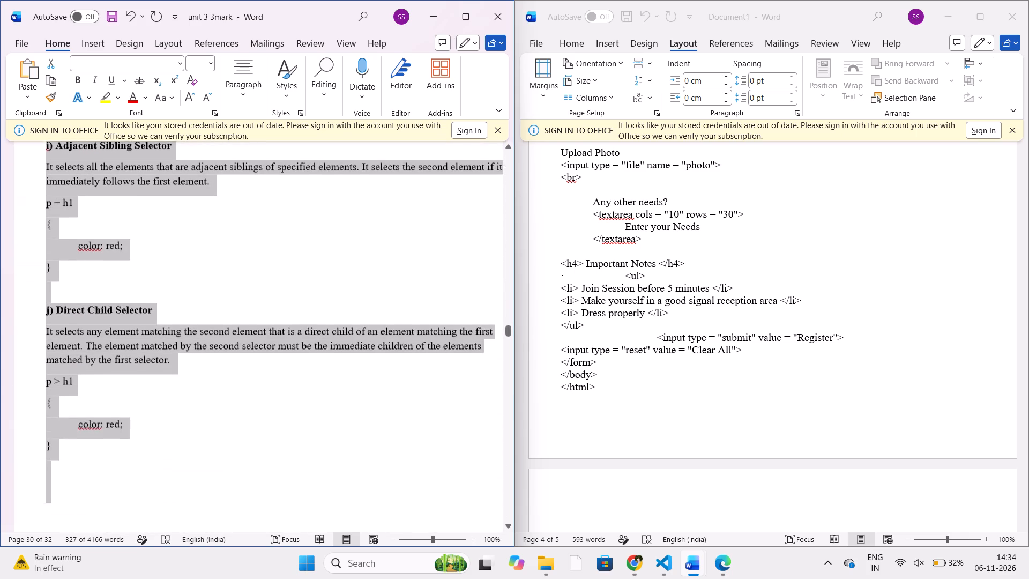
pyautogui.moveTo(386, 470); pyautogui.dragTo(354, 262)
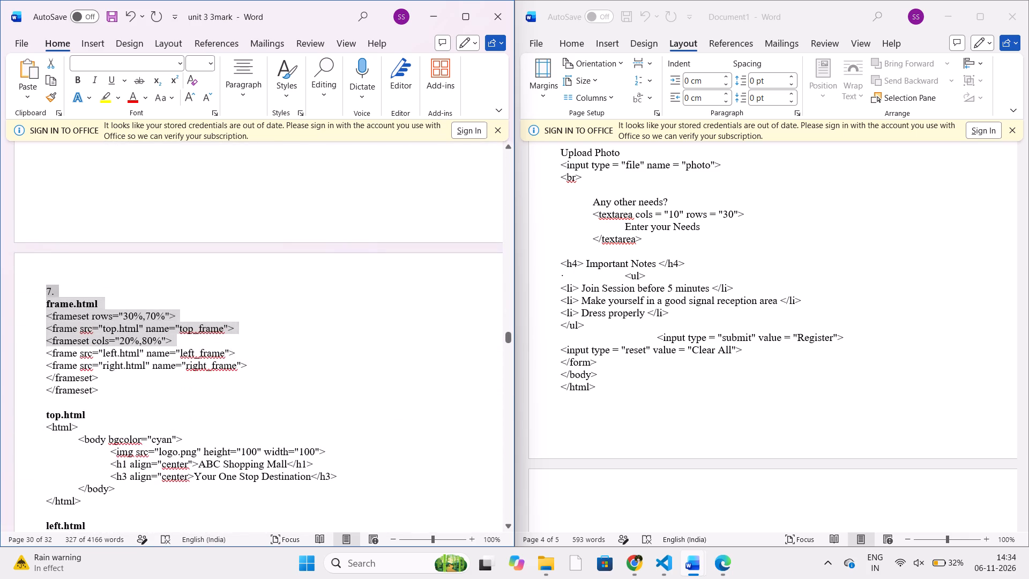
pyautogui.moveTo(354, 262); pyautogui.dragTo(324, 217)
pyautogui.scroll(1, 324, 217)
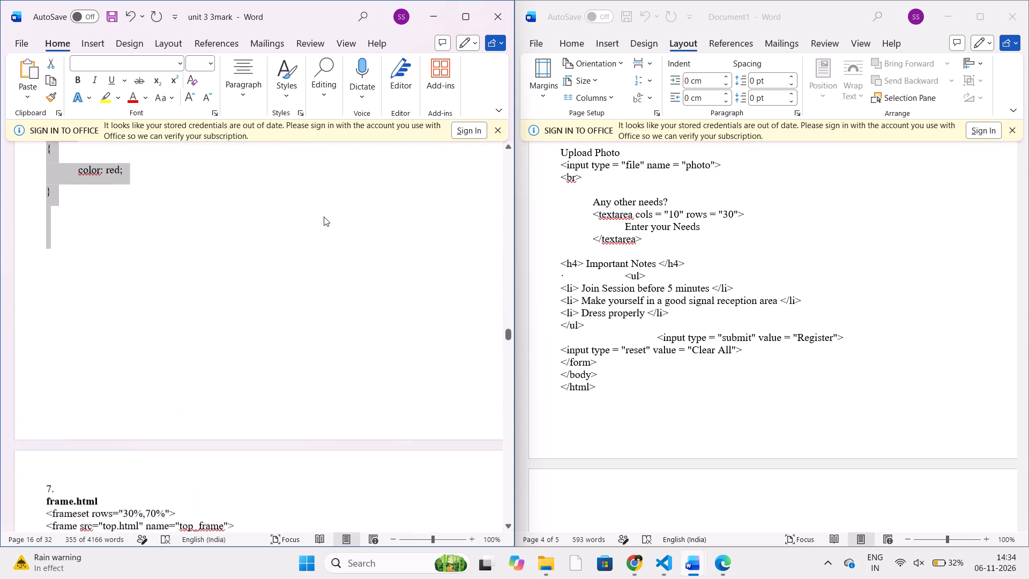
pyautogui.scroll(1, 324, 217)
pyautogui.hotkey('ctrl', 'c')
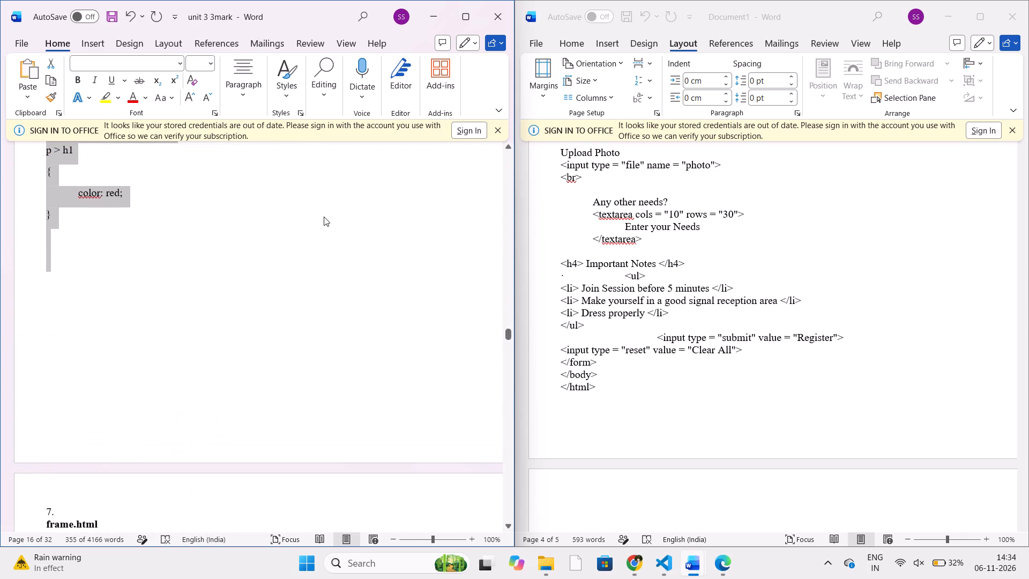
# Paste the copied answer 3 on the page after answer 2's closing </html> tag in the new document.
pyautogui.click(601, 505)
pyautogui.hotkey('ctrl', 'v')
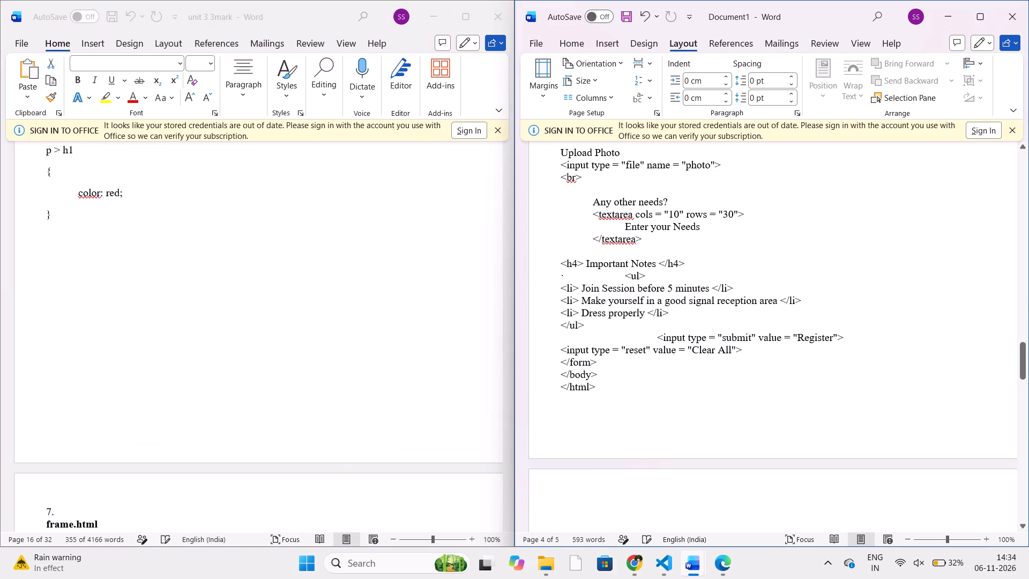
pyautogui.scroll(1, 713, 260)
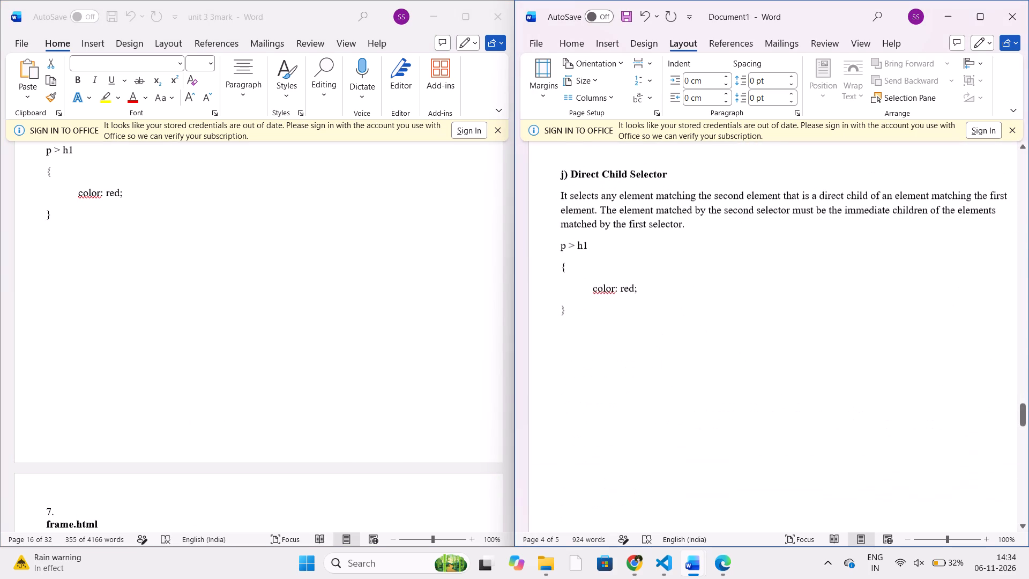
pyautogui.scroll(1, 713, 260)
# Look ahead through the following answers in the "unit 3 3mark" document for the start of answer 4.
pyautogui.scroll(-6, 292, 385)
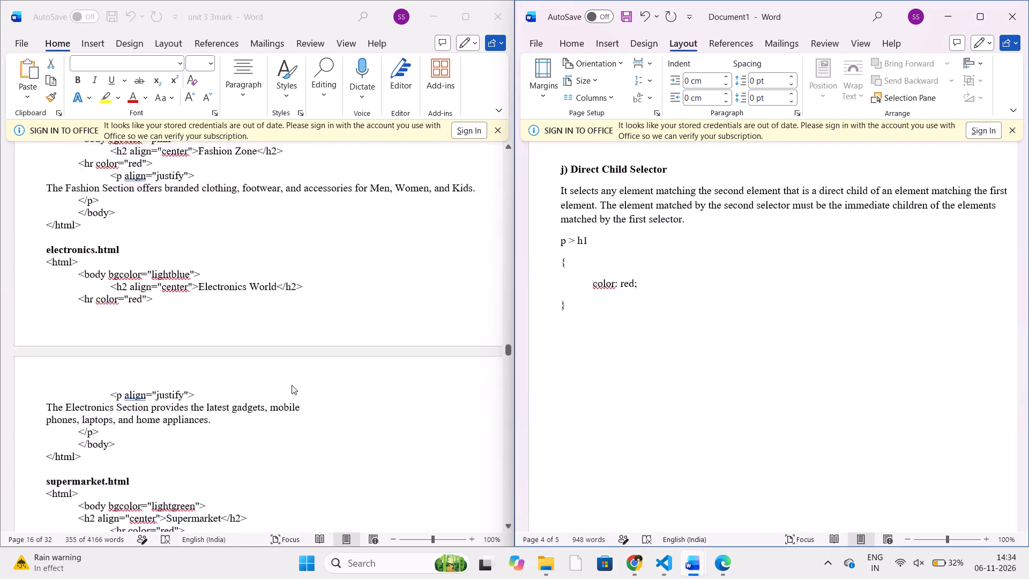
pyautogui.scroll(-10, 292, 385)
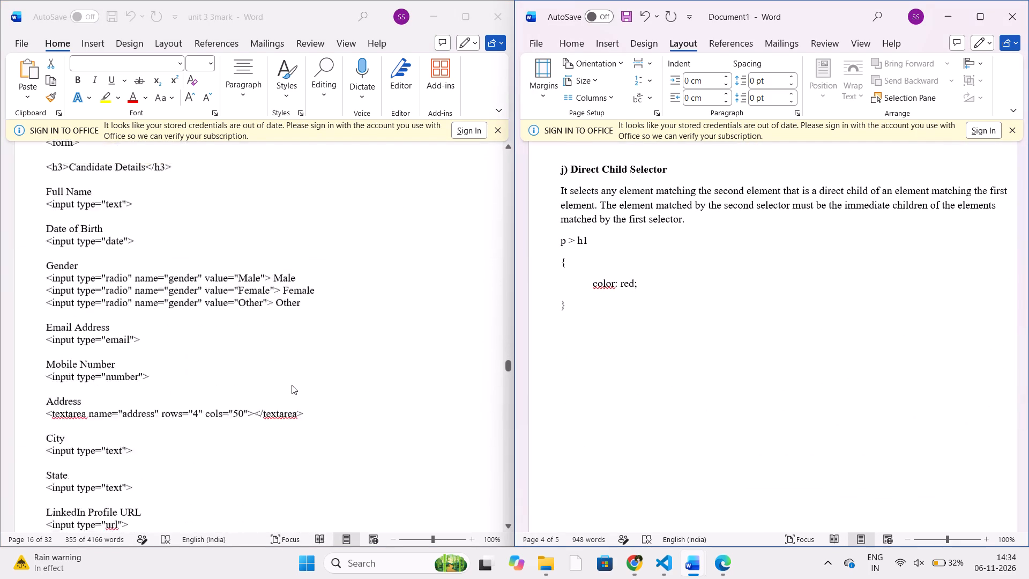
pyautogui.scroll(-9, 292, 385)
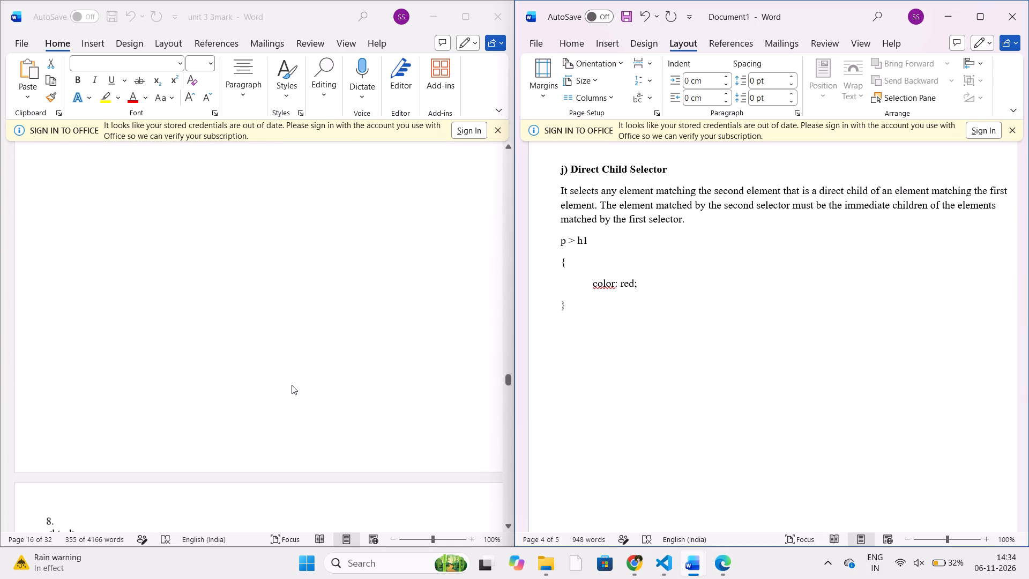
pyautogui.scroll(-8, 292, 385)
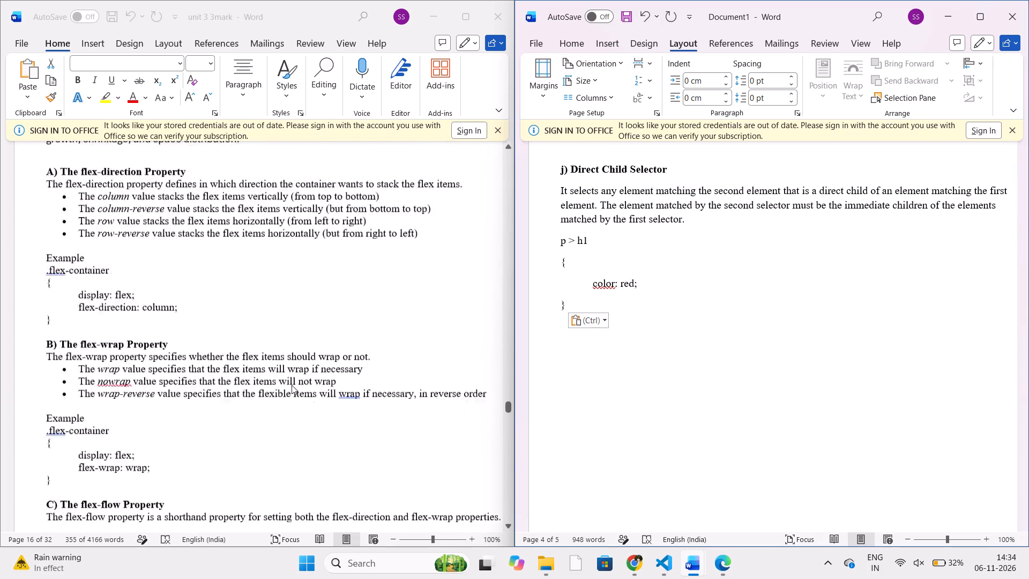
pyautogui.scroll(-4, 292, 385)
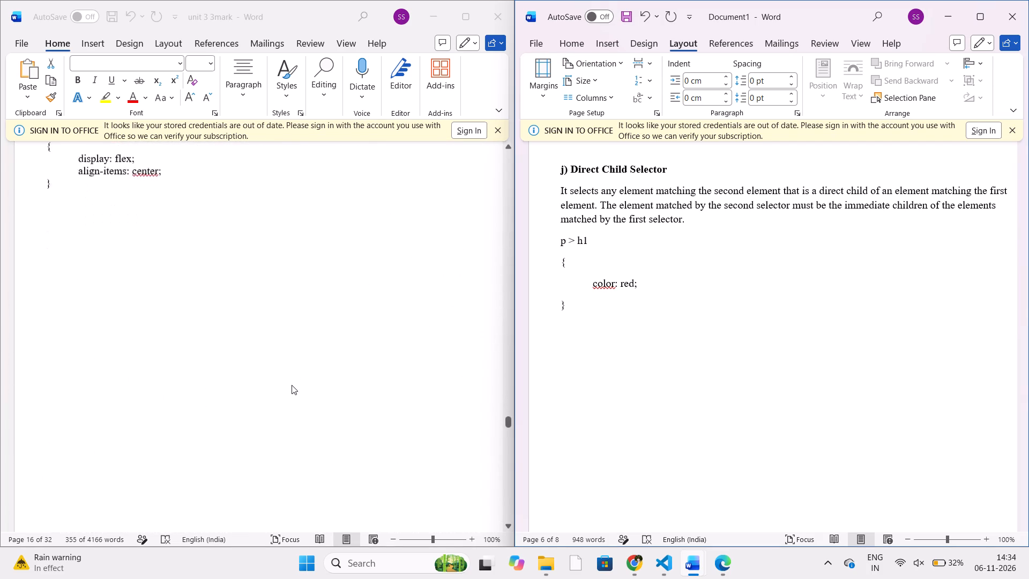
pyautogui.scroll(-9, 292, 385)
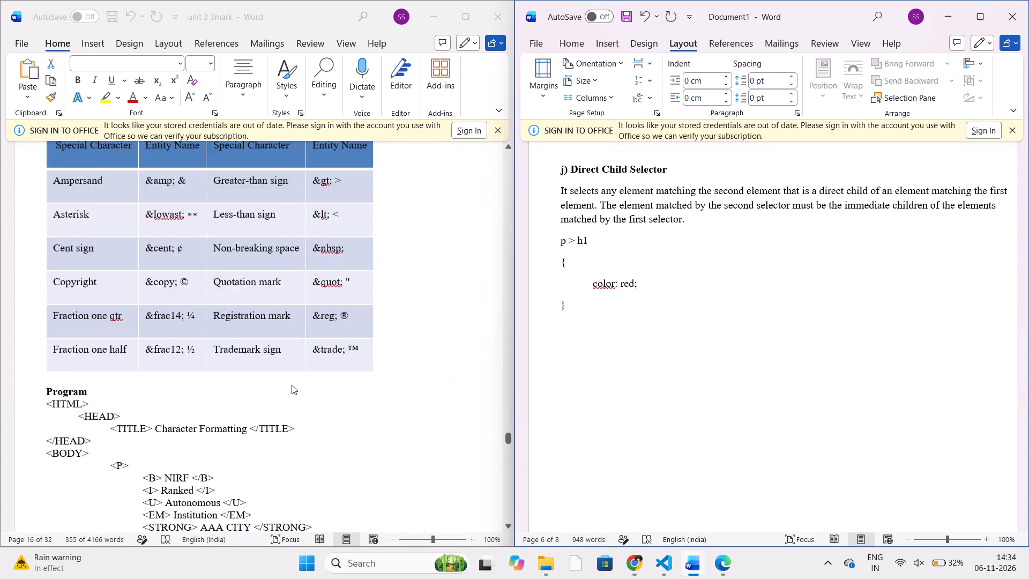
pyautogui.scroll(-8, 292, 385)
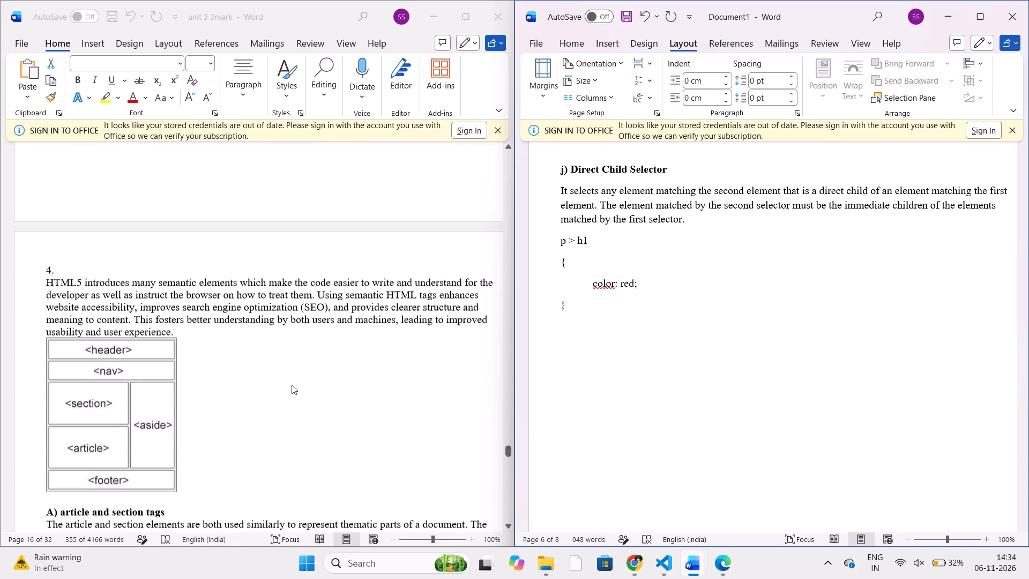
# Copy answer 4, from its number through the D) header and footer tag example, and paste it below answer 3's Direct Child Selector example in the new document.
pyautogui.click(44, 271)
pyautogui.moveTo(44, 271); pyautogui.dragTo(329, 540)
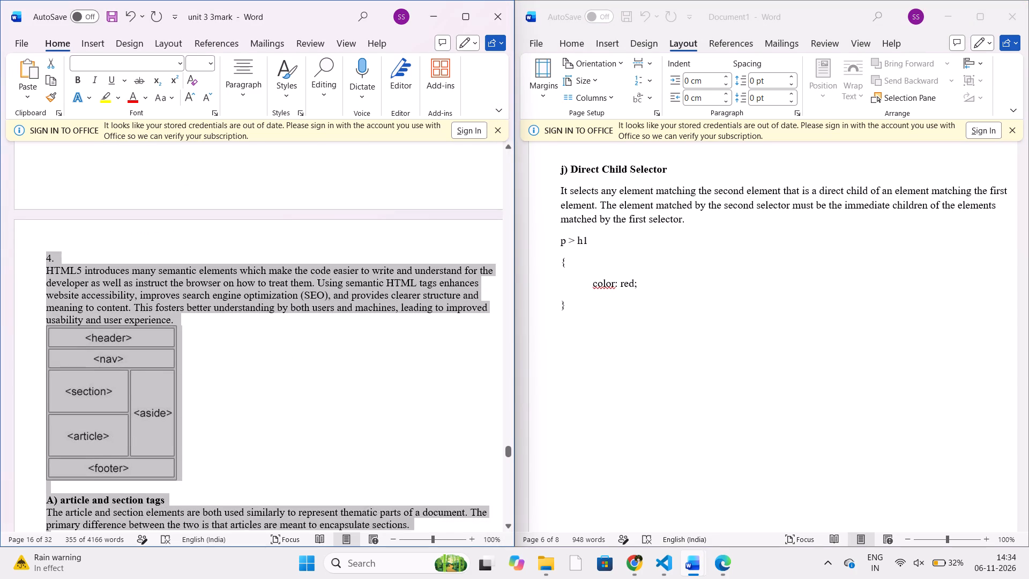
pyautogui.moveTo(329, 540); pyautogui.dragTo(343, 460)
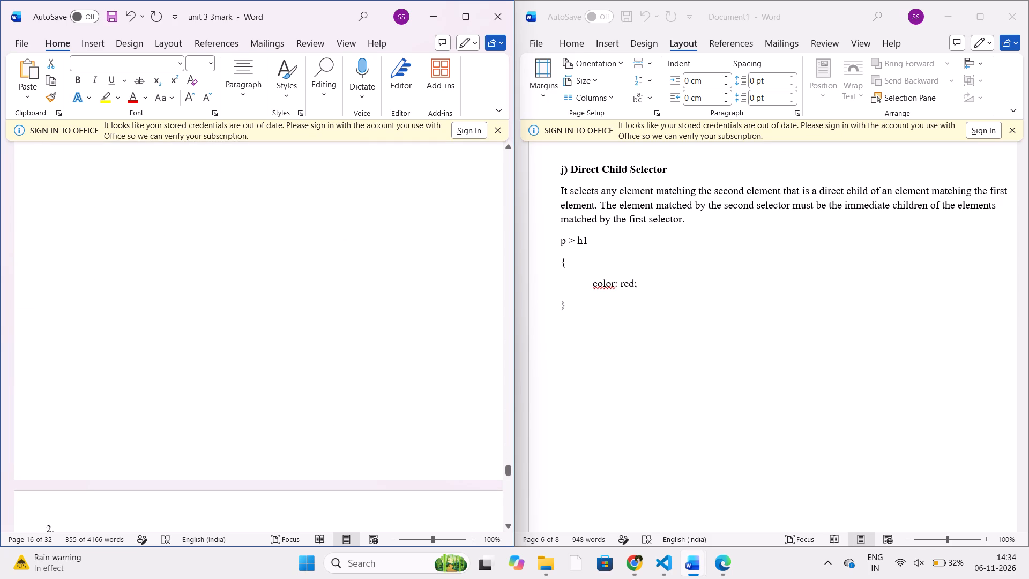
pyautogui.moveTo(343, 460); pyautogui.dragTo(353, 382)
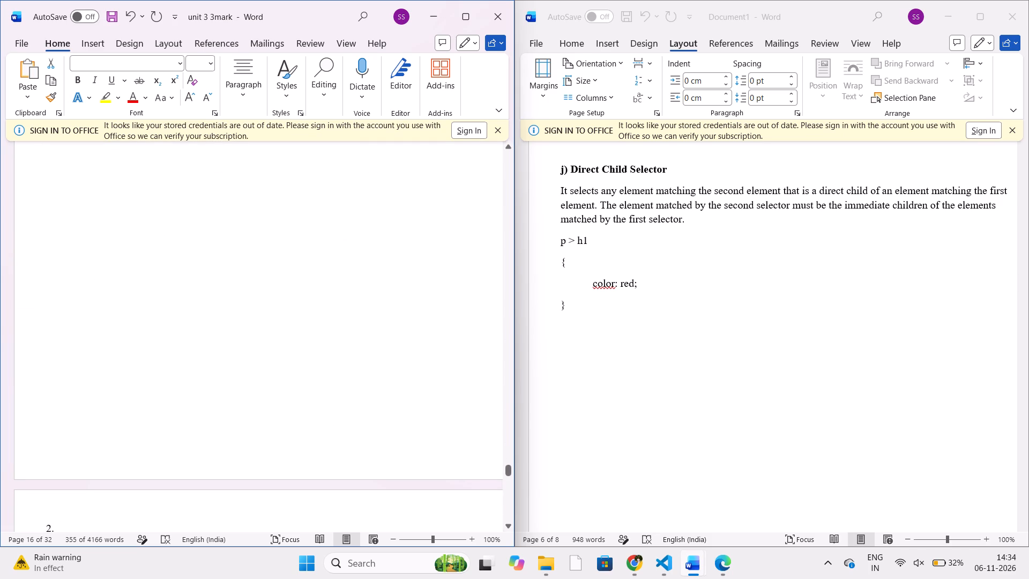
pyautogui.moveTo(353, 382); pyautogui.dragTo(333, 306)
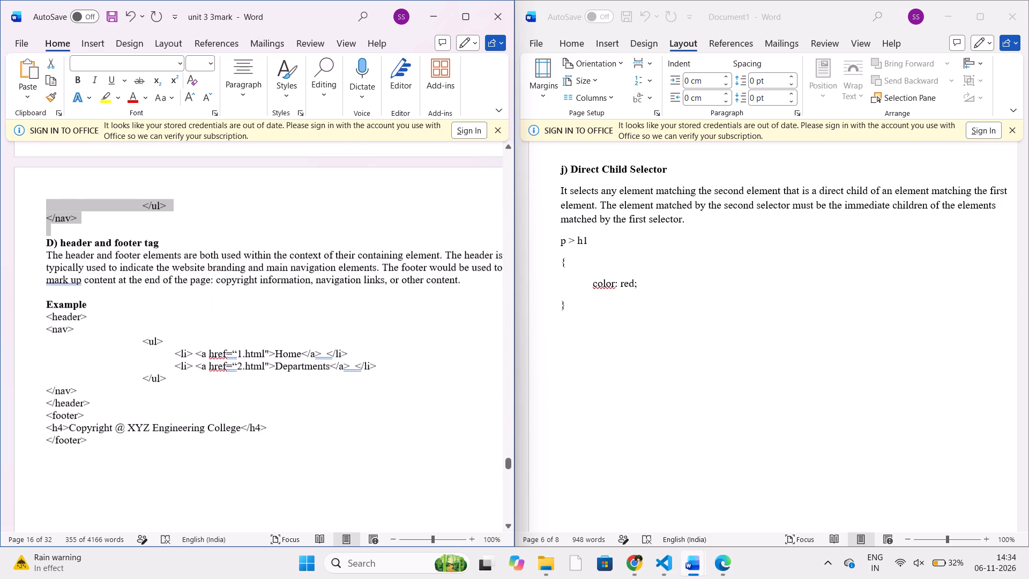
pyautogui.moveTo(333, 306); pyautogui.dragTo(344, 435)
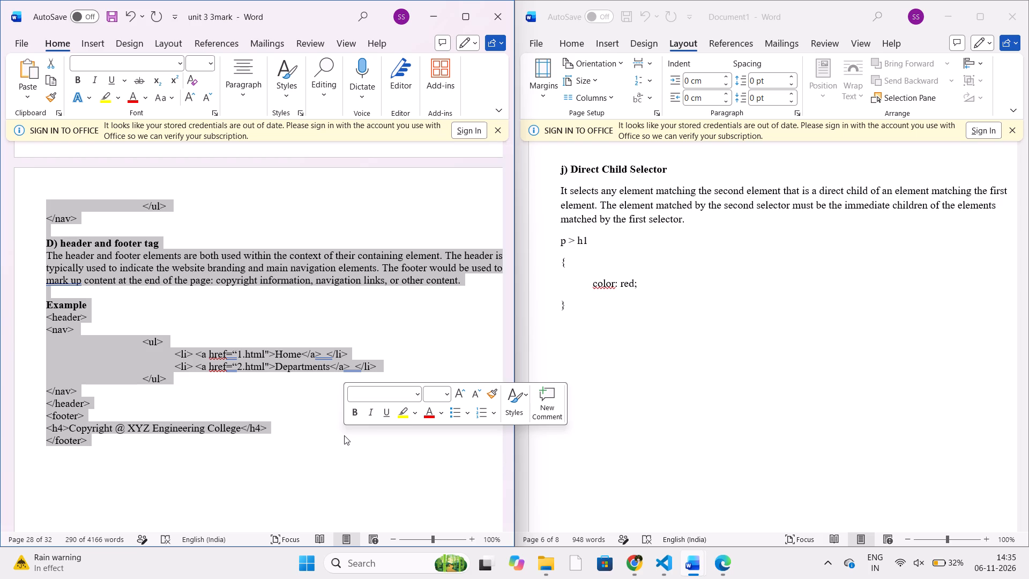
pyautogui.hotkey('ctrl', 'c')
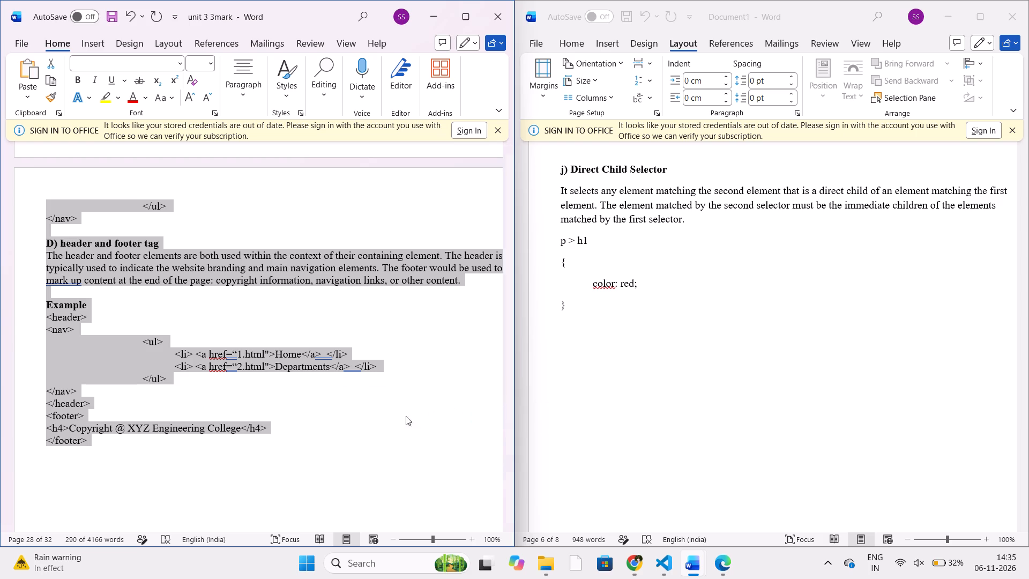
pyautogui.click(613, 370)
pyautogui.click(602, 358)
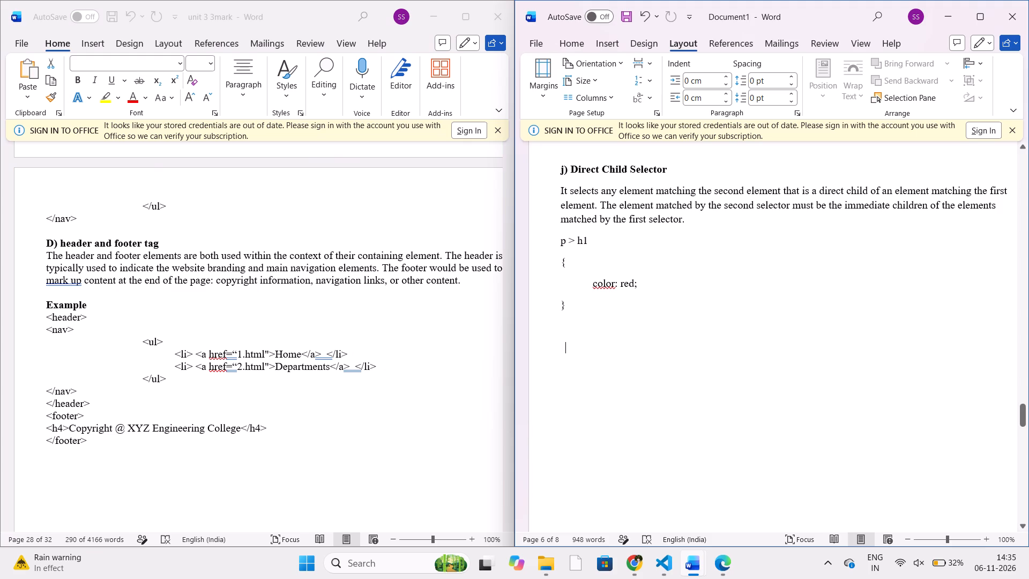
pyautogui.hotkey('ctrl', 'v')
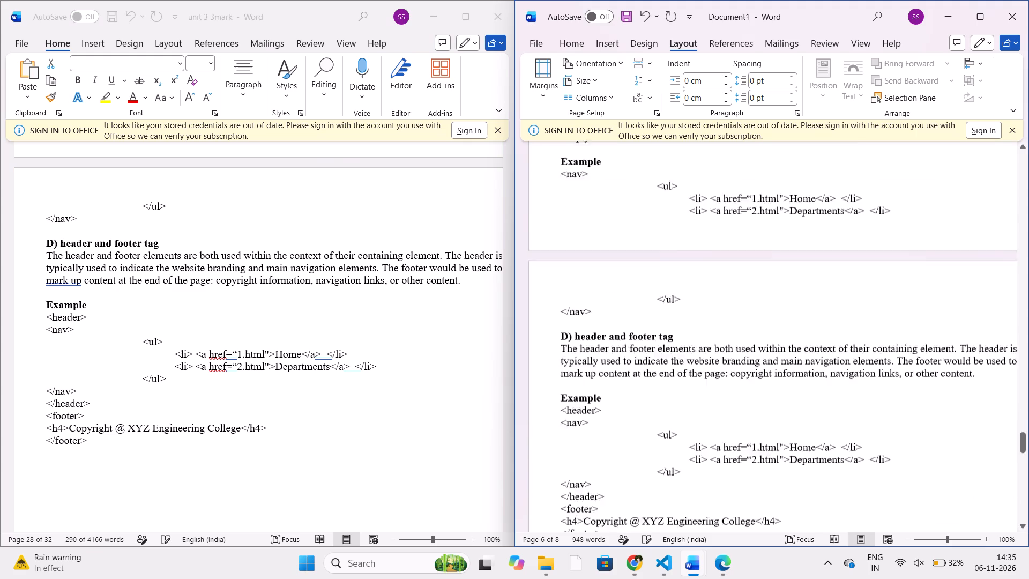
# Look back through the preceding answers in the "unit 3 3mark" document for the start of answer 5.
pyautogui.scroll(1, 250, 424)
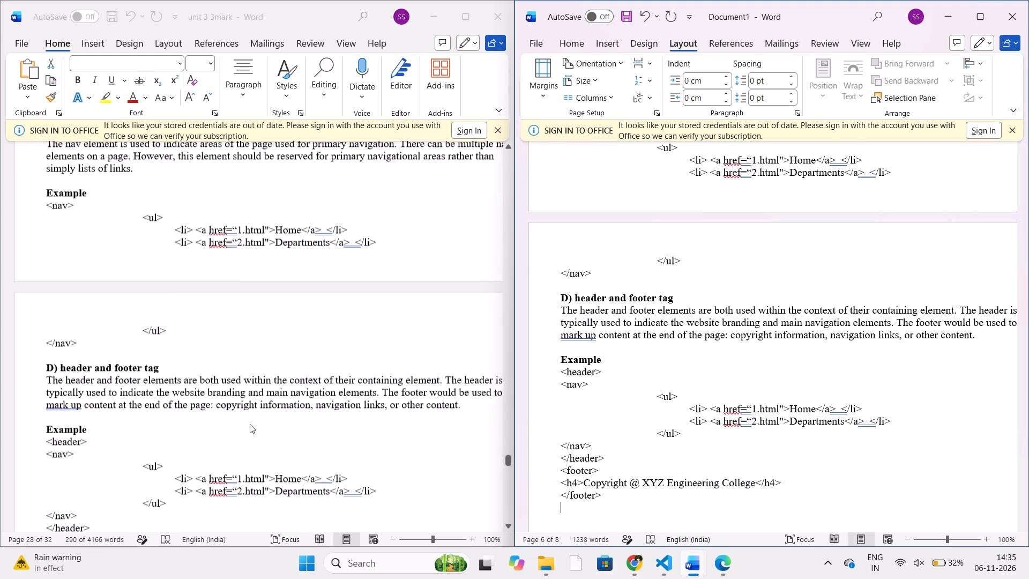
pyautogui.scroll(6, 250, 424)
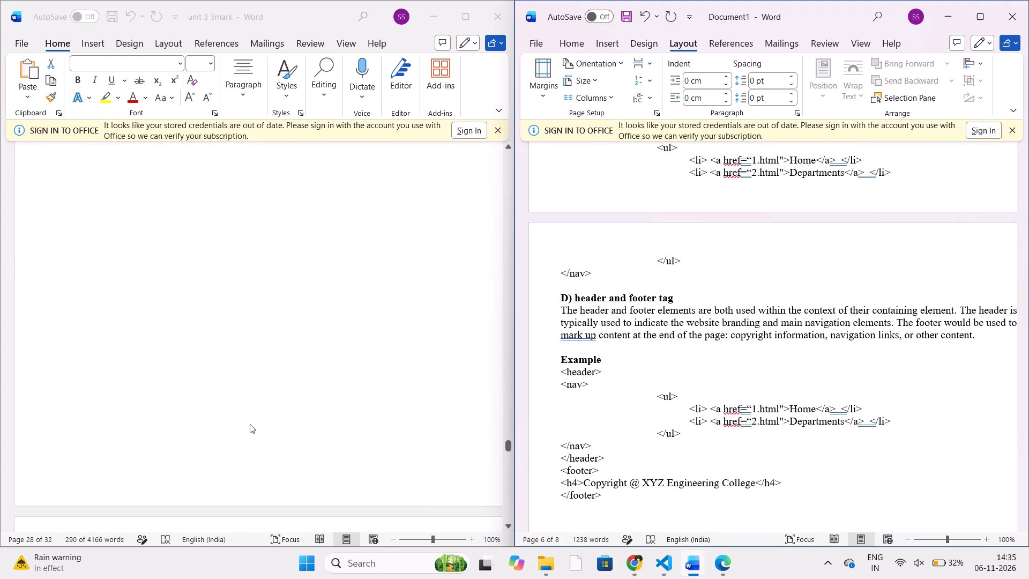
pyautogui.scroll(11, 250, 424)
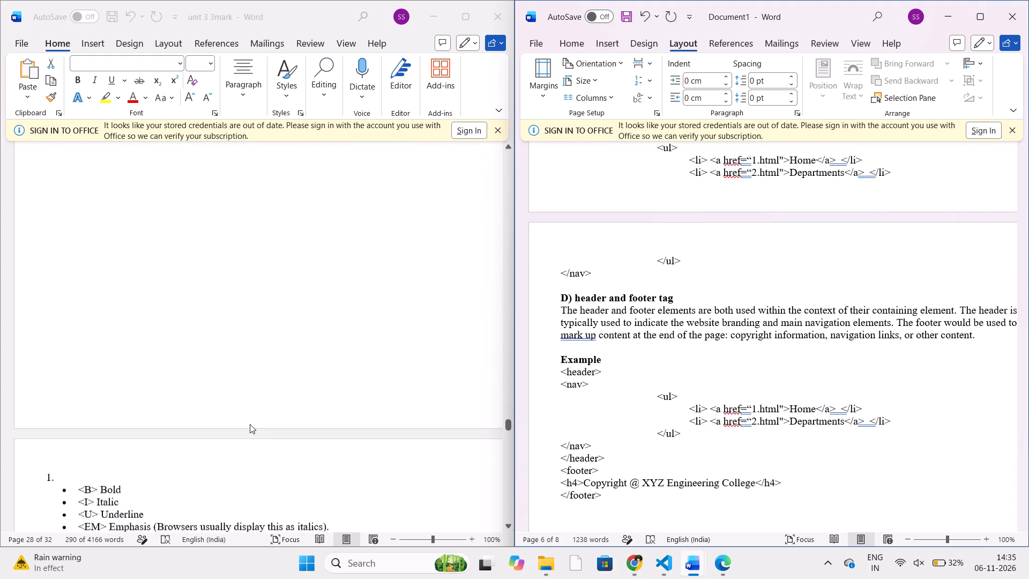
pyautogui.scroll(5, 250, 424)
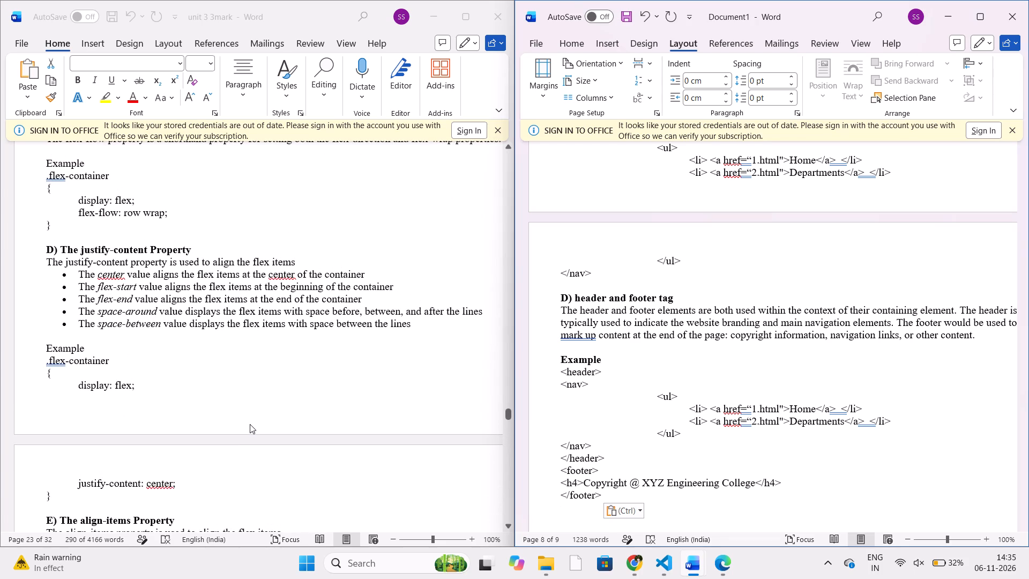
pyautogui.scroll(5, 250, 424)
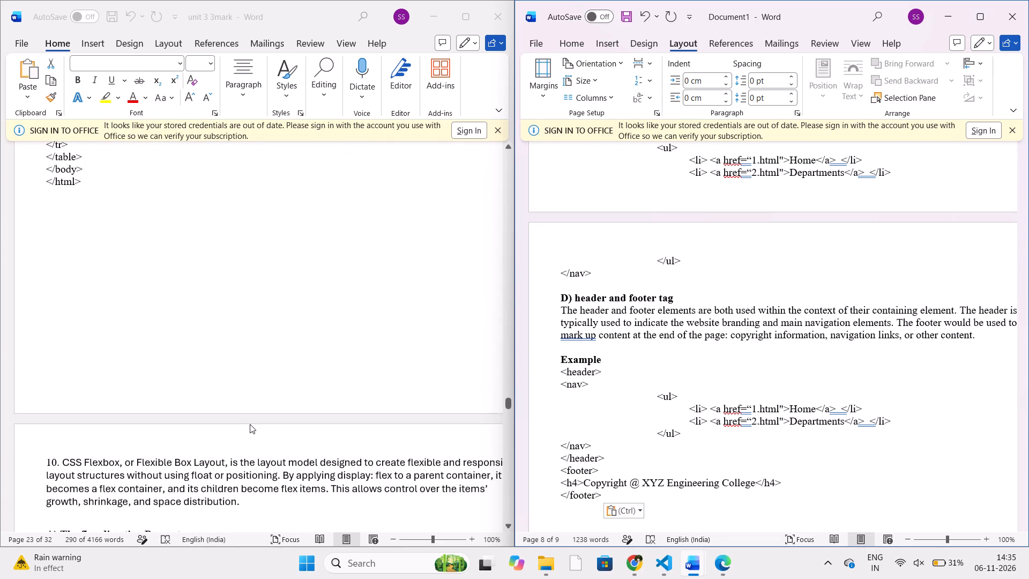
pyautogui.scroll(1, 250, 424)
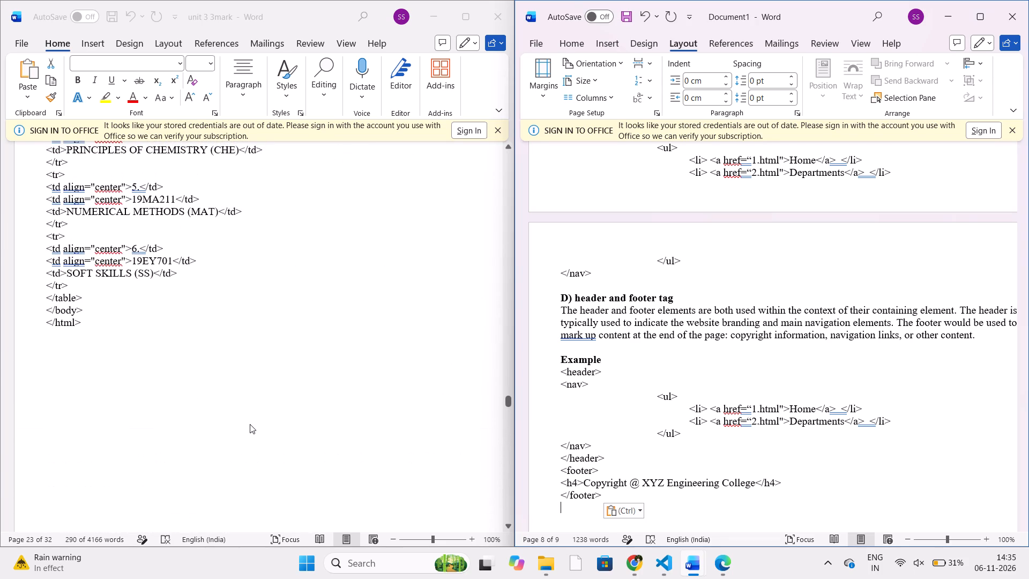
pyautogui.scroll(7, 250, 424)
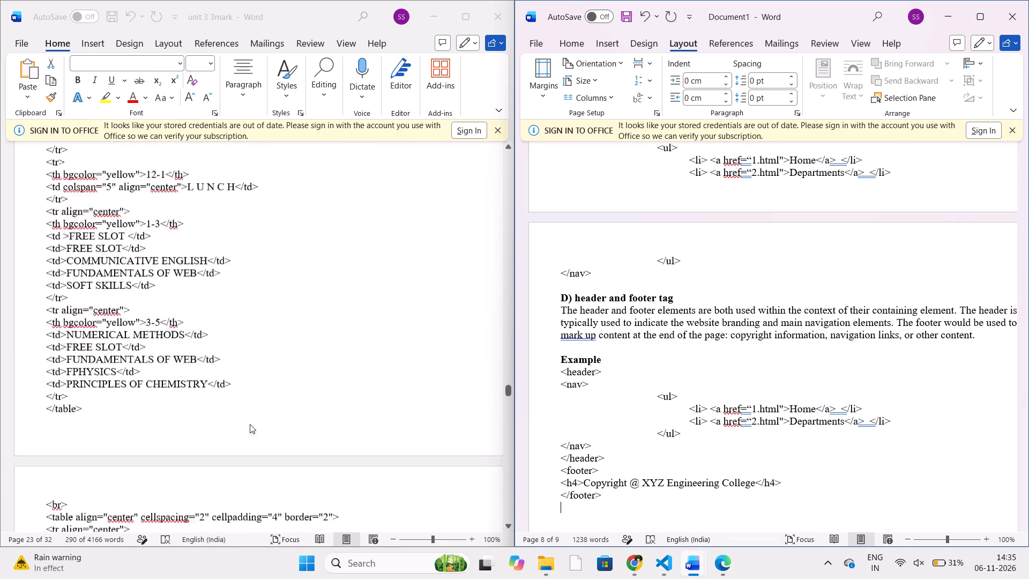
pyautogui.scroll(8, 250, 424)
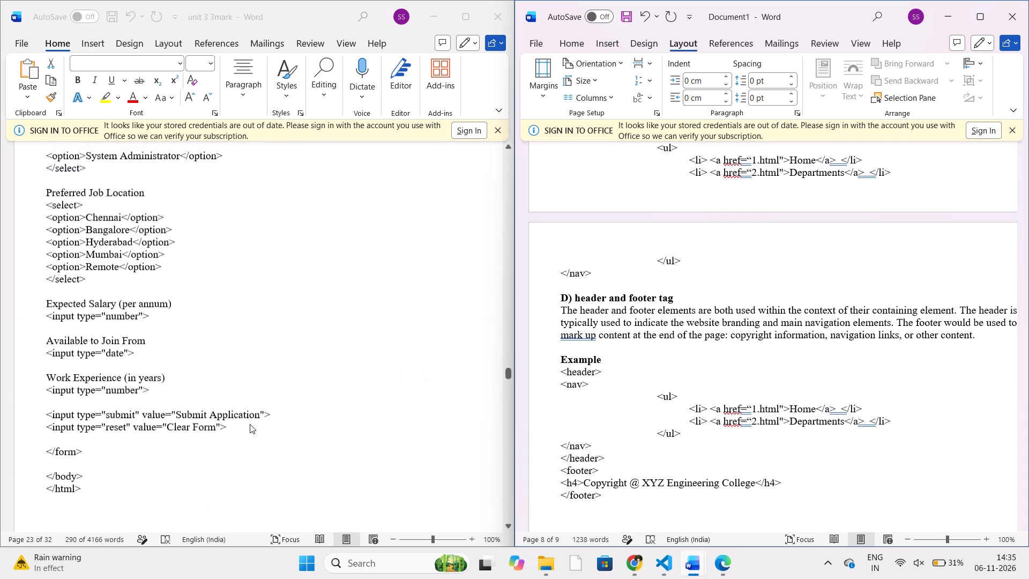
pyautogui.scroll(4, 250, 424)
pyautogui.scroll(-1, 250, 424)
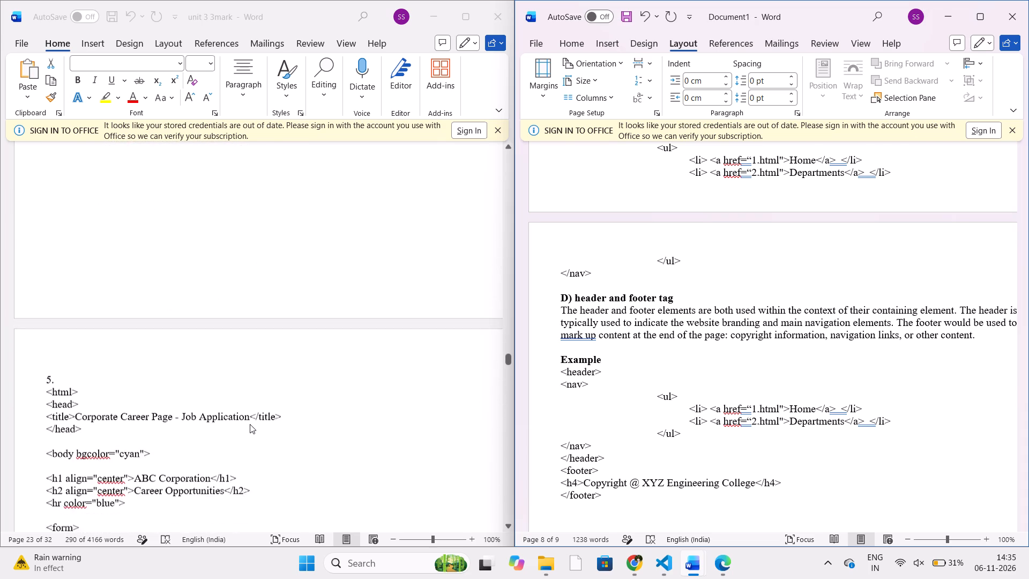
pyautogui.scroll(-1, 250, 424)
# Copy answer 5, the job application page, through its closing </html> tag and paste it one blank line below answer 4's </footer> tag in the new document.
pyautogui.press('Return')
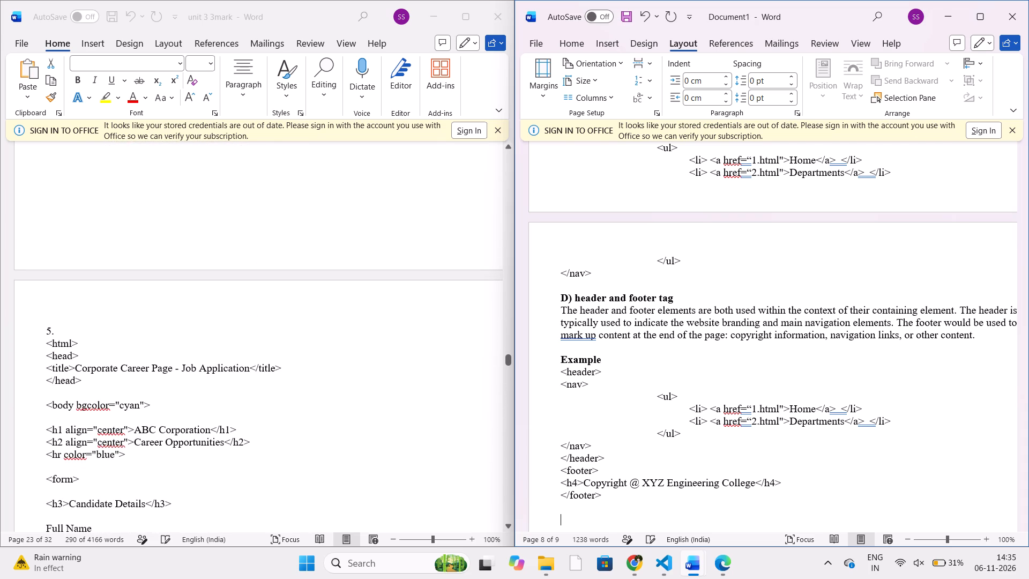
pyautogui.click(46, 329)
pyautogui.moveTo(46, 329); pyautogui.dragTo(173, 550)
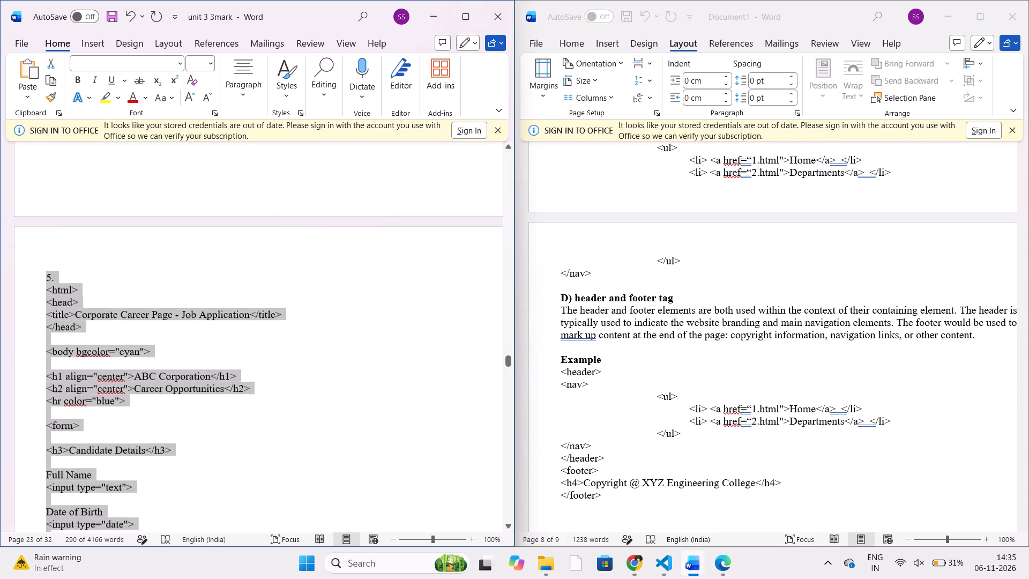
pyautogui.moveTo(173, 550); pyautogui.dragTo(208, 569)
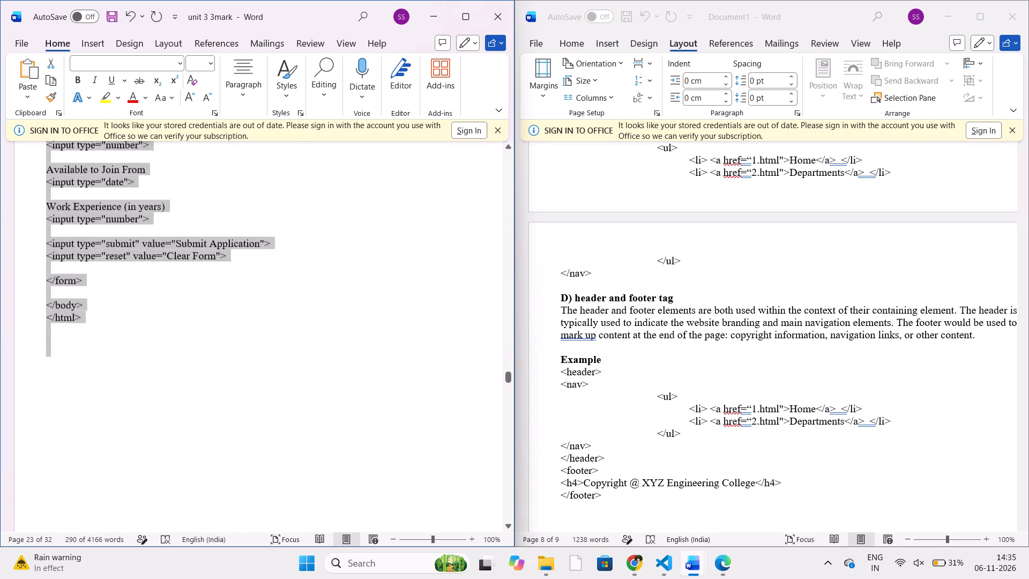
pyautogui.moveTo(208, 569); pyautogui.dragTo(227, 328)
pyautogui.hotkey('ctrl', 'c')
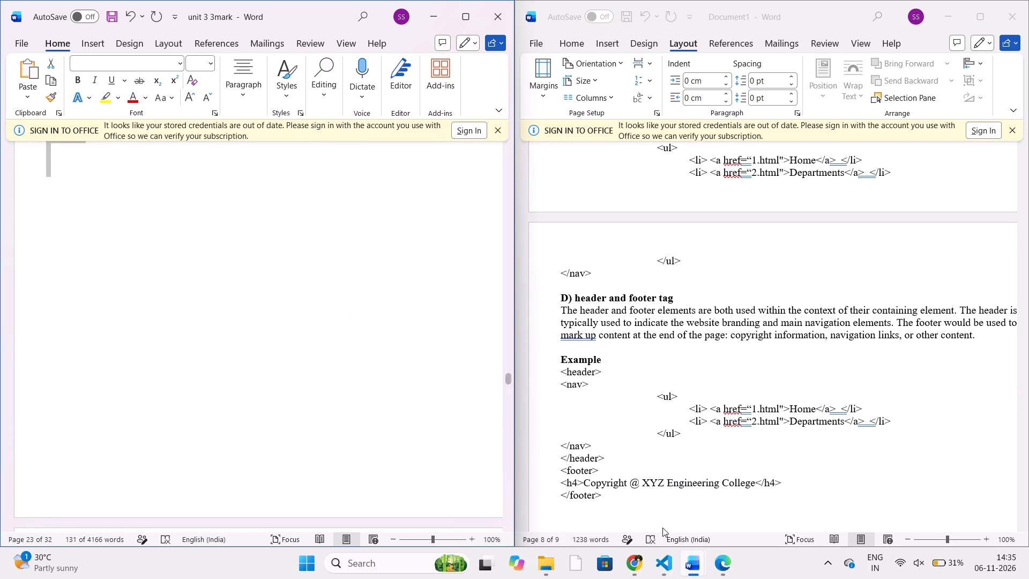
pyautogui.click(623, 520)
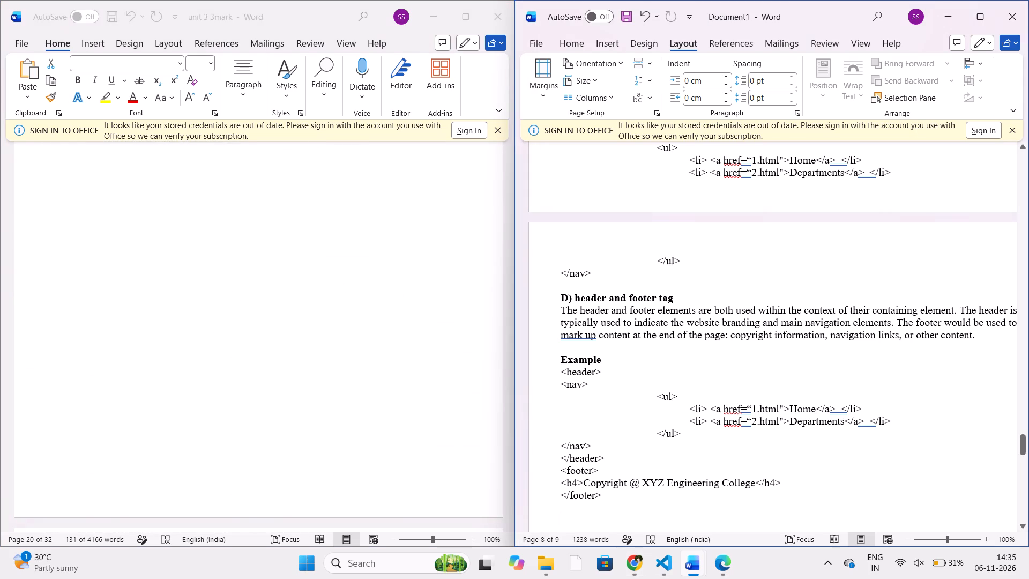
pyautogui.hotkey('ctrl', 'v')
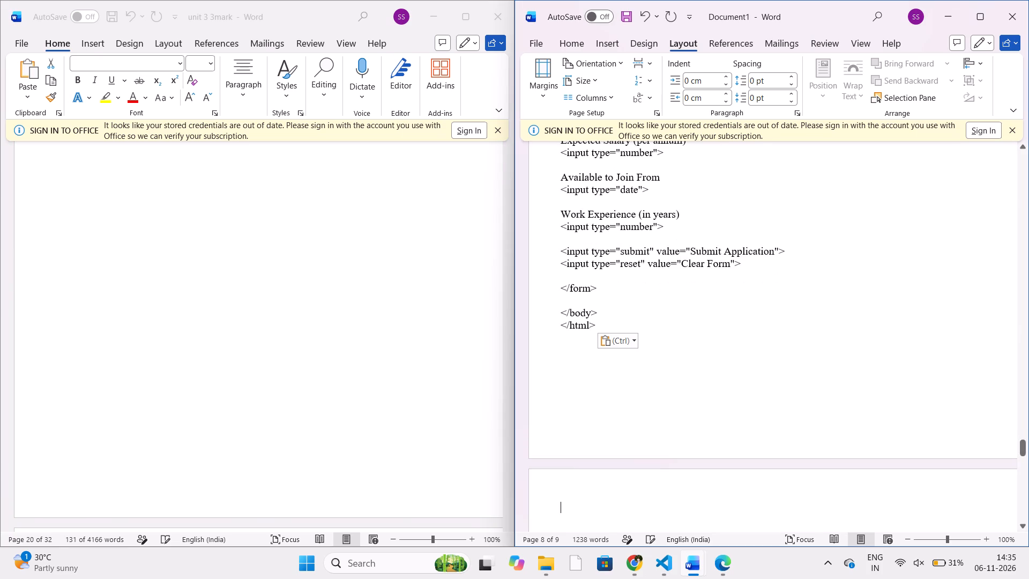
# Look through the "unit 3 3mark" document for the start of answer 6.
pyautogui.scroll(1, 327, 358)
pyautogui.scroll(-1, 327, 358)
pyautogui.scroll(3, 327, 358)
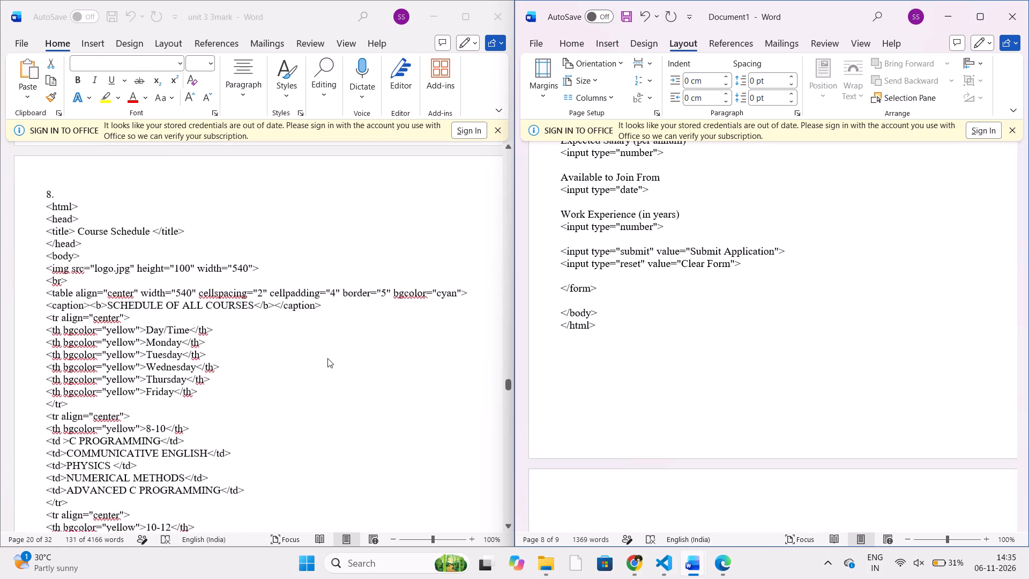
pyautogui.scroll(5, 327, 358)
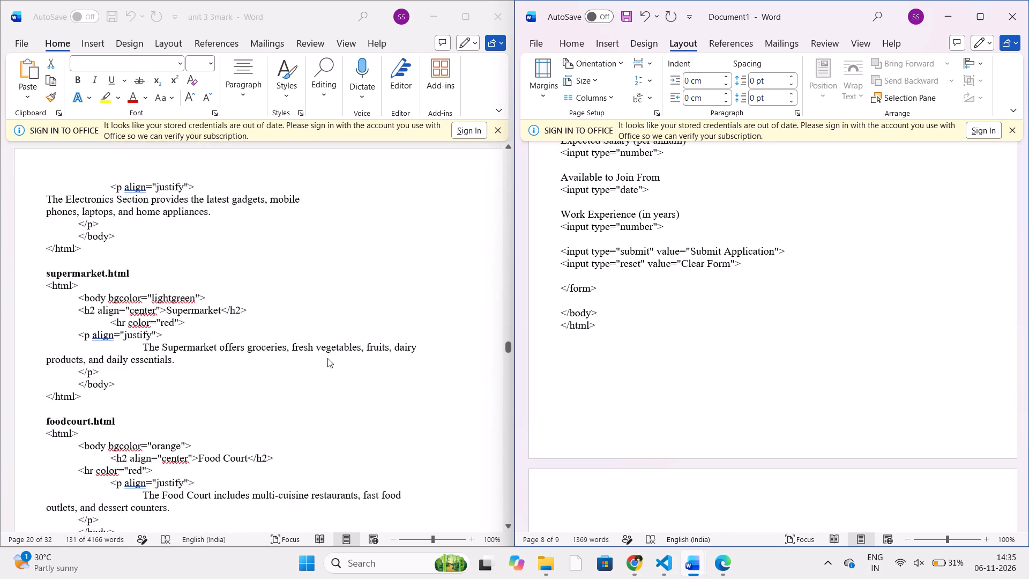
pyautogui.scroll(6, 327, 358)
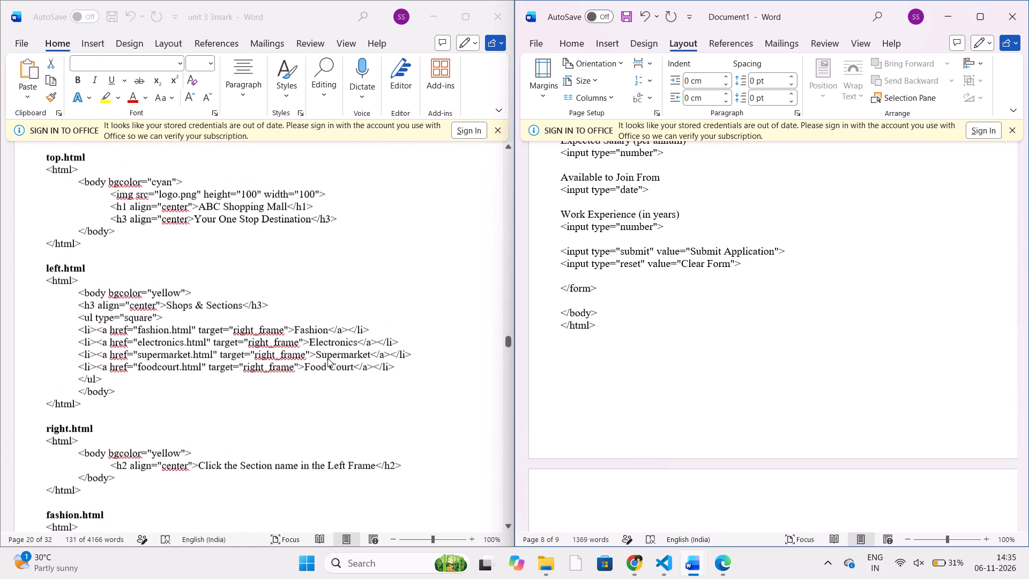
pyautogui.scroll(8, 327, 358)
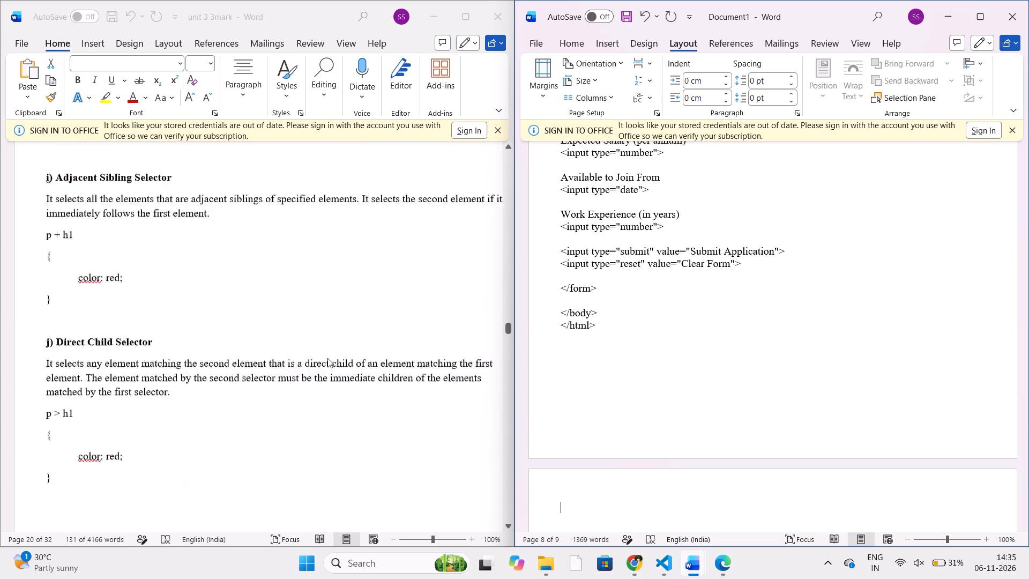
pyautogui.scroll(11, 327, 358)
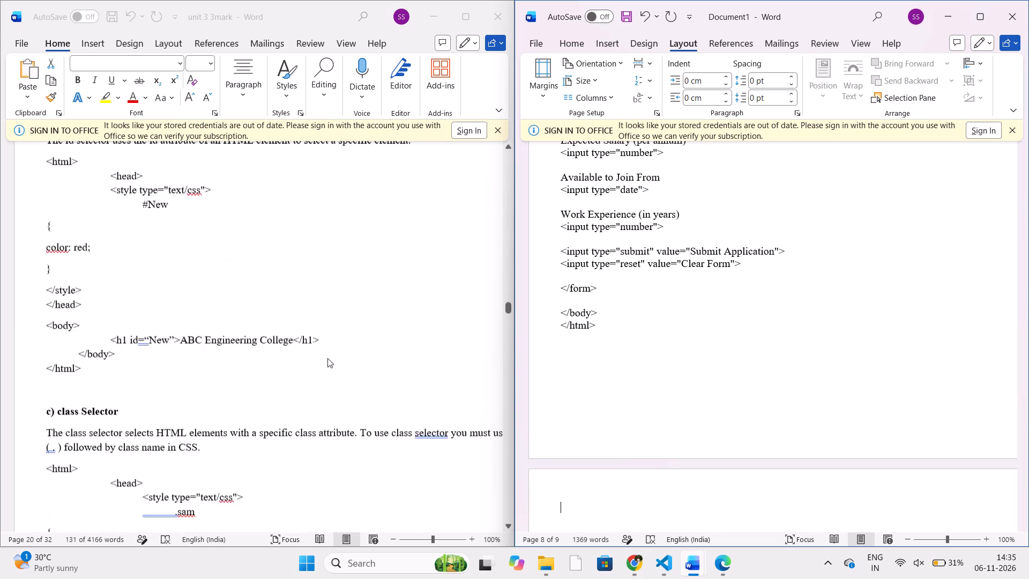
pyautogui.scroll(7, 327, 358)
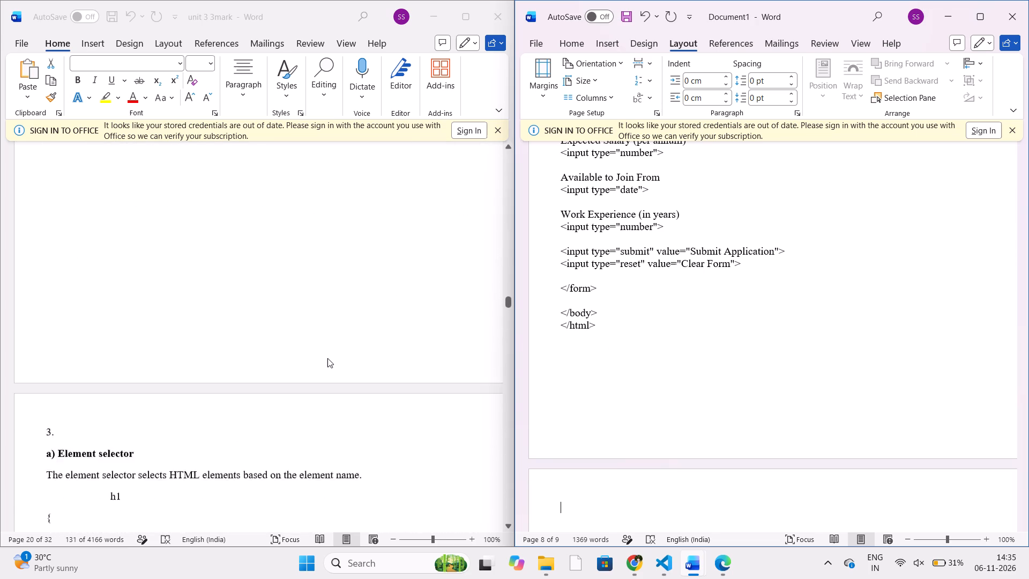
pyautogui.scroll(4, 327, 358)
pyautogui.hscroll(1, 327, 358)
pyautogui.scroll(1, 327, 358)
pyautogui.hscroll(1, 327, 358)
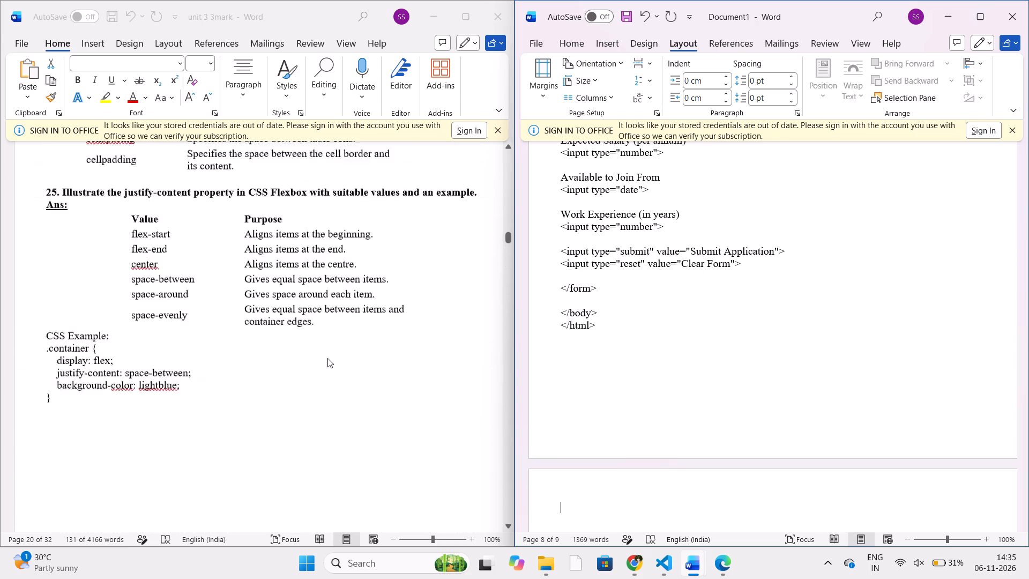
pyautogui.hscroll(1, 327, 358)
pyautogui.scroll(-3, 327, 358)
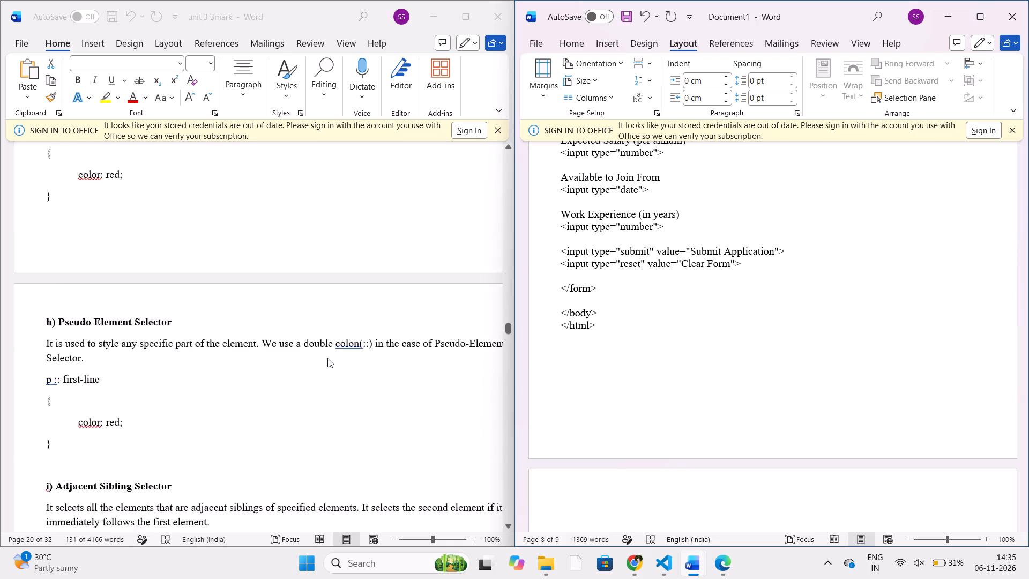
pyautogui.scroll(-1, 327, 358)
pyautogui.scroll(-20, 327, 358)
pyautogui.scroll(-5, 327, 358)
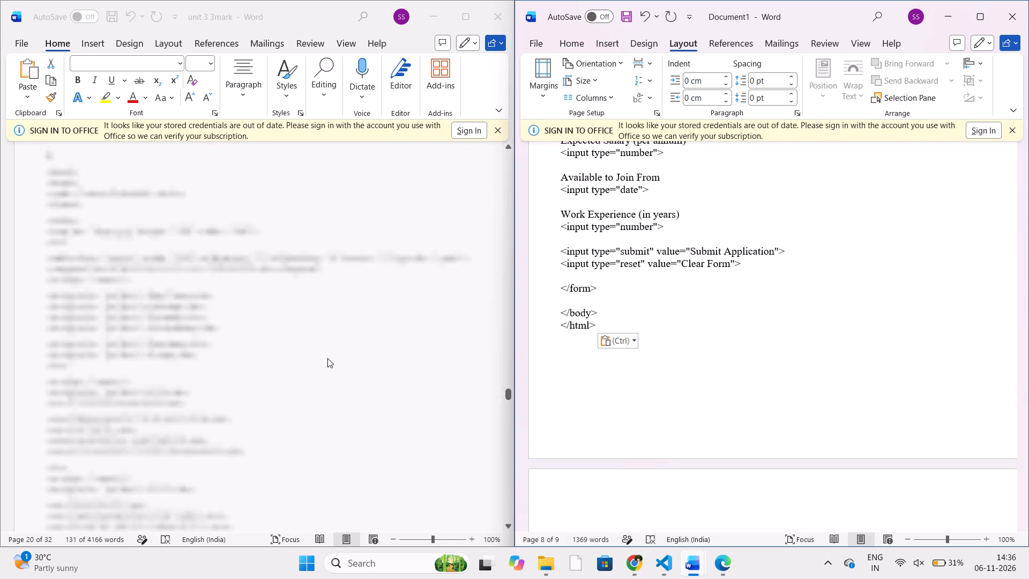
pyautogui.scroll(-10, 327, 358)
pyautogui.scroll(11, 327, 358)
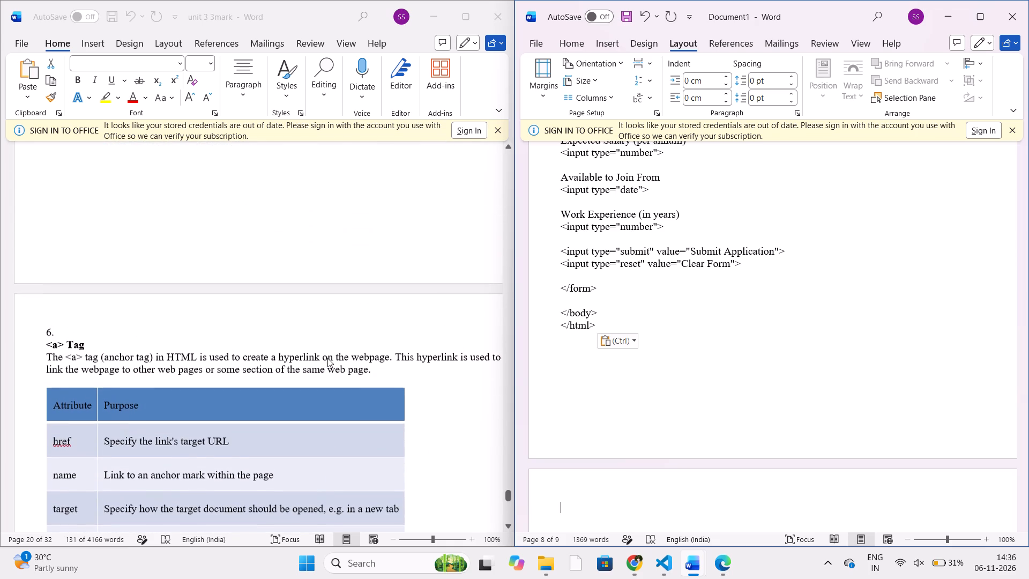
# Copy answer 6, from its number through the <table> tag example's closing </table>, and paste it on the page after answer 5 in the new document.
pyautogui.moveTo(46, 335); pyautogui.dragTo(51, 339)
pyautogui.moveTo(47, 336); pyautogui.dragTo(189, 457)
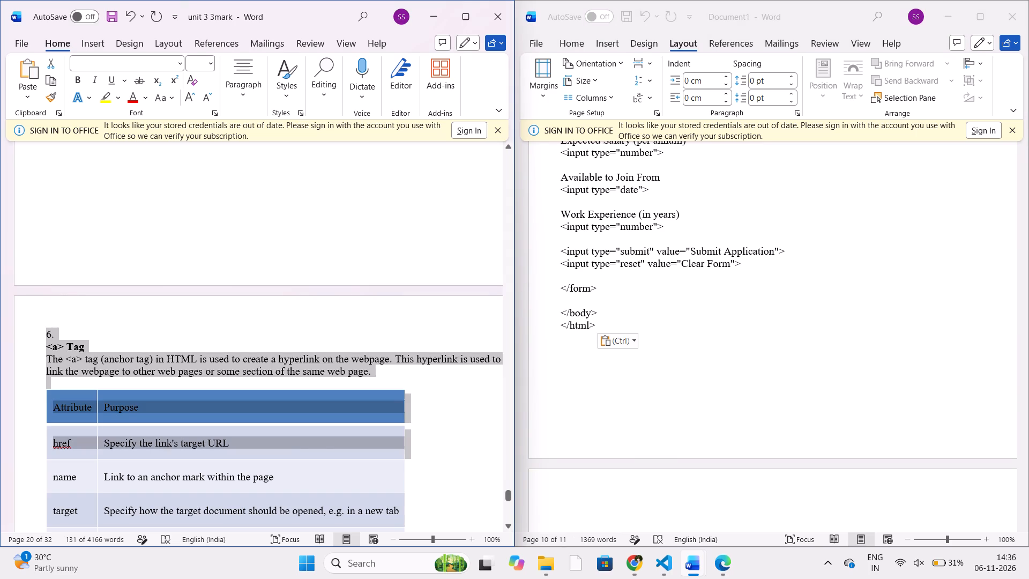
pyautogui.moveTo(189, 457); pyautogui.dragTo(317, 578)
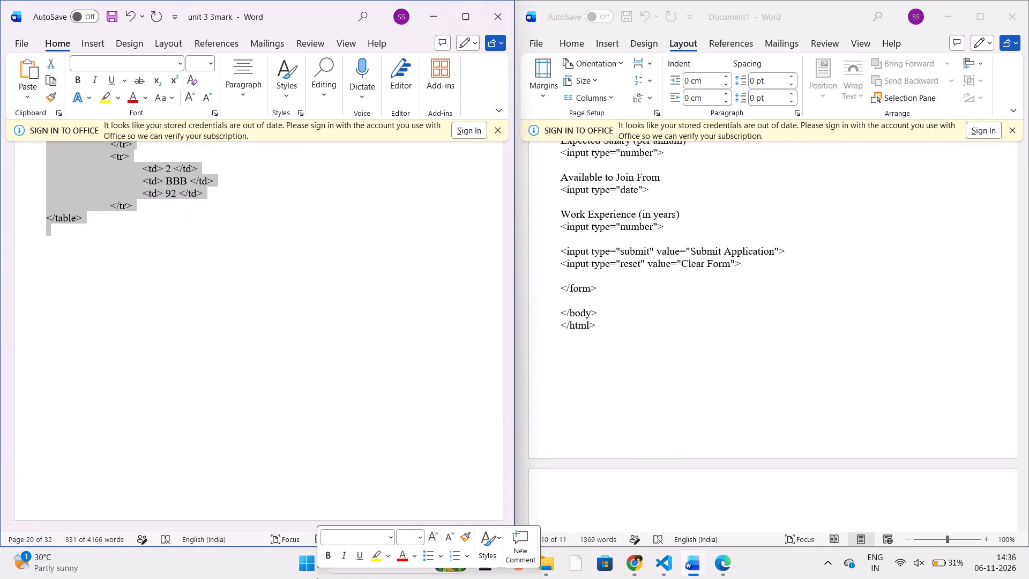
pyautogui.hotkey('ctrl', 'c')
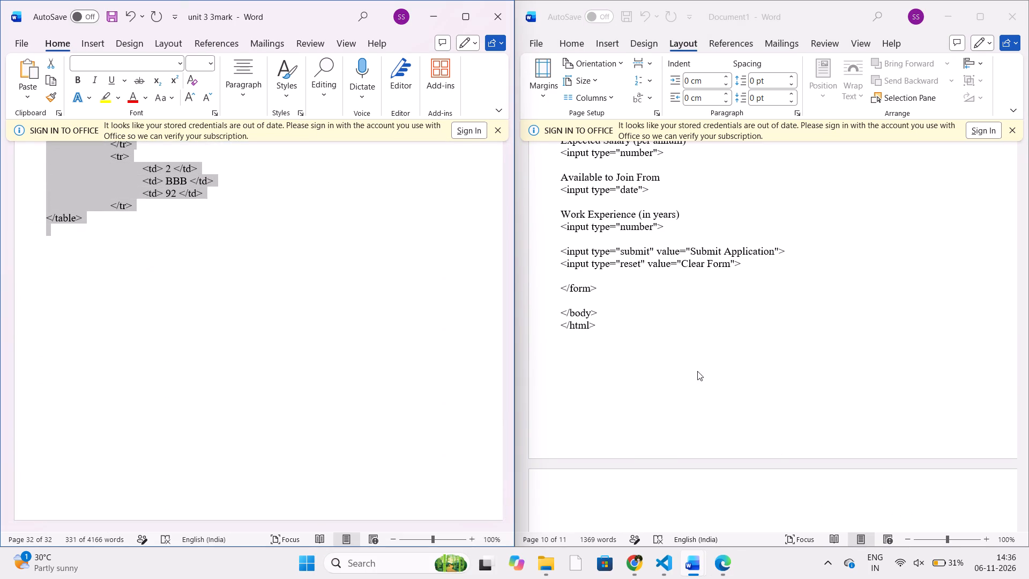
pyautogui.click(583, 475)
pyautogui.hotkey('ctrl', 'v')
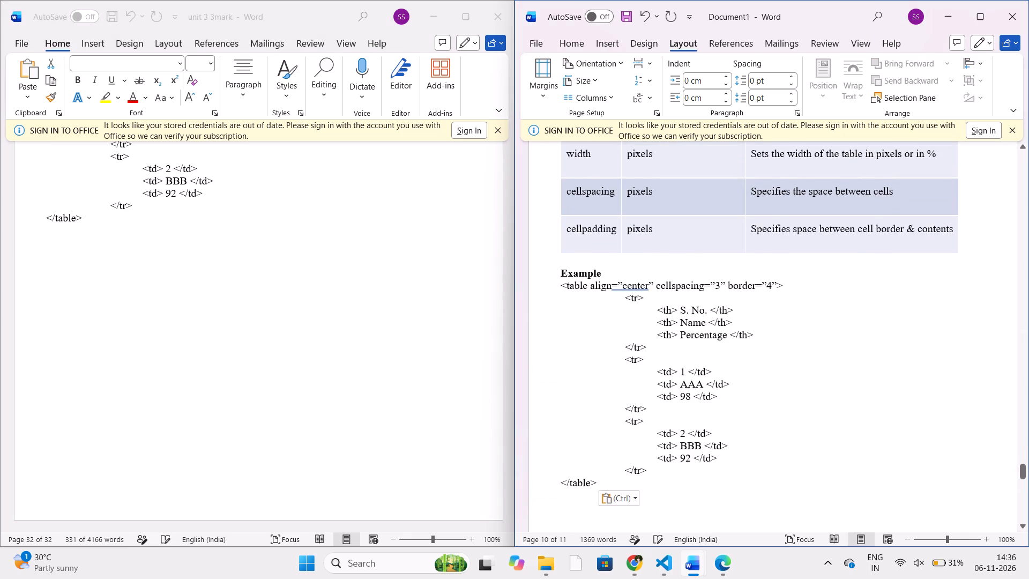
pyautogui.scroll(6, 777, 402)
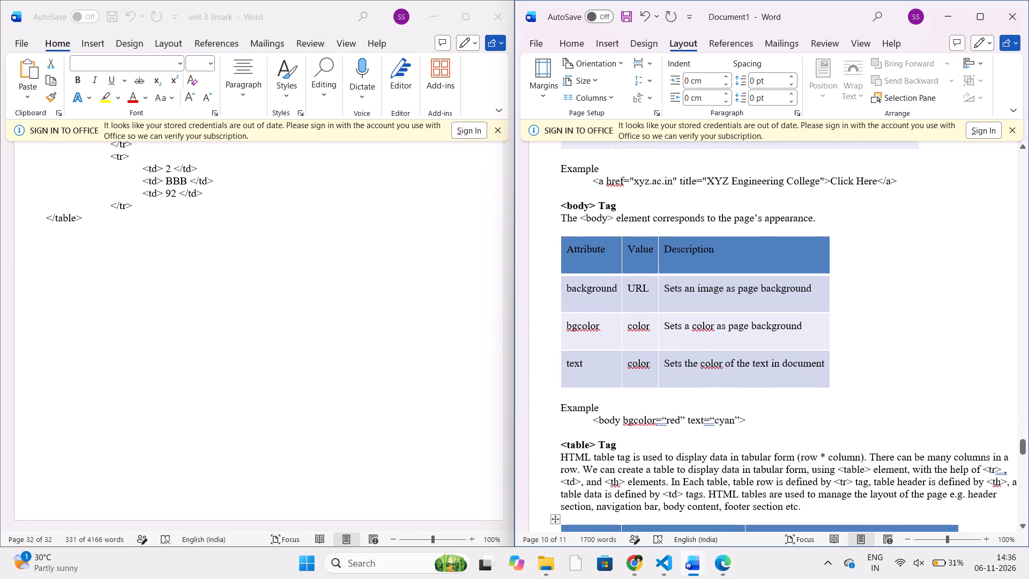
pyautogui.scroll(-1, 777, 402)
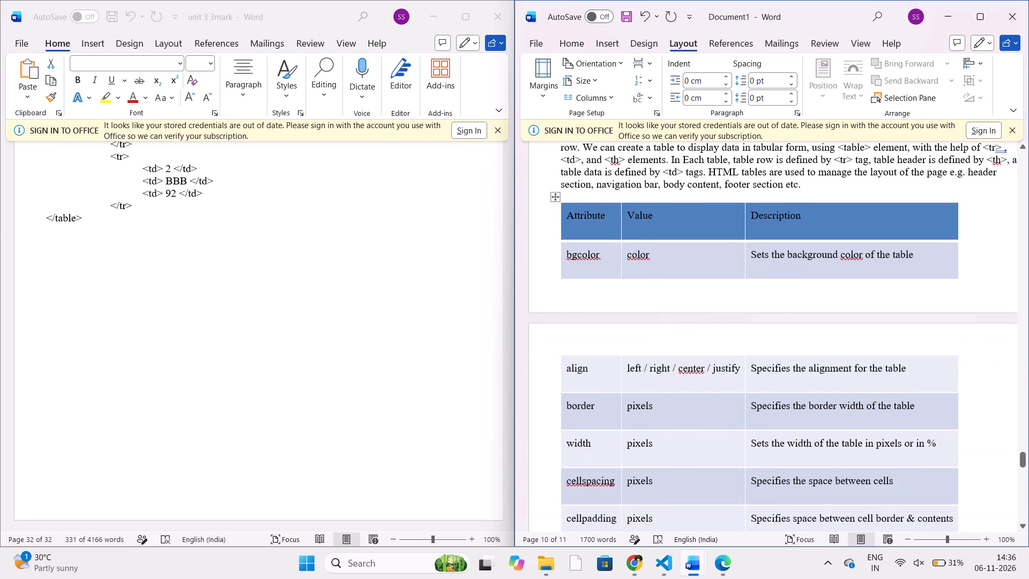
pyautogui.scroll(6, 304, 335)
# Look back through the preceding answers in the "unit 3 3mark" document for the start of answer 7.
pyautogui.scroll(5, 304, 335)
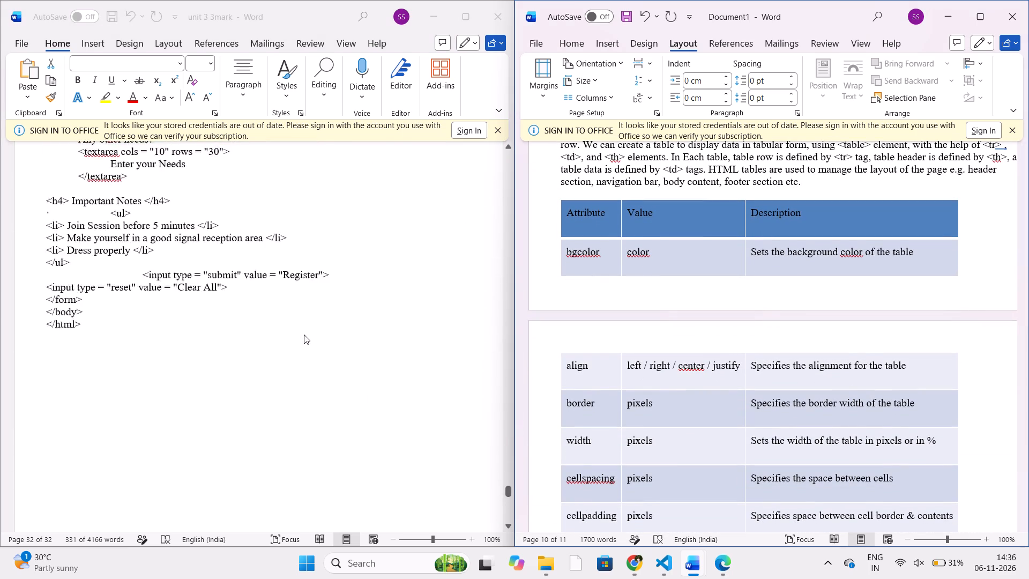
pyautogui.scroll(1, 304, 335)
pyautogui.scroll(-1, 304, 335)
pyautogui.scroll(1, 304, 335)
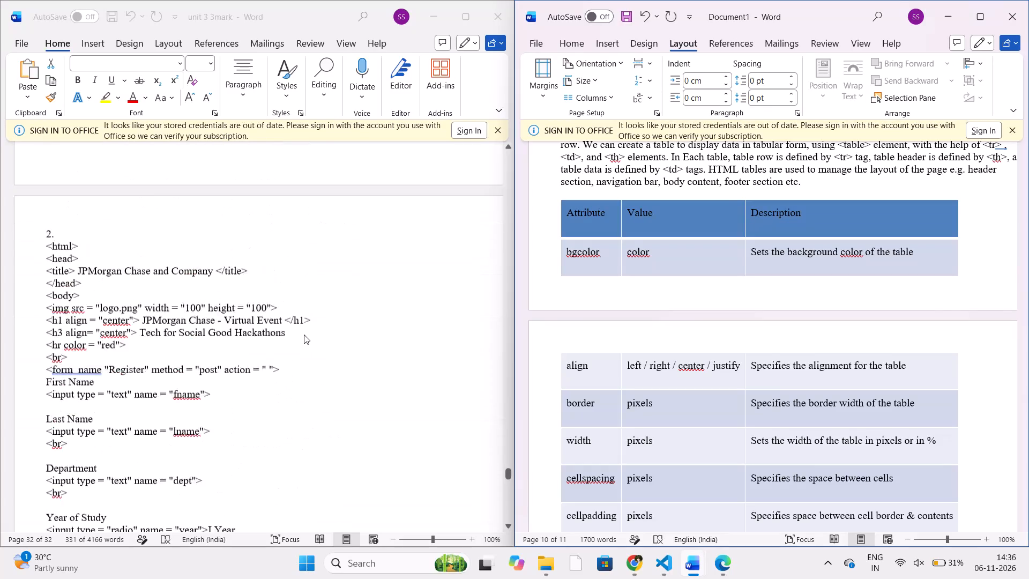
pyautogui.scroll(9, 304, 335)
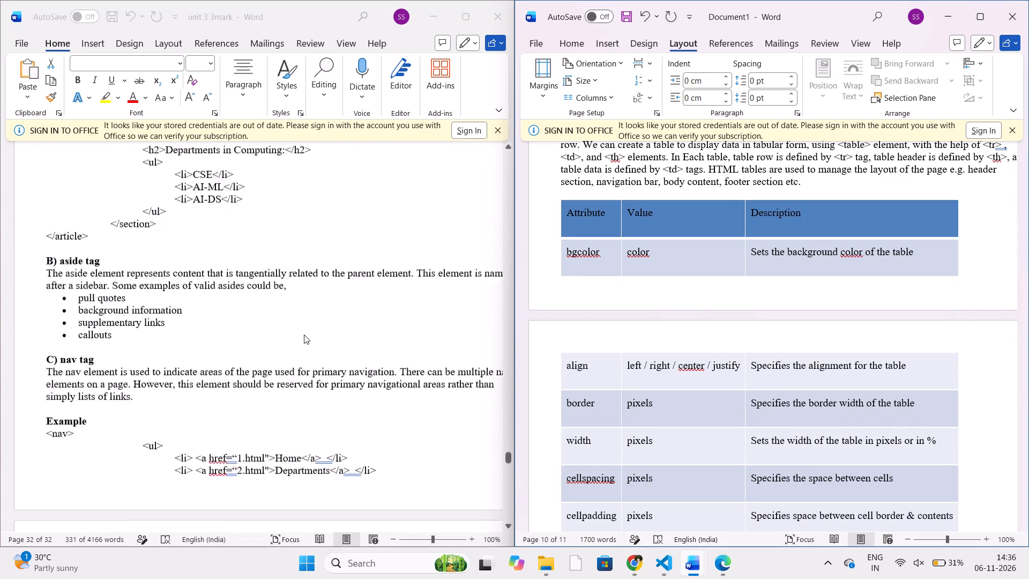
pyautogui.scroll(7, 304, 335)
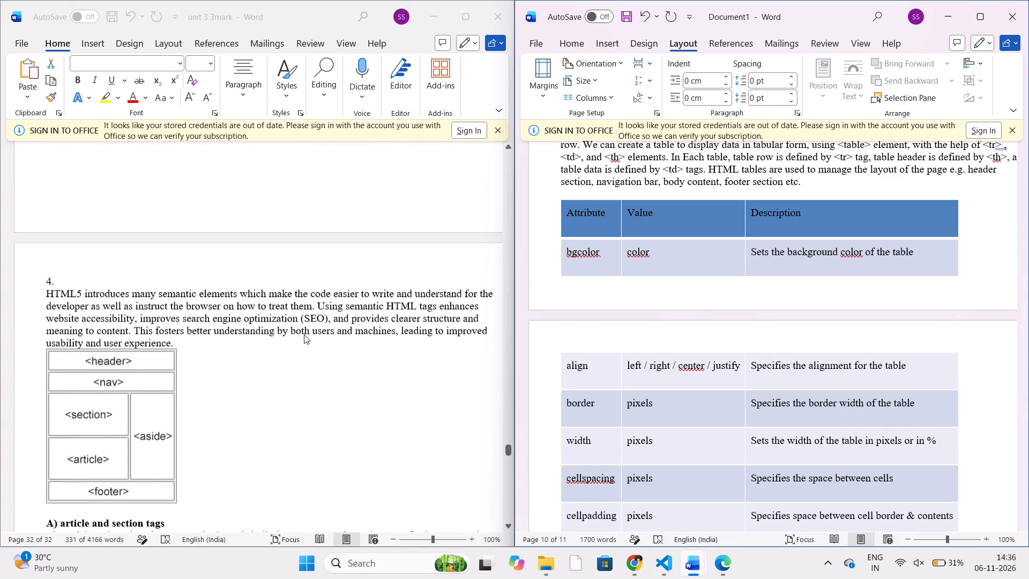
pyautogui.scroll(10, 304, 335)
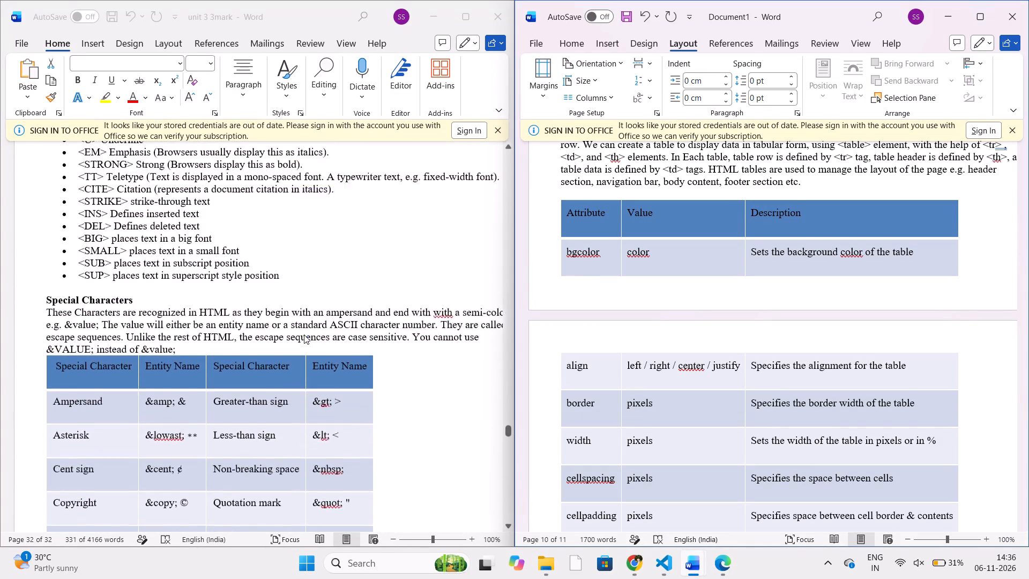
pyautogui.scroll(10, 304, 335)
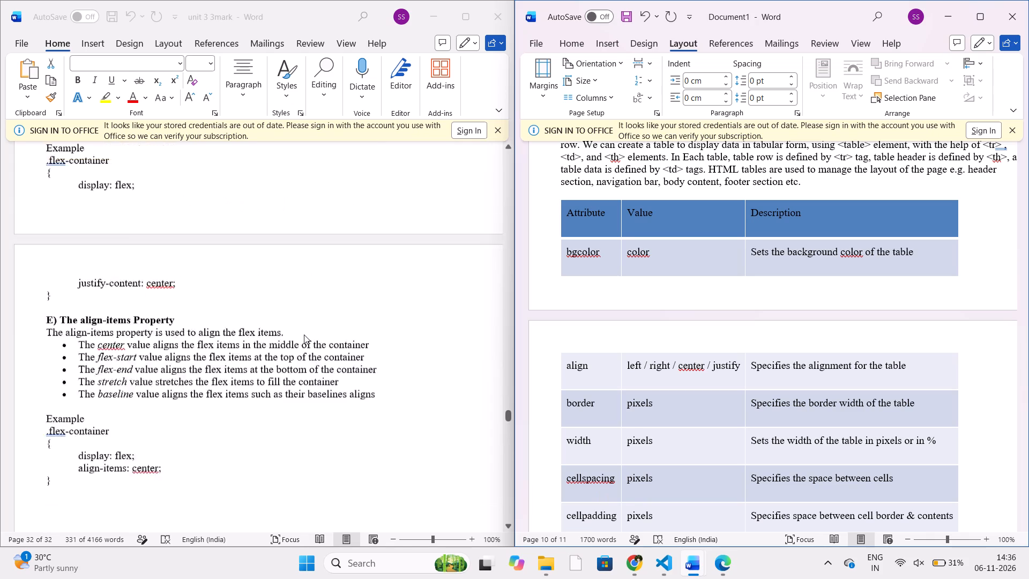
pyautogui.scroll(10, 304, 335)
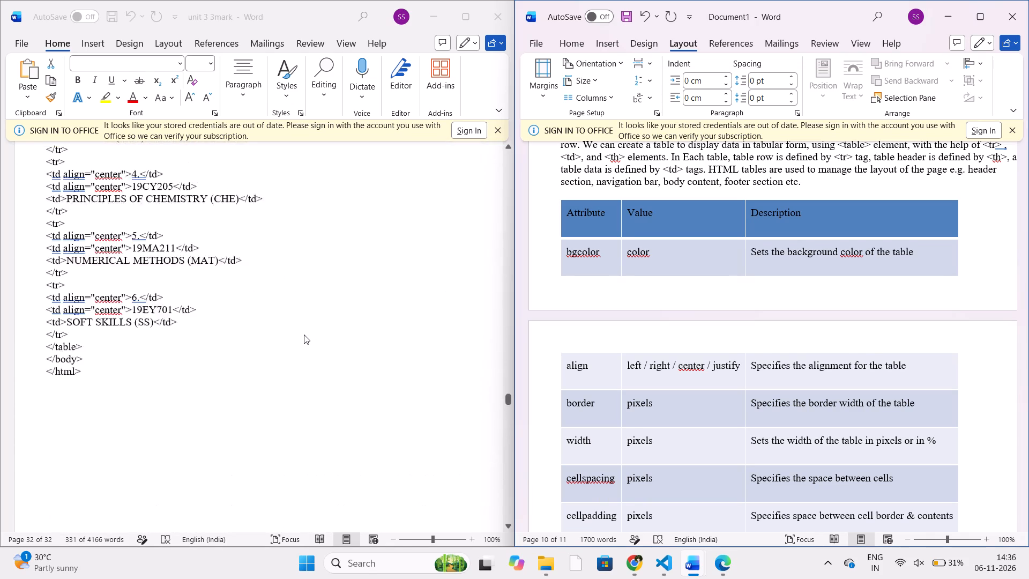
pyautogui.scroll(7, 304, 335)
pyautogui.scroll(-1, 304, 335)
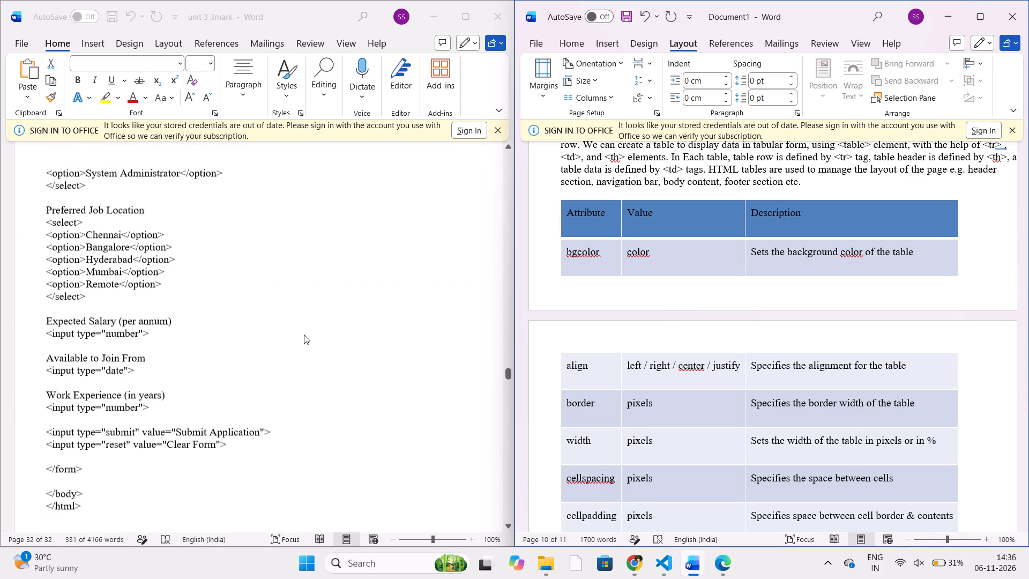
pyautogui.scroll(-2, 304, 335)
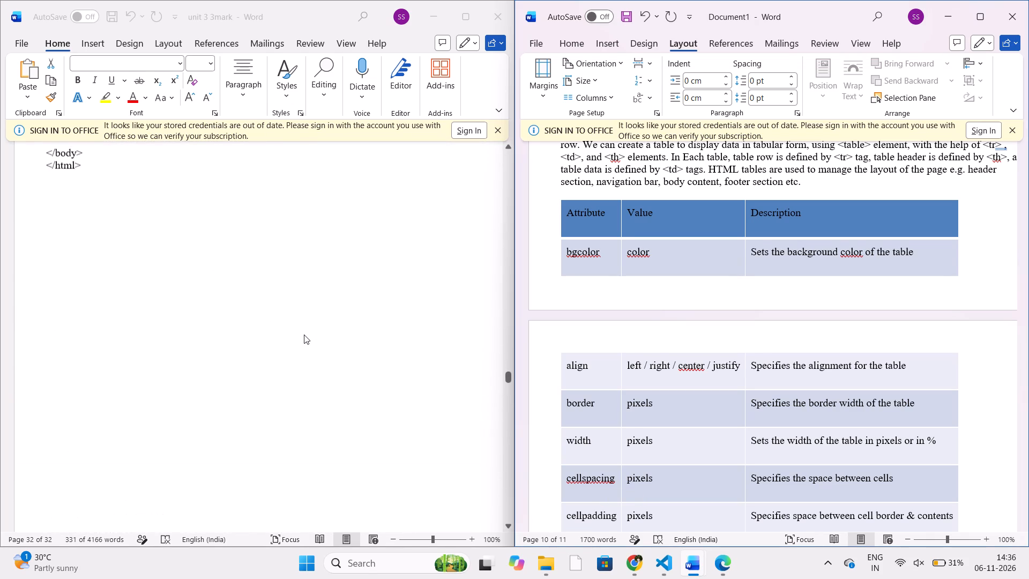
pyautogui.scroll(-1, 304, 335)
pyautogui.scroll(6, 304, 335)
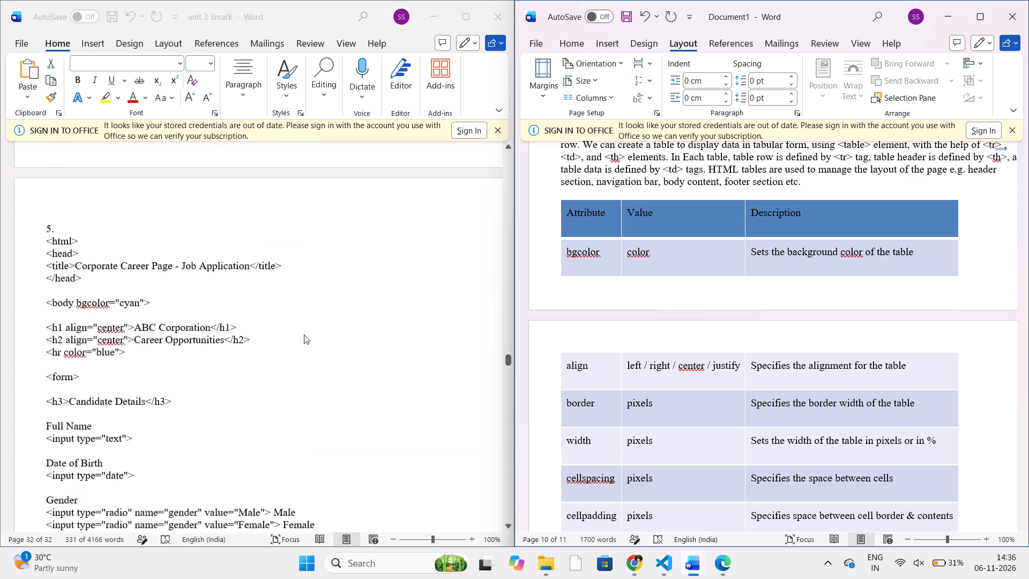
pyautogui.scroll(8, 304, 335)
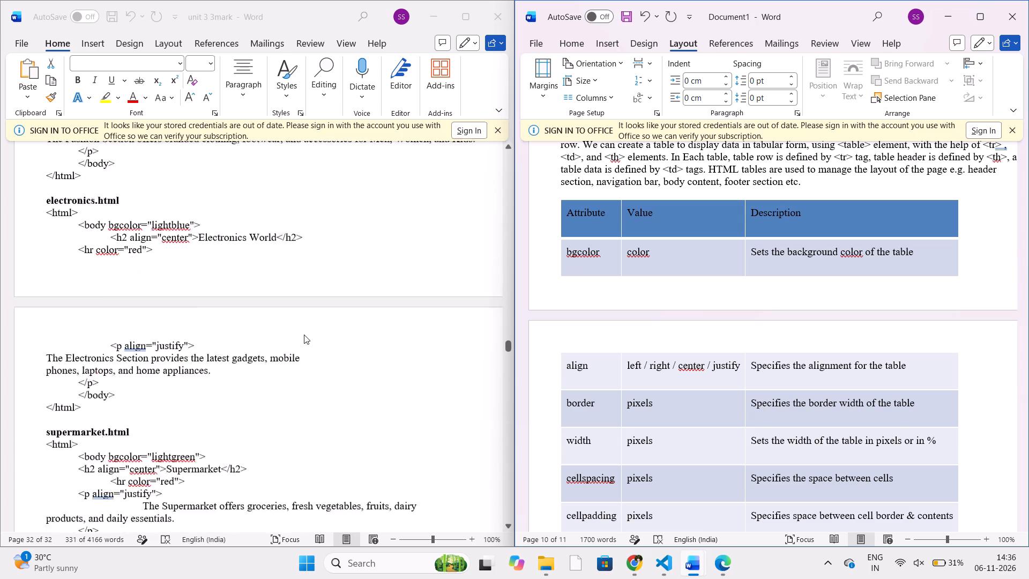
pyautogui.scroll(5, 304, 335)
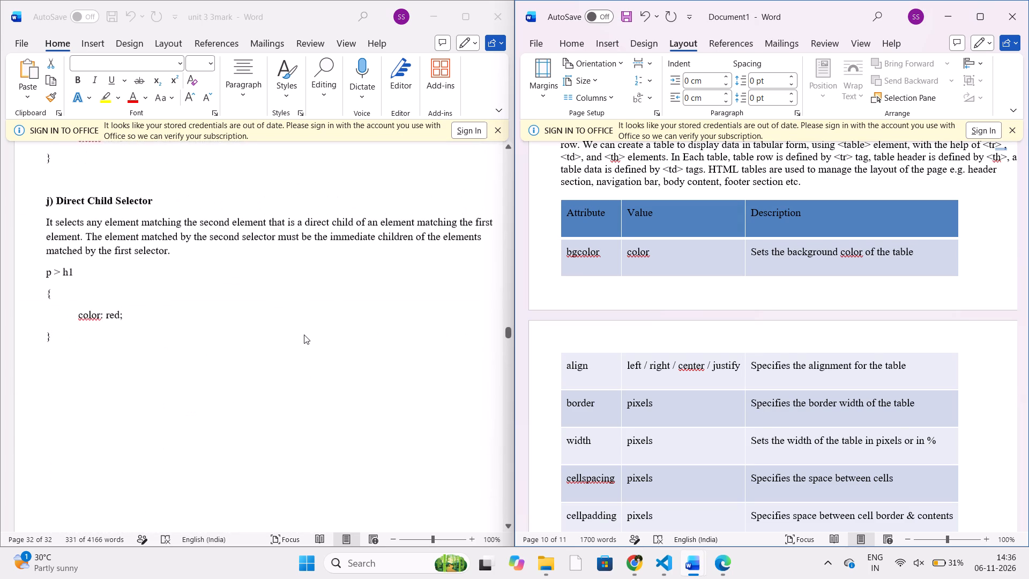
pyautogui.scroll(-3, 304, 335)
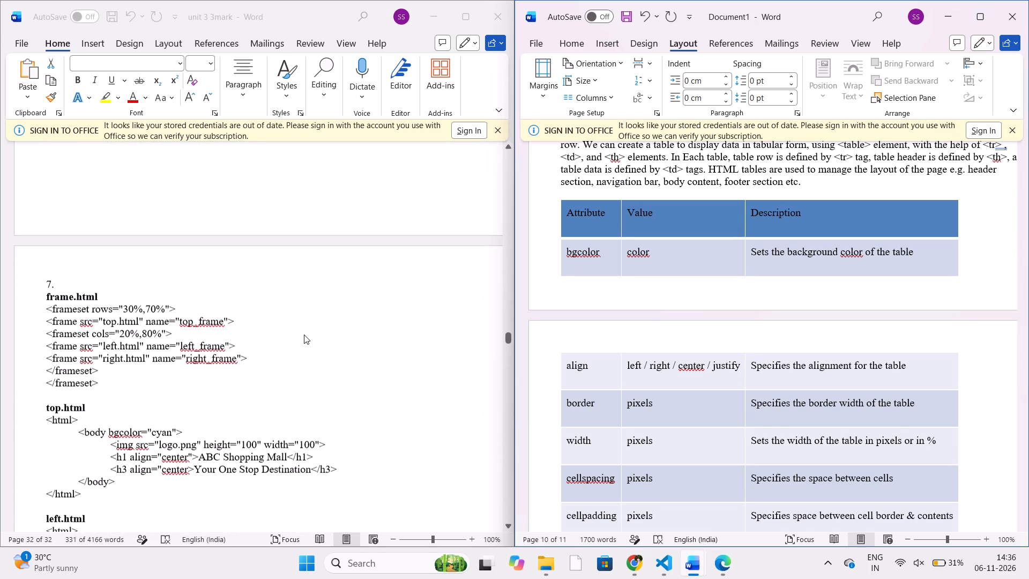
# Copy answer 7, from its number through foodcourt.html's closing </html>, and paste it below answer 6's closing </table> in the new document.
pyautogui.moveTo(44, 281); pyautogui.dragTo(90, 336)
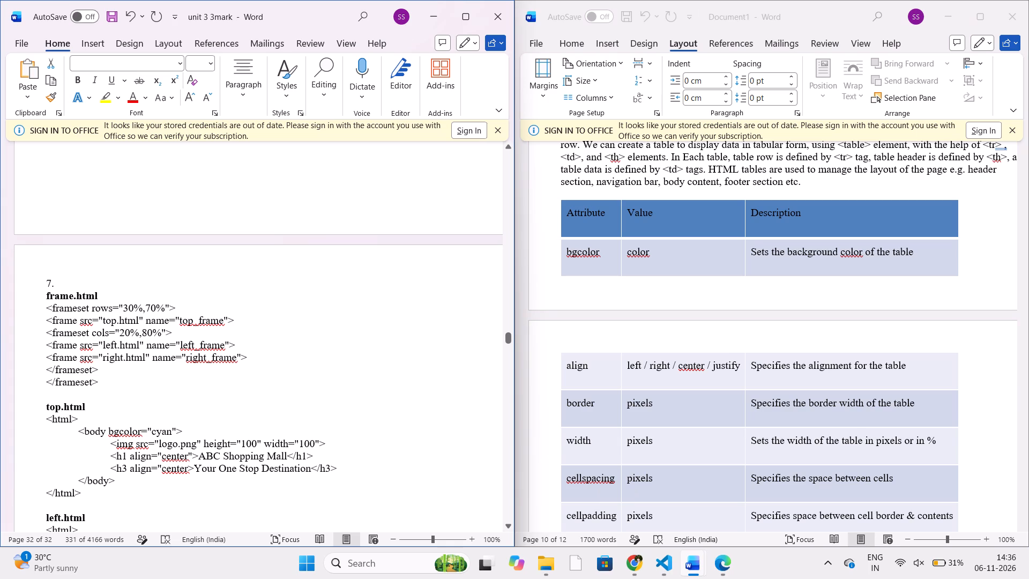
pyautogui.moveTo(90, 336); pyautogui.dragTo(90, 336)
pyautogui.moveTo(44, 281); pyautogui.dragTo(164, 426)
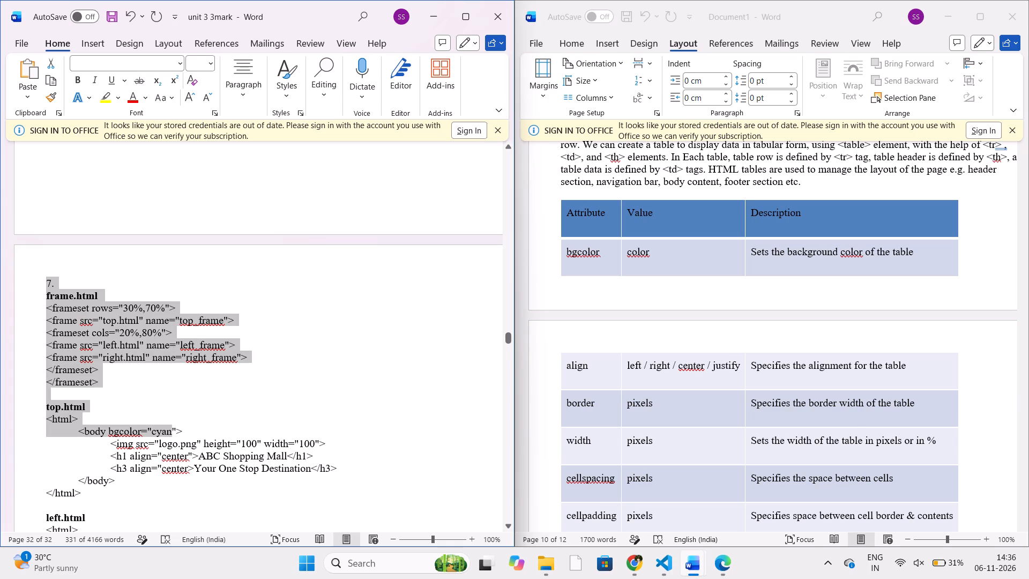
pyautogui.moveTo(164, 426); pyautogui.dragTo(289, 544)
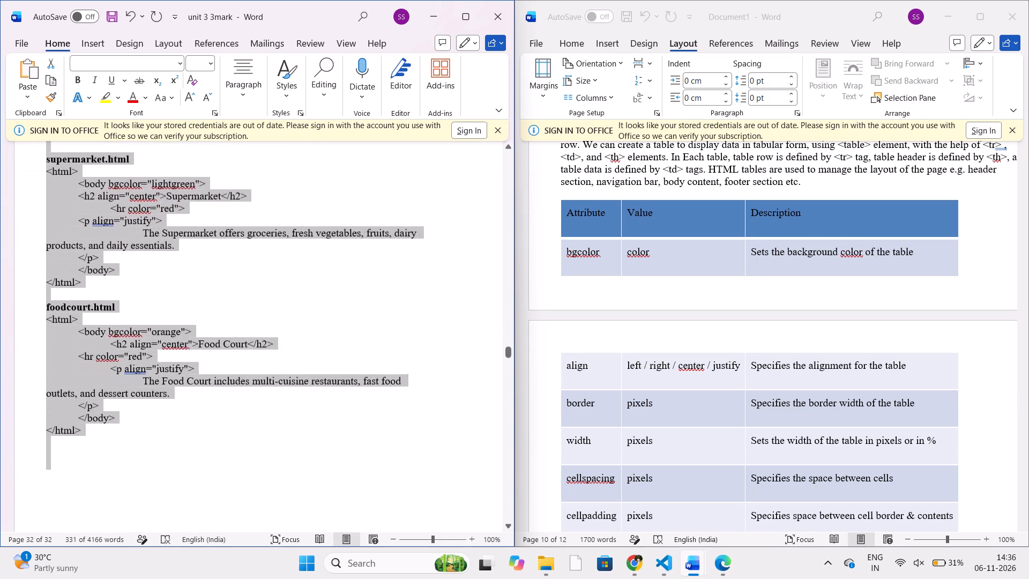
pyautogui.moveTo(289, 544); pyautogui.dragTo(292, 474)
pyautogui.hotkey('ctrl', 'c')
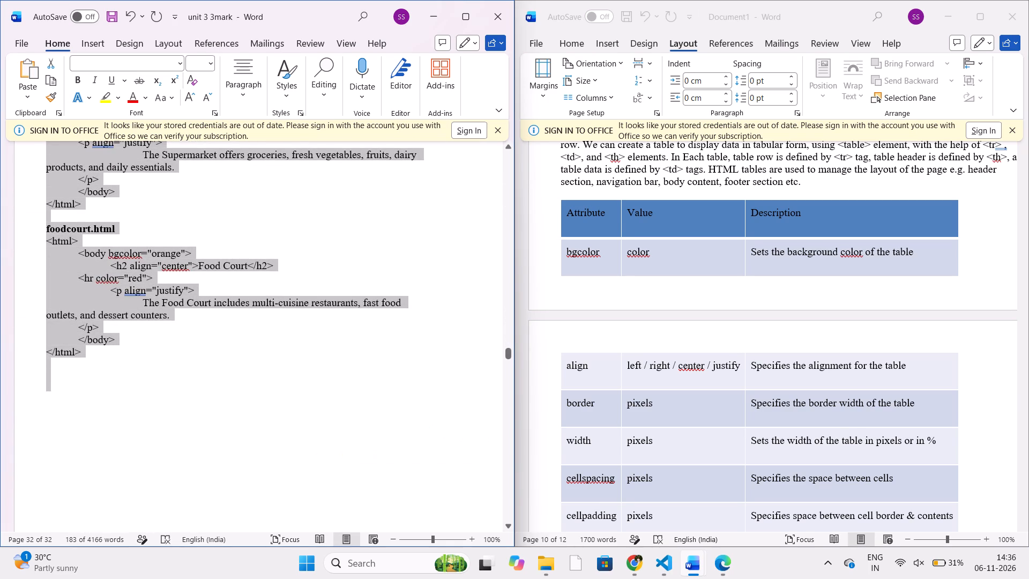
pyautogui.scroll(-5, 292, 474)
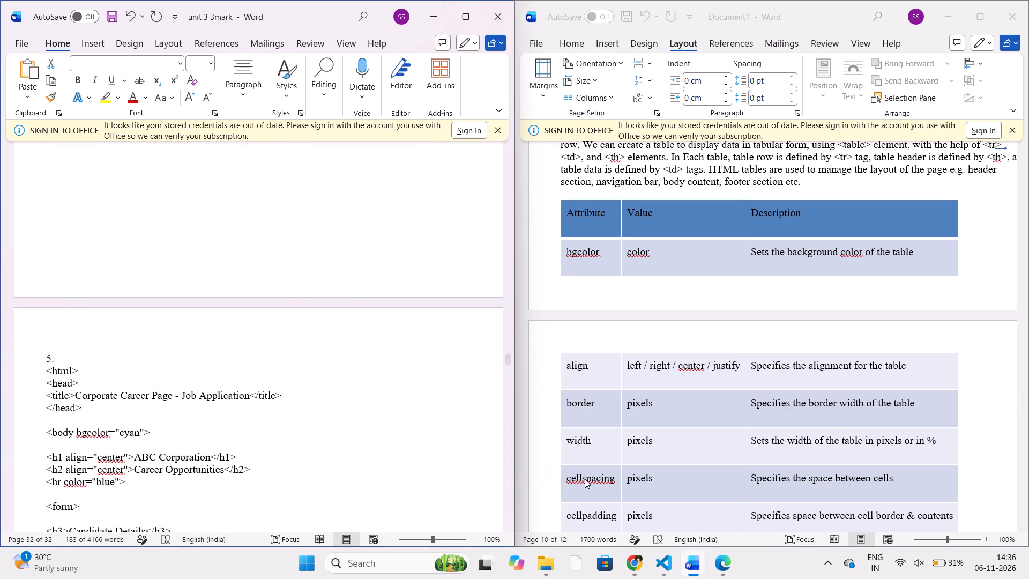
pyautogui.scroll(-6, 729, 476)
pyautogui.scroll(2, 729, 476)
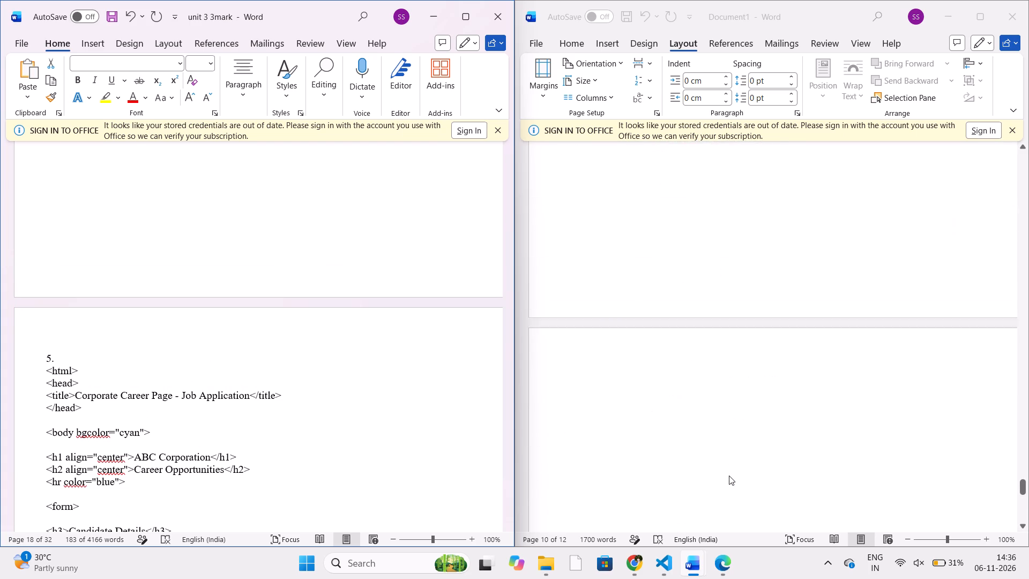
pyautogui.scroll(3, 729, 476)
pyautogui.click(615, 322)
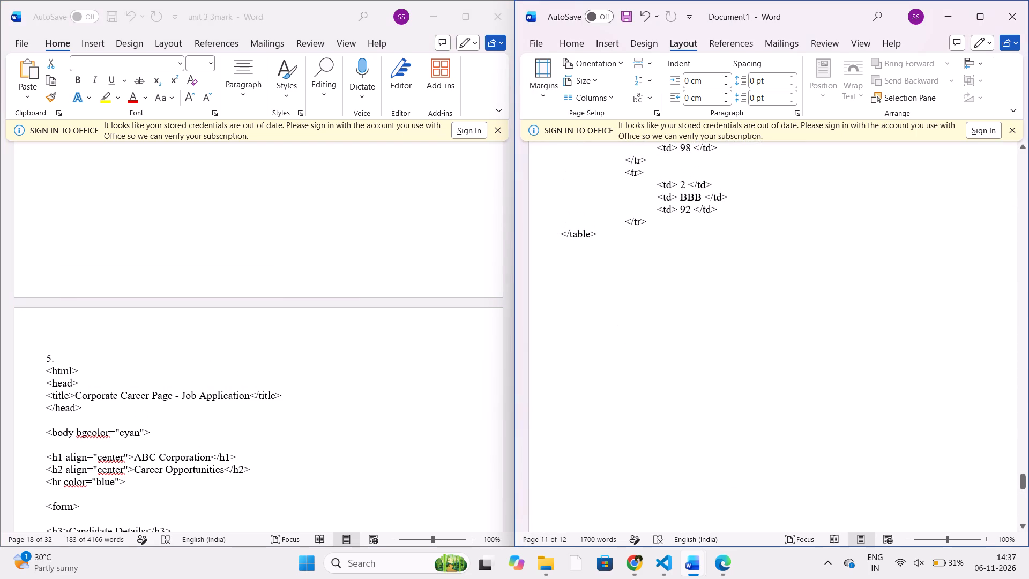
pyautogui.hotkey('ctrl', 'v')
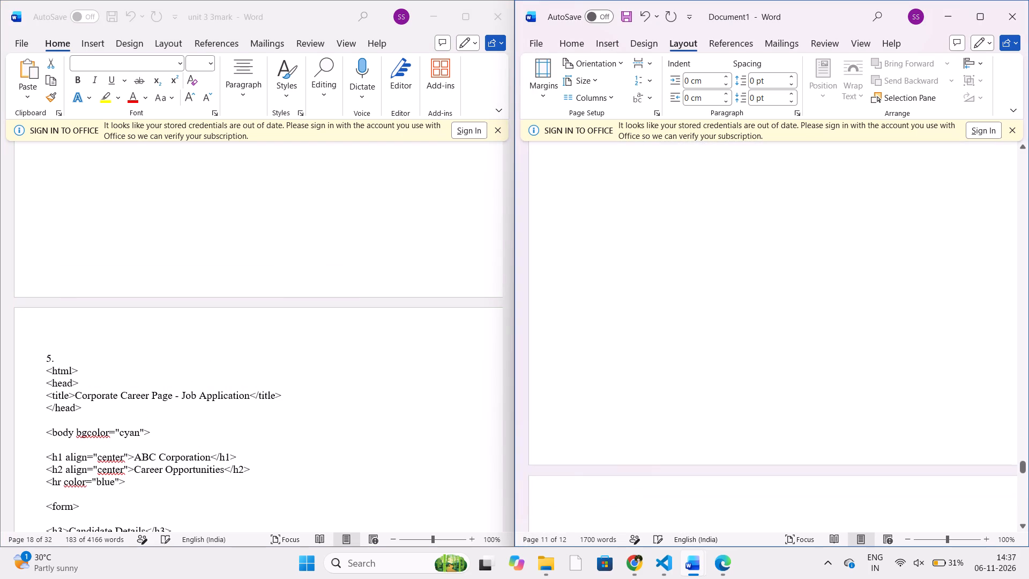
pyautogui.scroll(5, 646, 301)
pyautogui.hscroll(1, 646, 301)
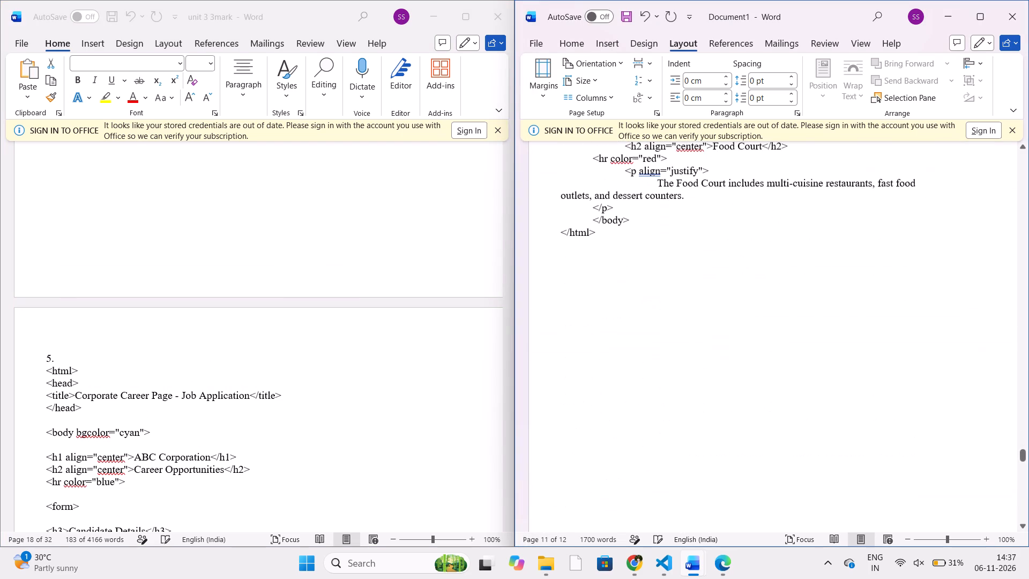
pyautogui.click(594, 283)
# Look through the "unit 3 3mark" document for the start of answer 8.
pyautogui.scroll(-6, 243, 396)
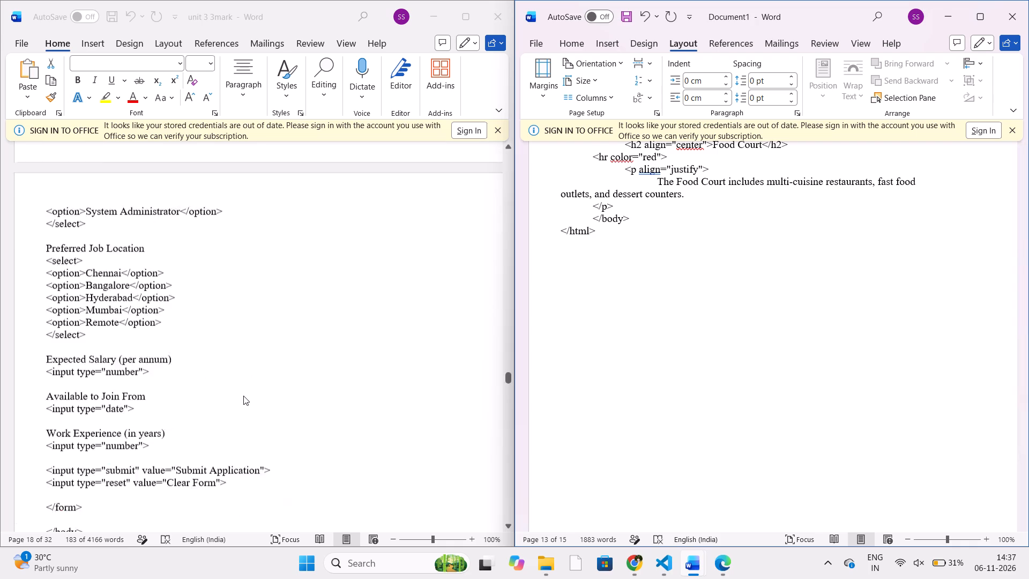
pyautogui.scroll(-8, 243, 396)
pyautogui.scroll(1, 243, 396)
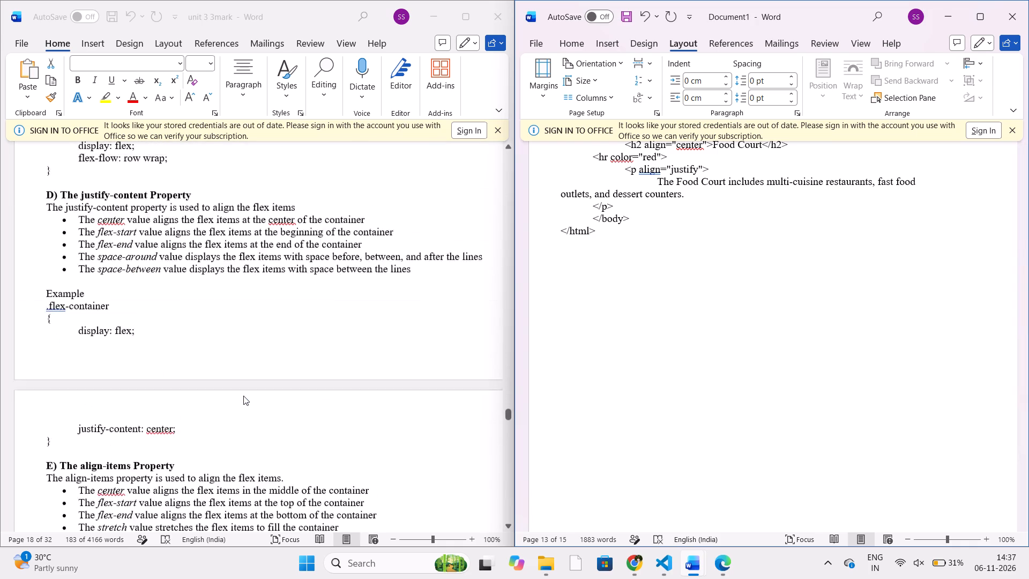
pyautogui.scroll(1, 243, 396)
pyautogui.scroll(-3, 243, 396)
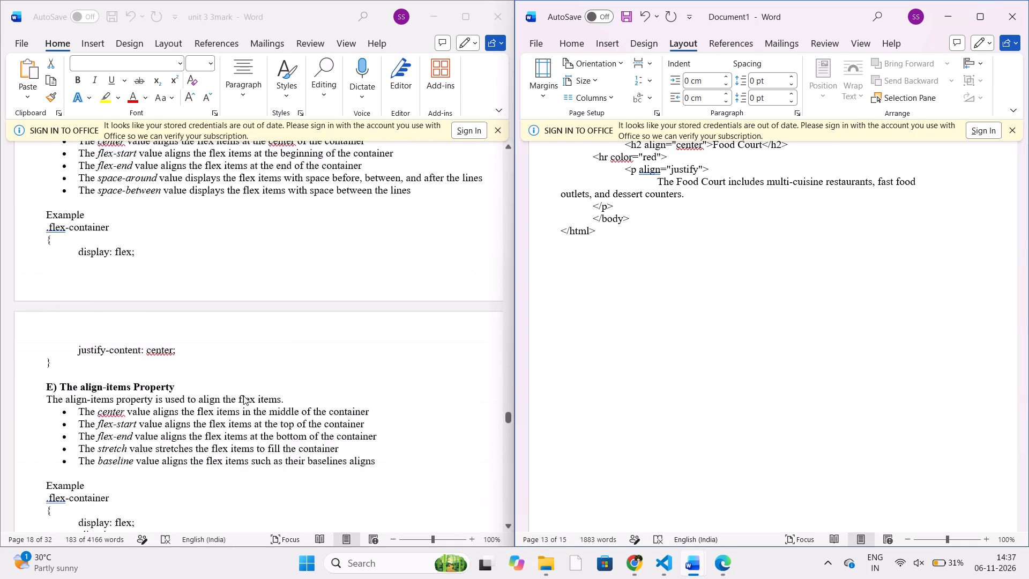
pyautogui.scroll(-5, 243, 396)
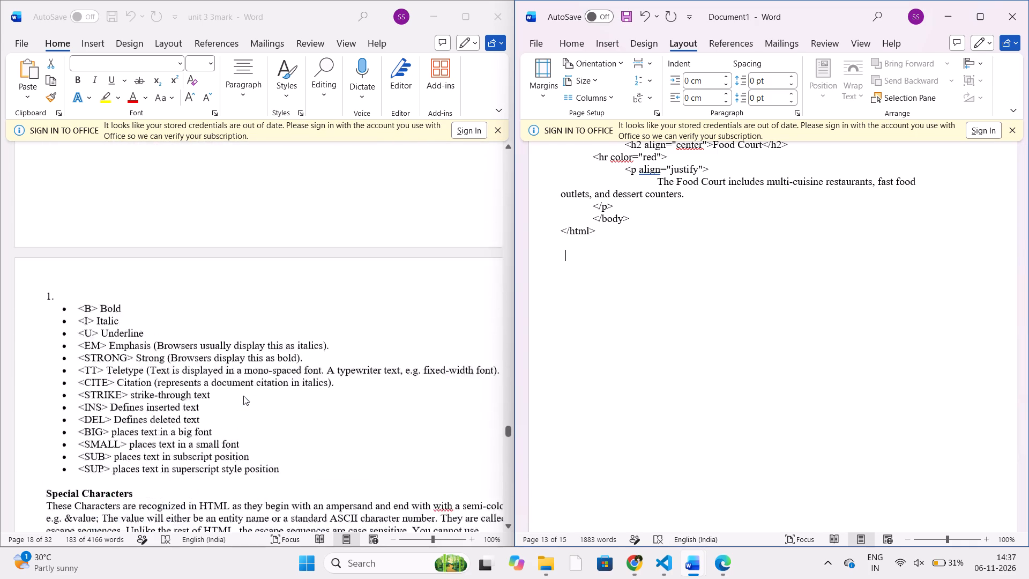
pyautogui.scroll(-5, 243, 396)
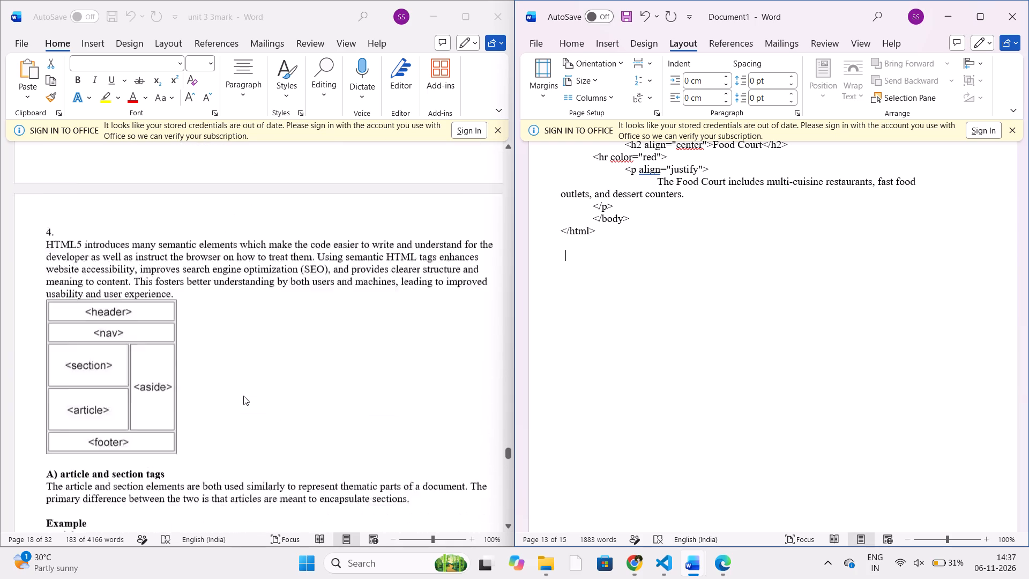
pyautogui.scroll(-6, 243, 396)
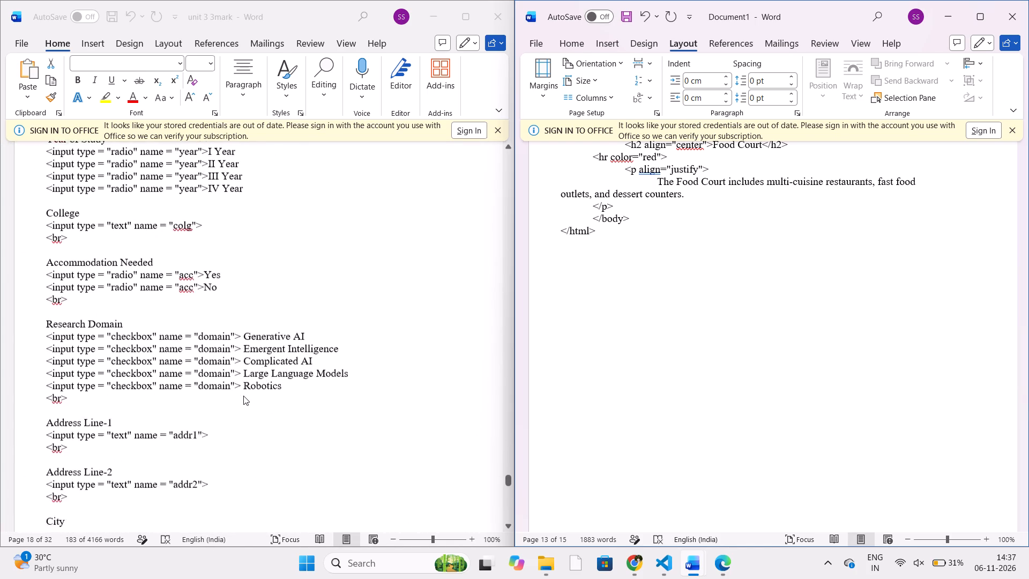
pyautogui.scroll(-5, 243, 396)
pyautogui.keyDown('ctrl'); pyautogui.scroll(-1, 243, 396); pyautogui.keyUp('ctrl')
pyautogui.scroll(-3, 243, 396)
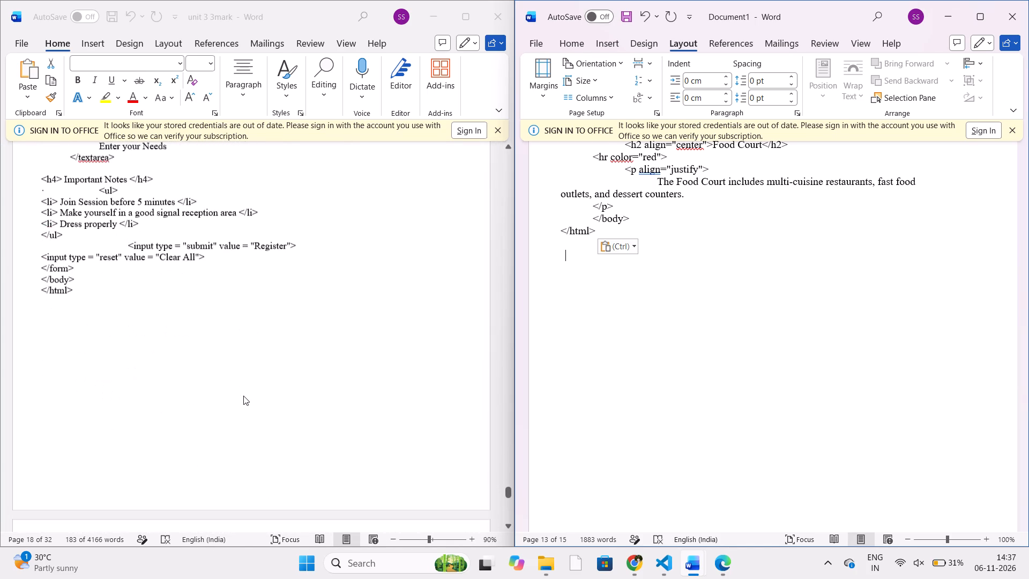
pyautogui.scroll(-7, 243, 396)
pyautogui.scroll(7, 243, 396)
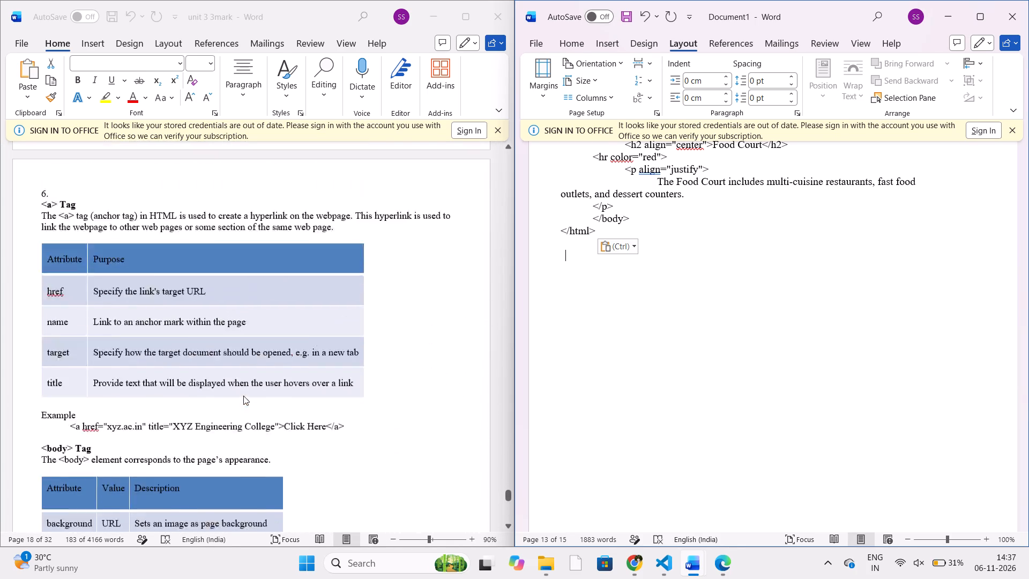
pyautogui.scroll(12, 243, 396)
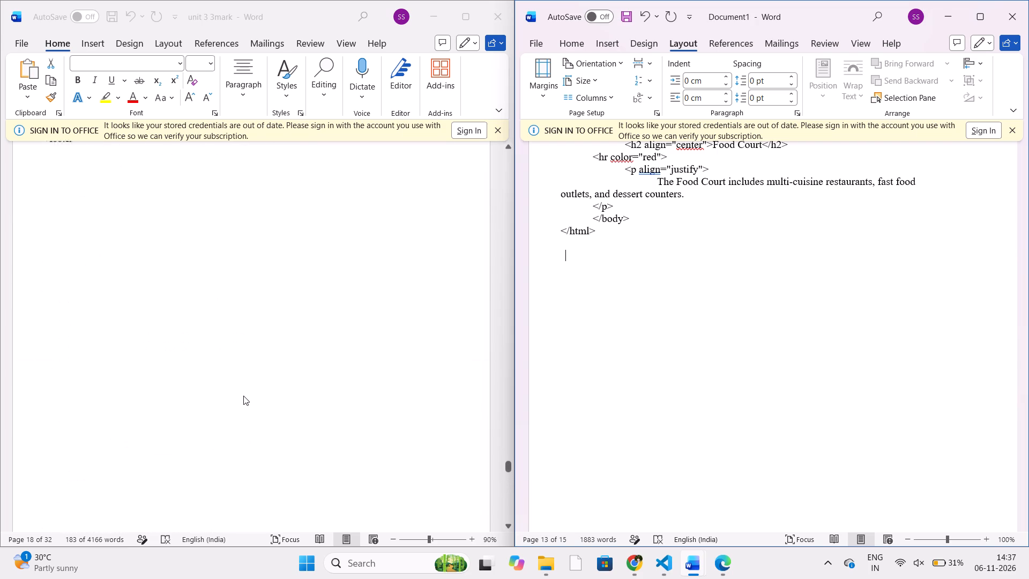
pyautogui.scroll(9, 243, 396)
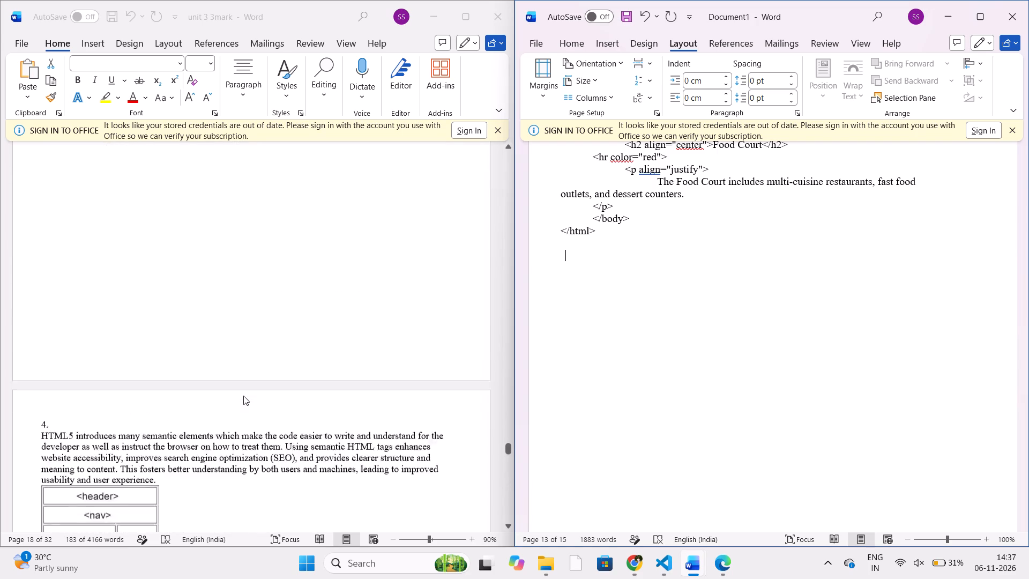
pyautogui.scroll(9, 243, 396)
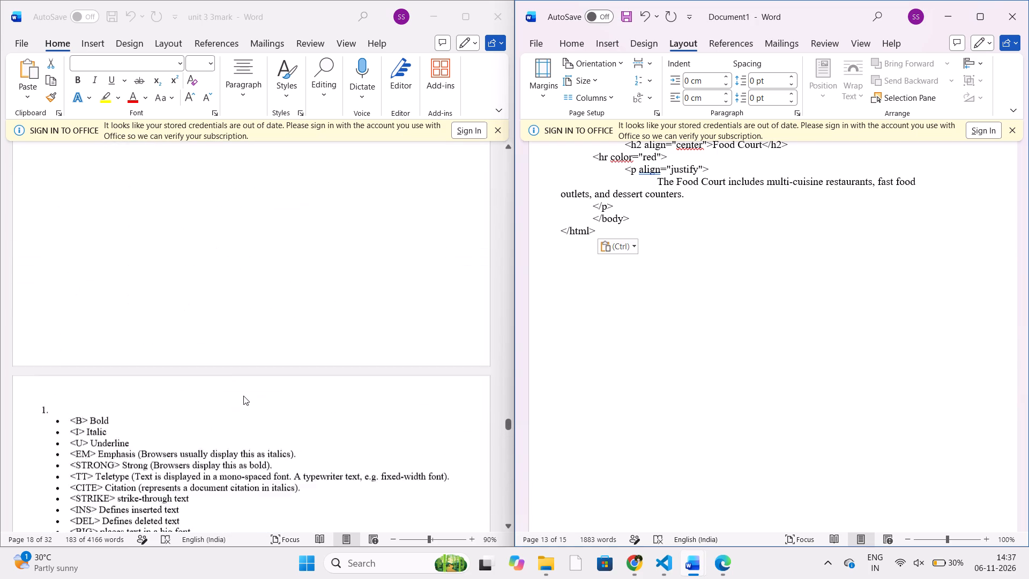
pyautogui.scroll(9, 243, 396)
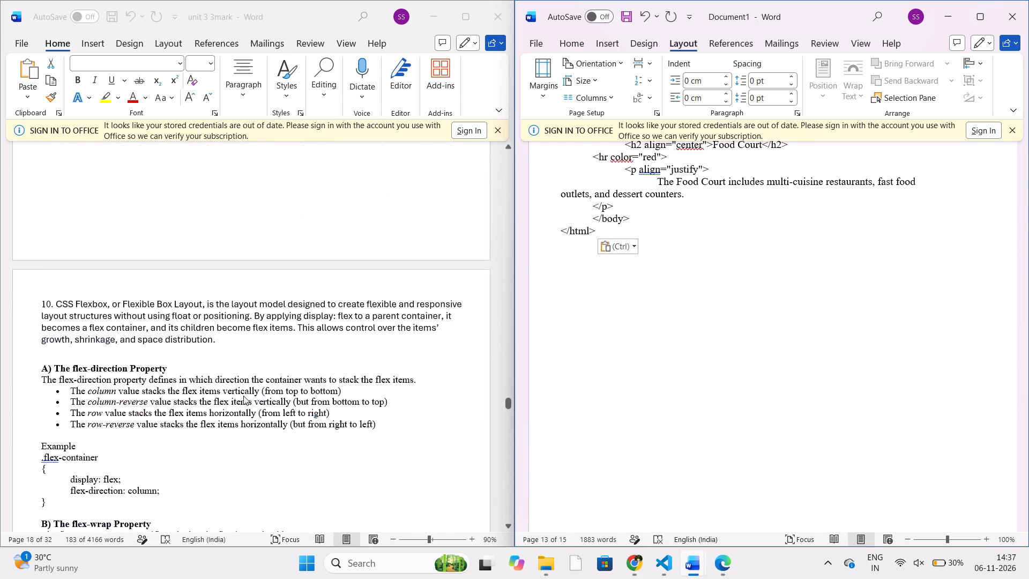
pyautogui.scroll(8, 243, 396)
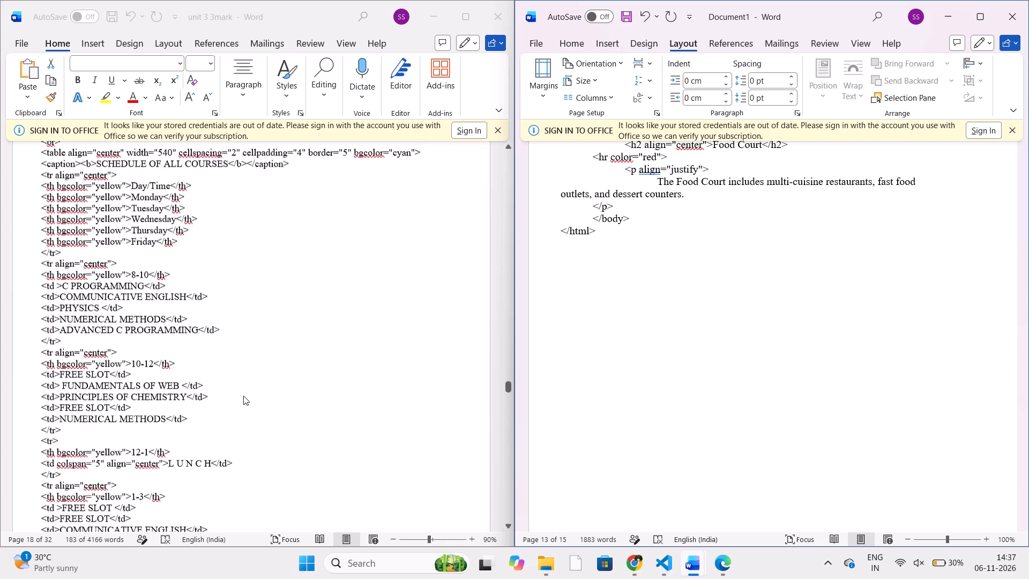
pyautogui.scroll(4, 243, 396)
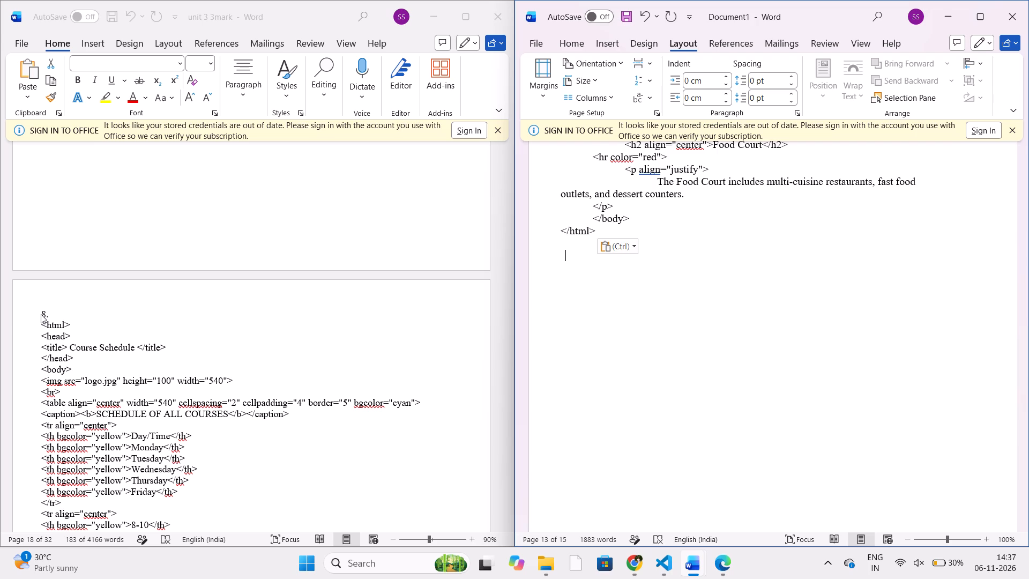
# Copy answer 8, the Course Schedule page, from its number through its closing </html>, and paste it below answer 7 in the new document.
pyautogui.click(41, 314)
pyautogui.moveTo(41, 314); pyautogui.dragTo(257, 499)
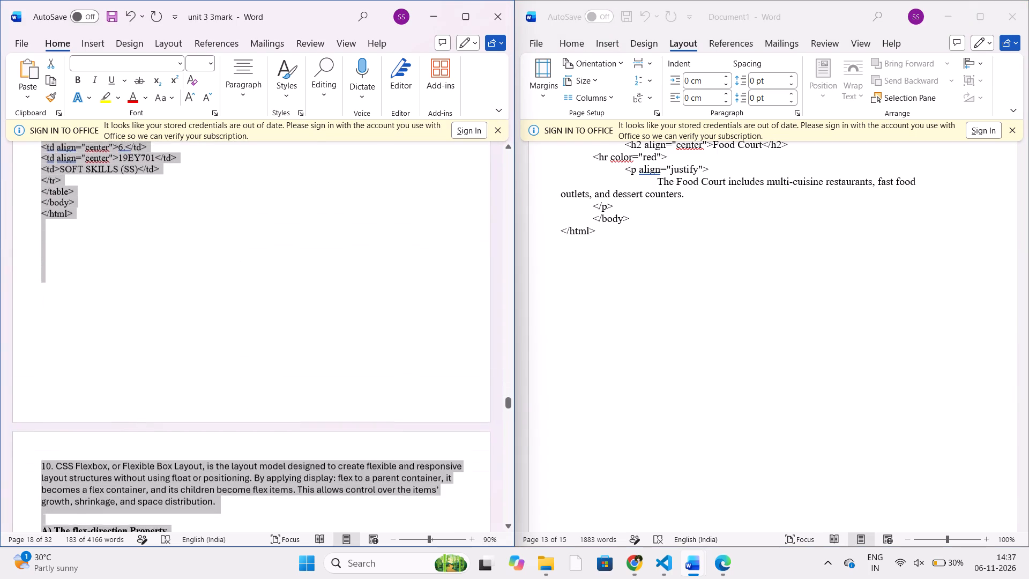
pyautogui.moveTo(257, 499); pyautogui.dragTo(207, 283)
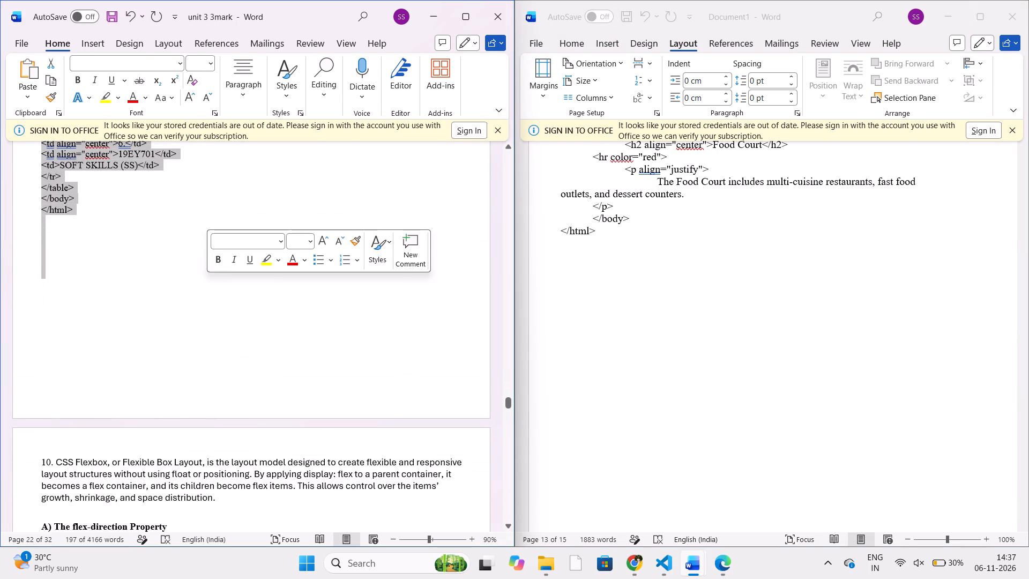
pyautogui.hotkey('ctrl', 'c')
pyautogui.click(574, 301)
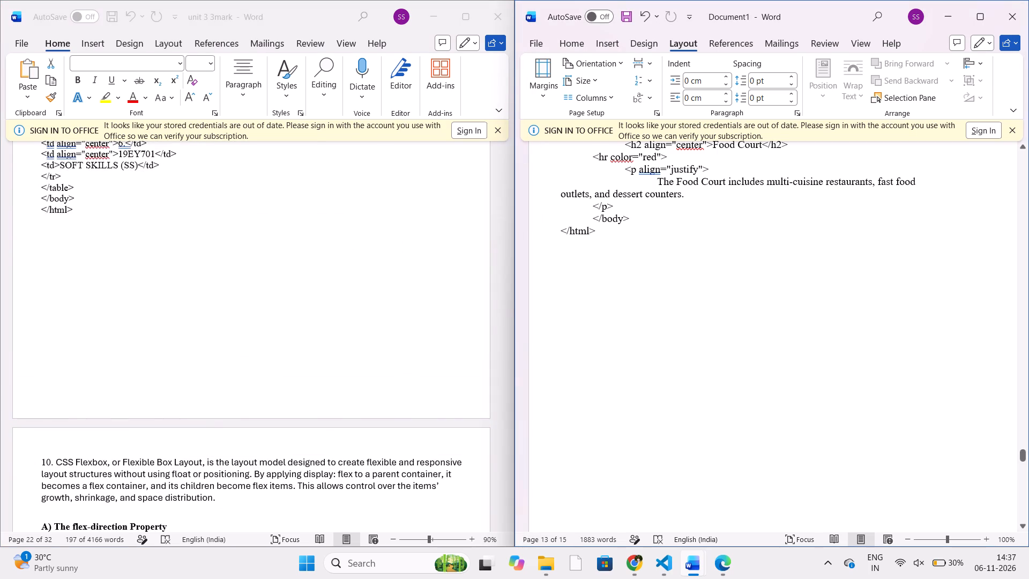
pyautogui.click(575, 279)
pyautogui.hotkey('ctrl', 'v')
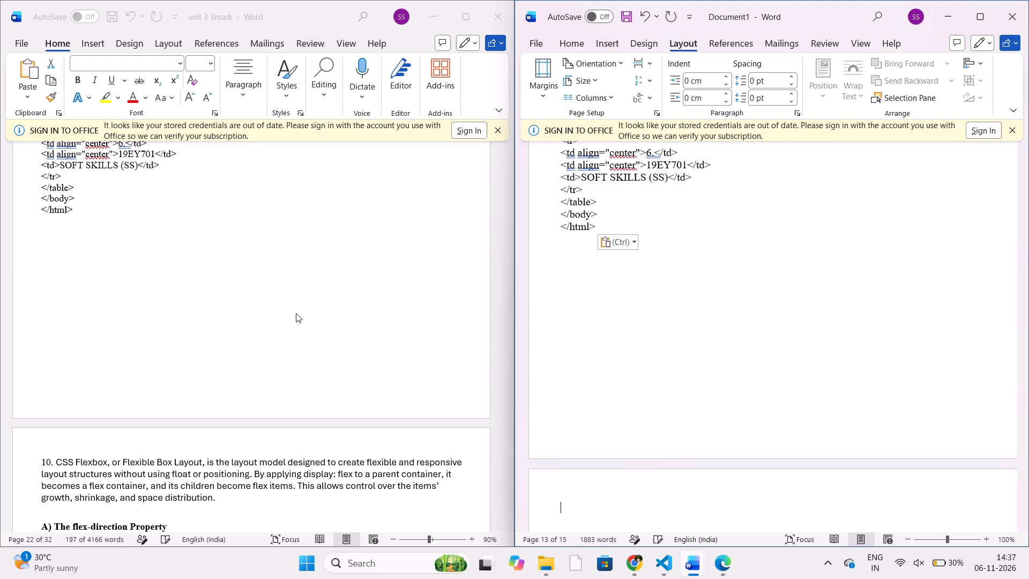
# Copy answer 9 on HTML input types, from its number through the Color Input example, and paste it below answer 8 in the new document.
pyautogui.scroll(9, 303, 296)
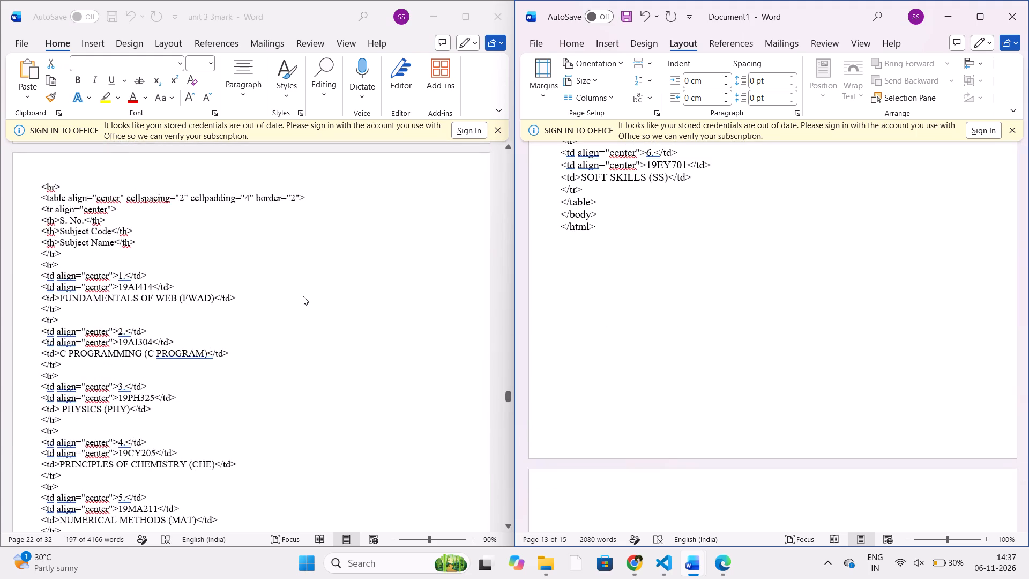
pyautogui.scroll(20, 303, 296)
pyautogui.scroll(11, 303, 296)
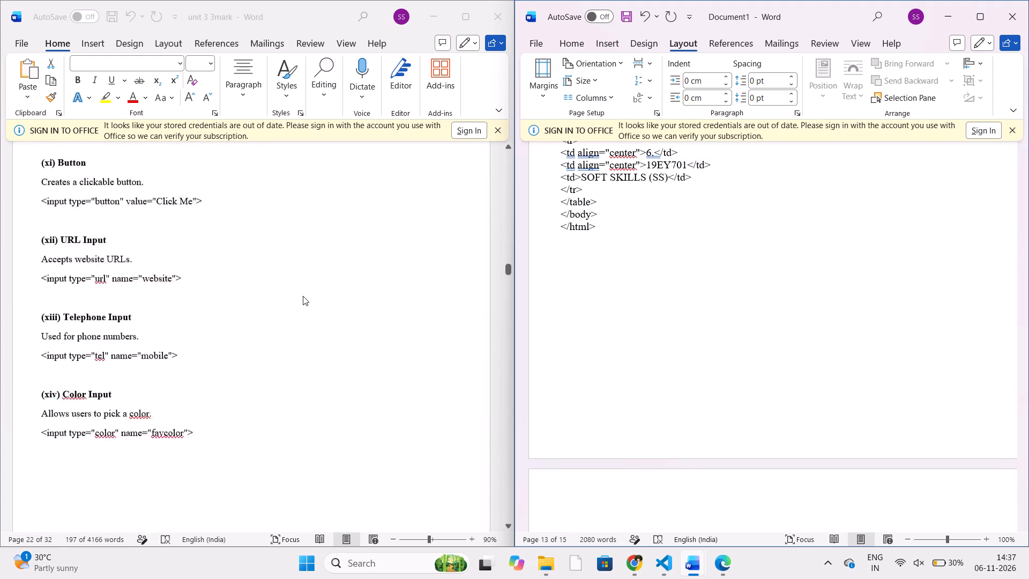
pyautogui.scroll(10, 303, 296)
pyautogui.scroll(-1, 303, 296)
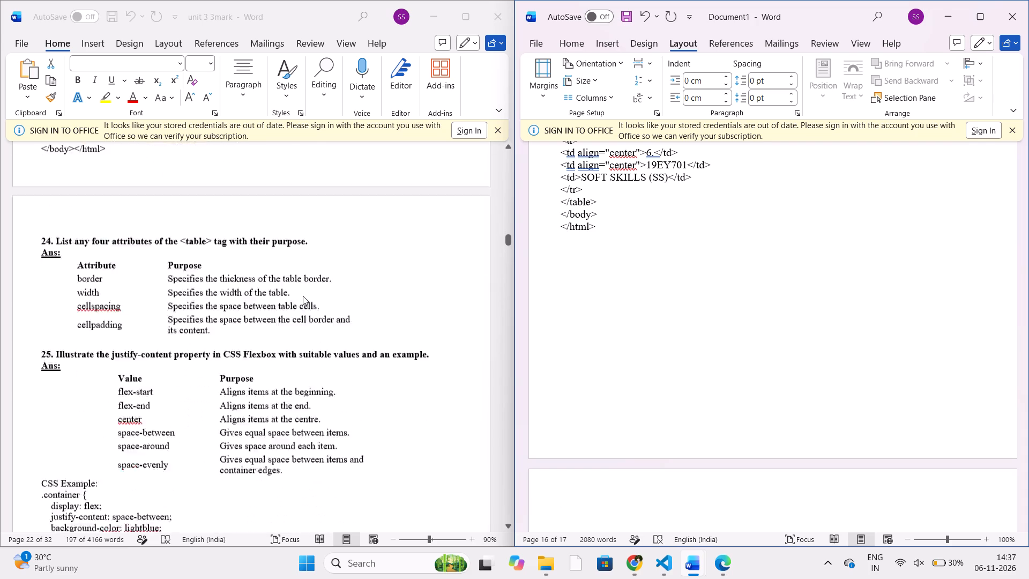
pyautogui.scroll(-5, 303, 296)
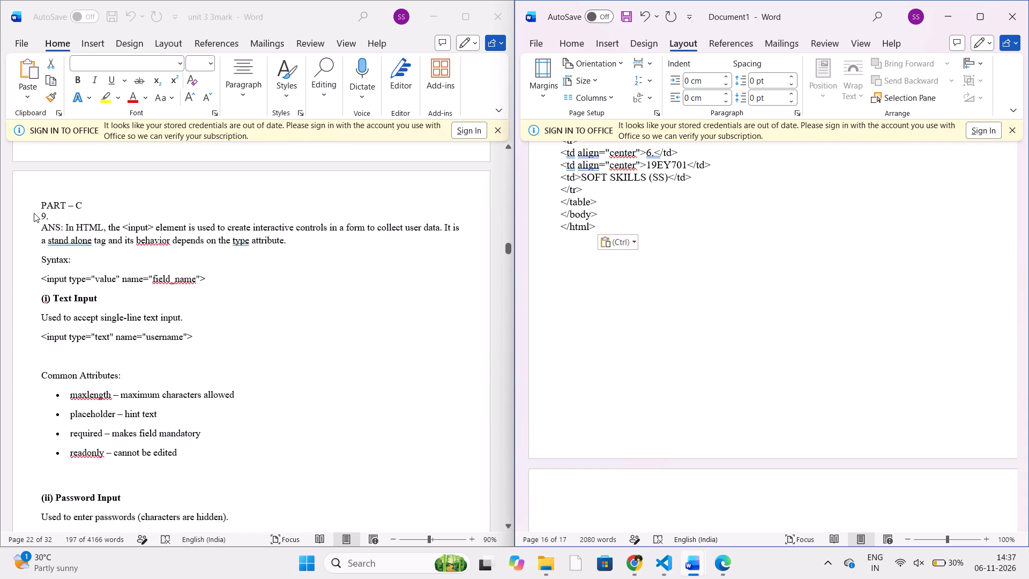
pyautogui.click(41, 217)
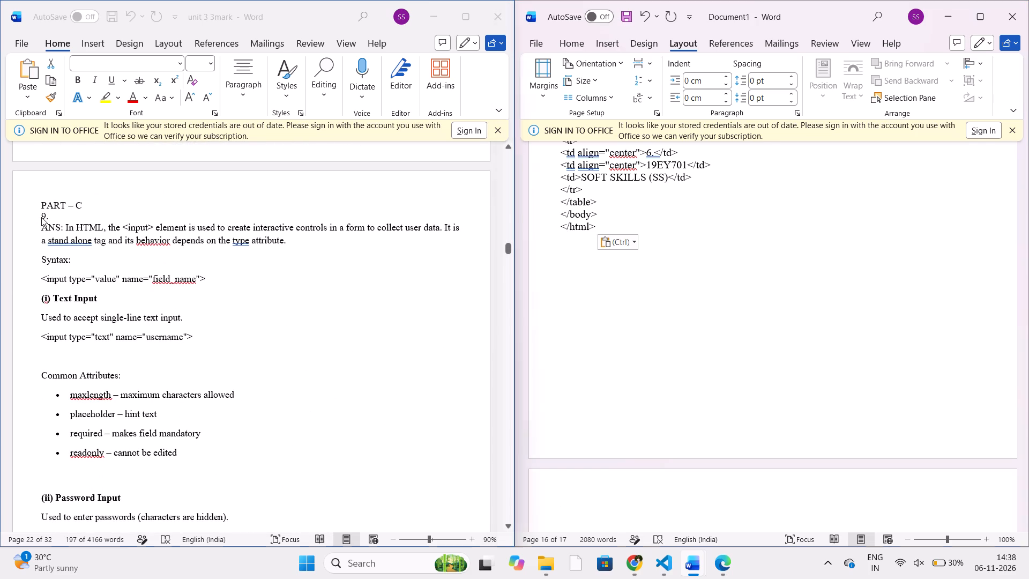
pyautogui.moveTo(41, 217); pyautogui.dragTo(150, 397)
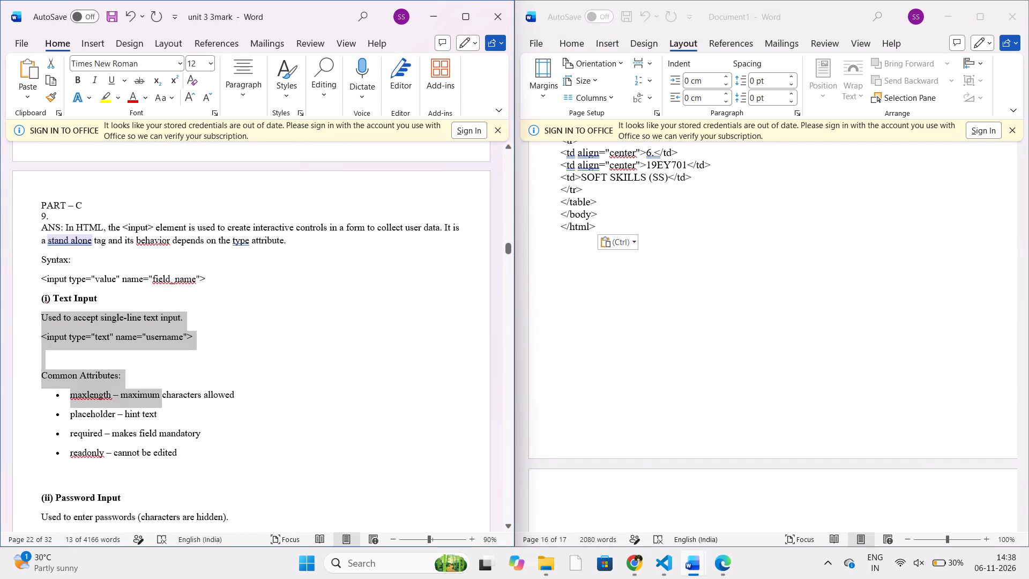
pyautogui.click(40, 216)
pyautogui.moveTo(40, 216); pyautogui.dragTo(290, 578)
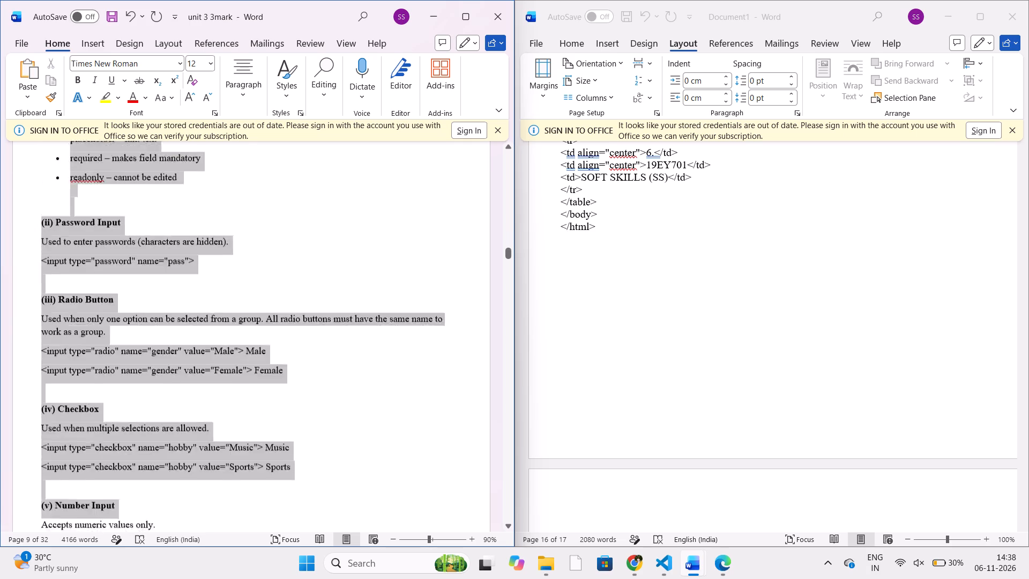
pyautogui.moveTo(290, 578); pyautogui.dragTo(374, 247)
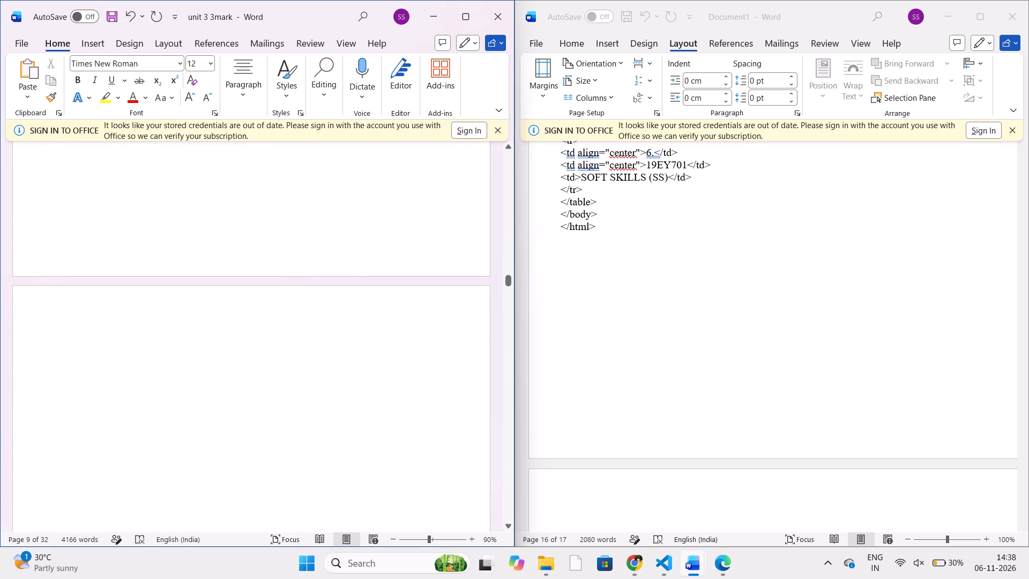
pyautogui.moveTo(374, 247); pyautogui.dragTo(275, 295)
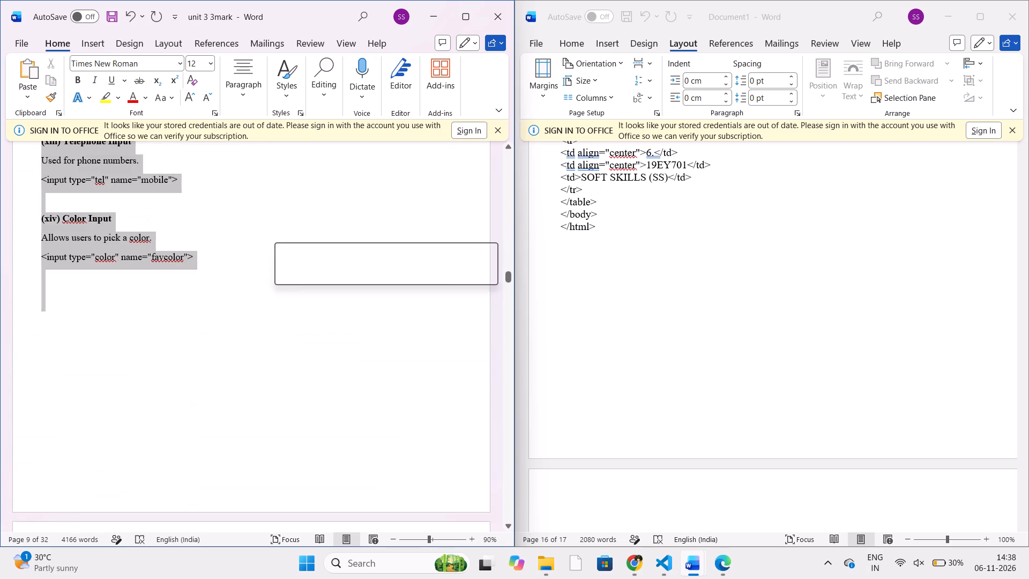
pyautogui.hotkey('ctrl', 'c')
pyautogui.click(635, 279)
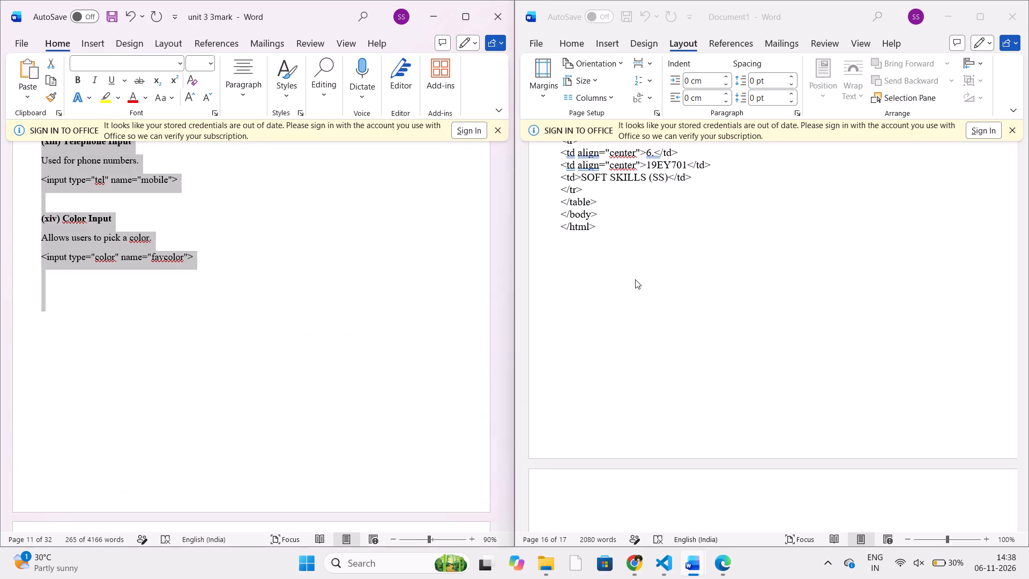
pyautogui.hotkey('ctrl', 'v')
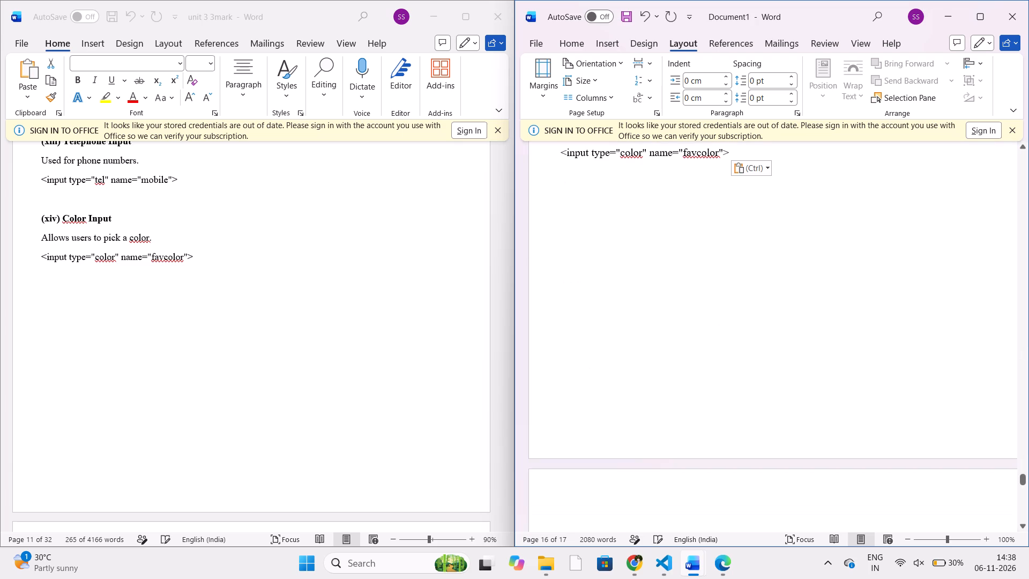
# Look through the "unit 3 3mark" document for the start of answer 10.
pyautogui.scroll(-20, 377, 330)
pyautogui.scroll(-7, 377, 330)
pyautogui.scroll(1, 377, 330)
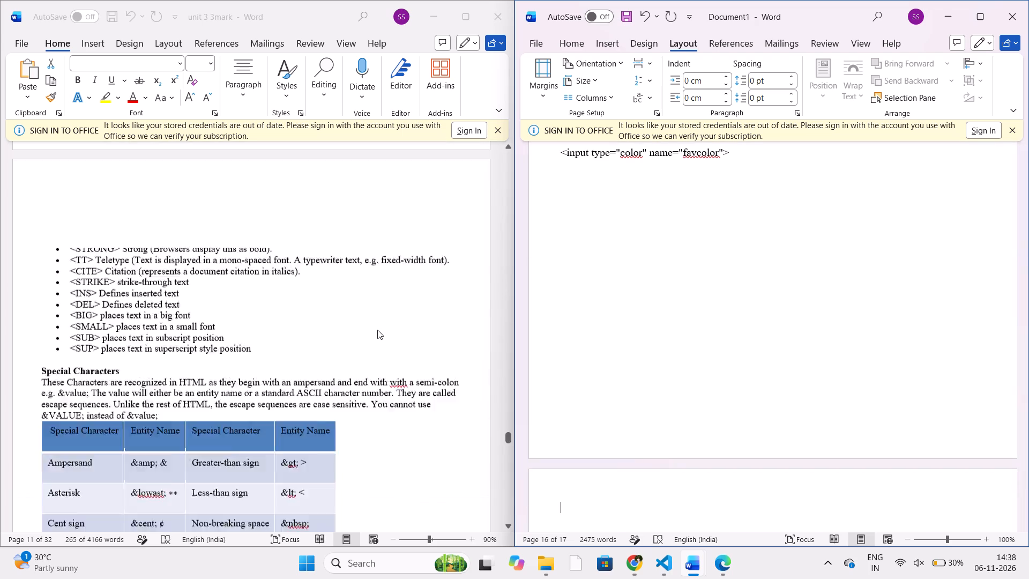
pyautogui.scroll(4, 377, 330)
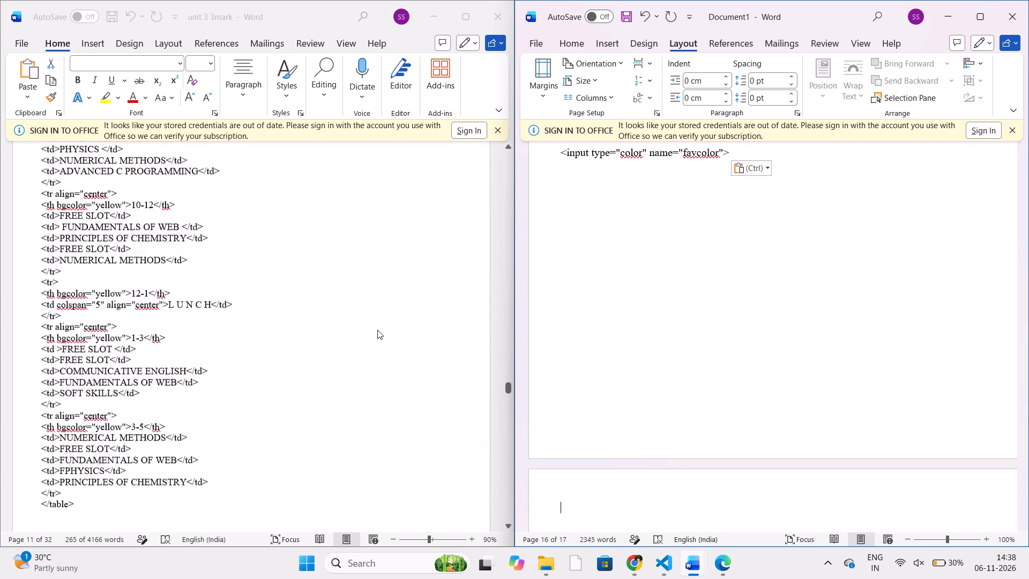
pyautogui.scroll(7, 377, 330)
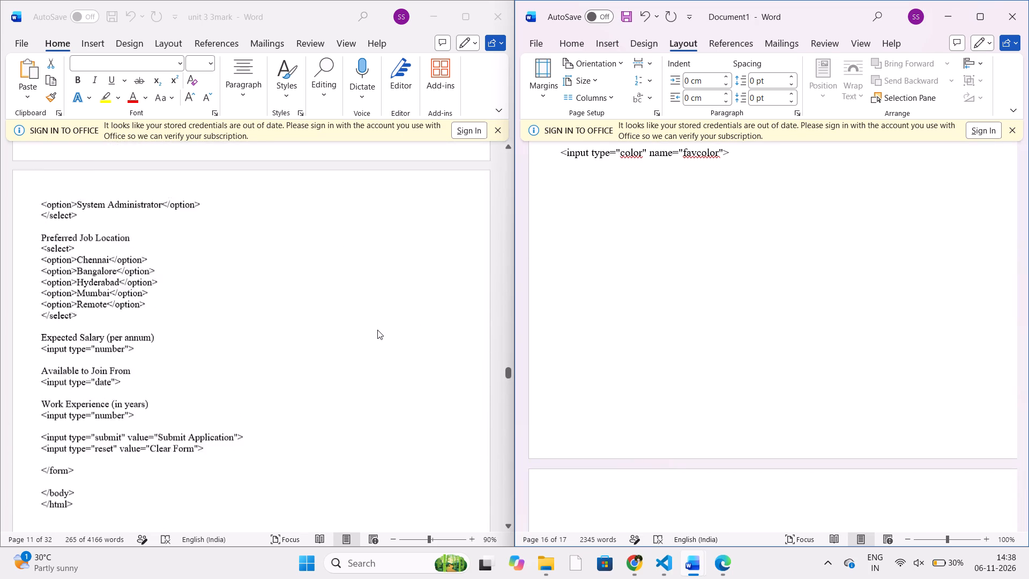
pyautogui.scroll(9, 377, 330)
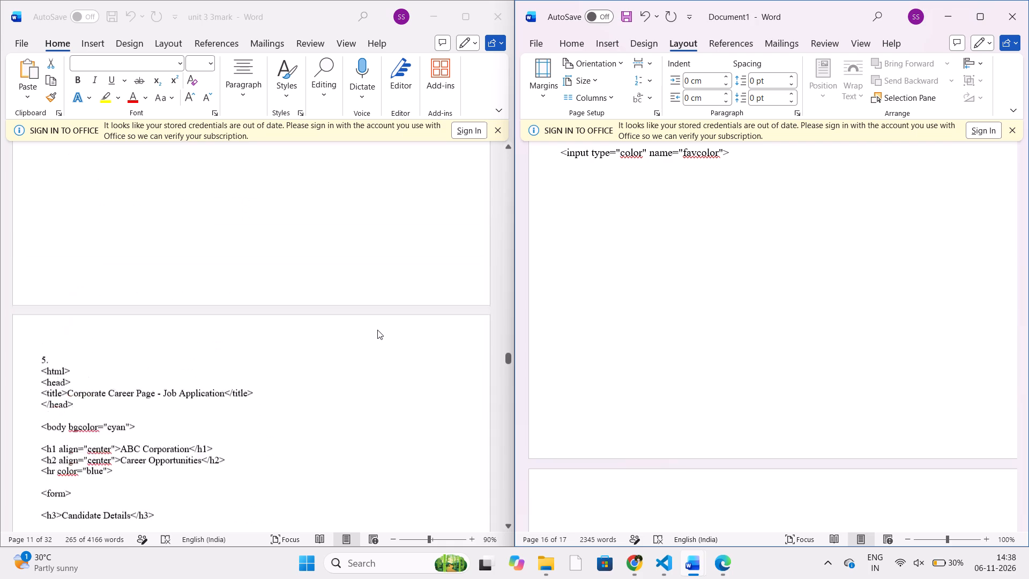
pyautogui.scroll(6, 377, 330)
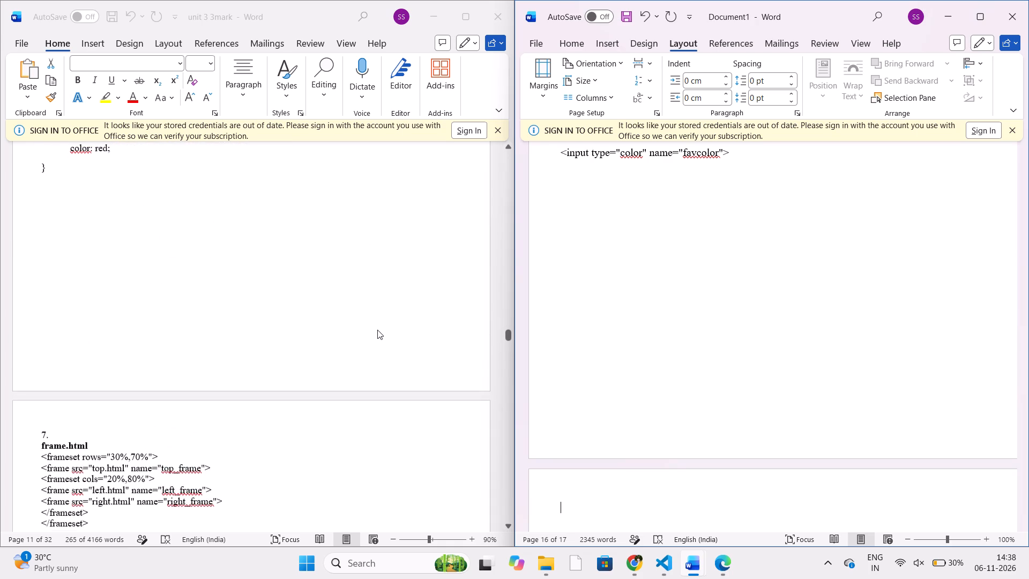
pyautogui.scroll(7, 377, 330)
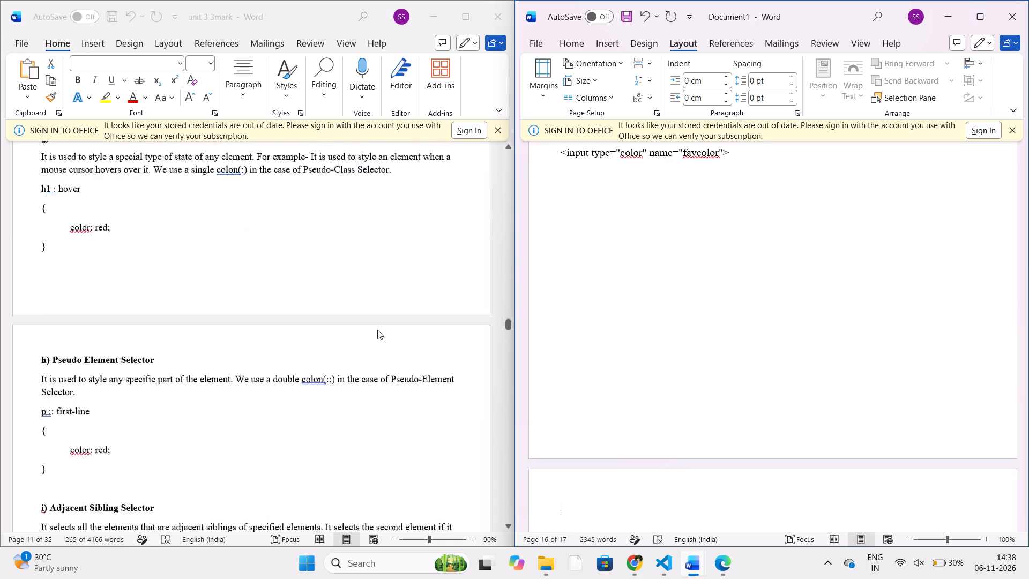
pyautogui.scroll(7, 377, 330)
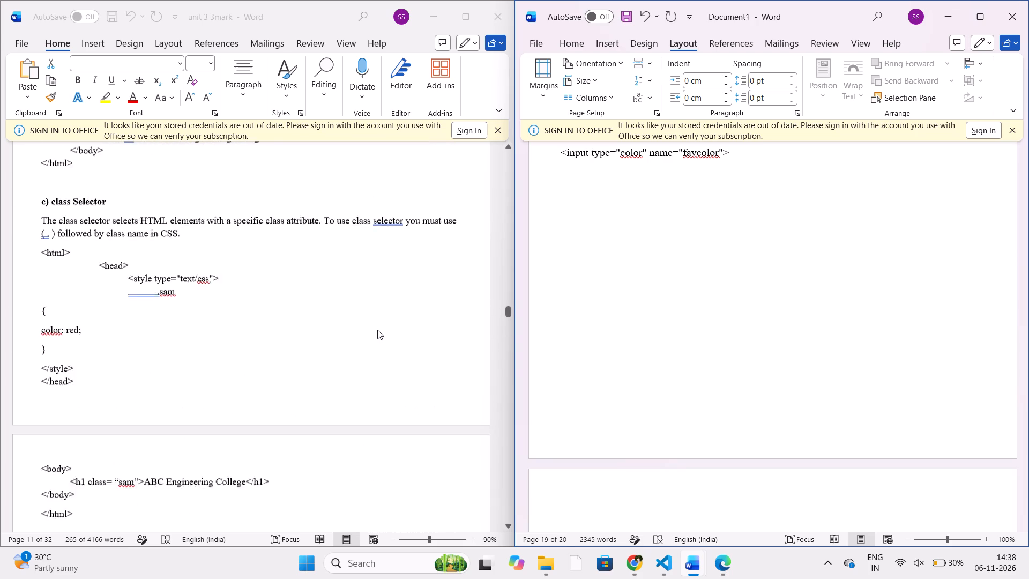
pyautogui.scroll(1, 377, 330)
pyautogui.scroll(-15, 377, 330)
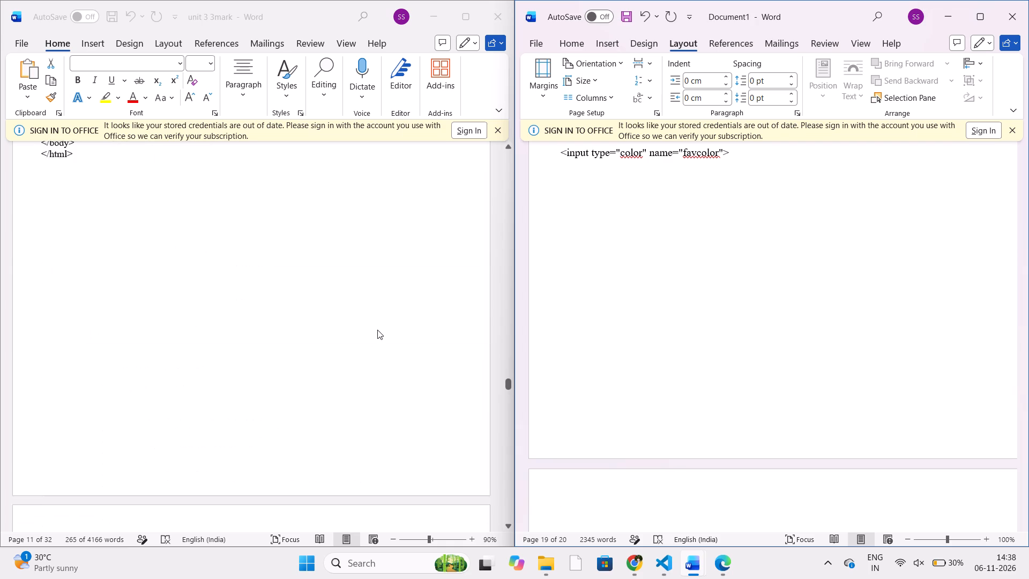
pyautogui.scroll(-18, 377, 330)
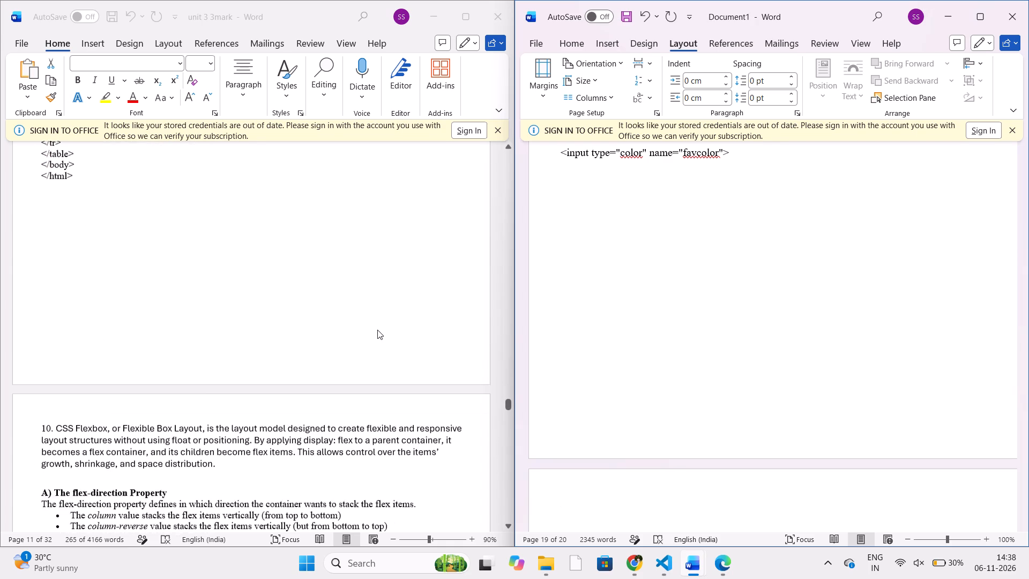
pyautogui.scroll(-1, 377, 330)
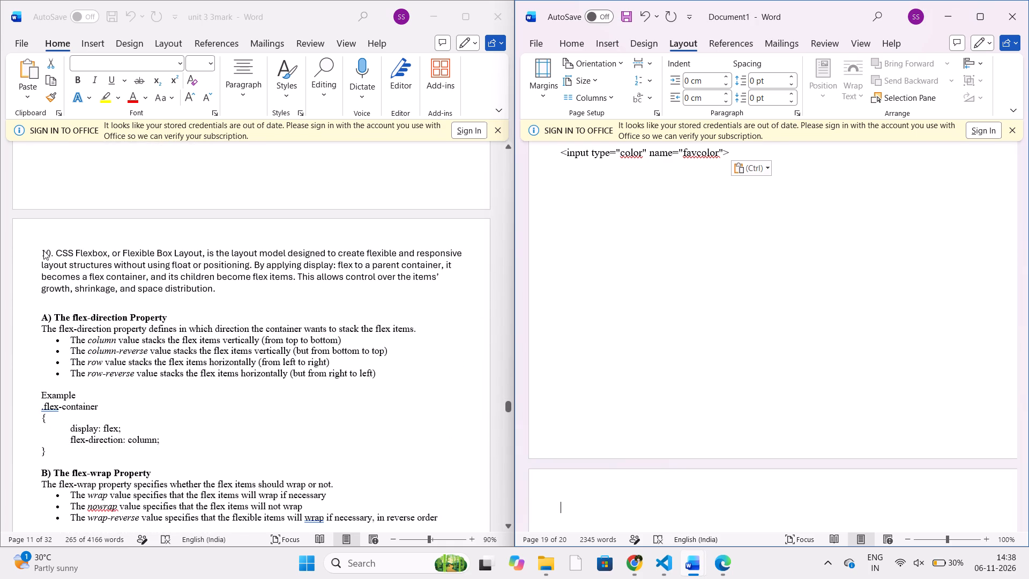
# Copy answer 10 on CSS Flexbox, from its number through the align-items example, and paste it below answer 9 in the new document.
pyautogui.click(41, 251)
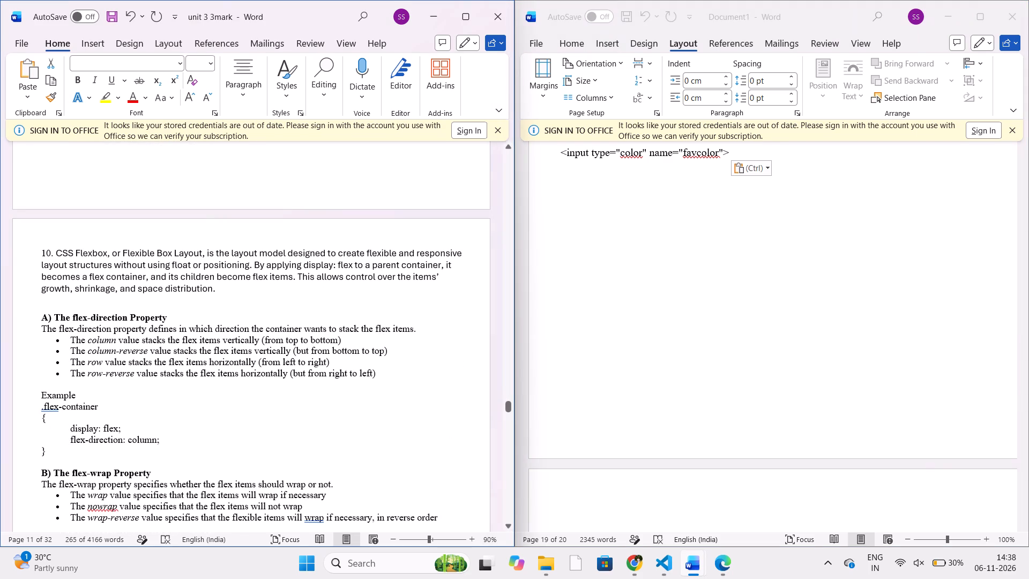
pyautogui.moveTo(41, 251); pyautogui.dragTo(226, 542)
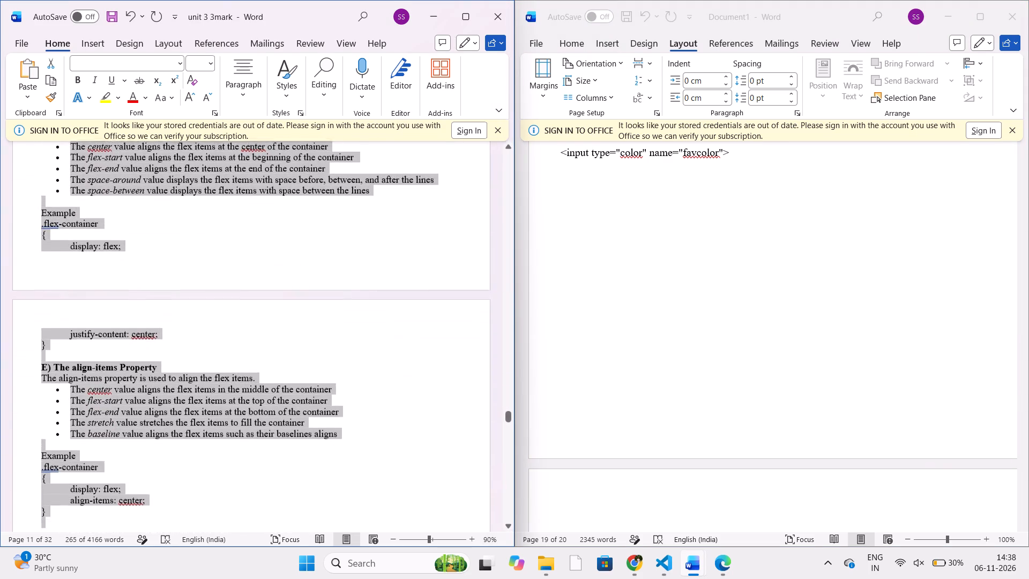
pyautogui.moveTo(226, 542); pyautogui.dragTo(277, 307)
pyautogui.hotkey('ctrl', 'c')
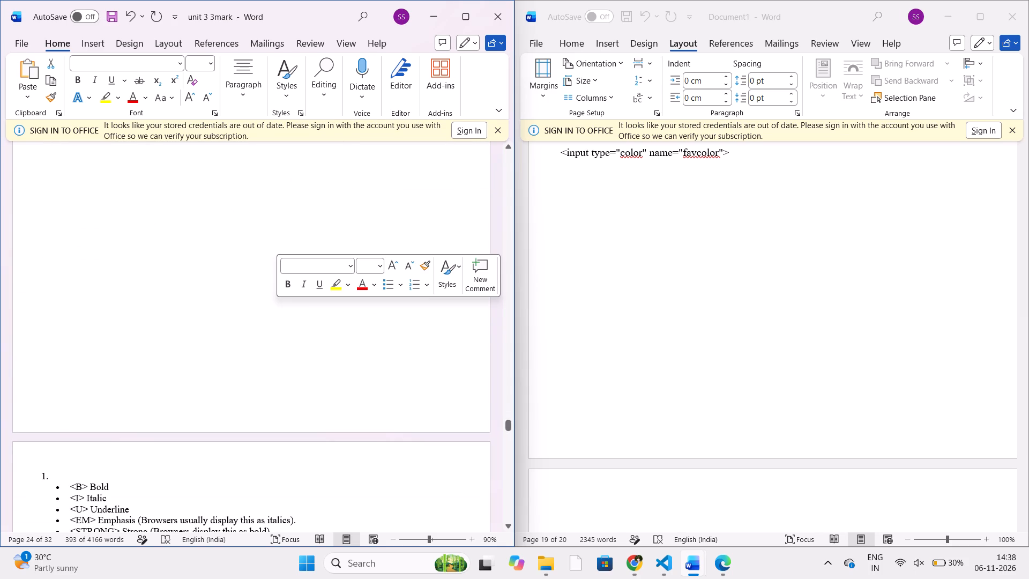
pyautogui.click(689, 180)
pyautogui.click(633, 192)
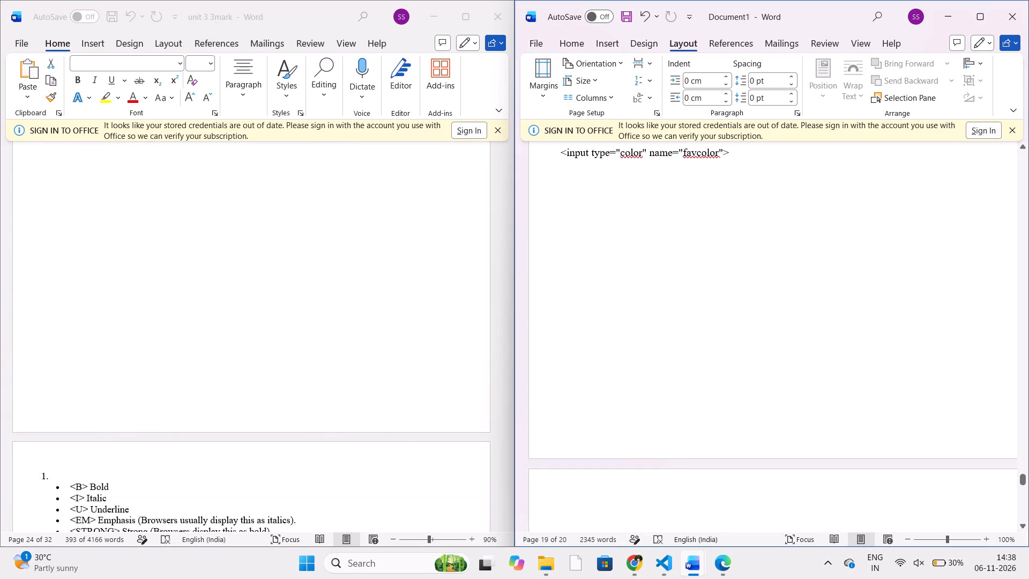
pyautogui.hotkey('ctrl', 'v')
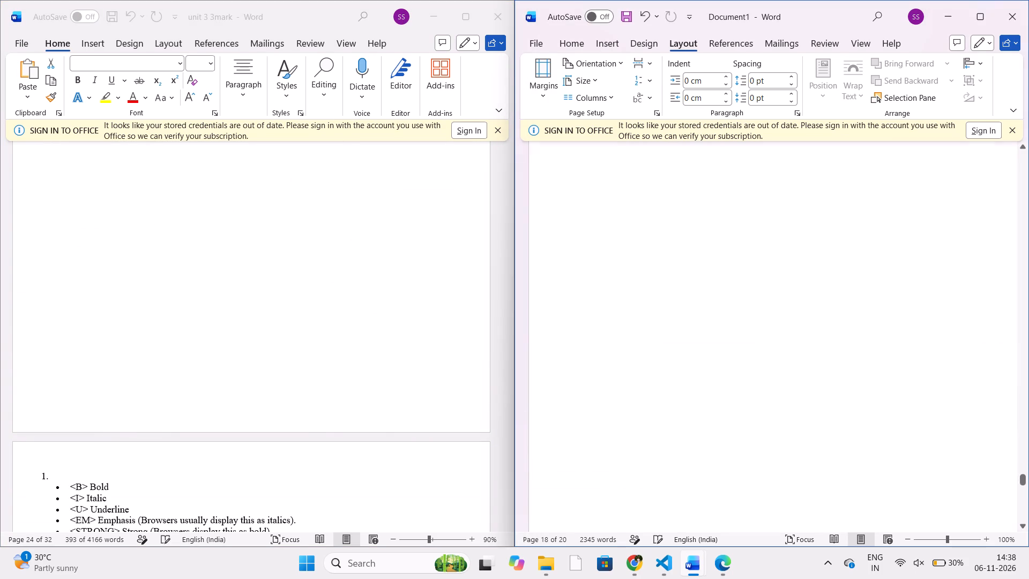
pyautogui.scroll(6, 662, 322)
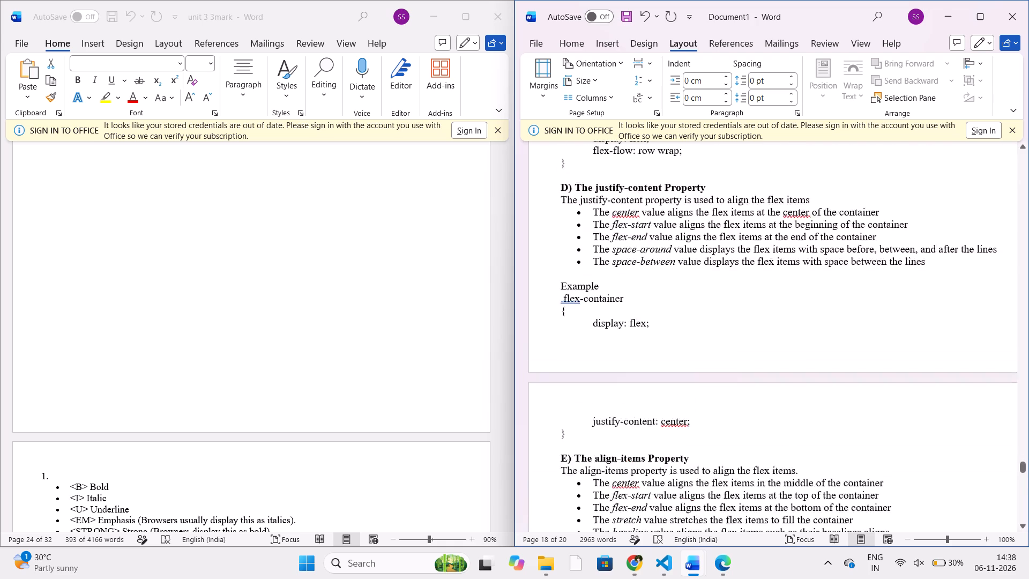
pyautogui.scroll(2, 662, 322)
pyautogui.hscroll(1, 662, 322)
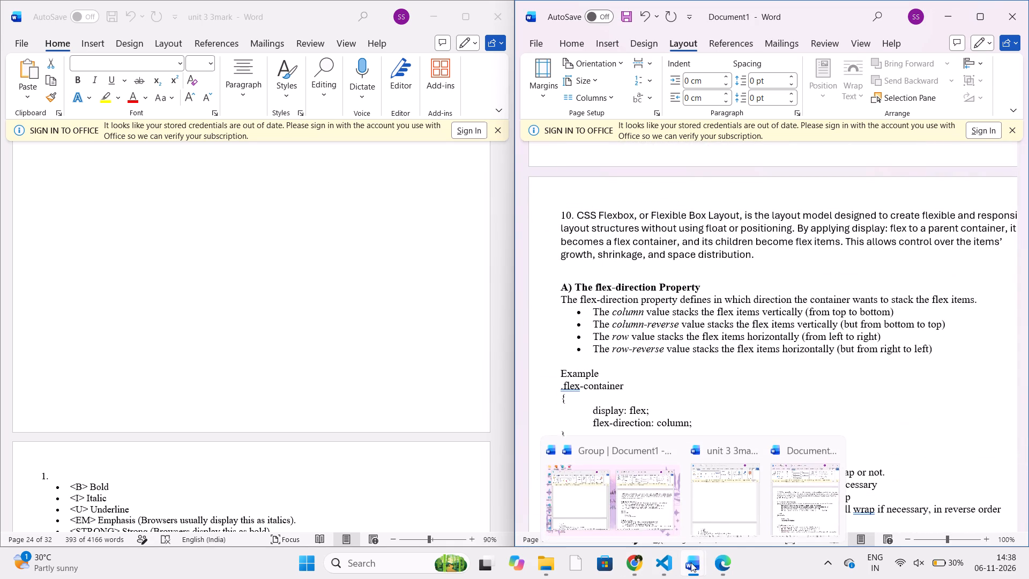
# Look back through the "unit 3 3mark" document, from the align-items section up to the short answers and the PART – C heading.
pyautogui.scroll(6, 300, 221)
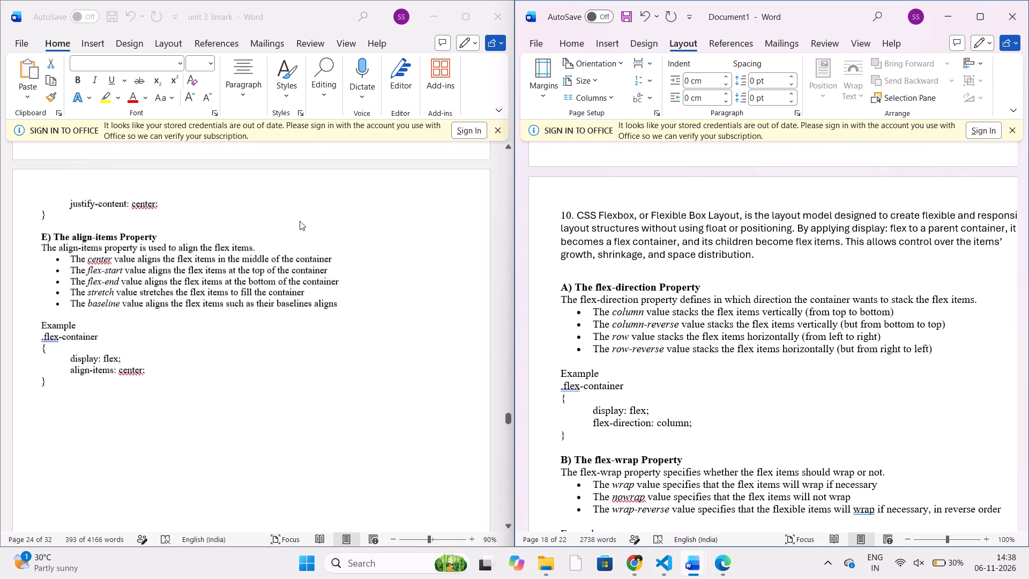
pyautogui.scroll(13, 300, 221)
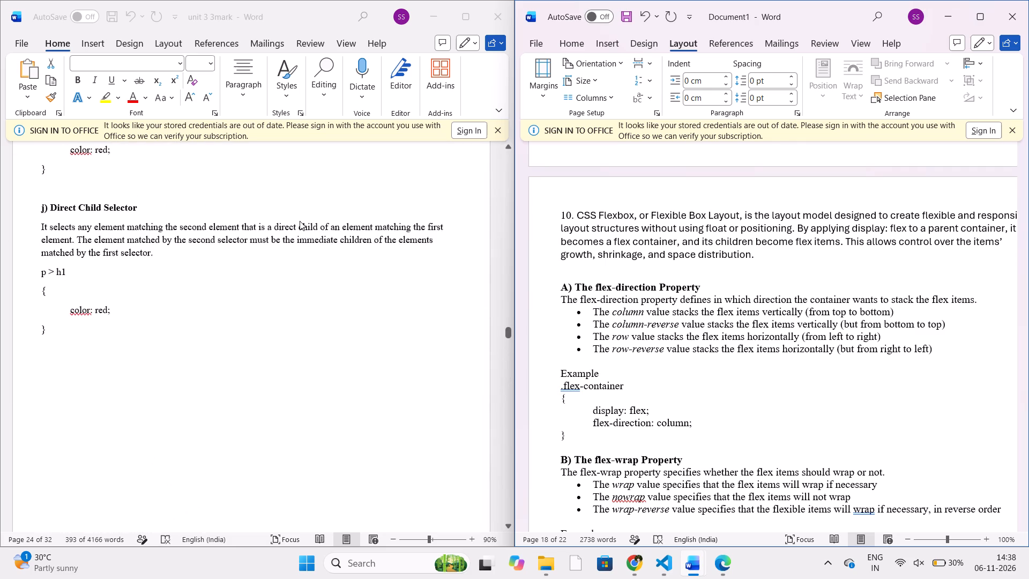
pyautogui.scroll(17, 300, 221)
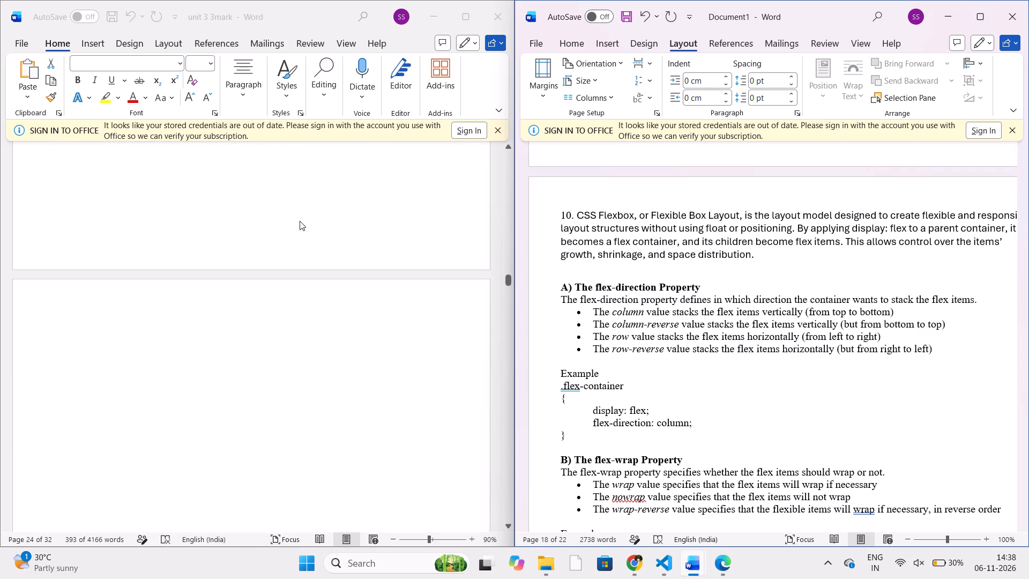
pyautogui.scroll(10, 300, 221)
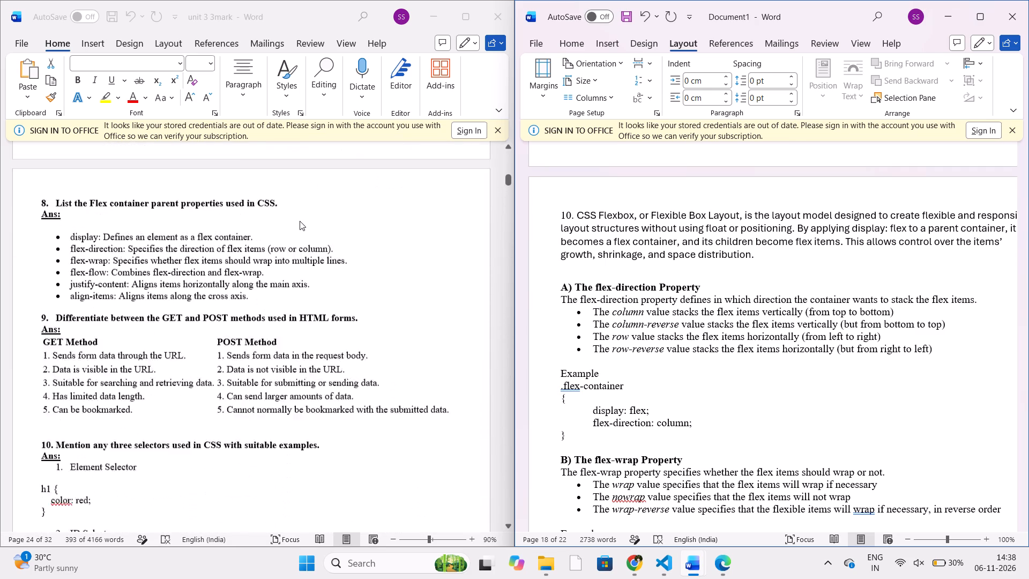
pyautogui.scroll(3, 300, 221)
pyautogui.scroll(-7, 300, 221)
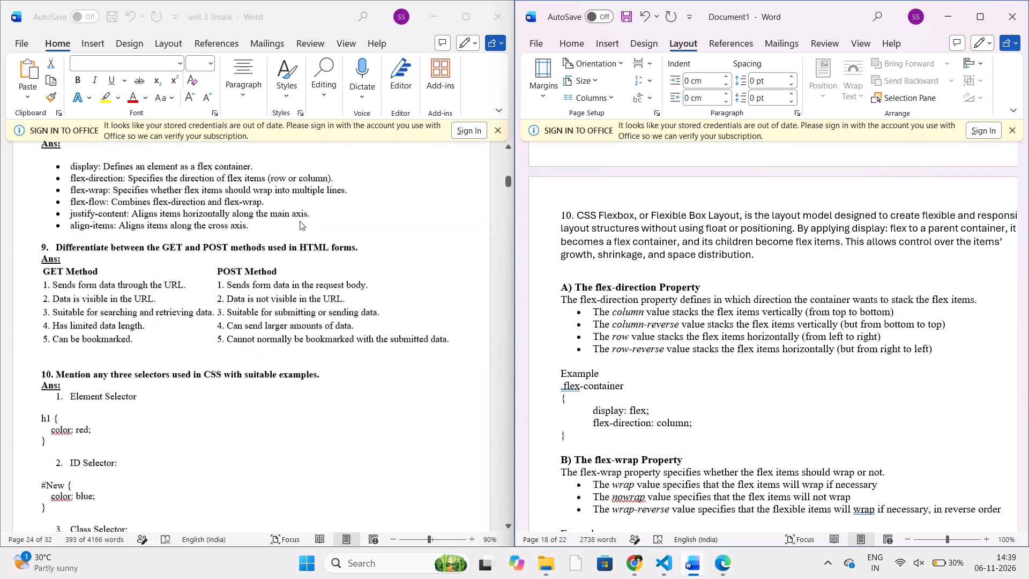
pyautogui.scroll(-12, 300, 221)
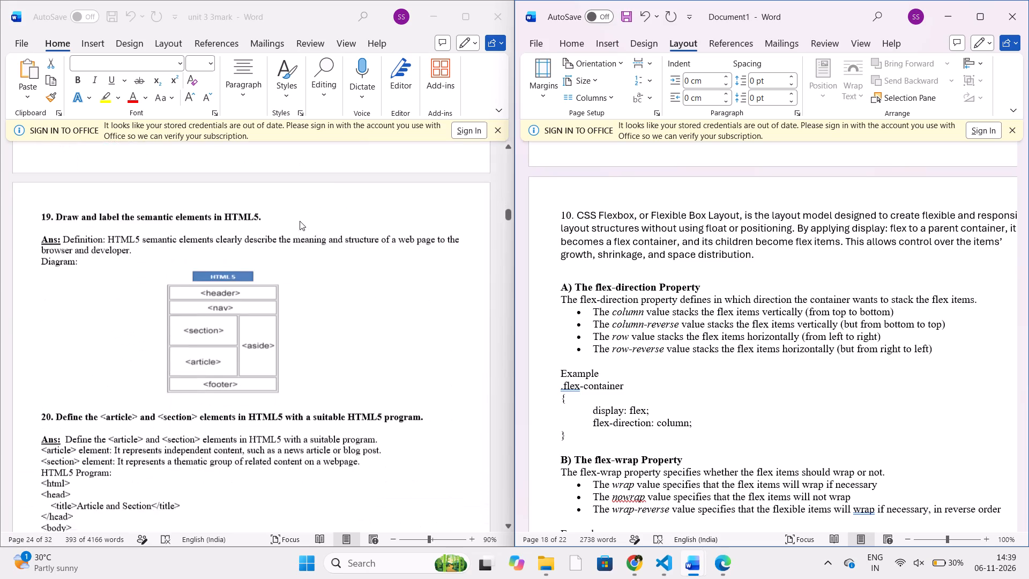
pyautogui.scroll(-12, 300, 221)
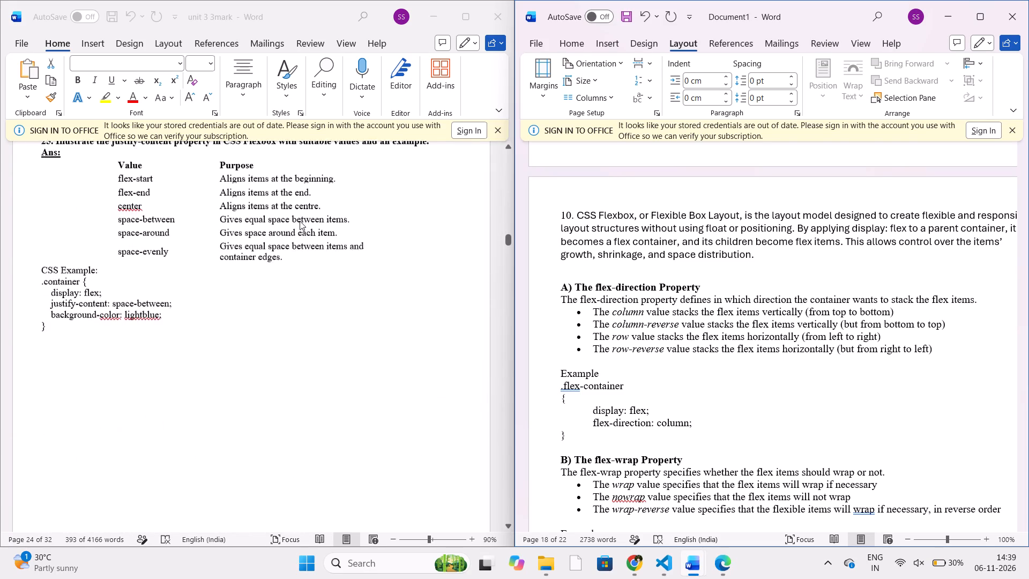
pyautogui.scroll(-7, 300, 221)
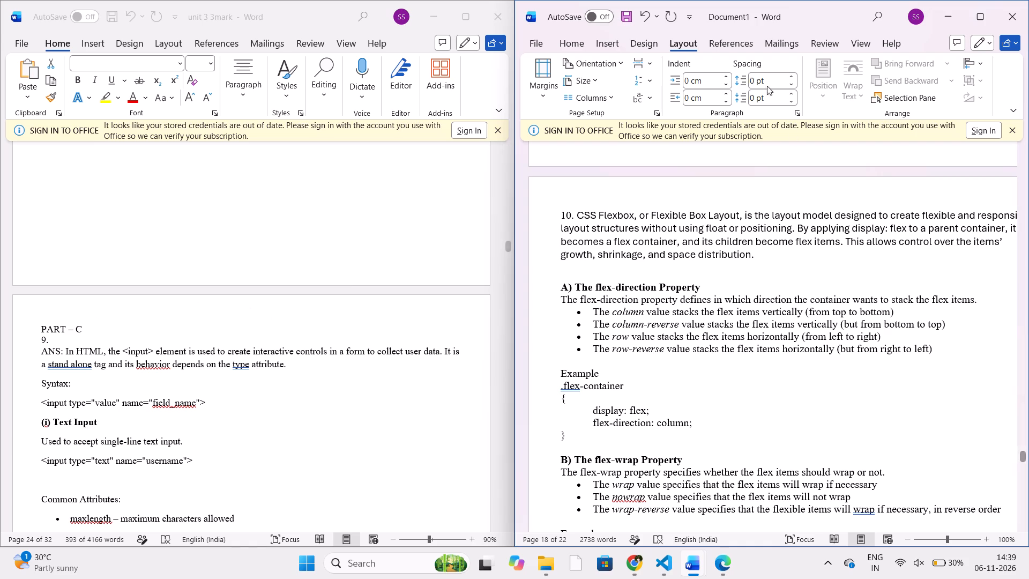
# Save the new document as "UNIT 3 part c notes" in the 19AI414-Fundamentals of Web Application Development folder under D: question QR.
pyautogui.click(628, 21)
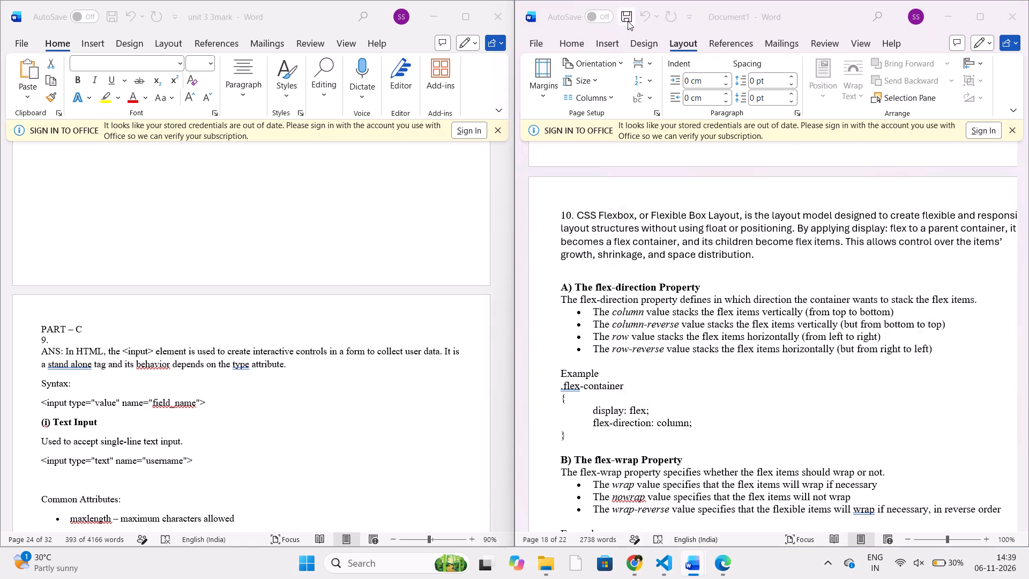
pyautogui.click(692, 249)
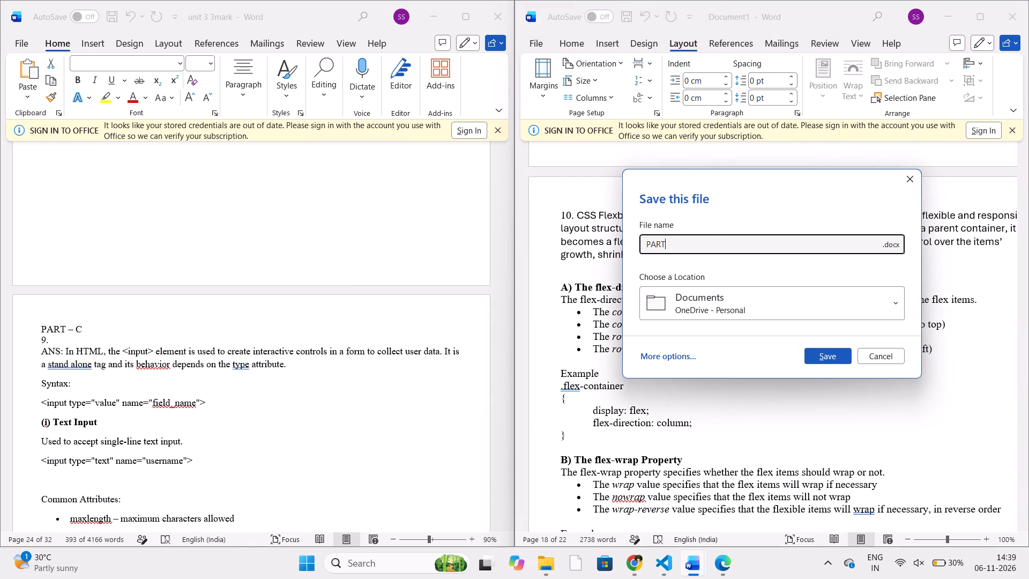
pyautogui.press('BackSpace')
pyautogui.press('BackSpace')
pyautogui.press('BackSpace')
pyautogui.press('BackSpace')
pyautogui.press('BackSpace')
pyautogui.press('BackSpace')
pyautogui.press('BackSpace')
pyautogui.press('BackSpace')
pyautogui.press('BackSpace')
pyautogui.press('BackSpace')
pyautogui.press('BackSpace')
pyautogui.press('BackSpace')
pyautogui.press('BackSpace')
pyautogui.press('BackSpace')
pyautogui.press('BackSpace')
pyautogui.press('BackSpace')
pyautogui.press('BackSpace')
pyautogui.press('BackSpace')
pyautogui.press('BackSpace')
pyautogui.press('BackSpace')
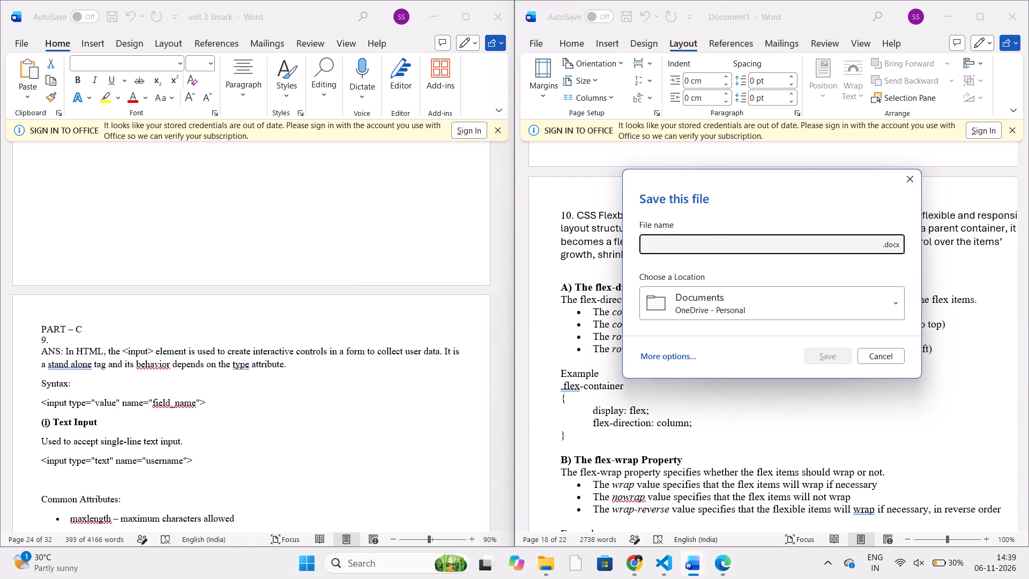
pyautogui.write('UNIT')
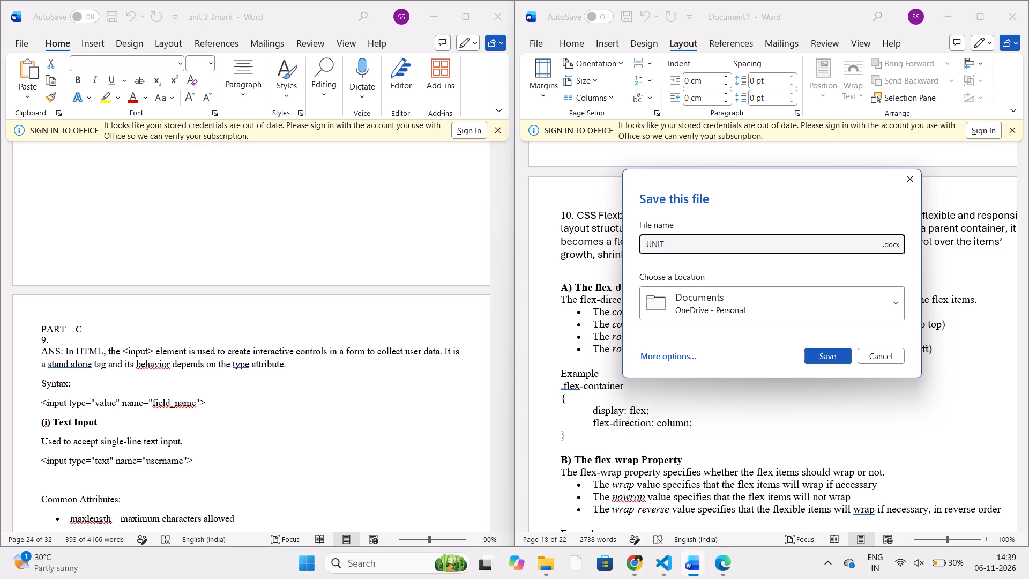
pyautogui.press('space')
pyautogui.write('3')
pyautogui.press('space')
pyautogui.write('part c')
pyautogui.press('space')
pyautogui.write('notess')
pyautogui.press('BackSpace')
pyautogui.click(834, 305)
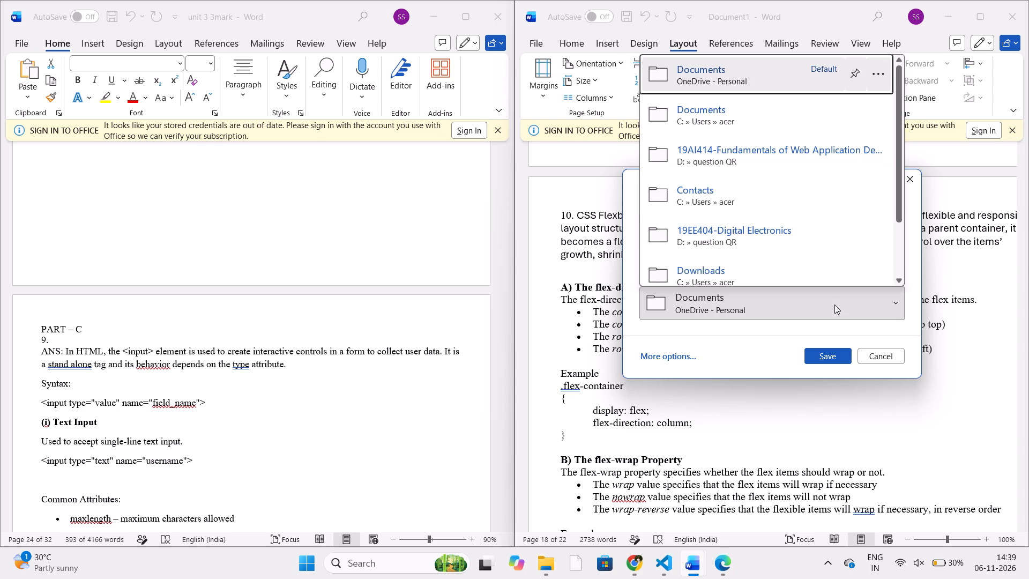
pyautogui.click(790, 161)
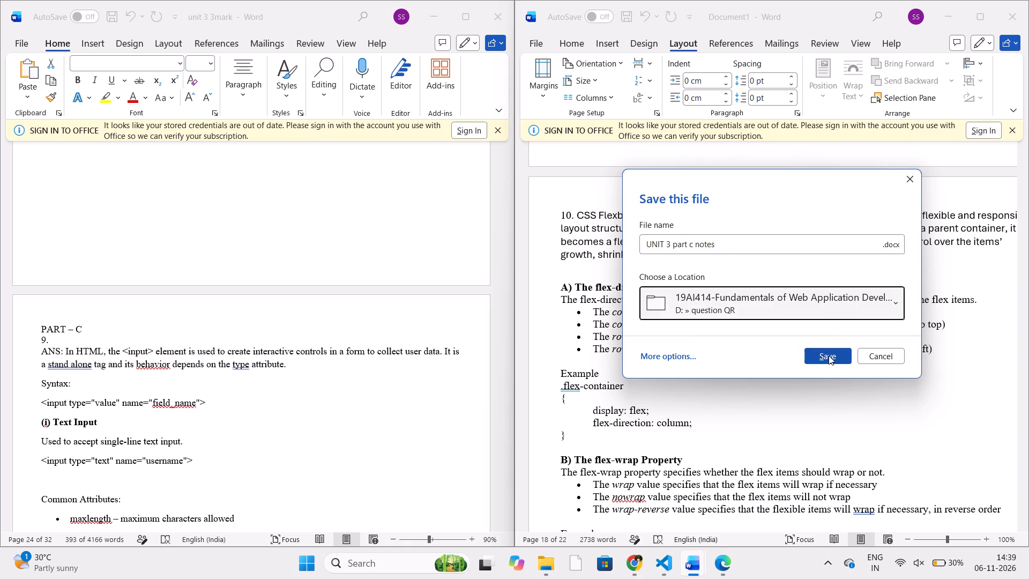
pyautogui.click(829, 355)
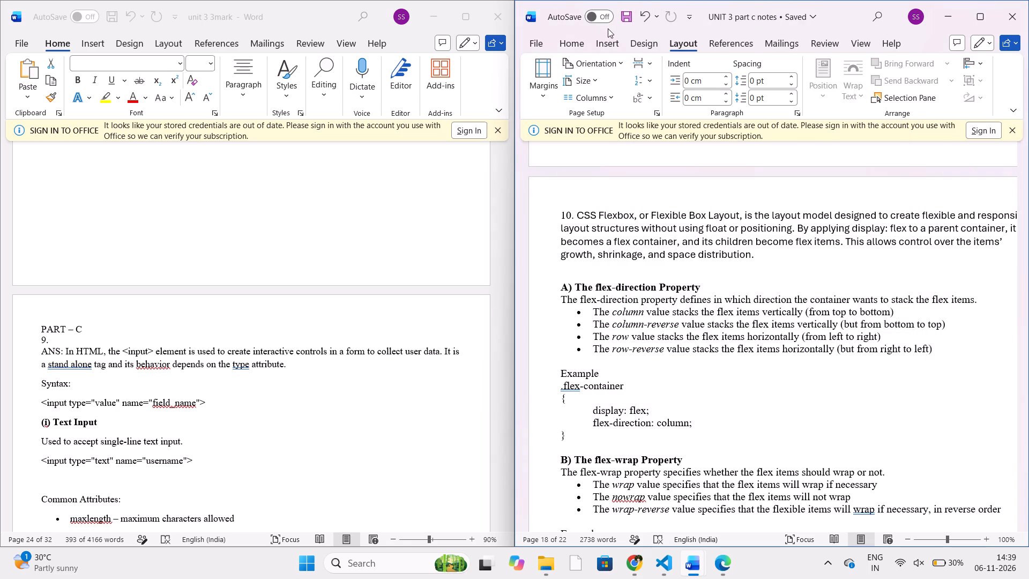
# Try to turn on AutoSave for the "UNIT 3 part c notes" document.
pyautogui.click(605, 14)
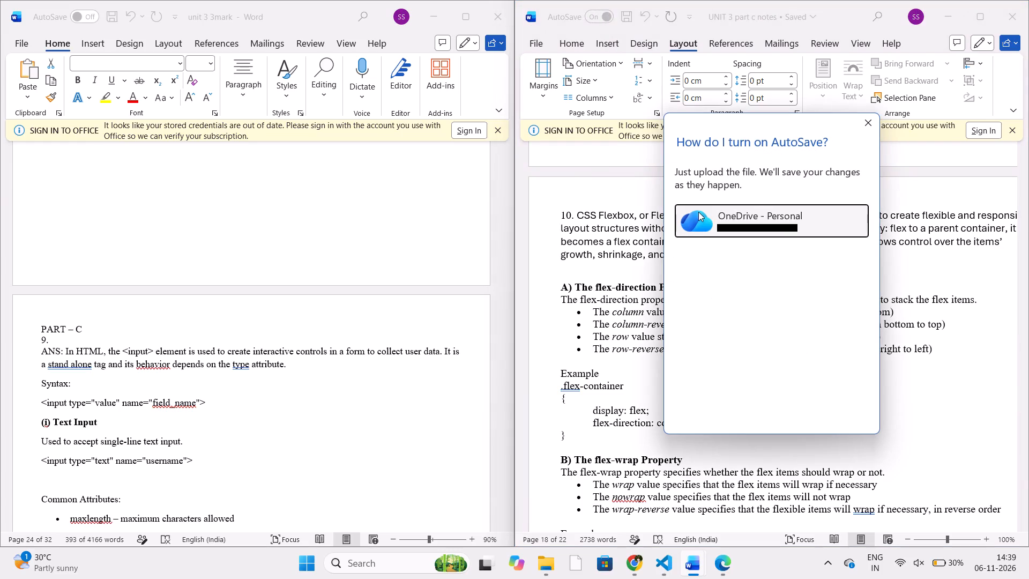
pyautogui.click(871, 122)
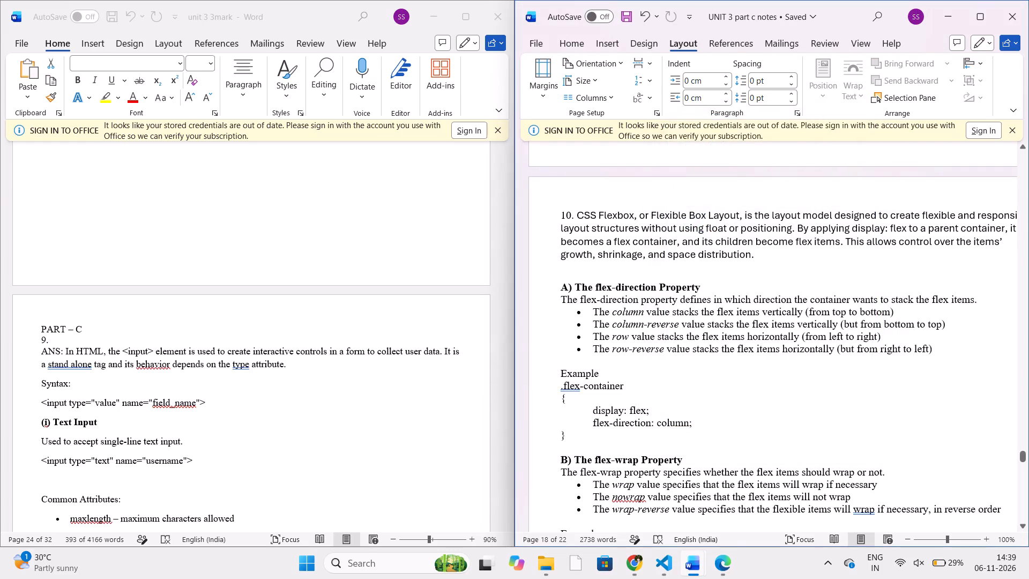
# Delete the "unit 3 3mark notes" PDF from the 19AI414-Fundamentals of Web Application Development folder in File Explorer.
pyautogui.click(546, 567)
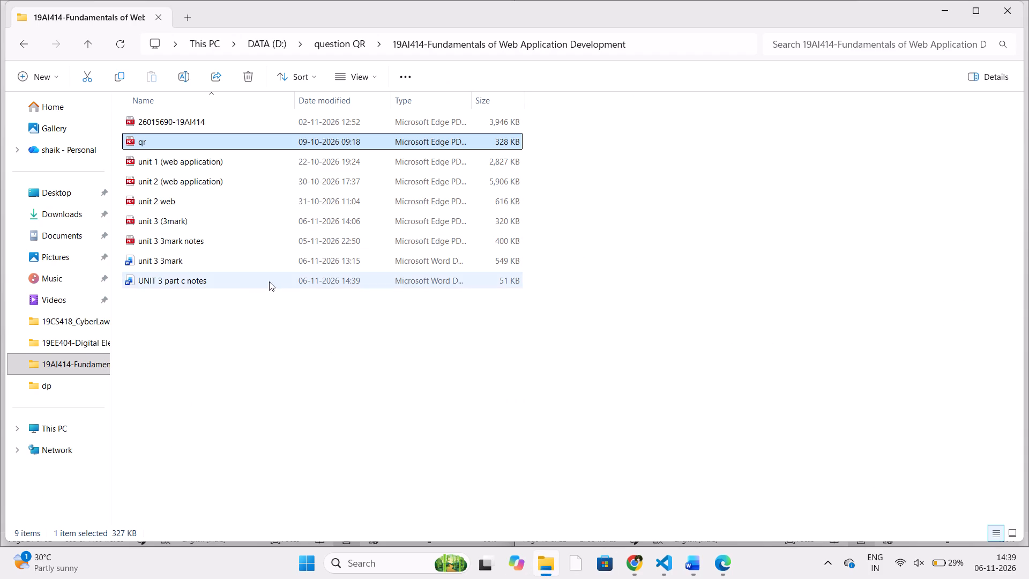
pyautogui.click(225, 236)
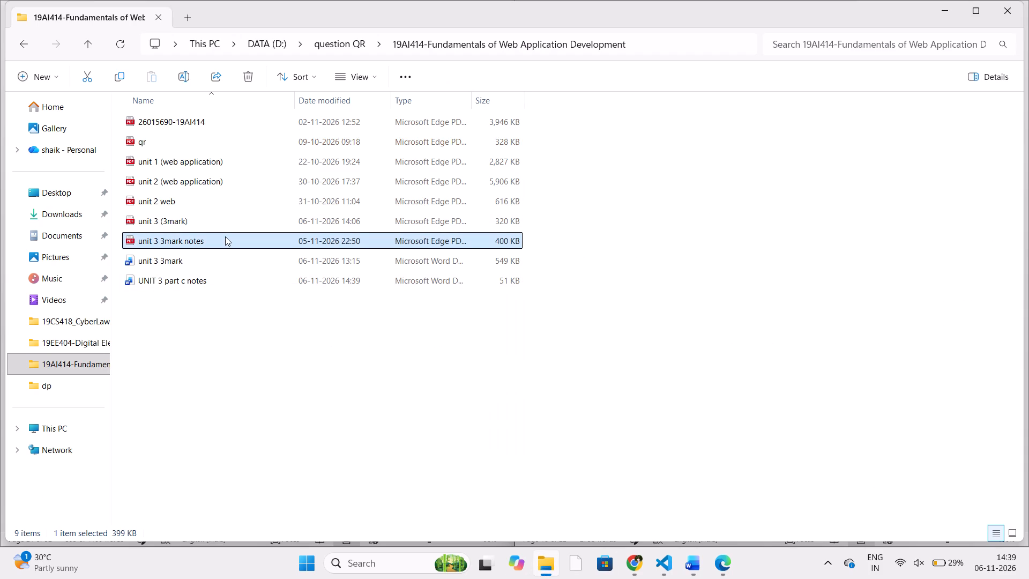
pyautogui.press('Delete')
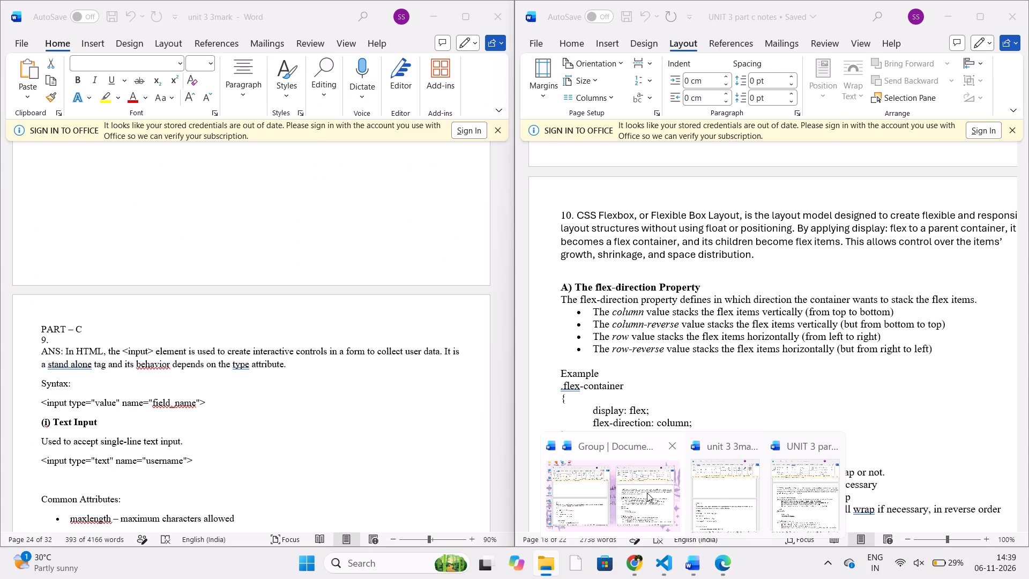
# Switch back to Word, then save and close the "unit 3 3mark" document.
pyautogui.click(647, 493)
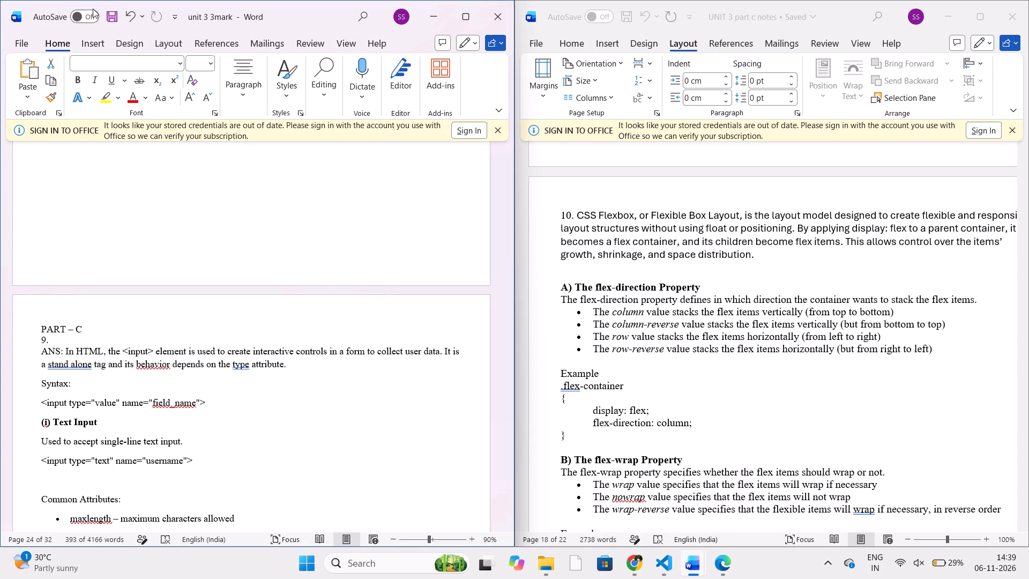
pyautogui.click(120, 13)
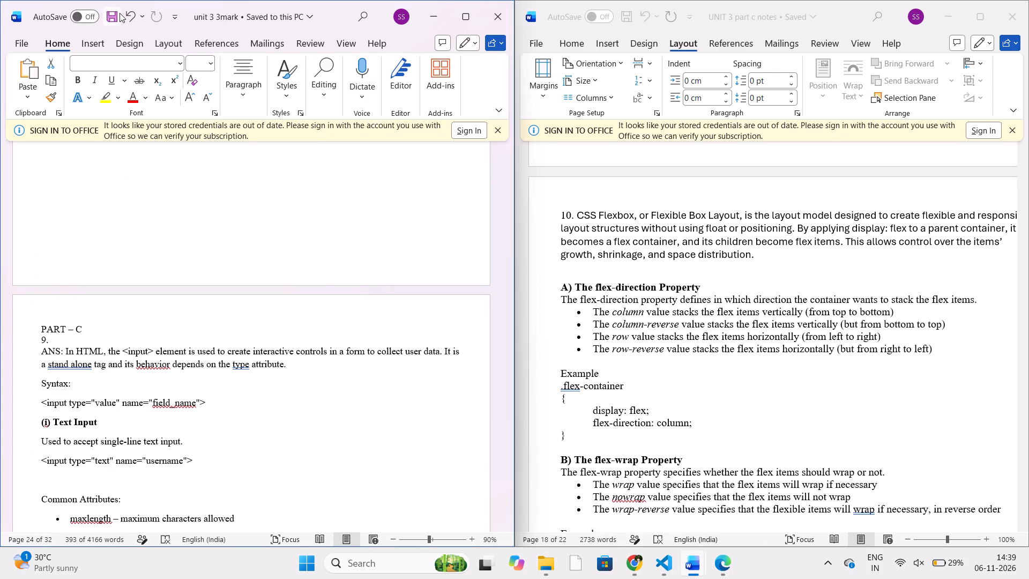
pyautogui.click(120, 13)
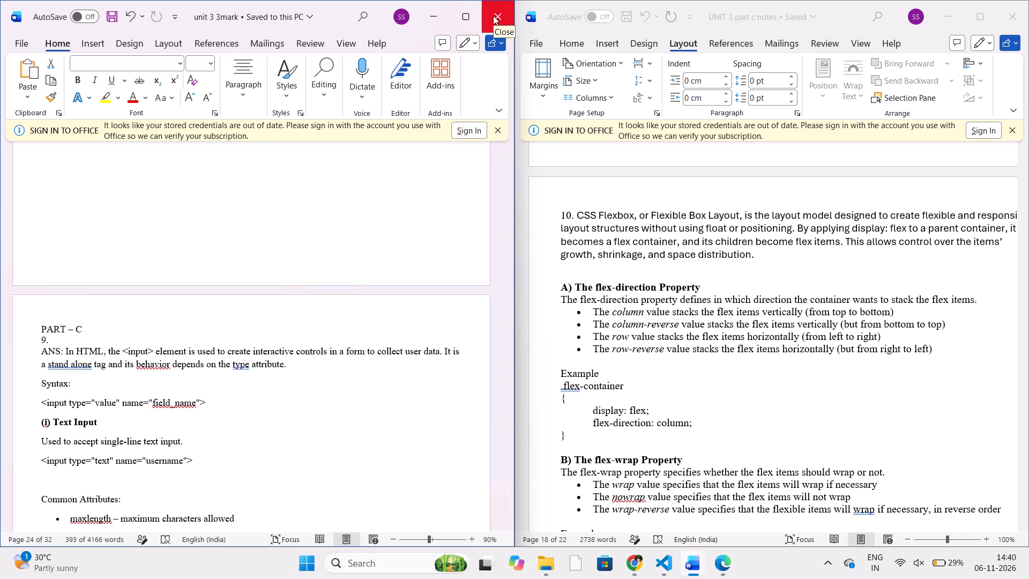
pyautogui.click(493, 16)
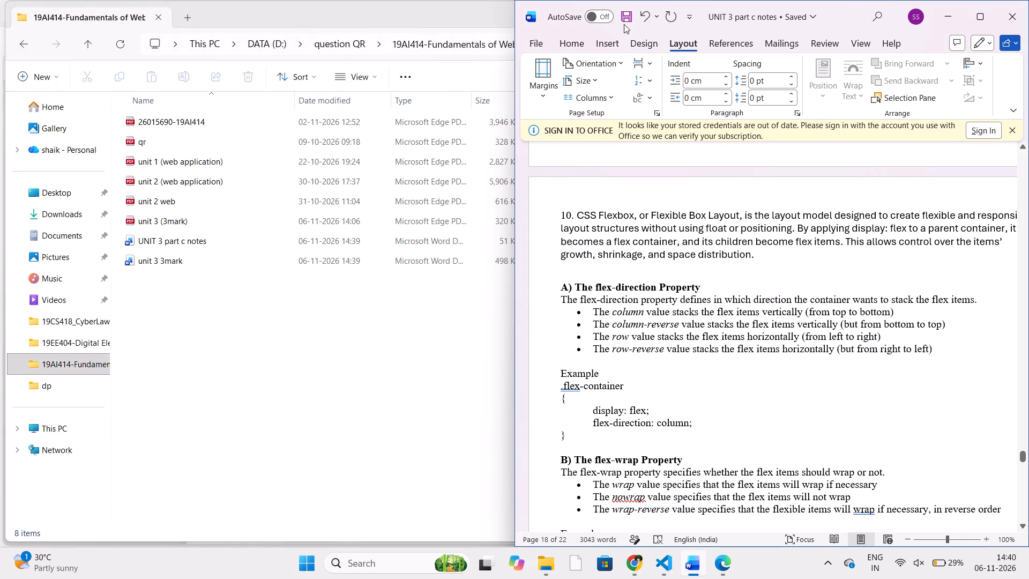
# Save and close the "UNIT 3 part c notes" document.
pyautogui.click(624, 23)
pyautogui.click(1018, 24)
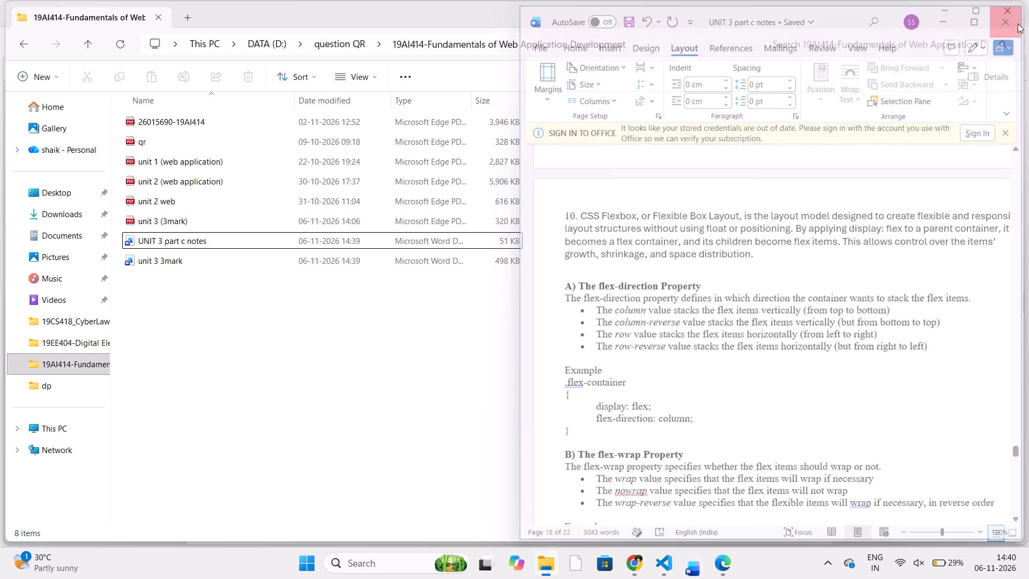
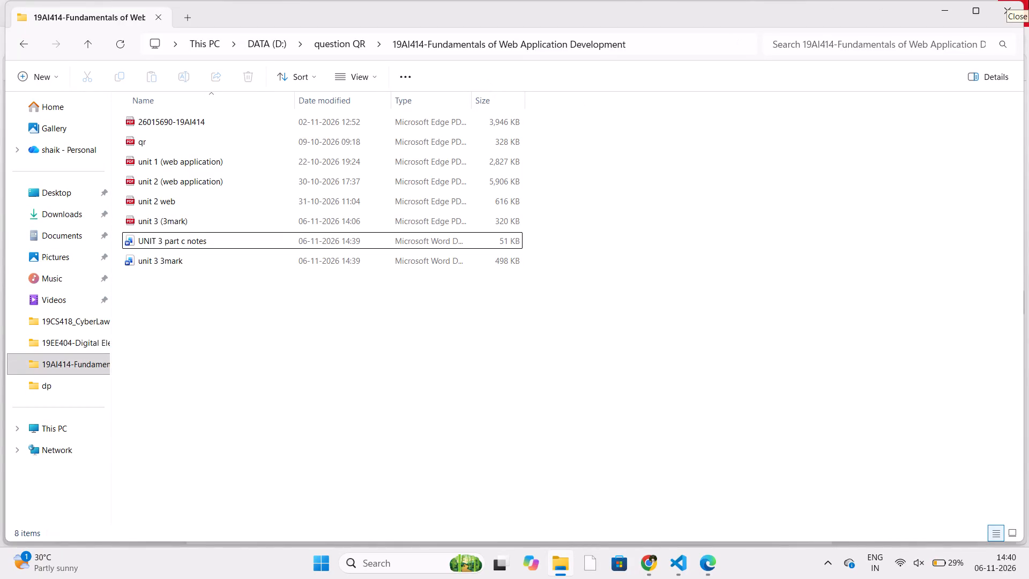
# Close the File Explorer window of the web application course folder and the Edge window with the unit 3 and qr PDFs.
pyautogui.click(1017, 16)
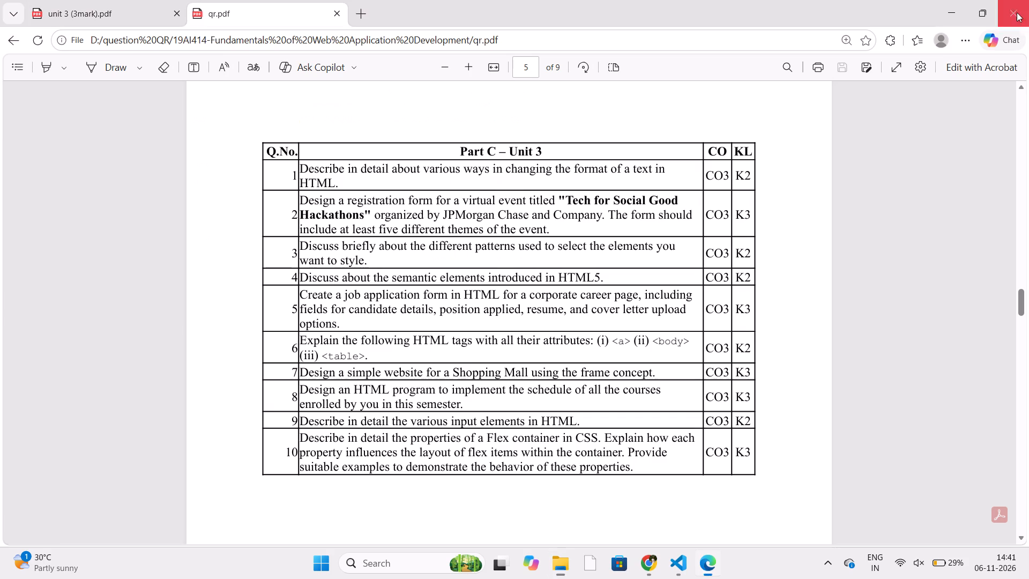
pyautogui.click(1016, 11)
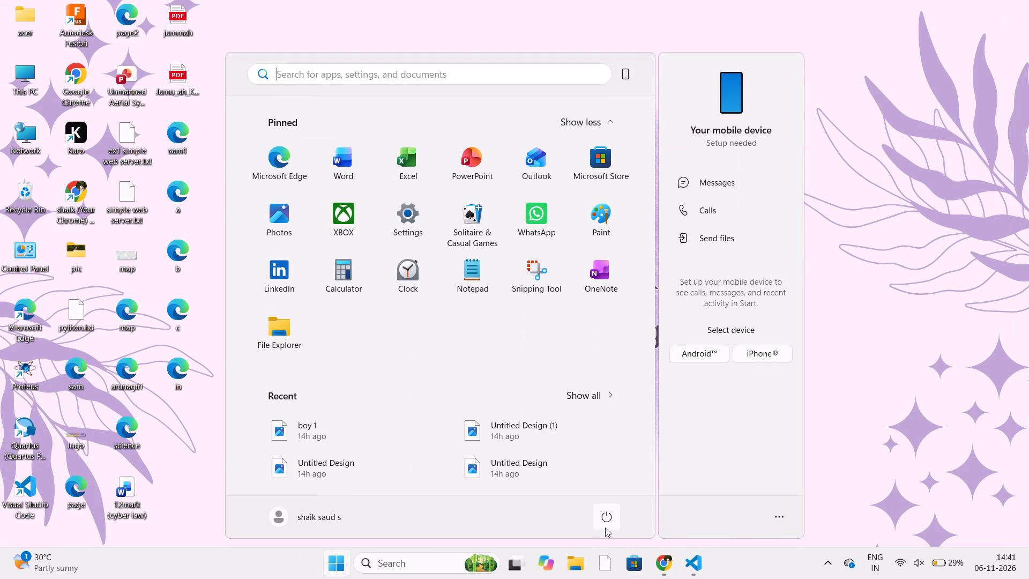
# Open the computer's power options and choose an option to end the session.
pyautogui.click(608, 525)
pyautogui.click(622, 469)
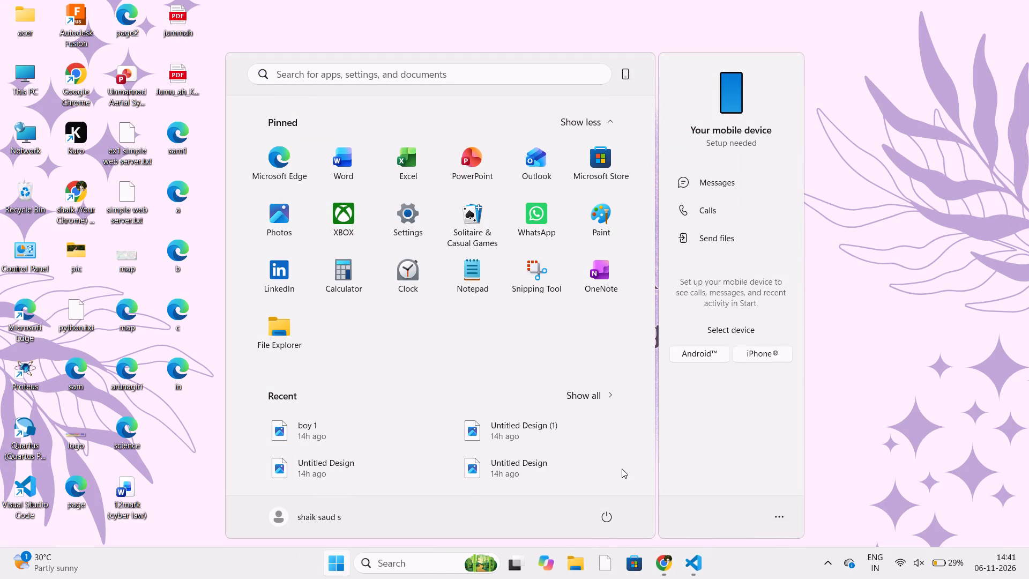